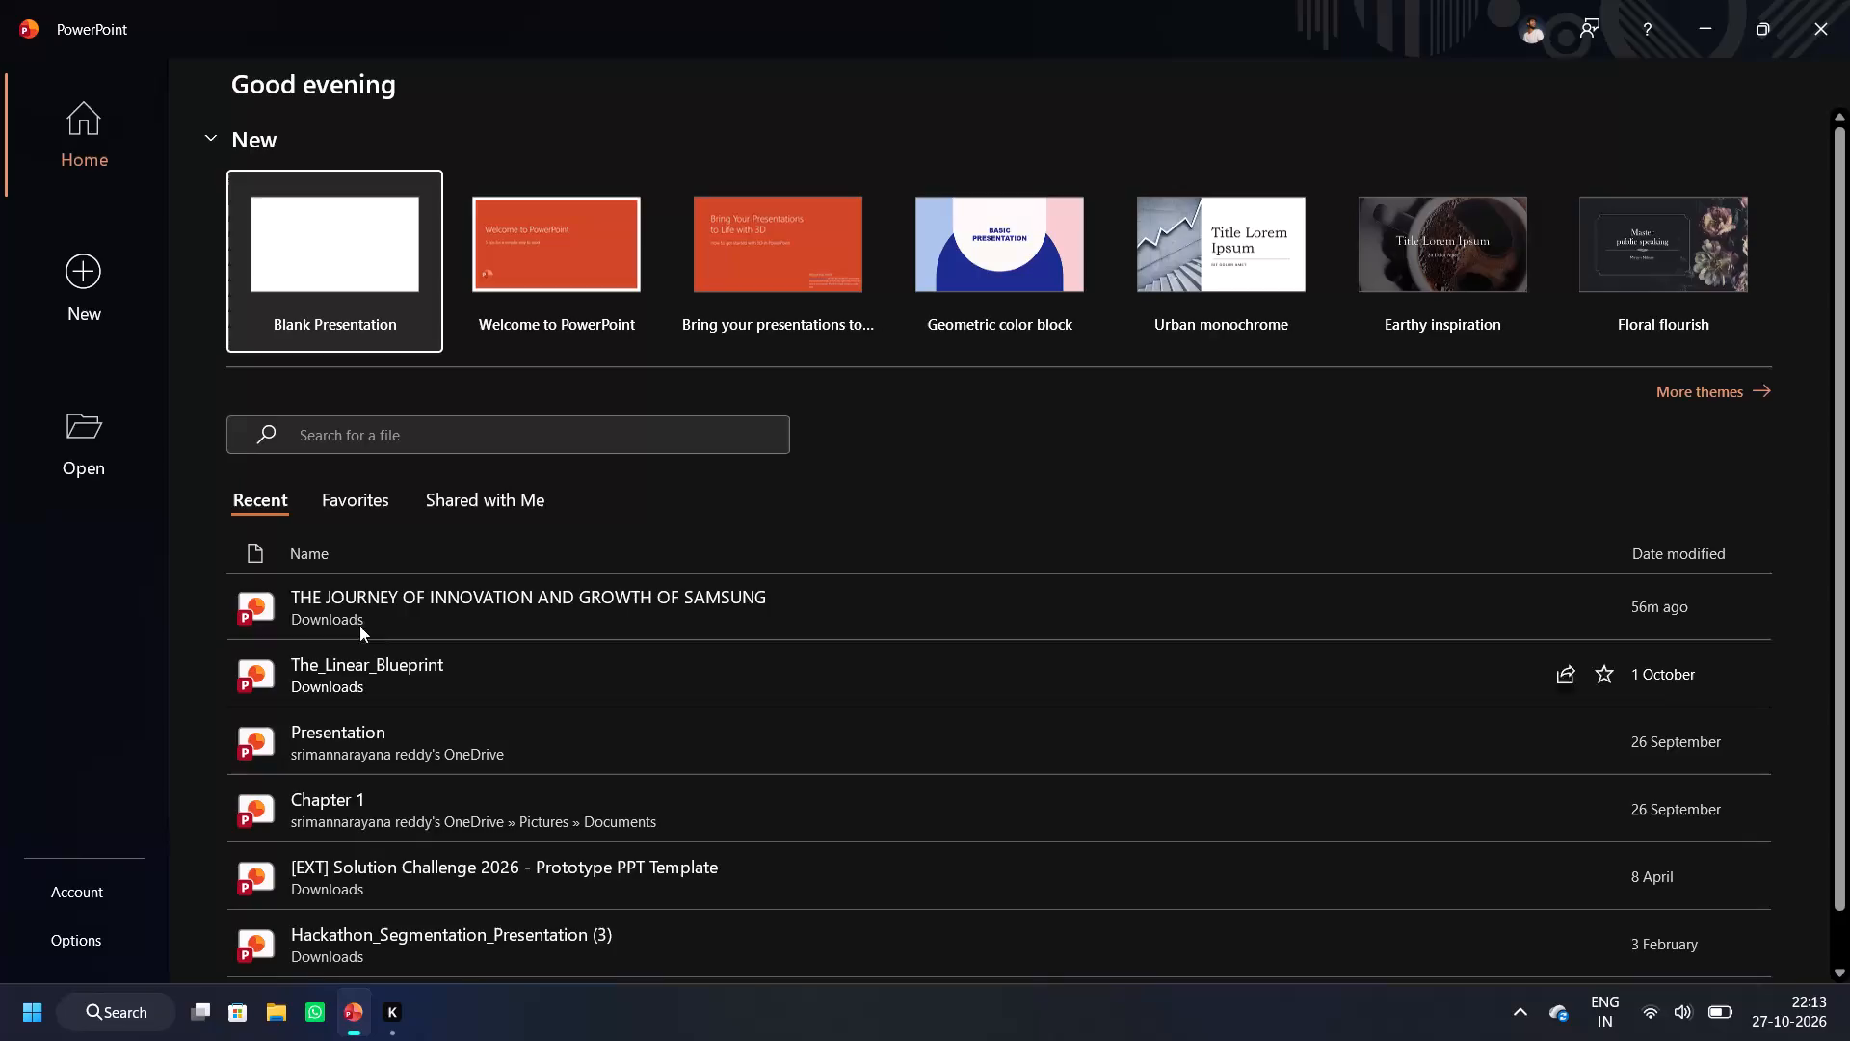
Open the recent presentation "THE JOURNEY OF INNOVATION AND GROWTH OF SAMSUNG" from Downloads.
double_click(359, 596)
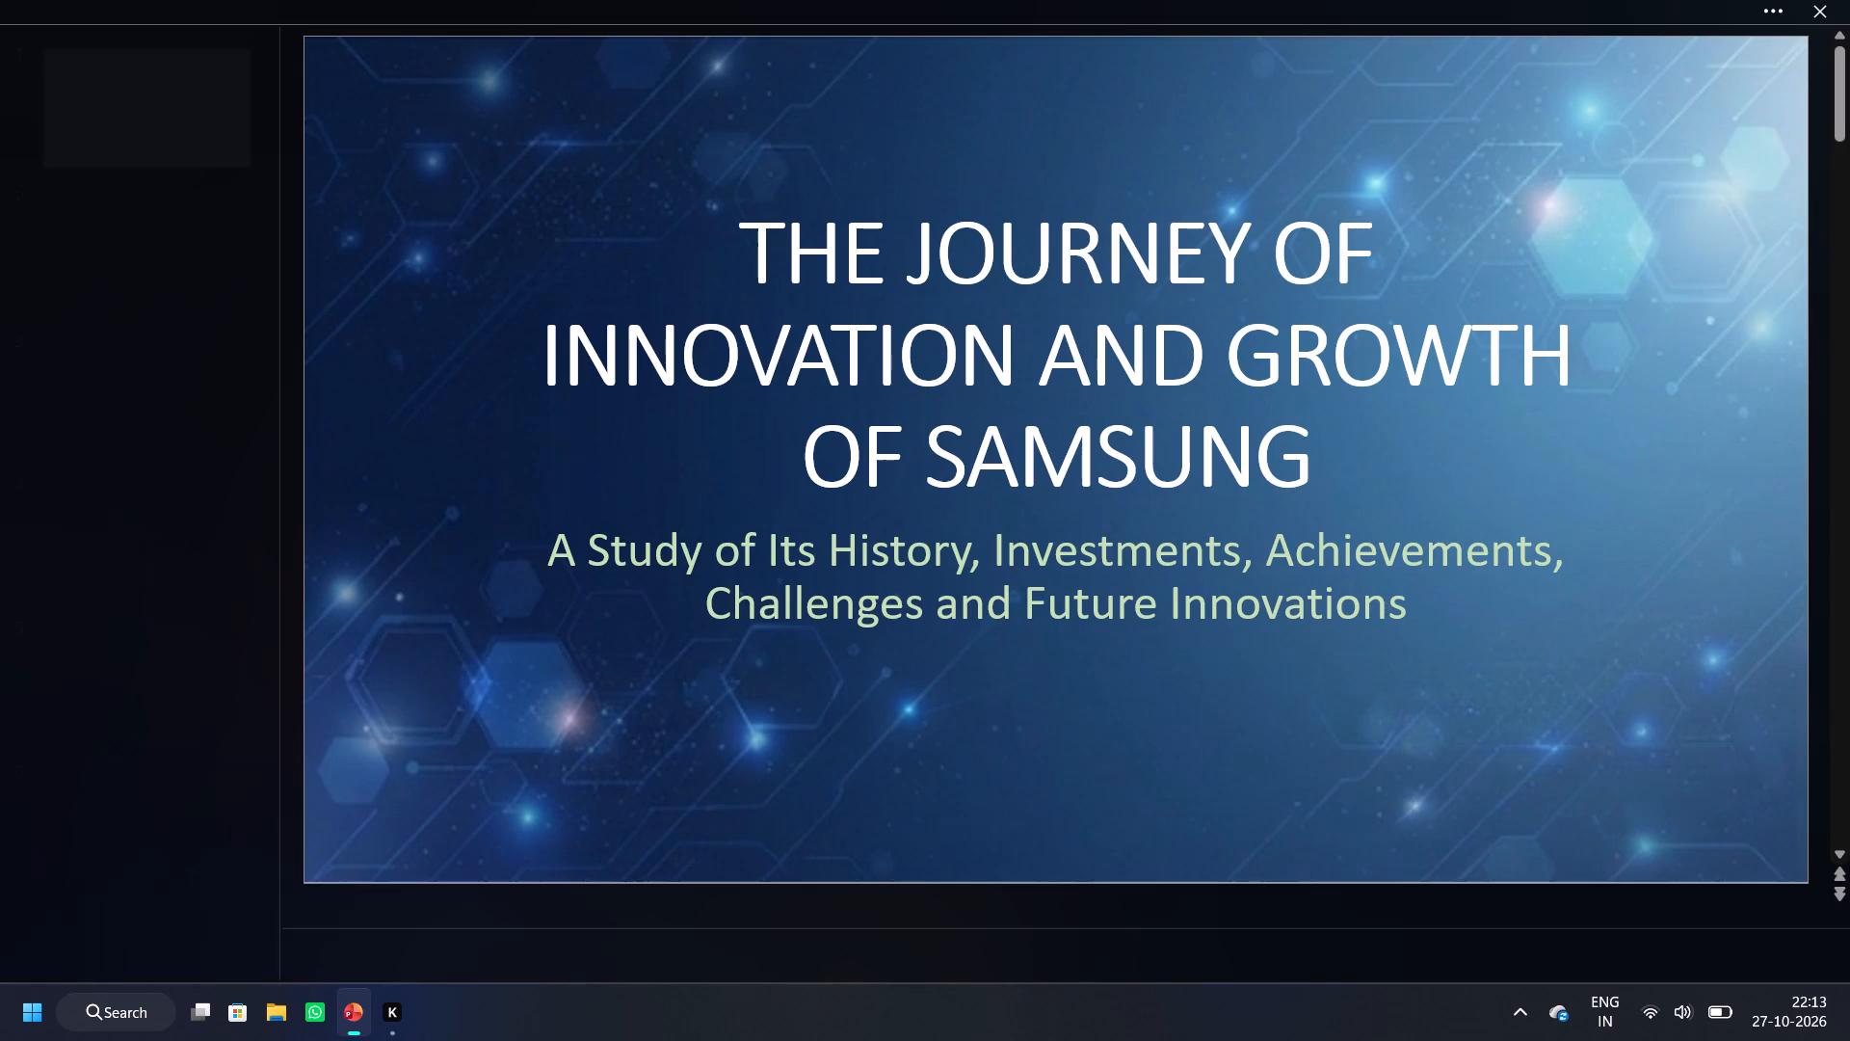
Go through the existing slides to the last one, Major Features, and add a new blank title-and-content slide after it.
left_click(137, 222)
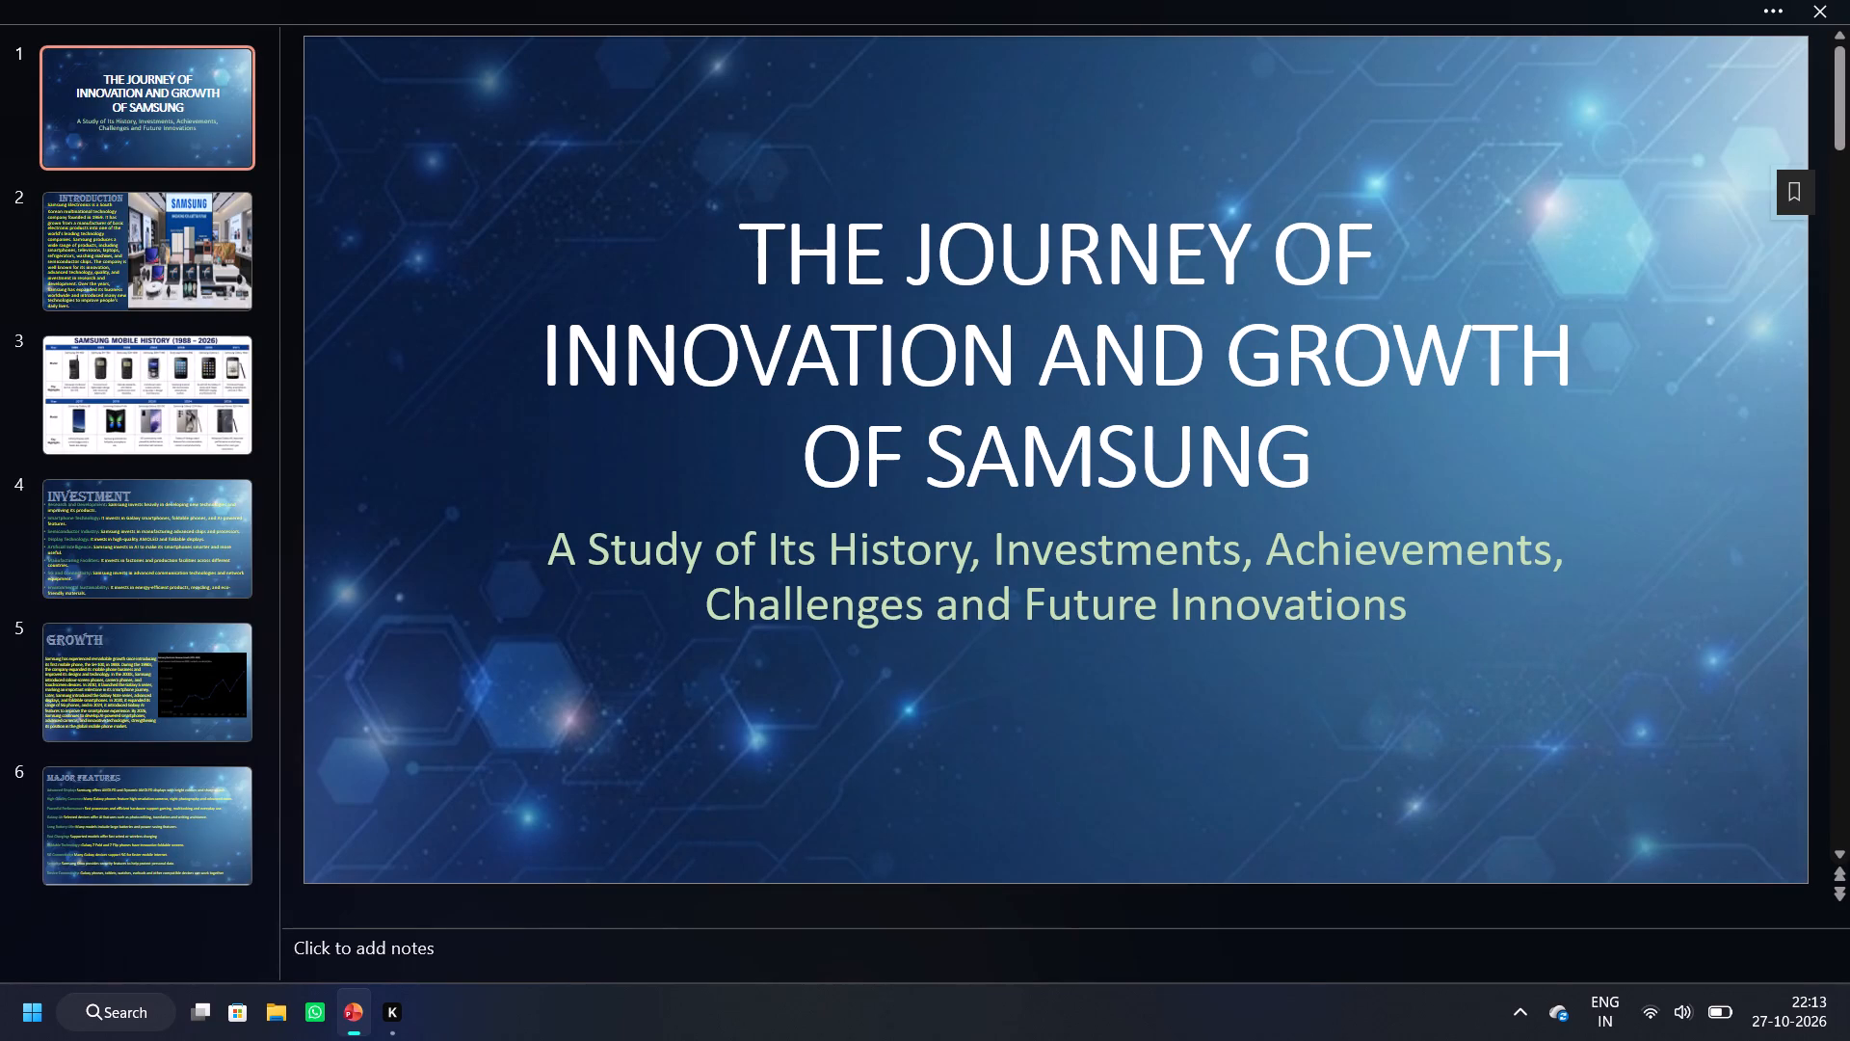
left_click(114, 388)
left_click(102, 524)
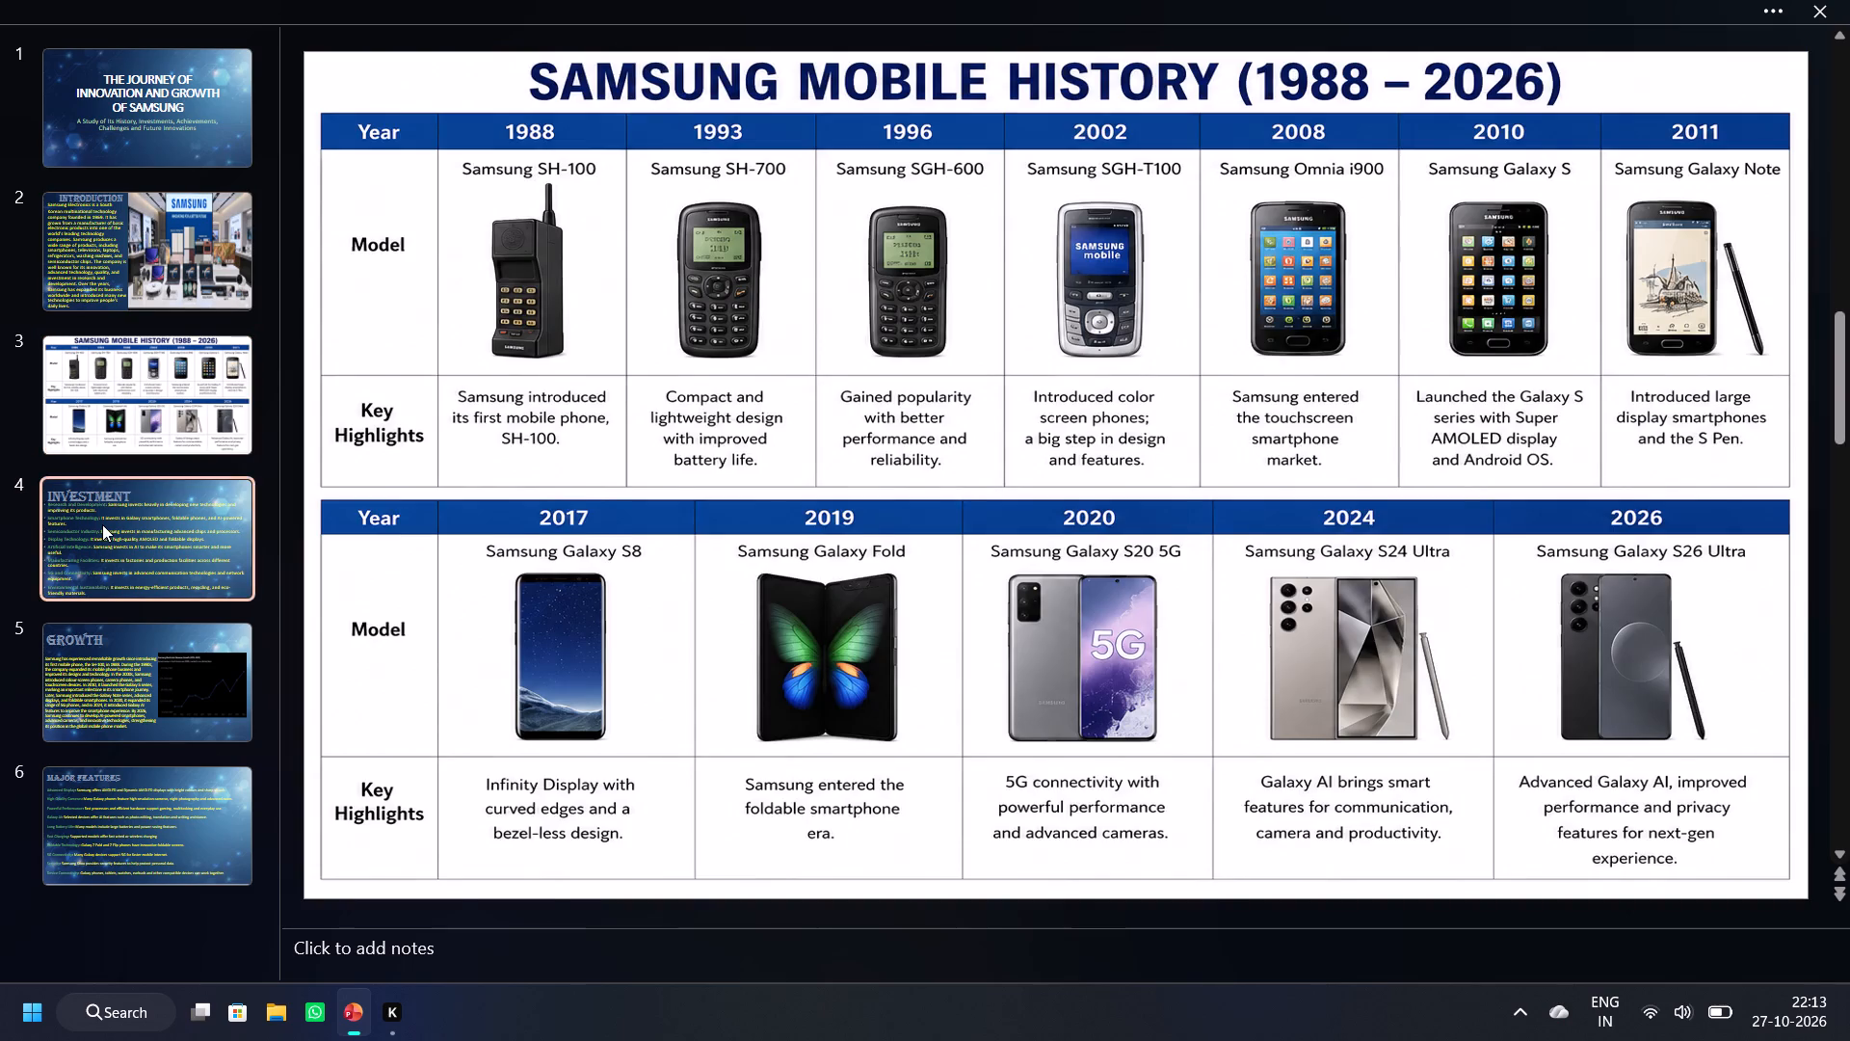
left_click(141, 420)
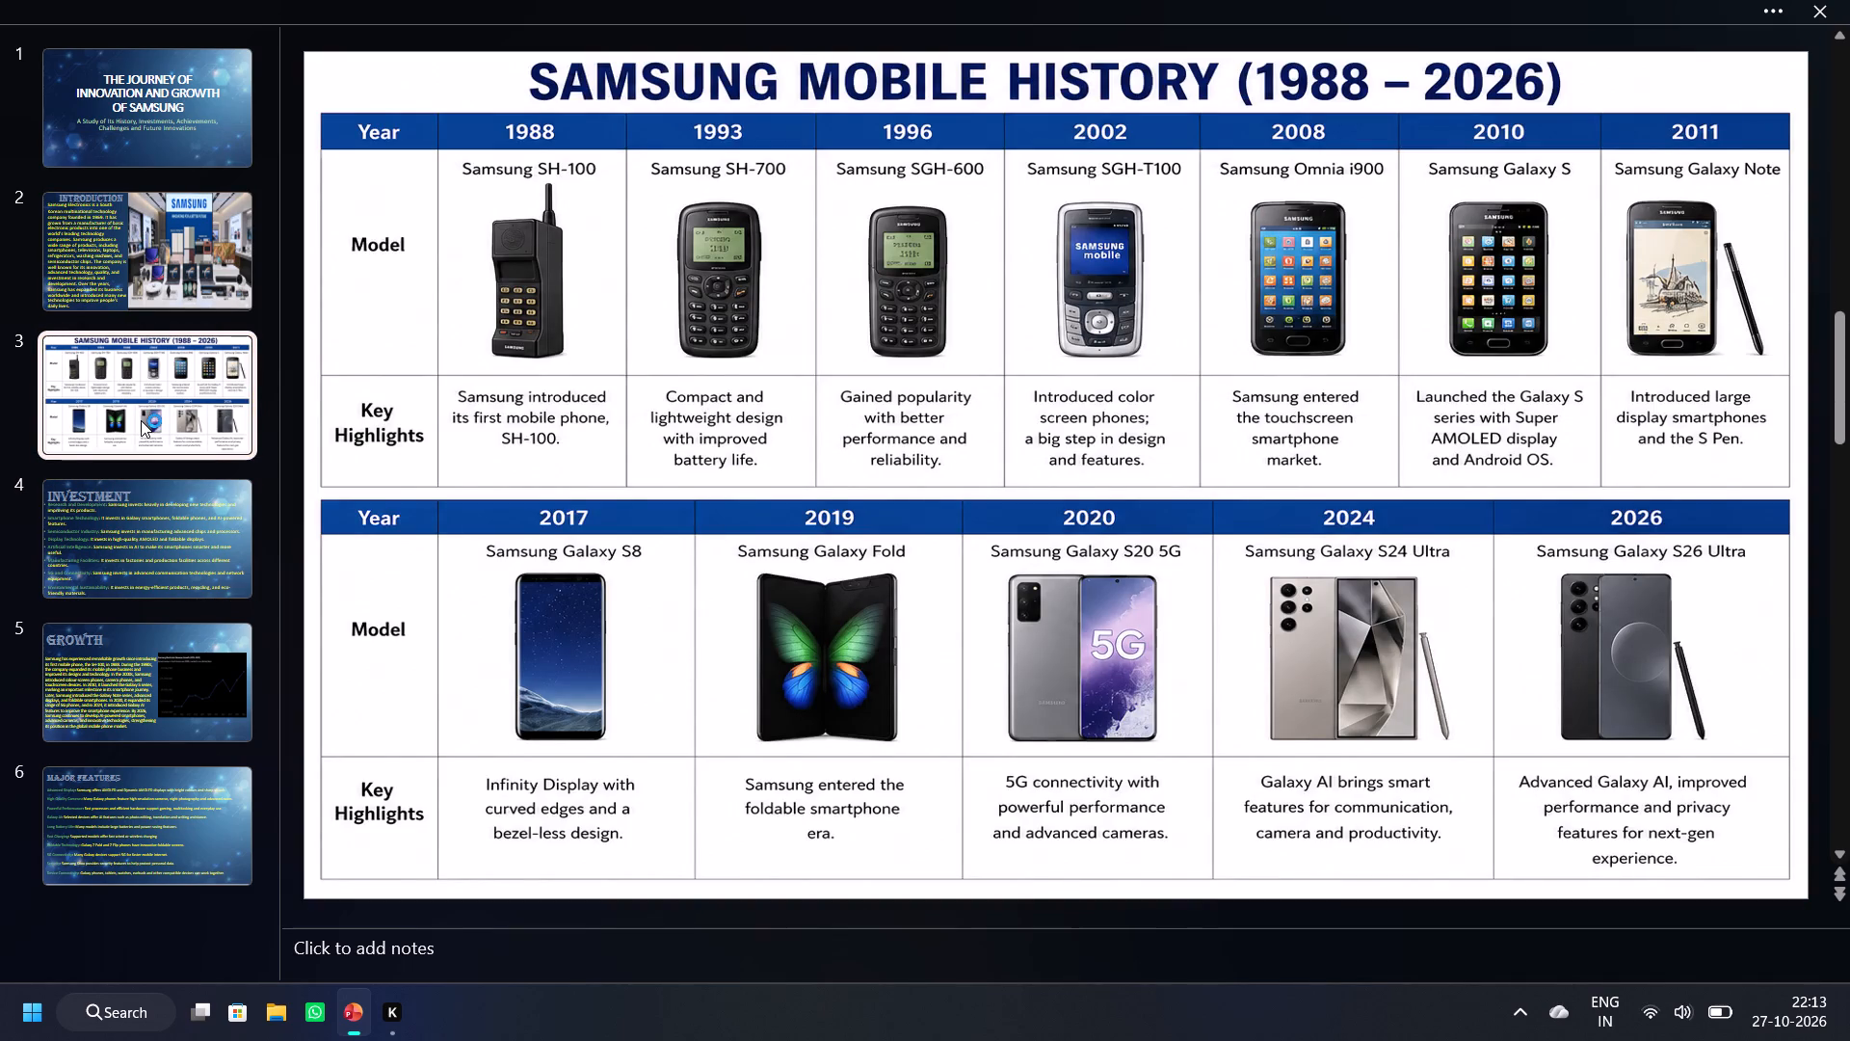
left_click(140, 869)
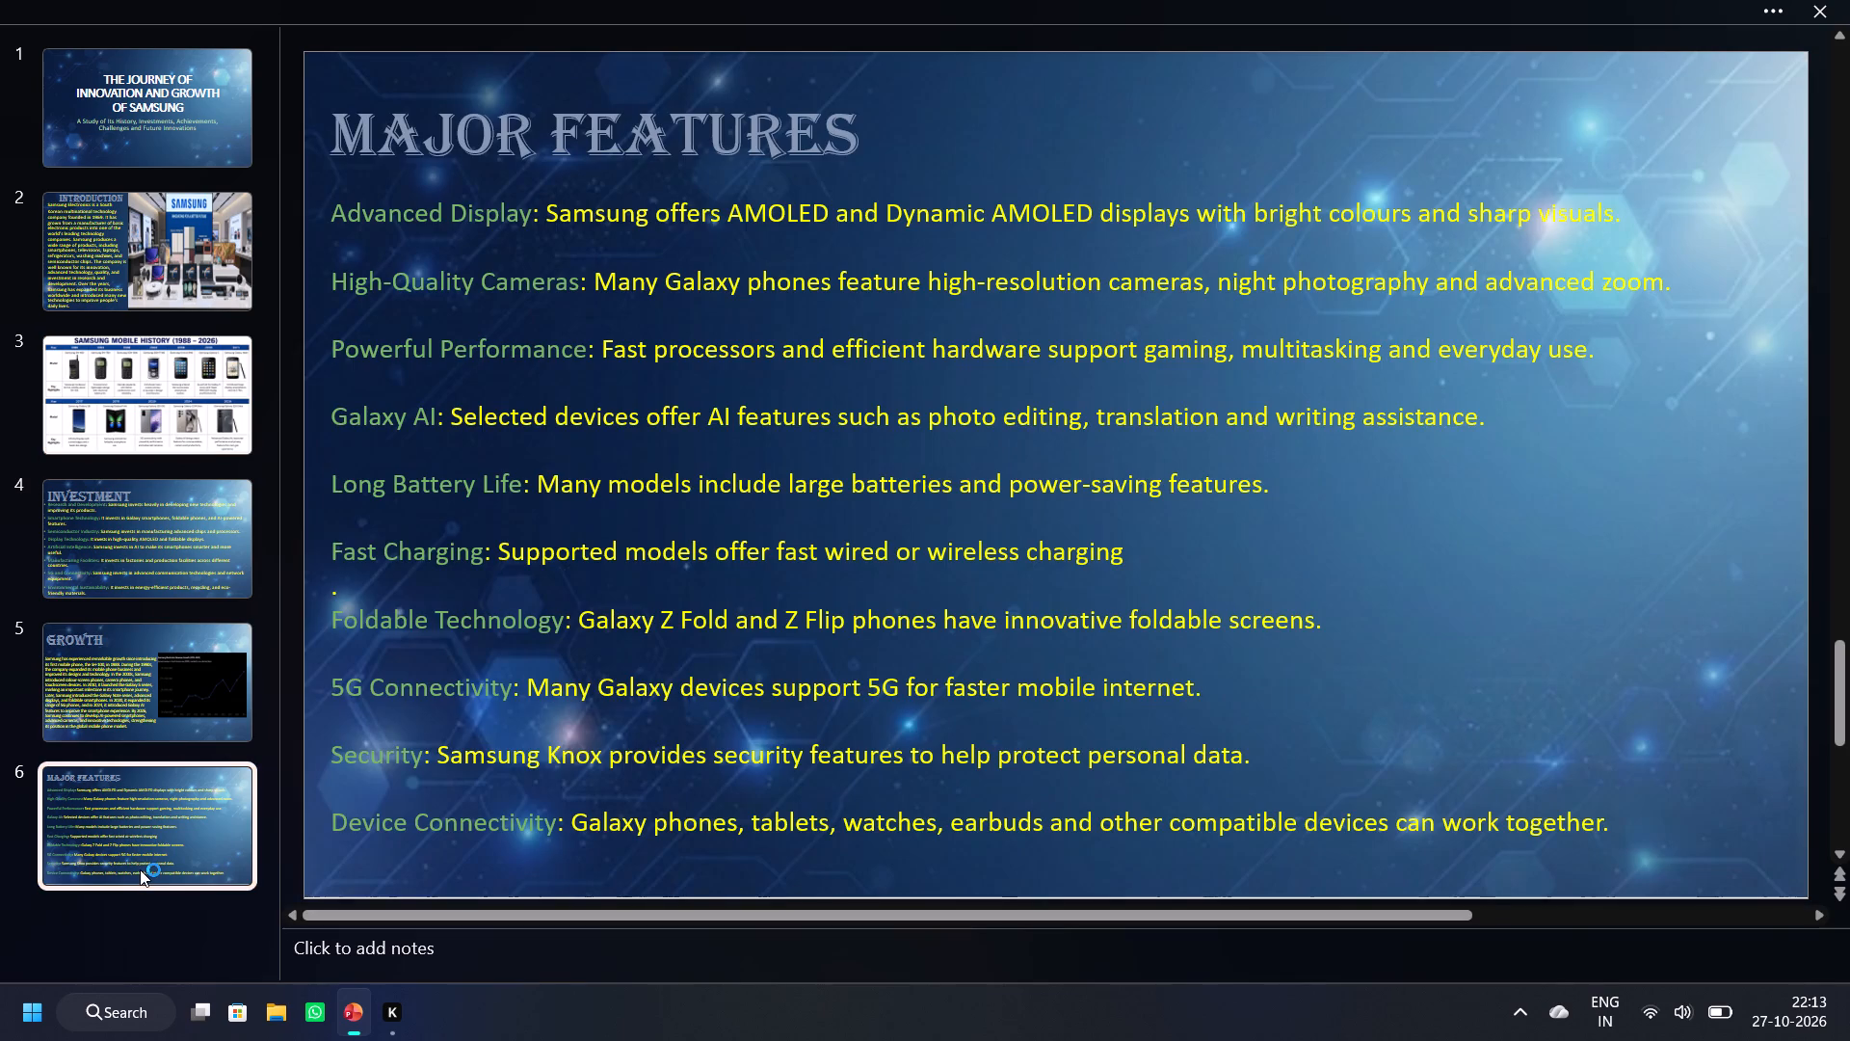
left_click(539, 0)
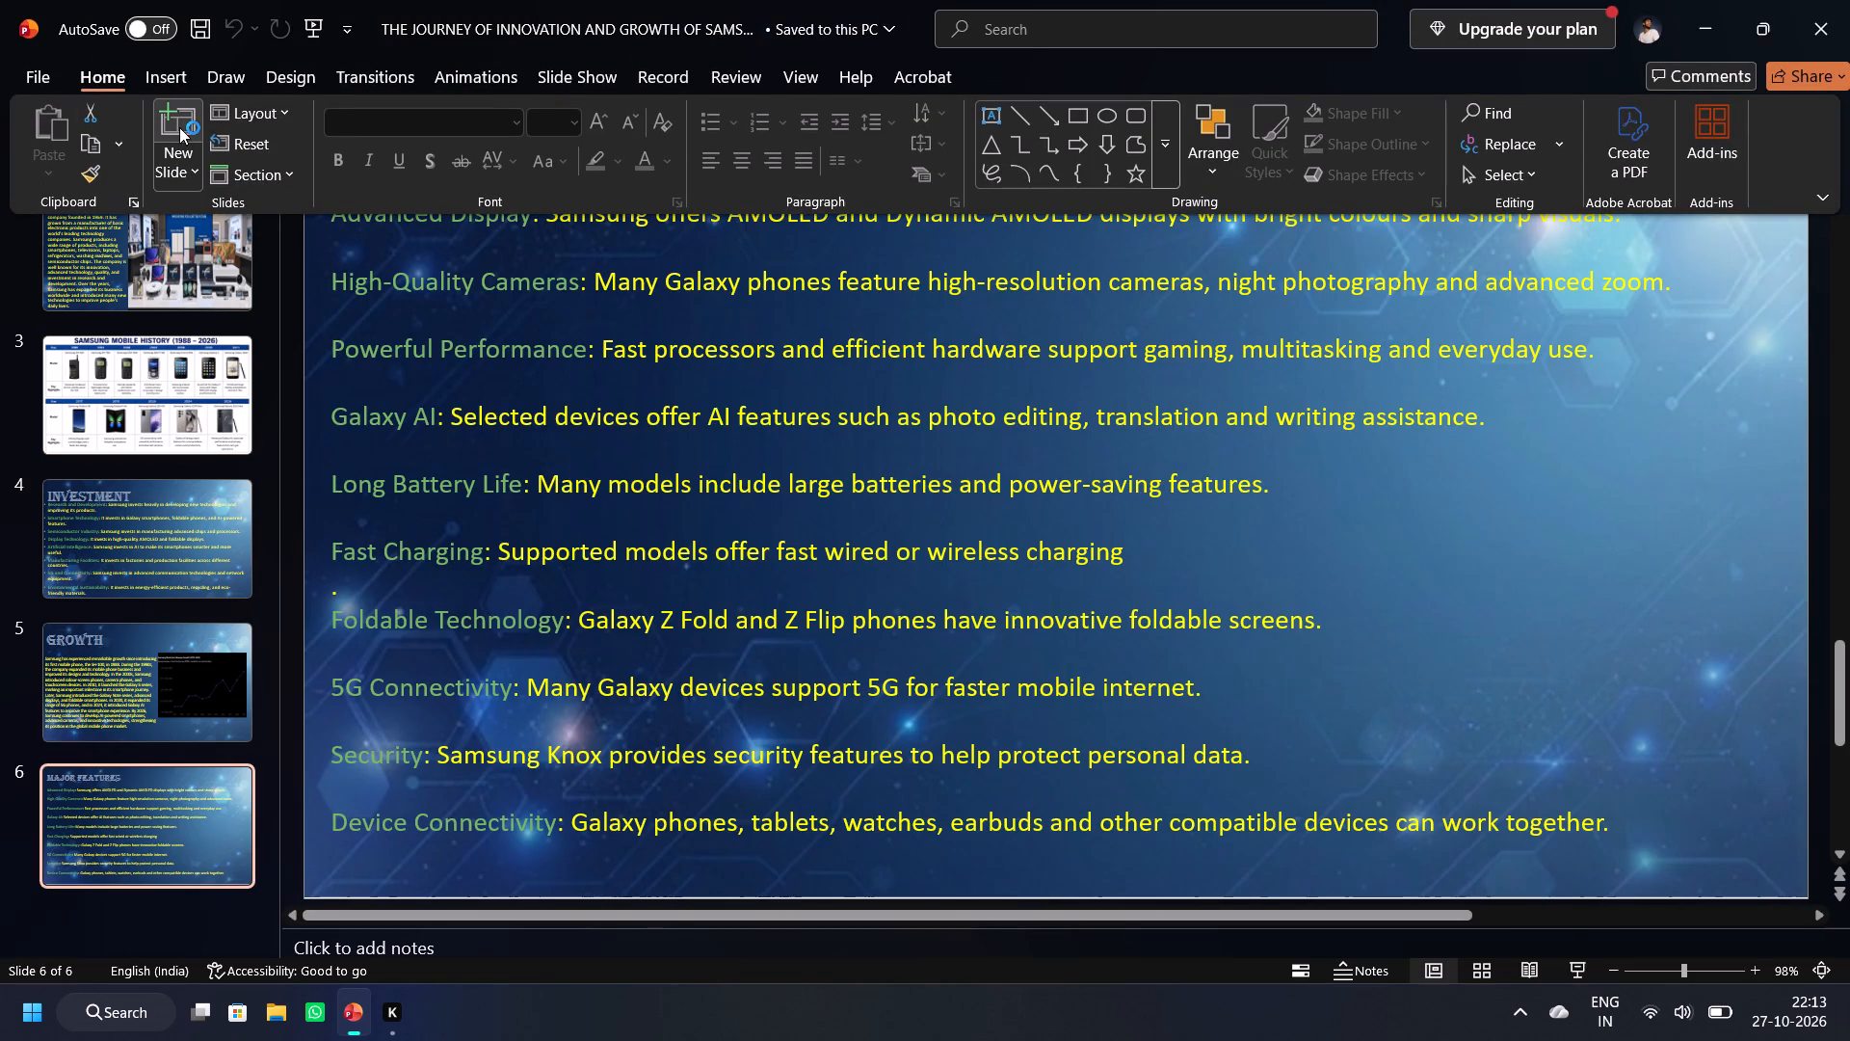
left_click(179, 127)
Move the Major Features slide to position 4, between the Samsung Mobile History and Investment slides.
left_click_drag(107, 746, 129, 467)
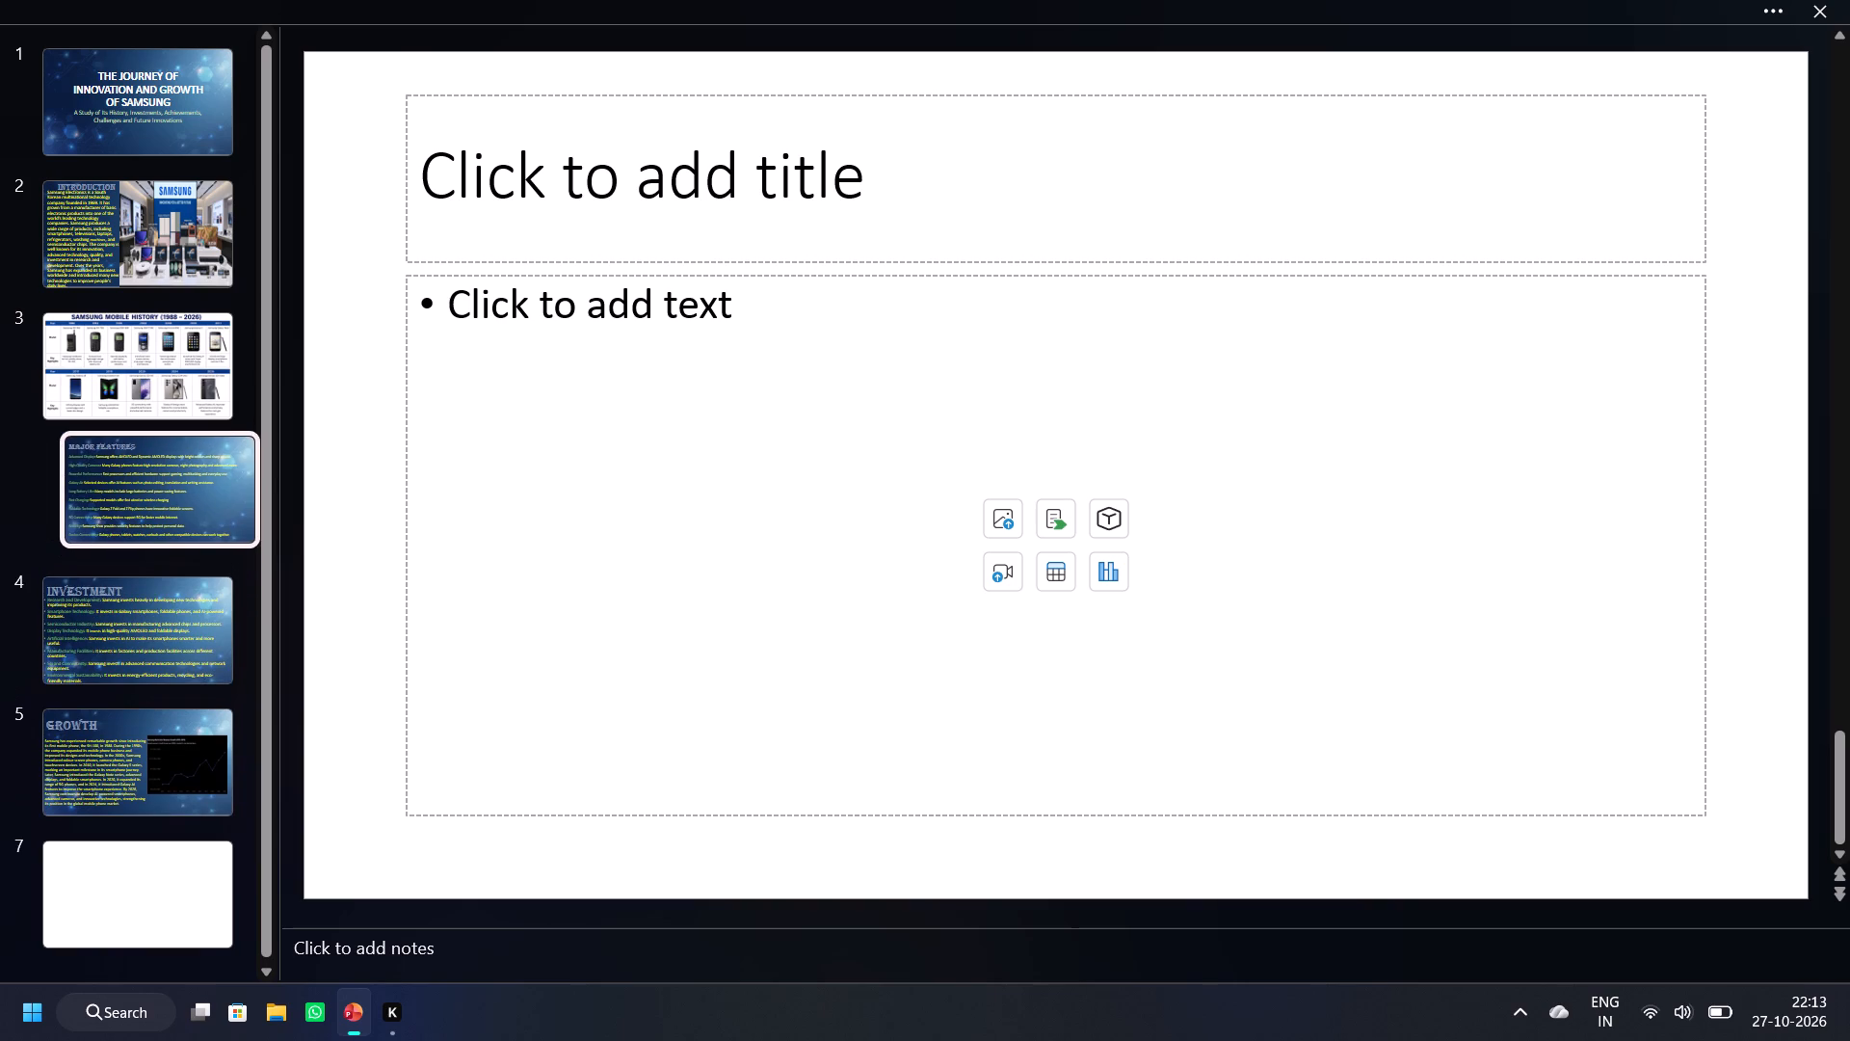
left_click_drag(129, 467, 129, 468)
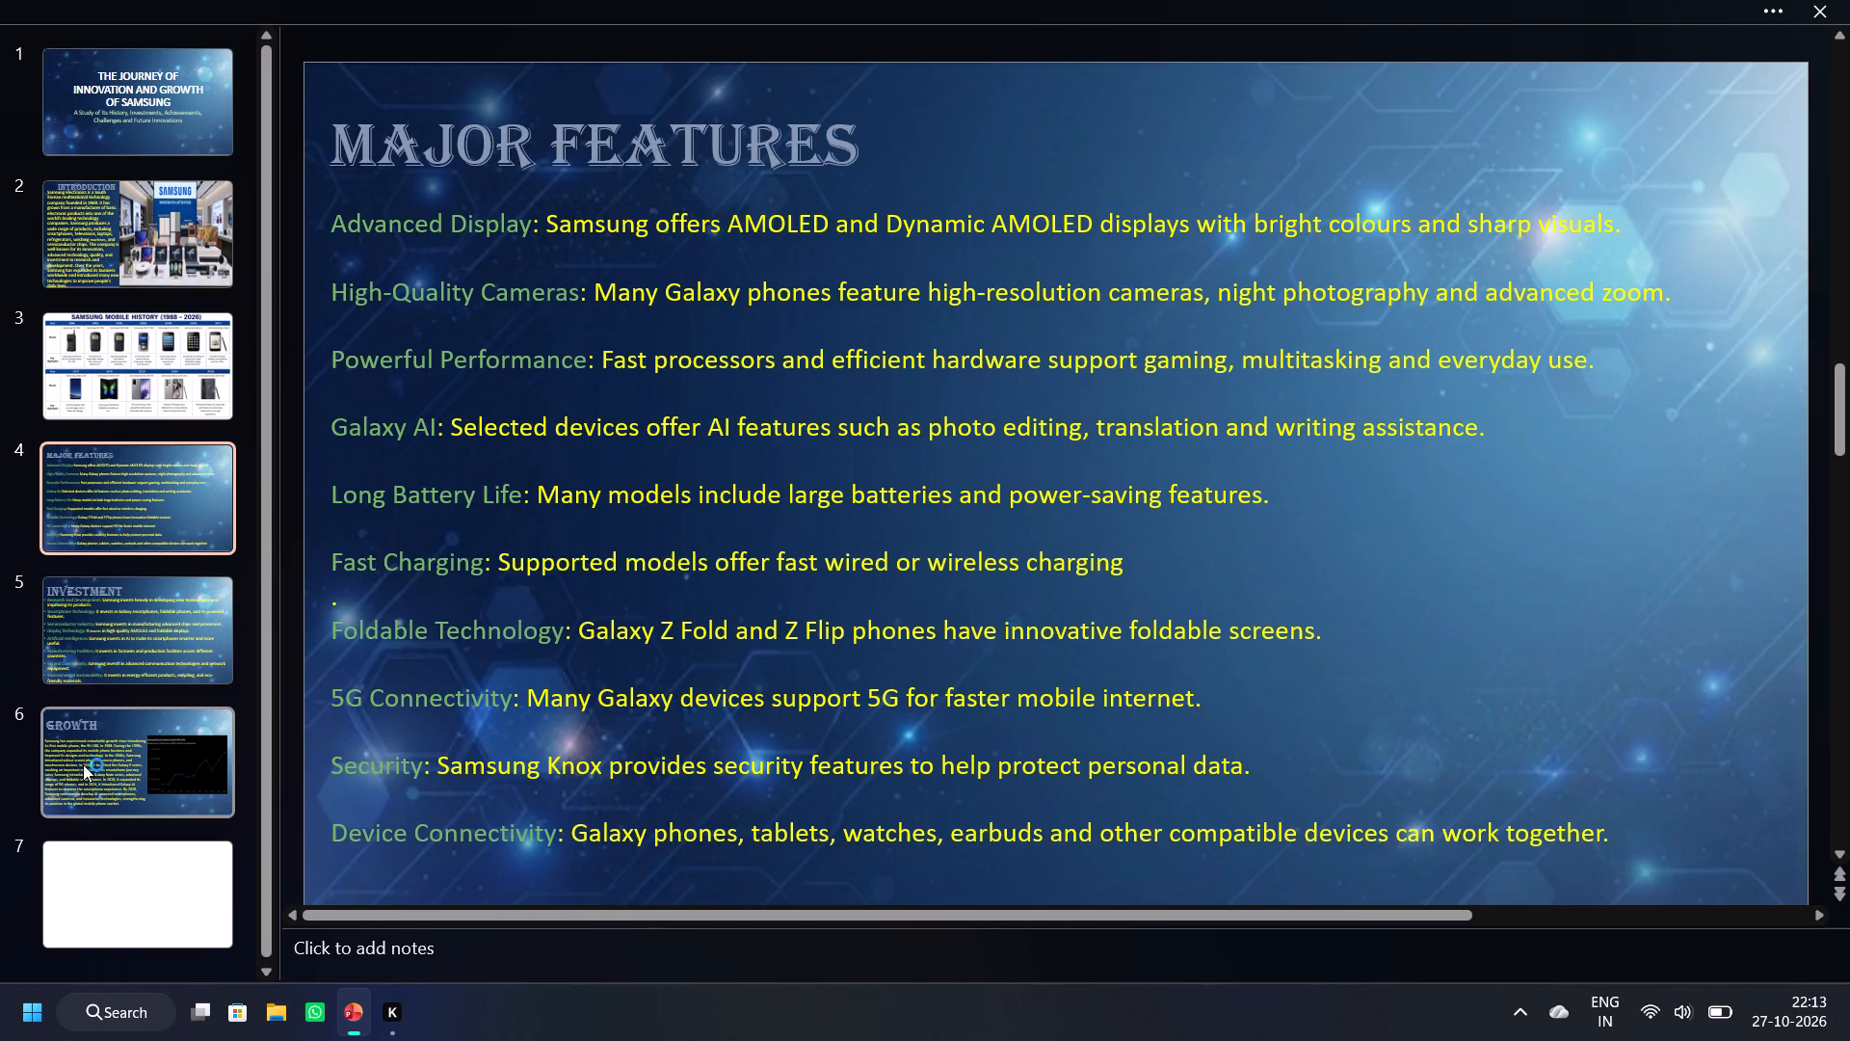
left_click(83, 836)
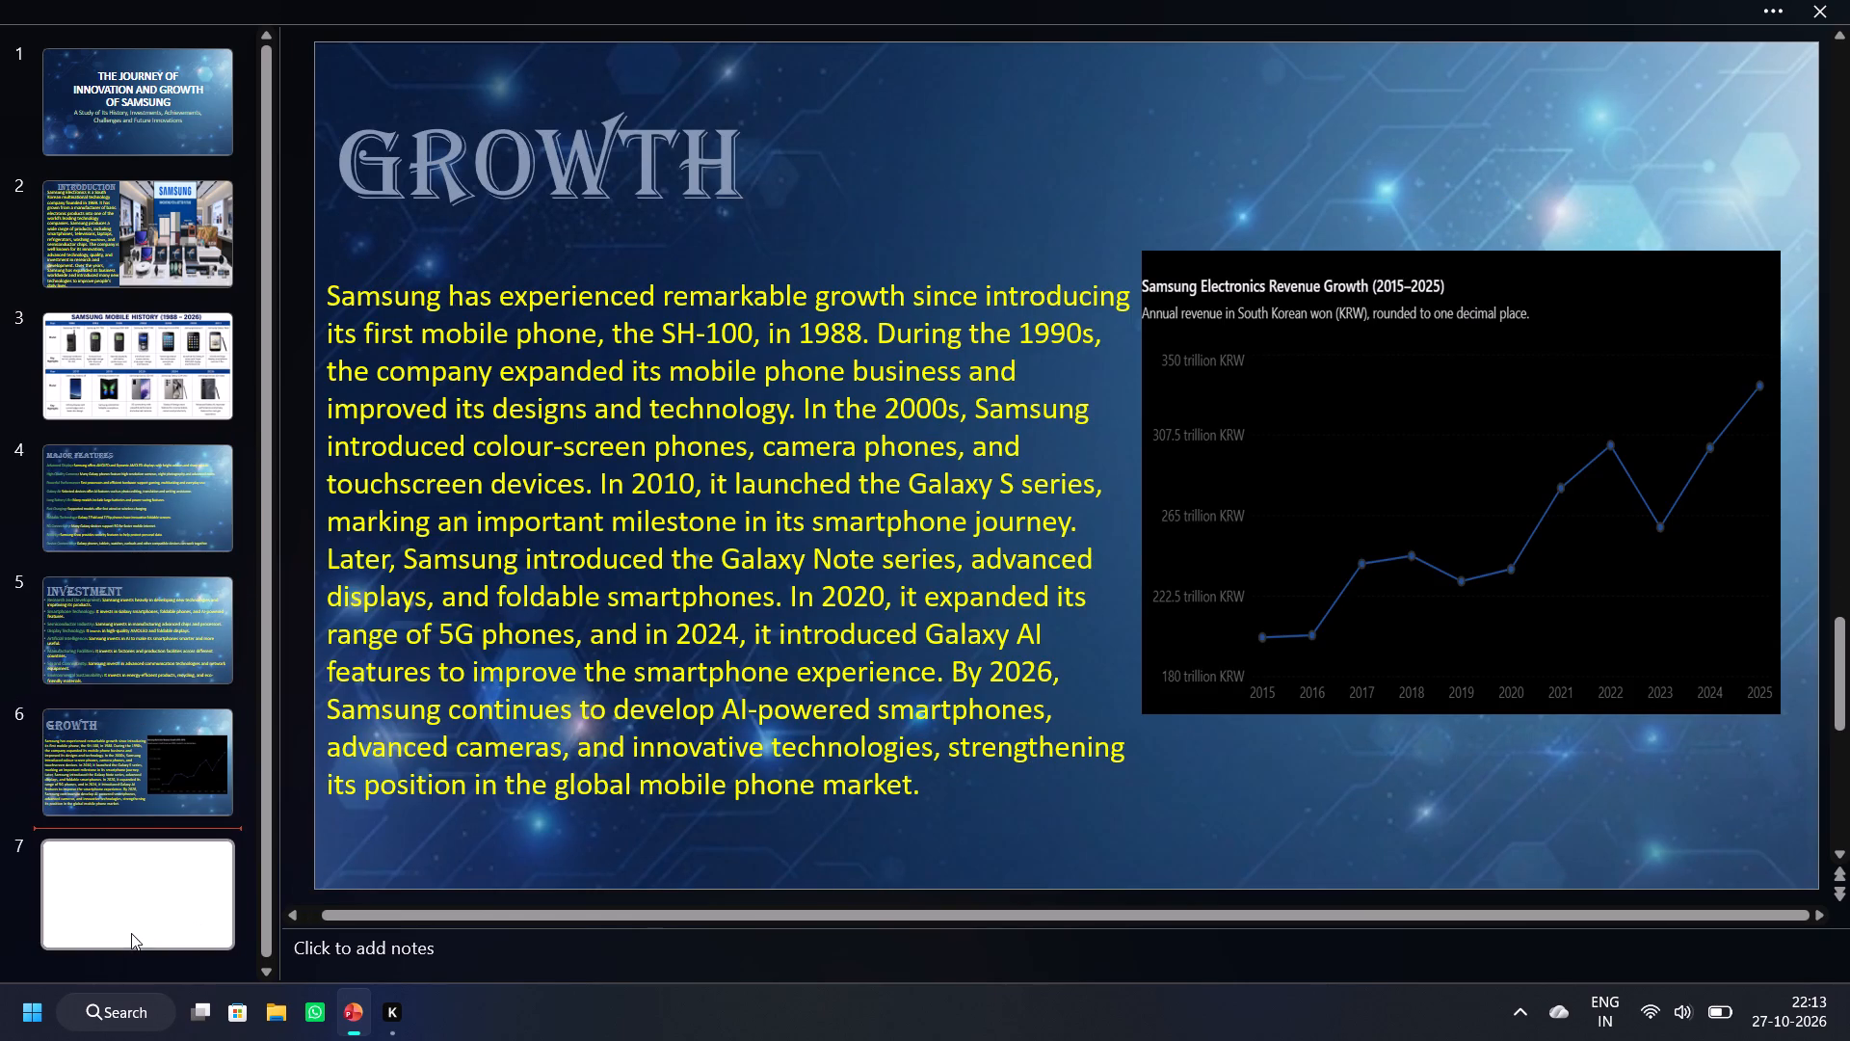
left_click(130, 930)
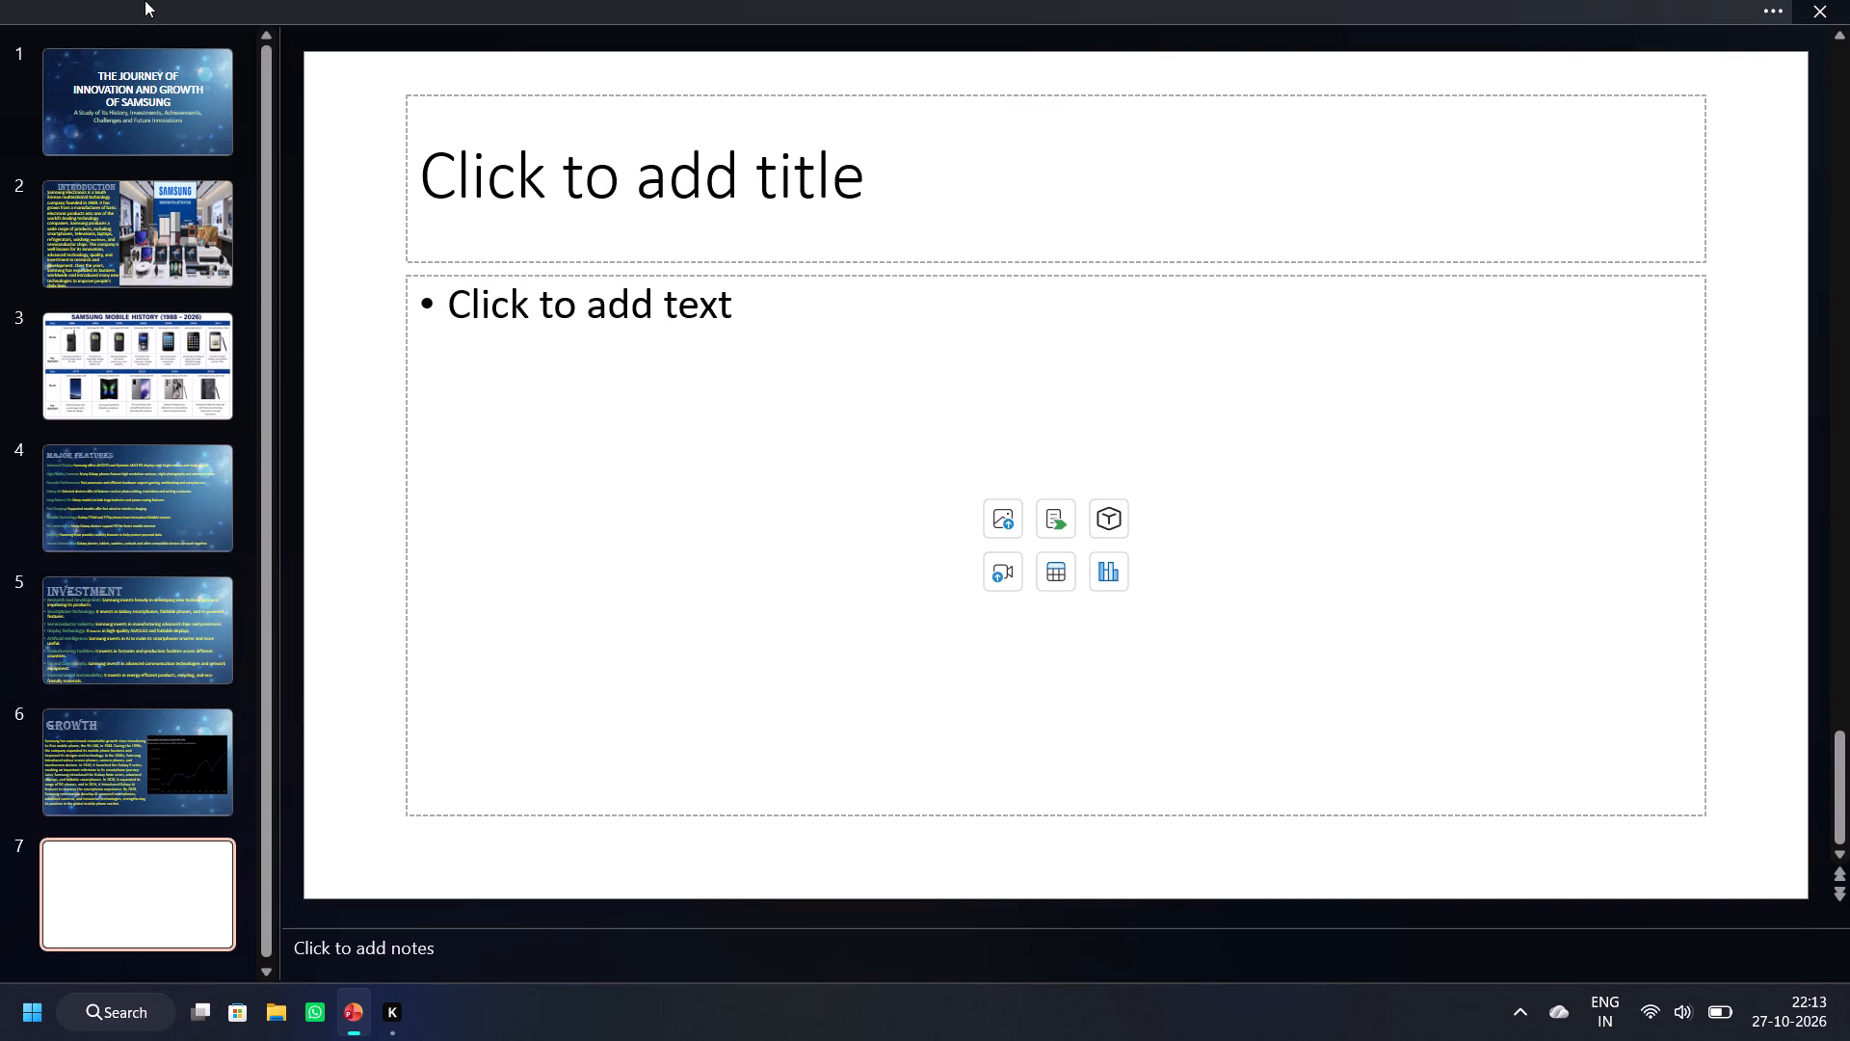
left_click(136, 0)
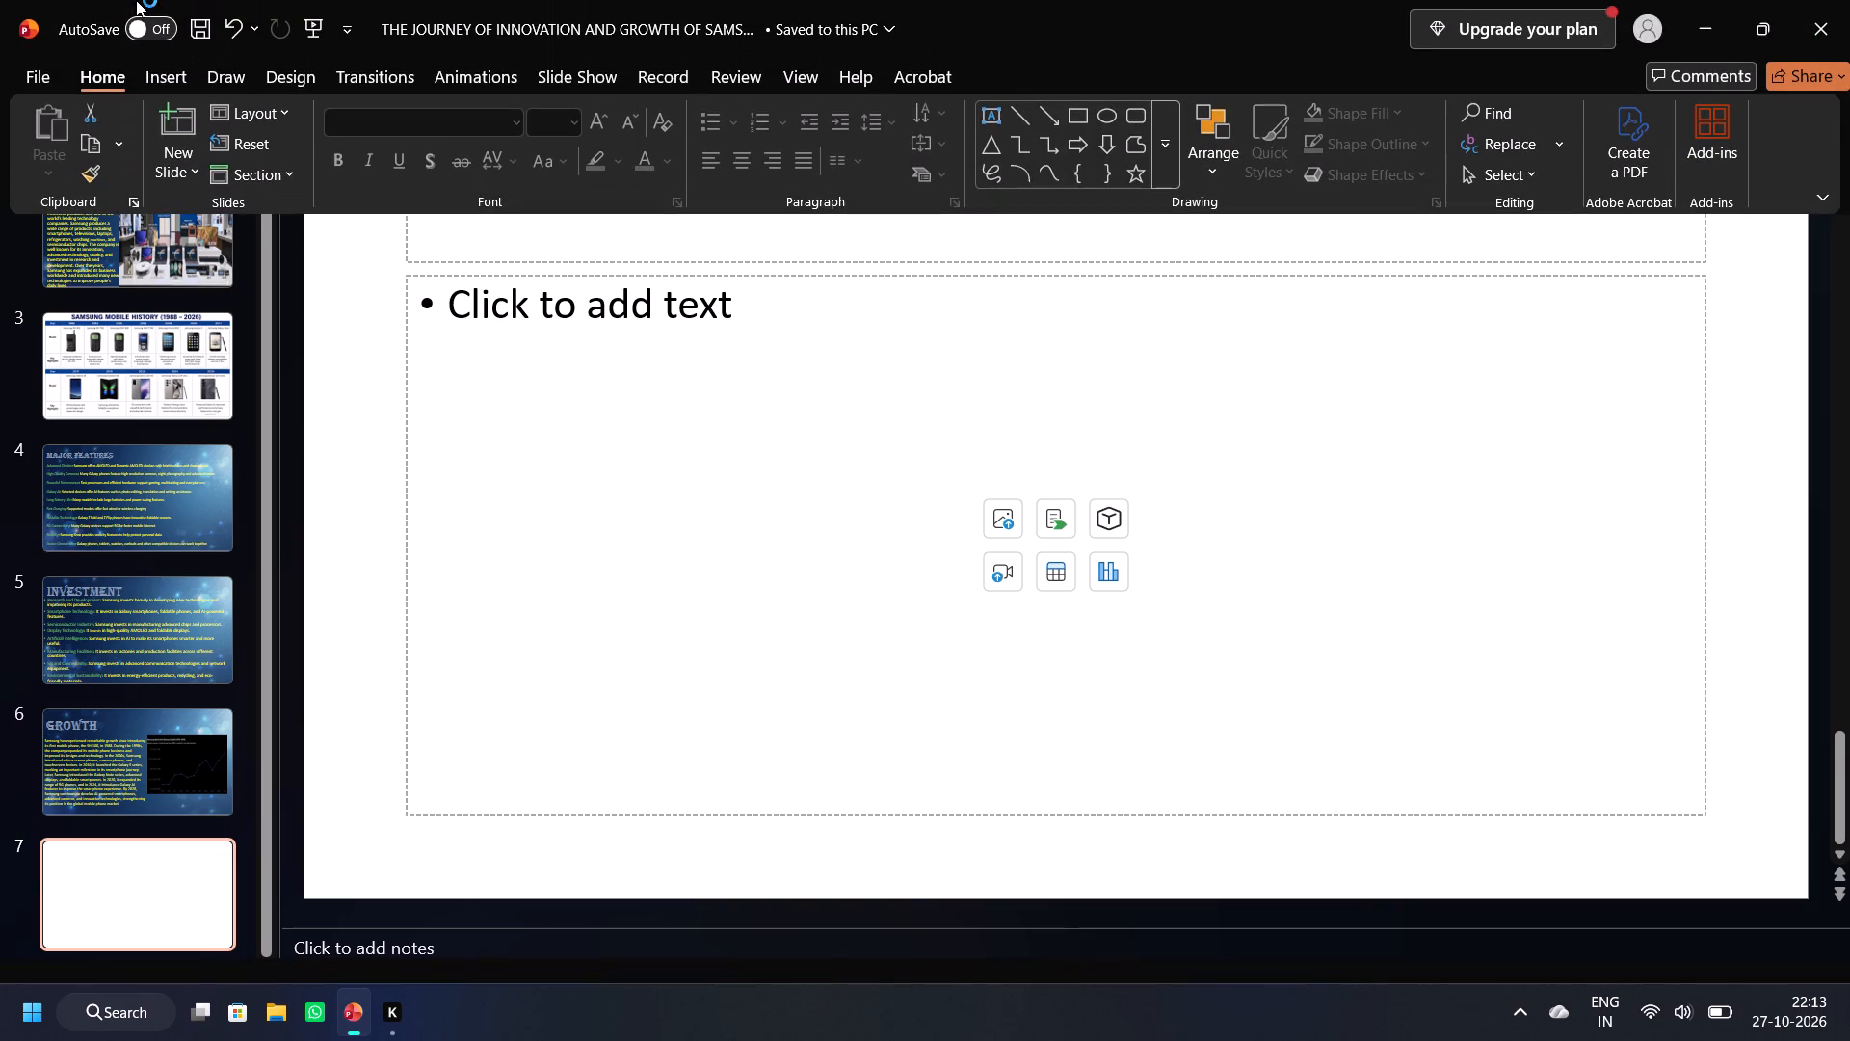
left_click(164, 69)
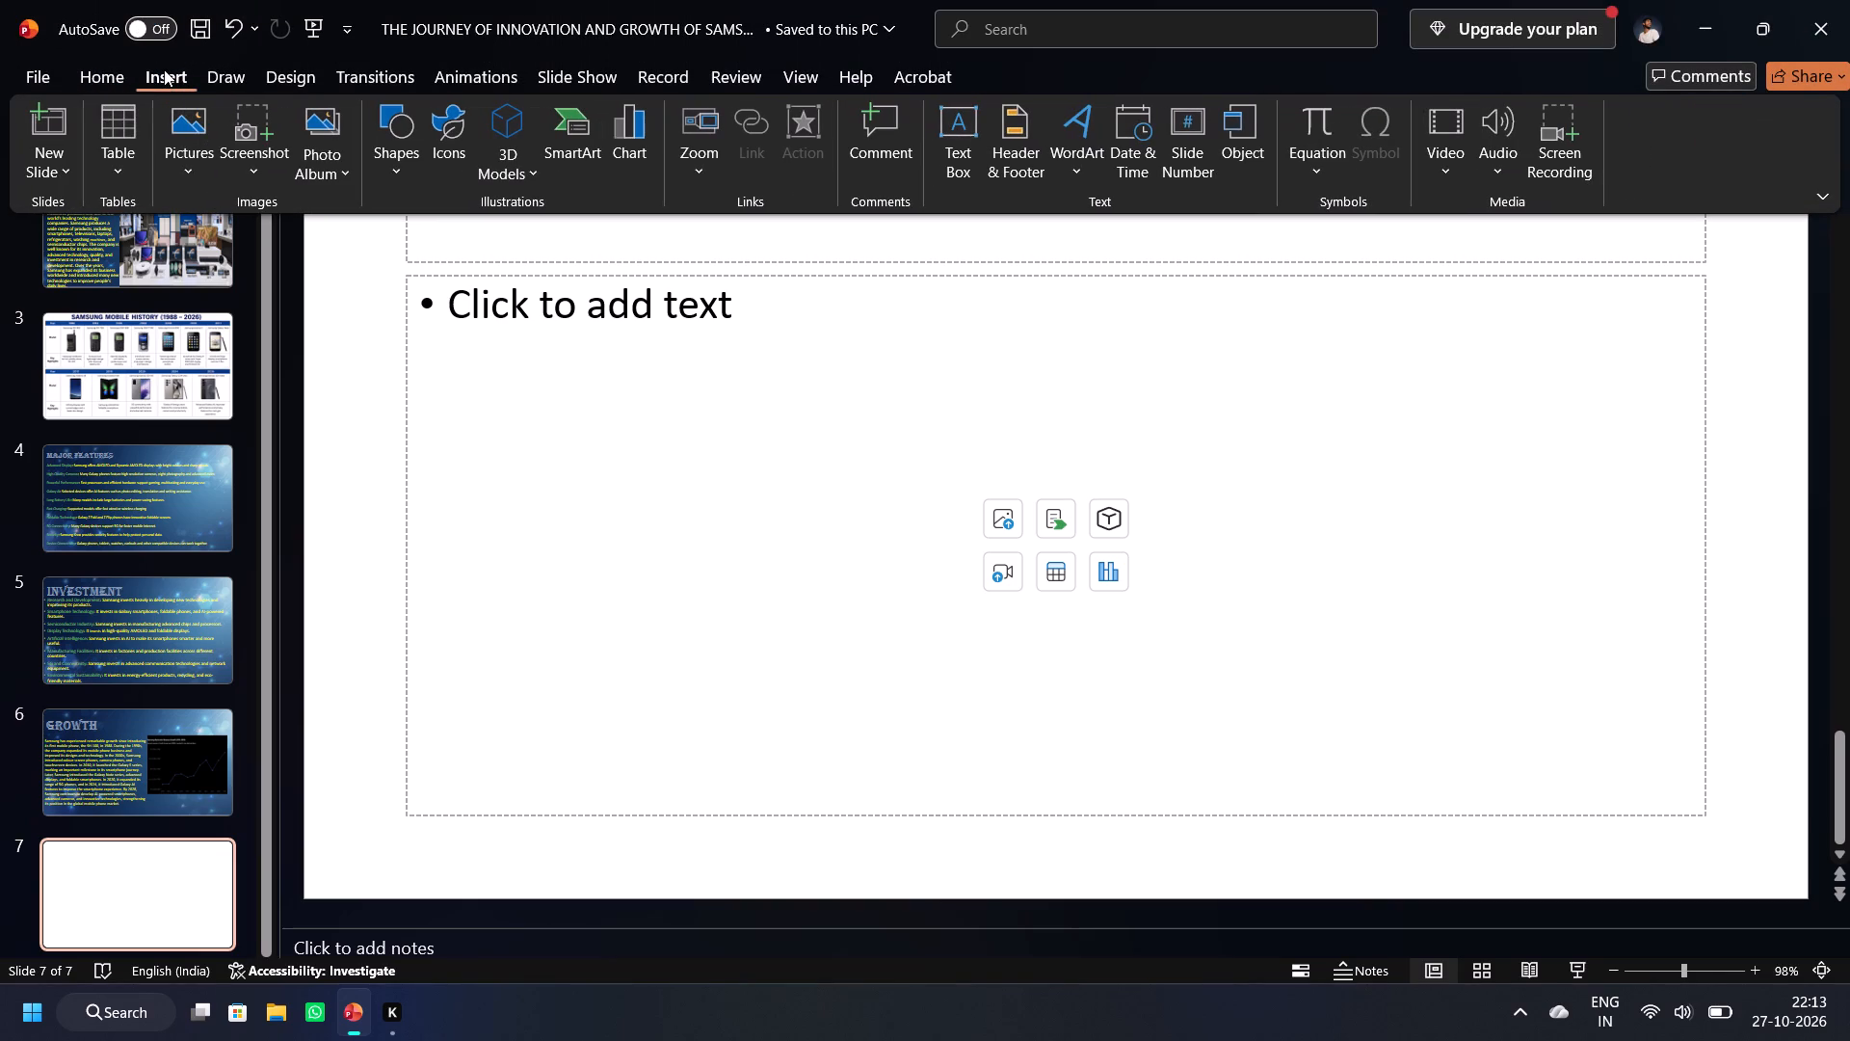
left_click(199, 165)
left_click(235, 248)
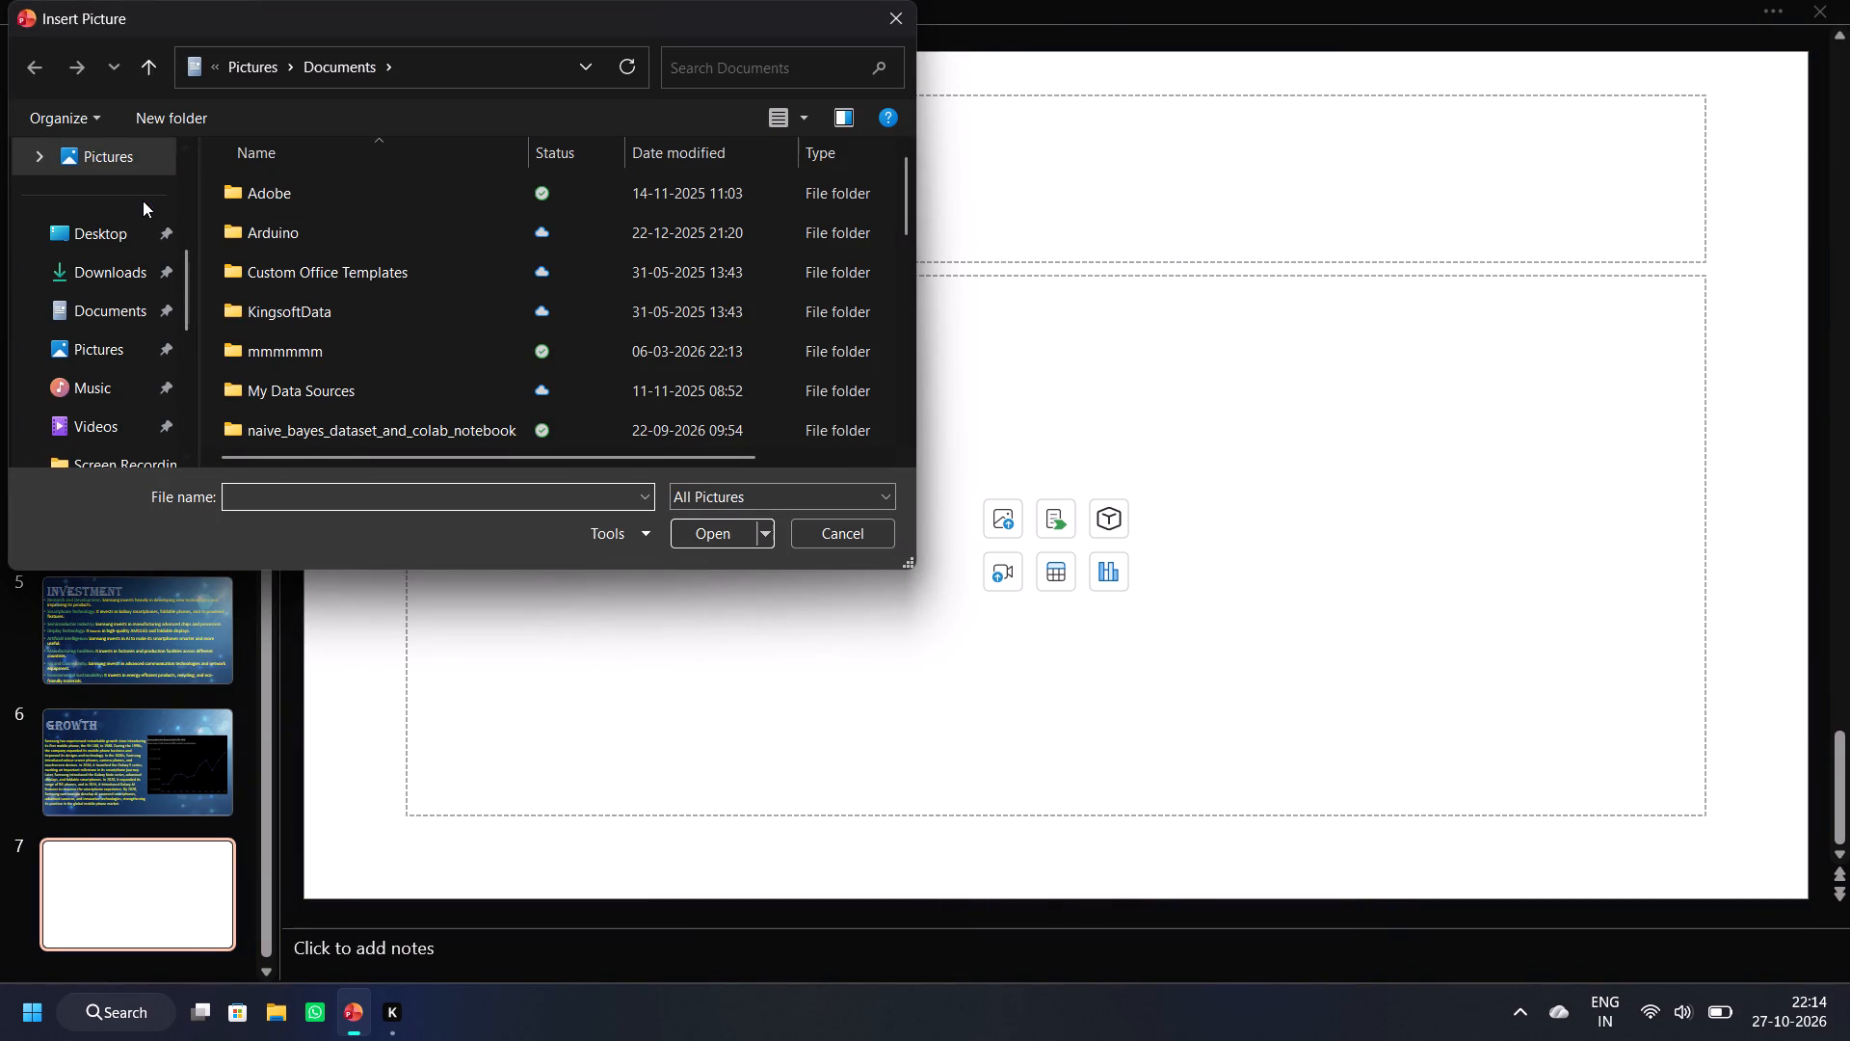
left_click(196, 185)
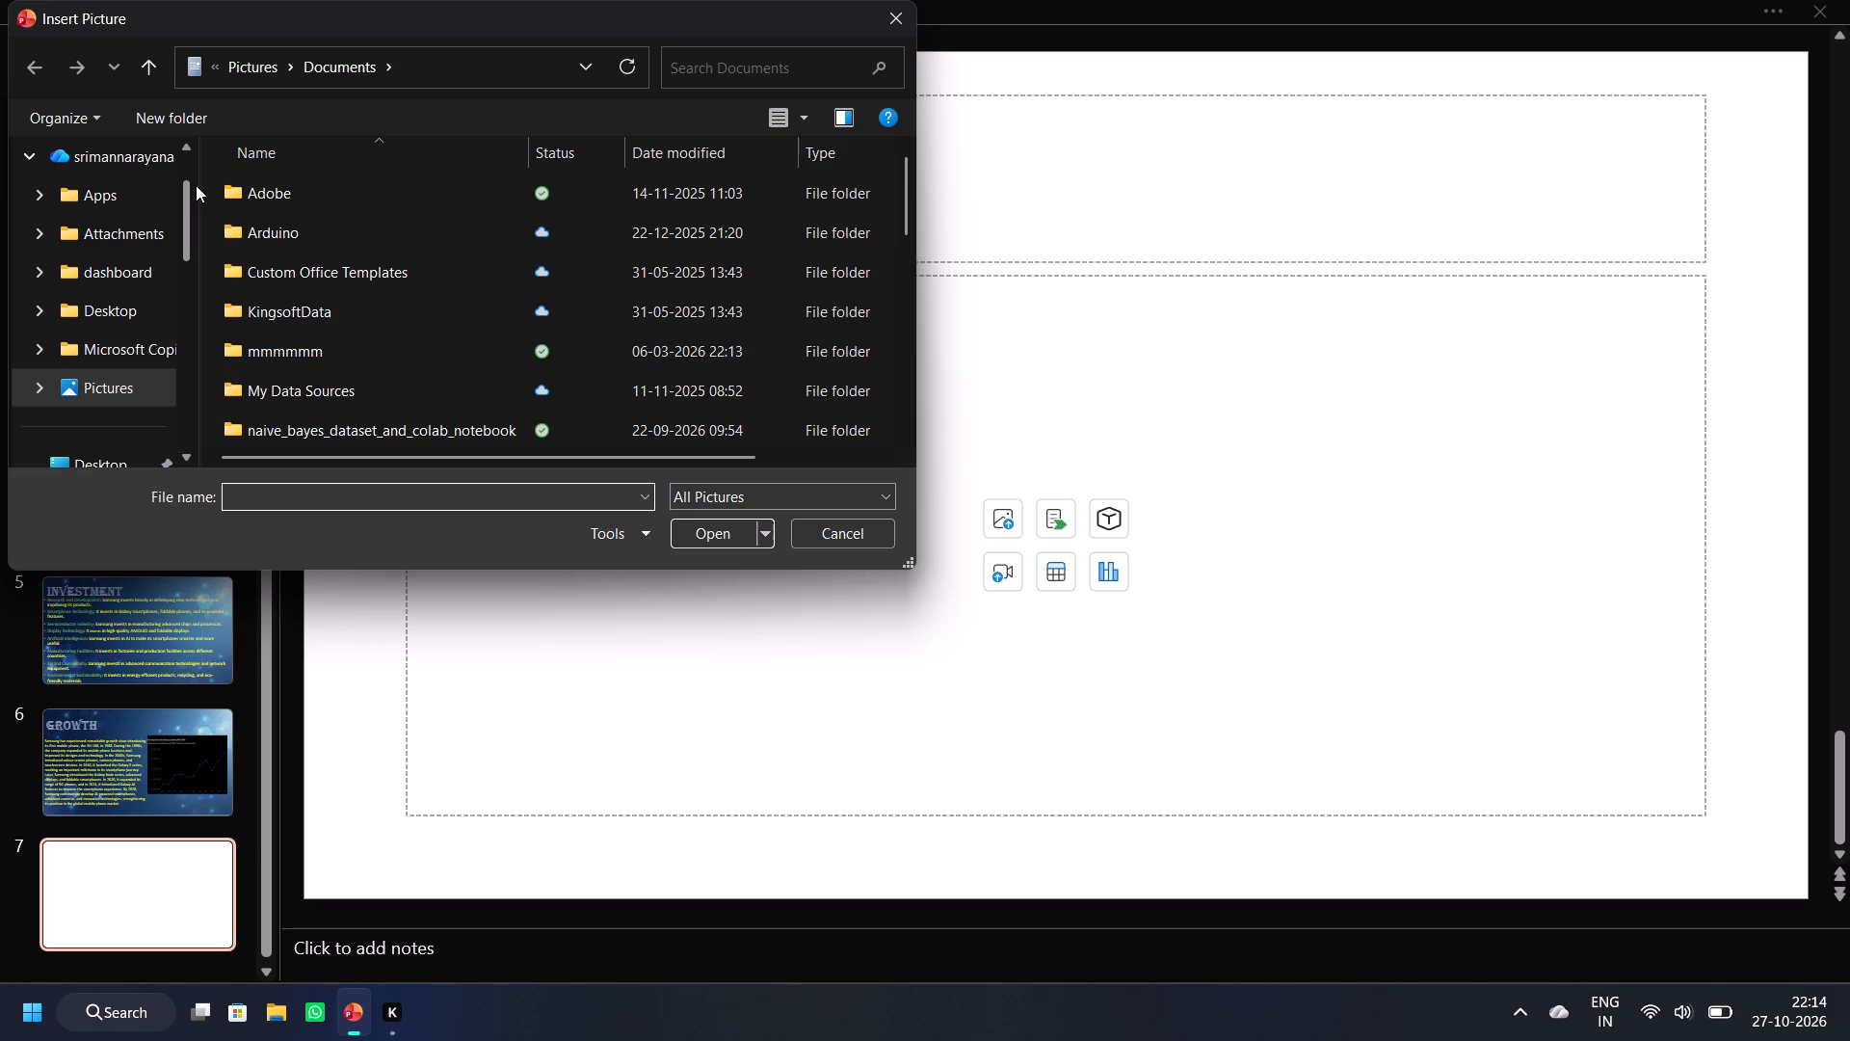
left_click(184, 171)
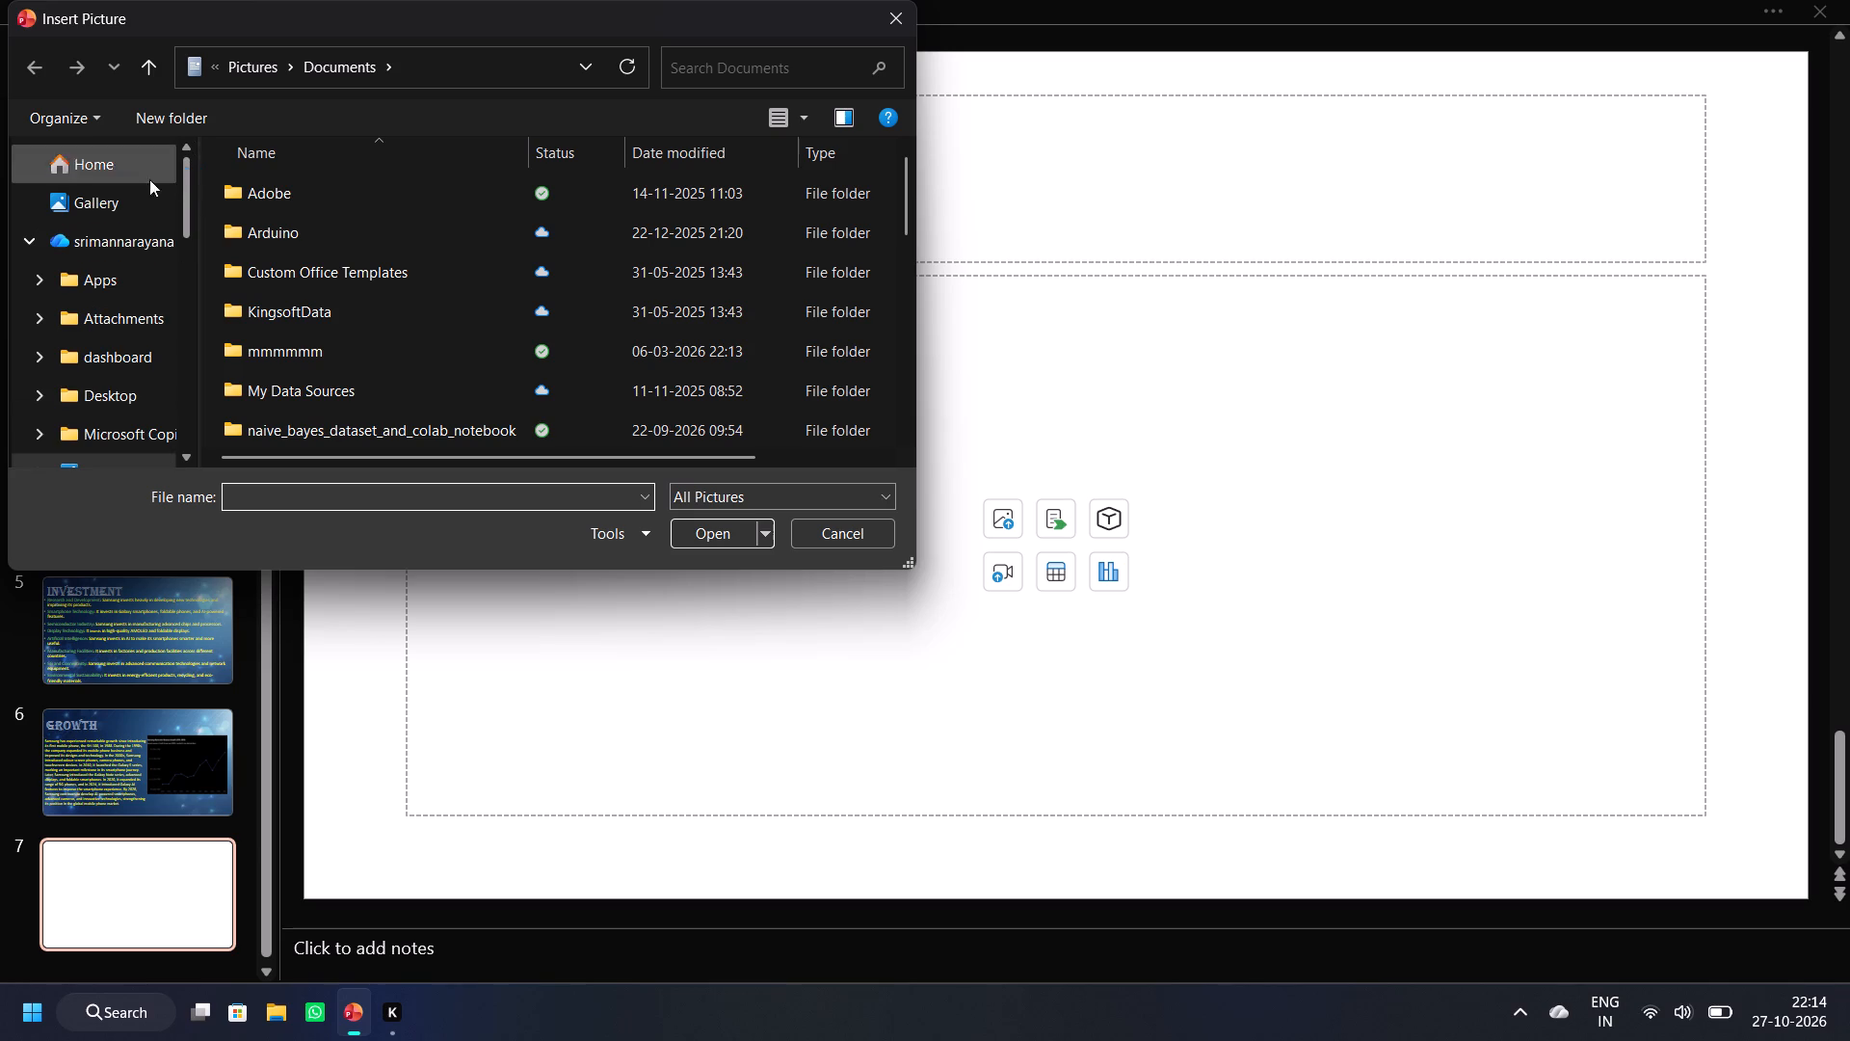
left_click(124, 191)
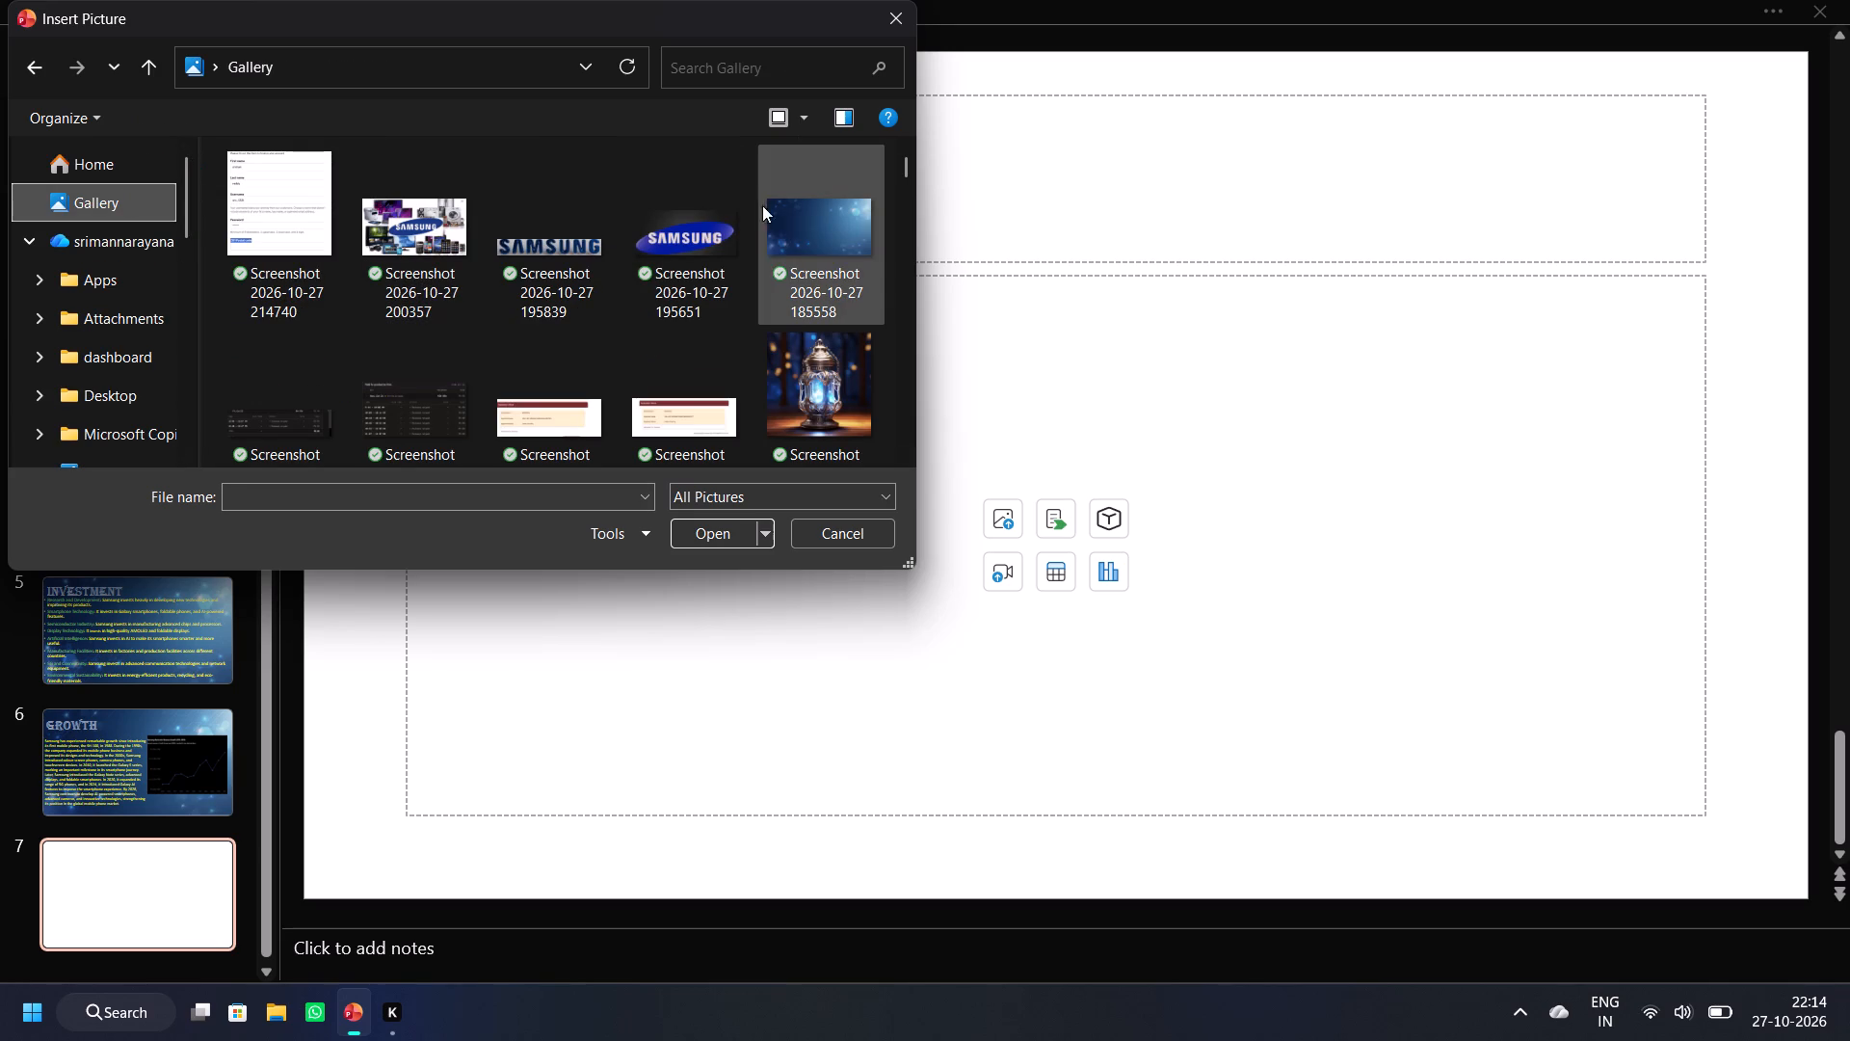
left_click(785, 215)
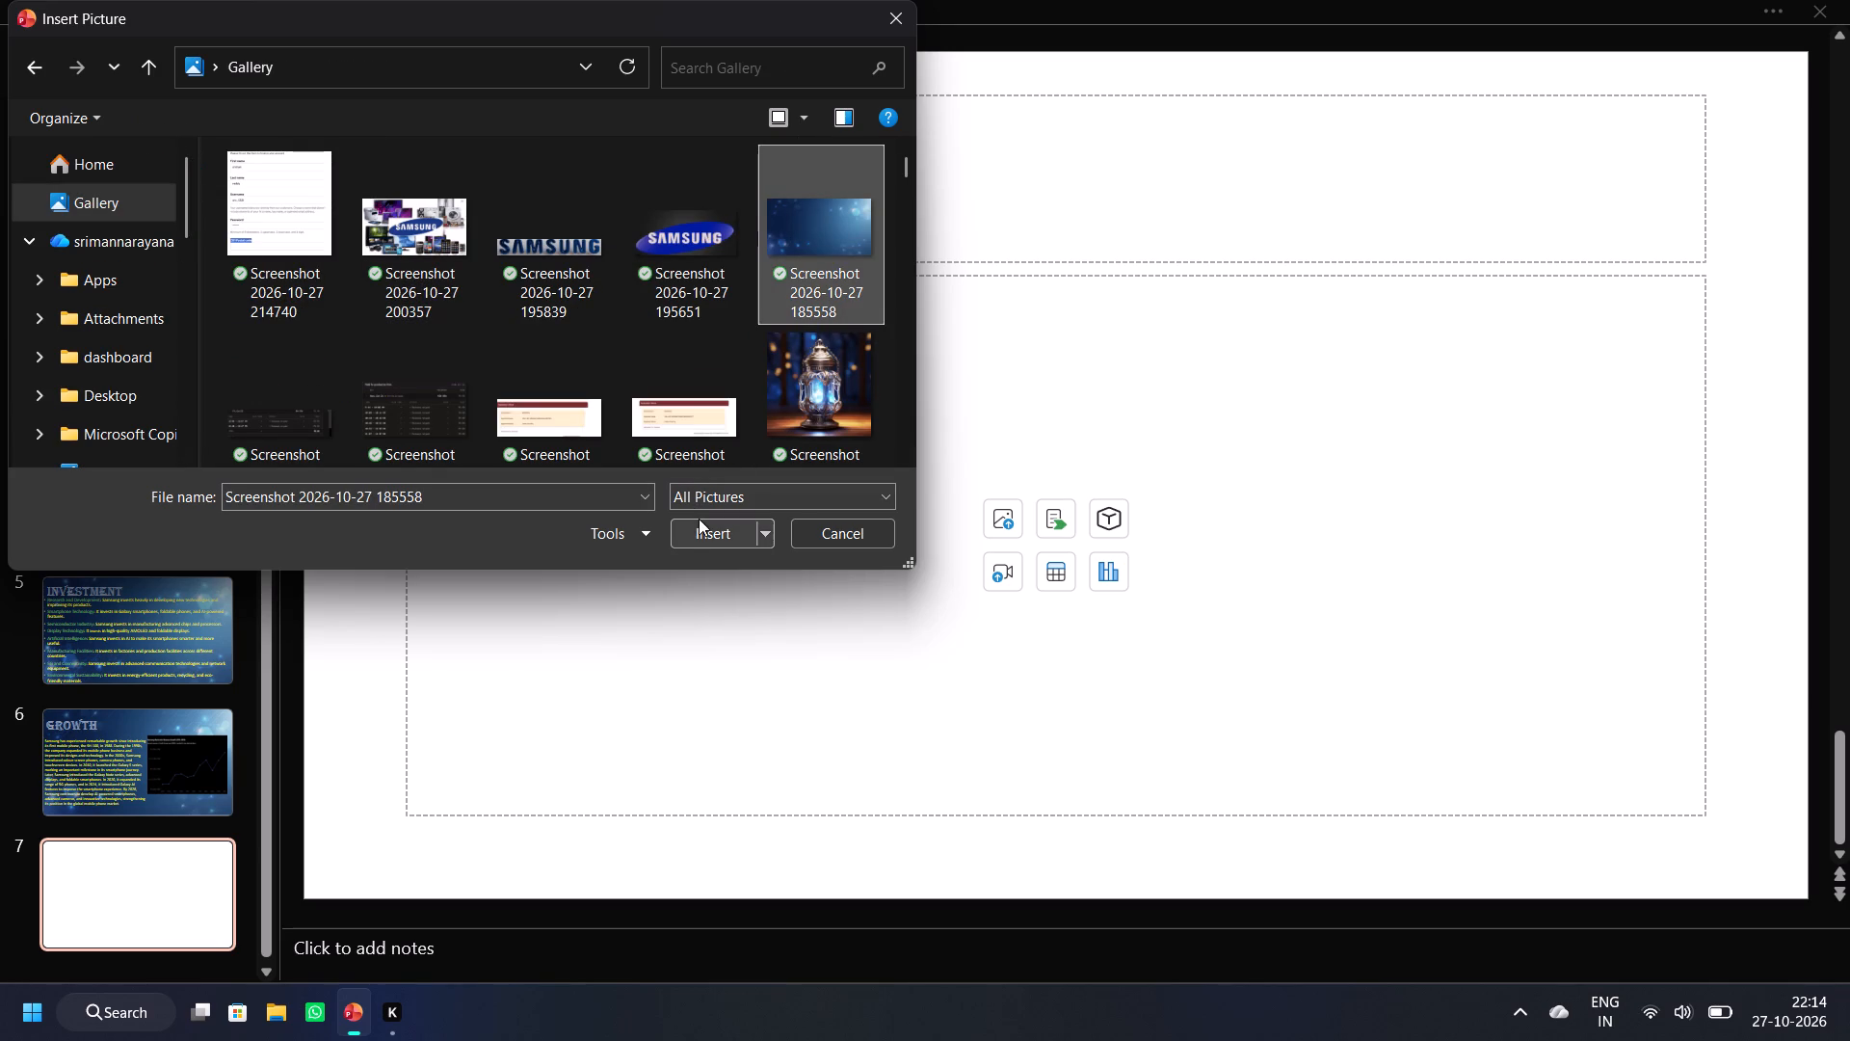
left_click(698, 532)
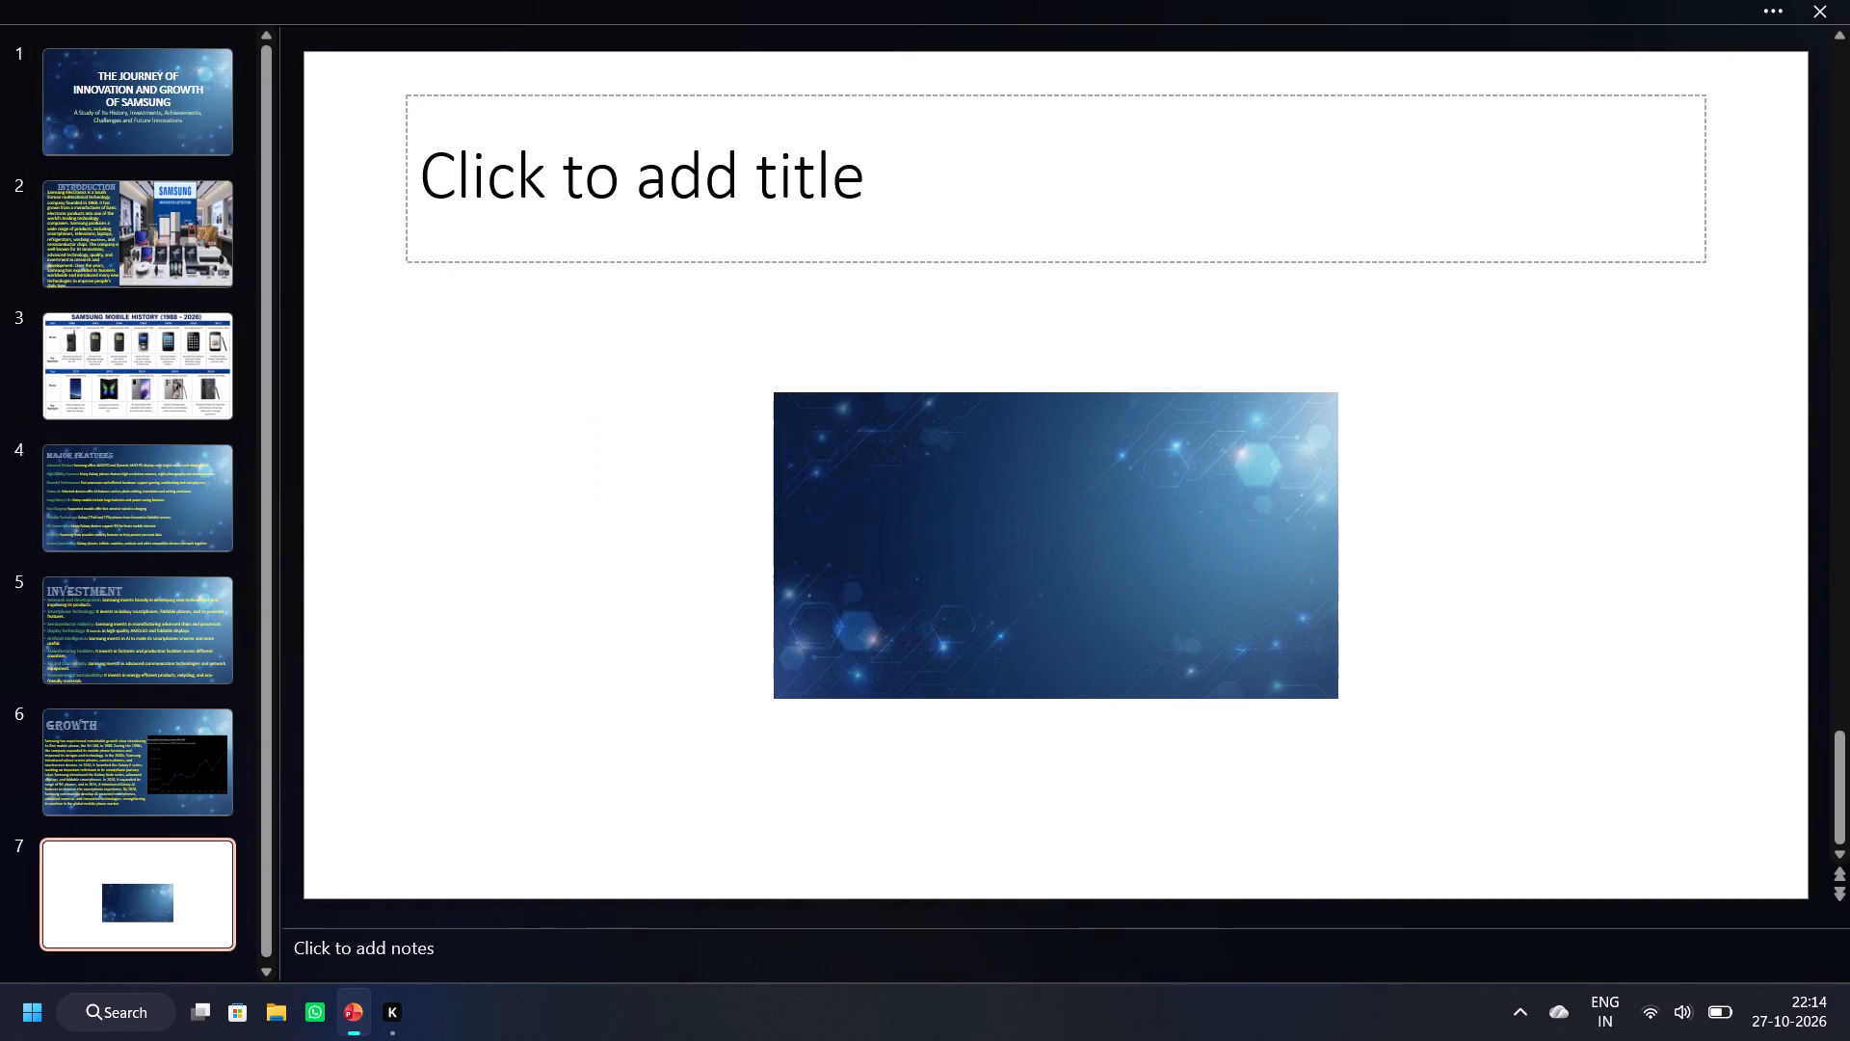
Enlarge the blue background picture and align it with the slide's top-left corner so that it covers all of slide 7.
left_click(819, 454)
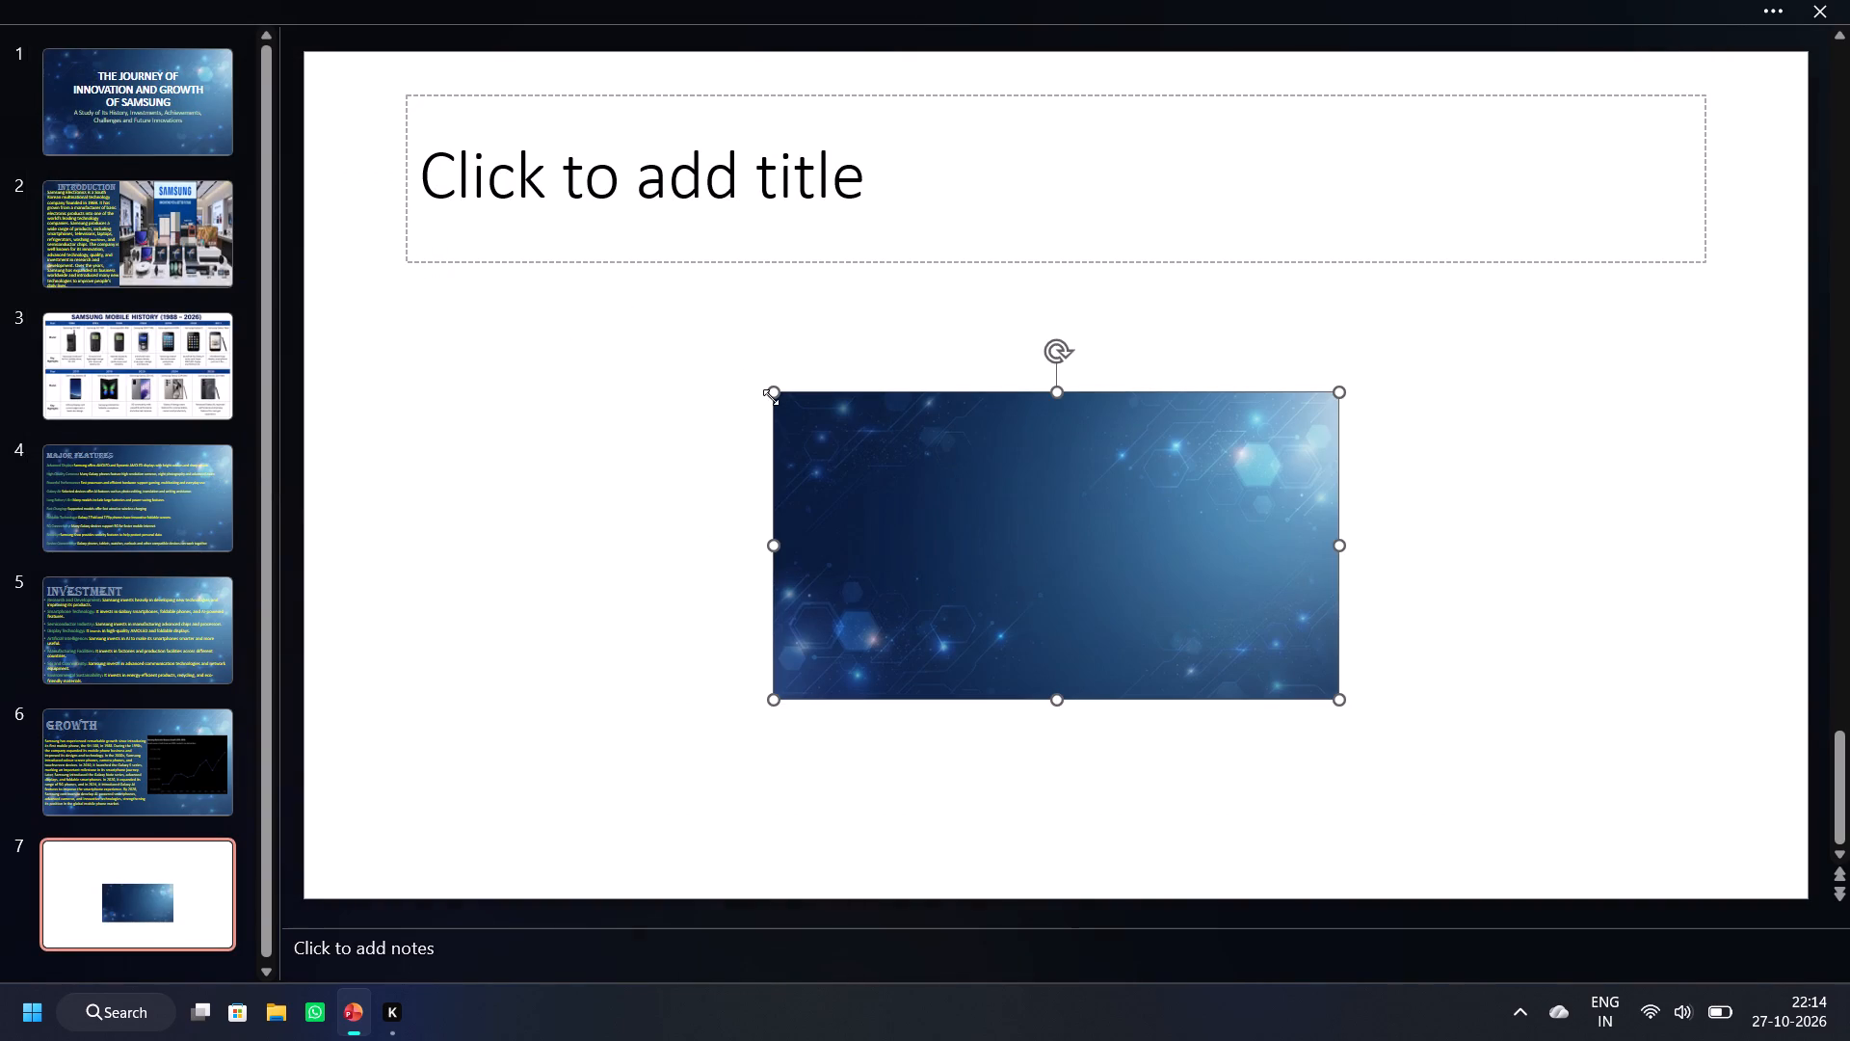
left_click_drag(771, 397, 448, 154)
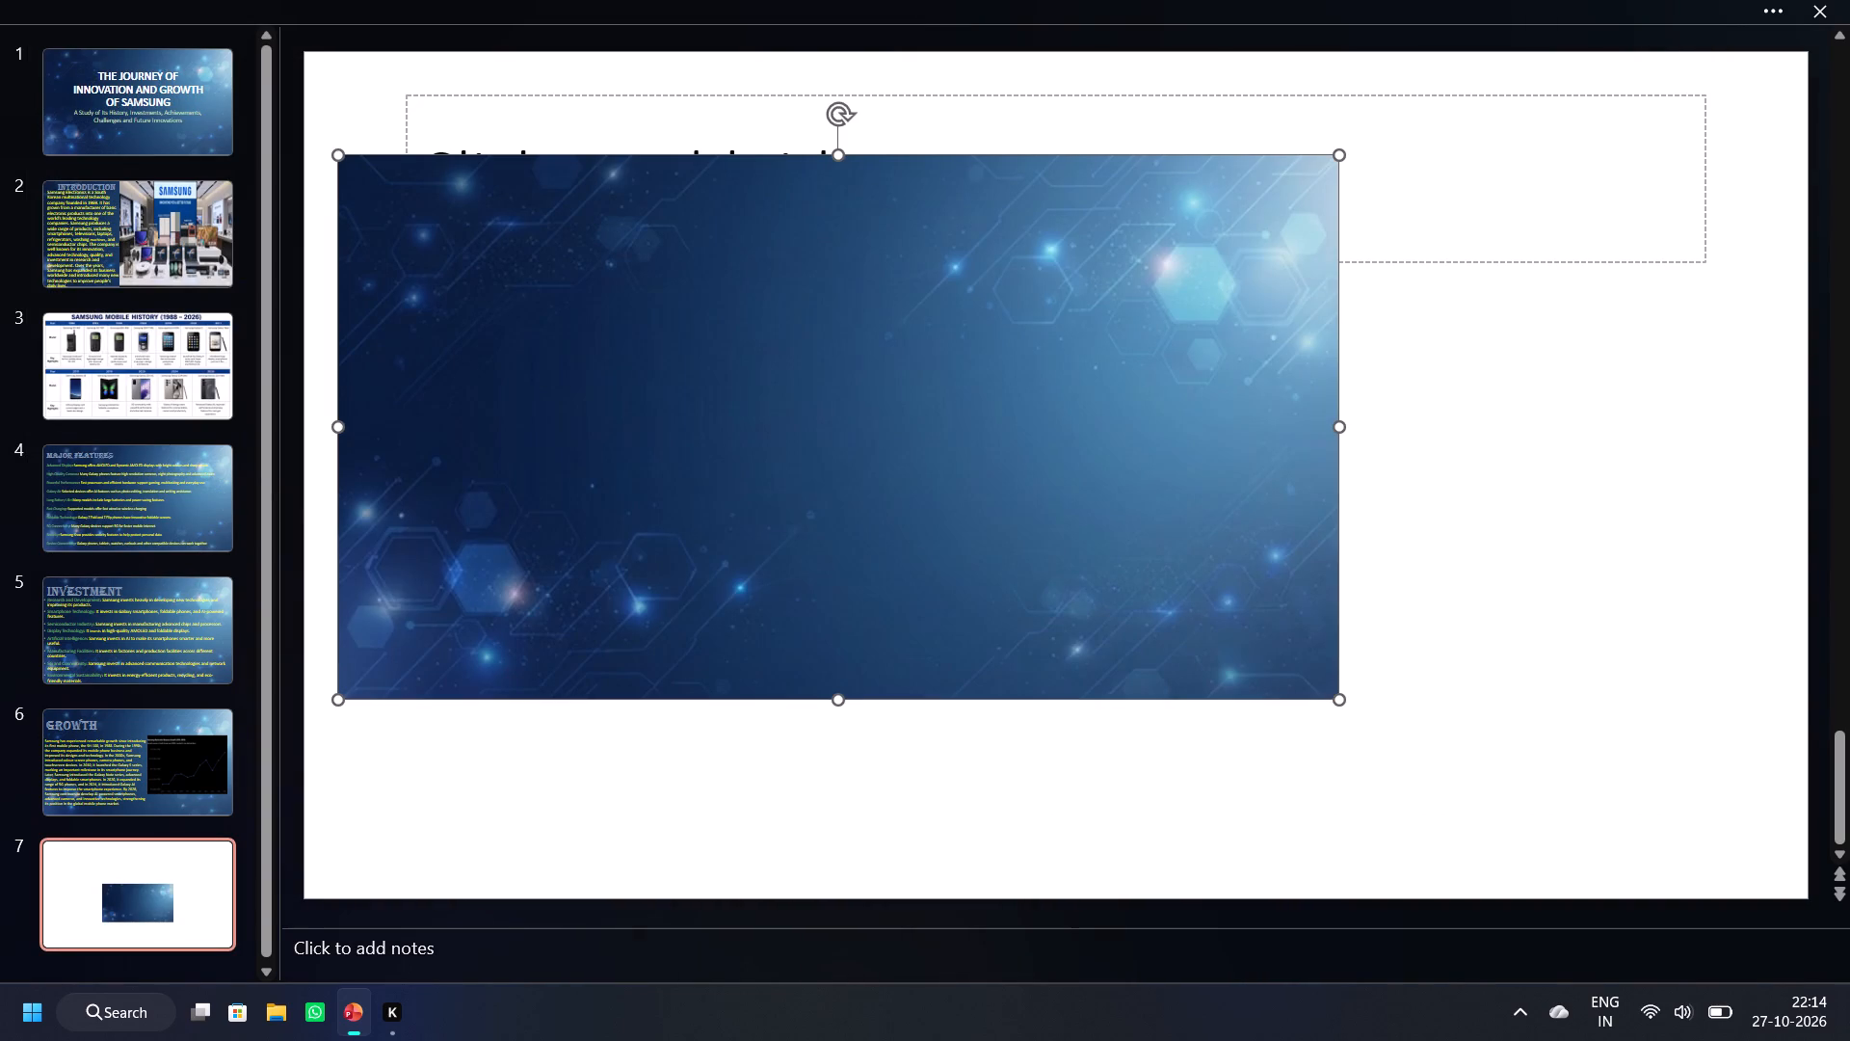
left_click(1341, 698)
left_click_drag(1341, 698, 1799, 759)
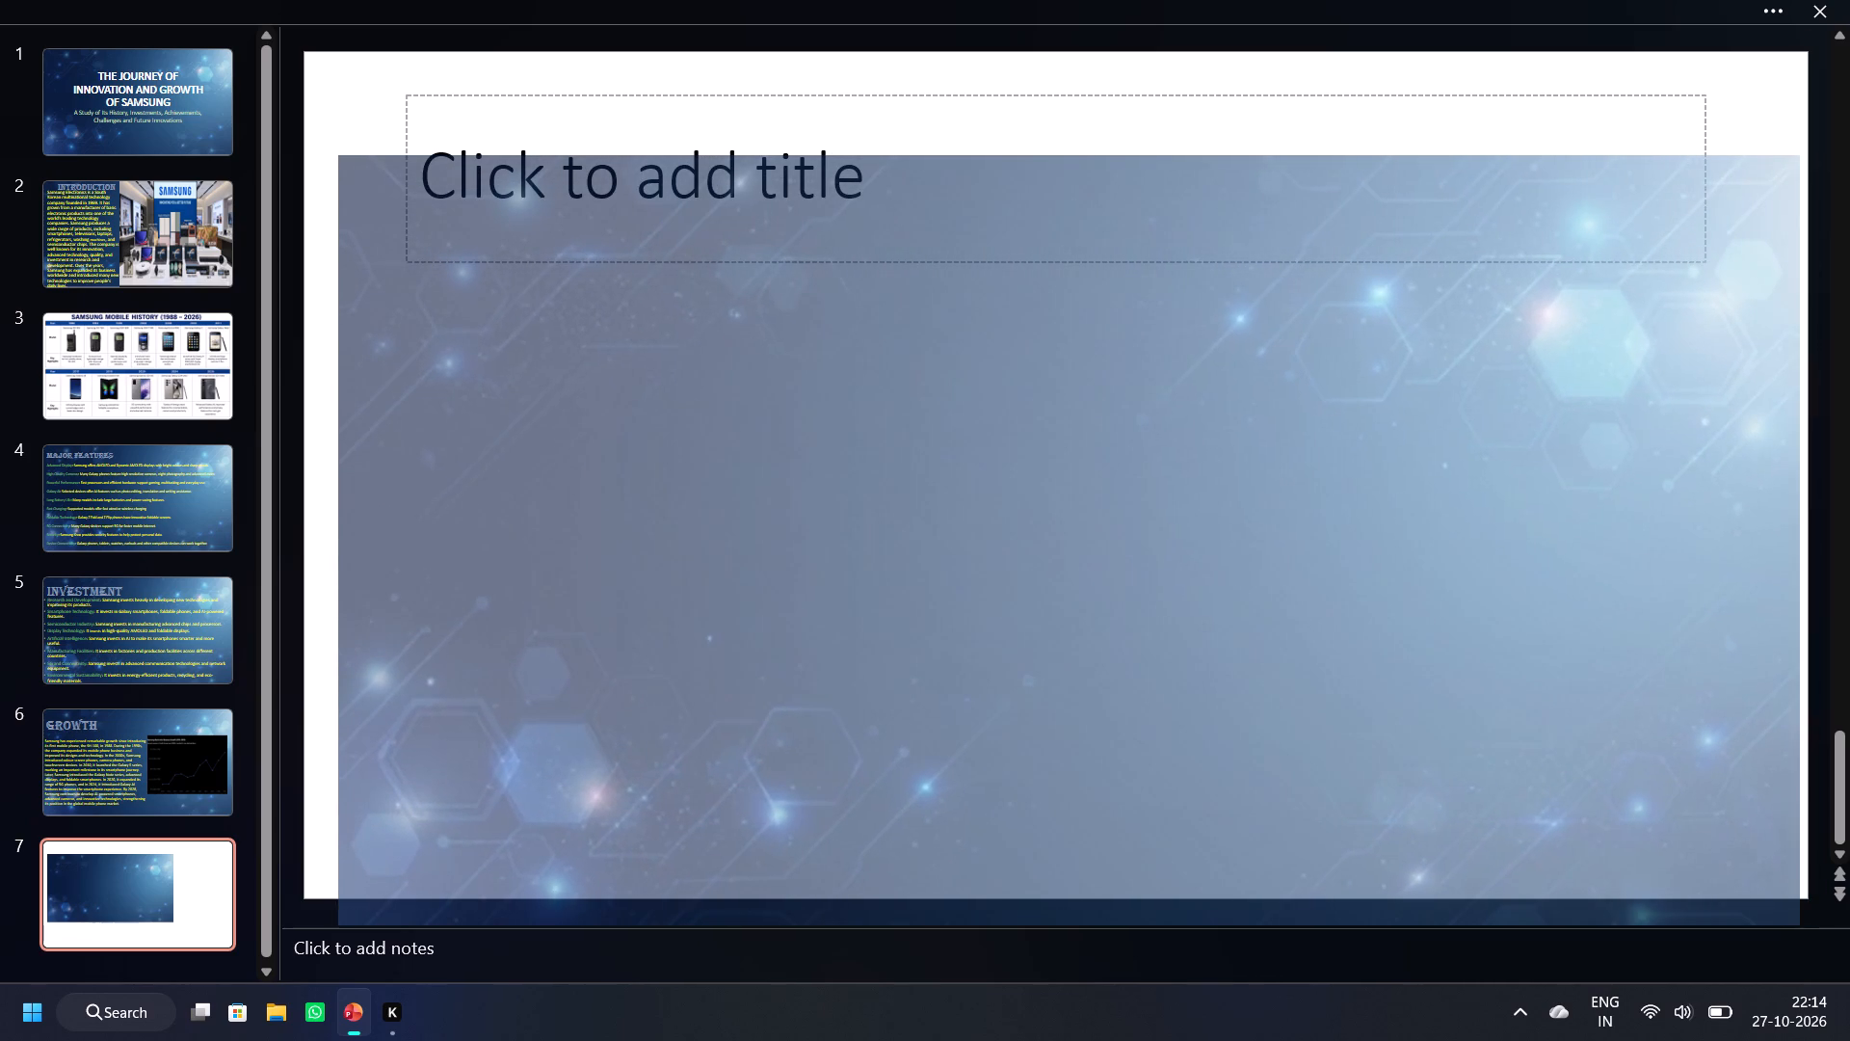
left_click_drag(1799, 759, 1793, 731)
left_click_drag(1630, 670, 1593, 573)
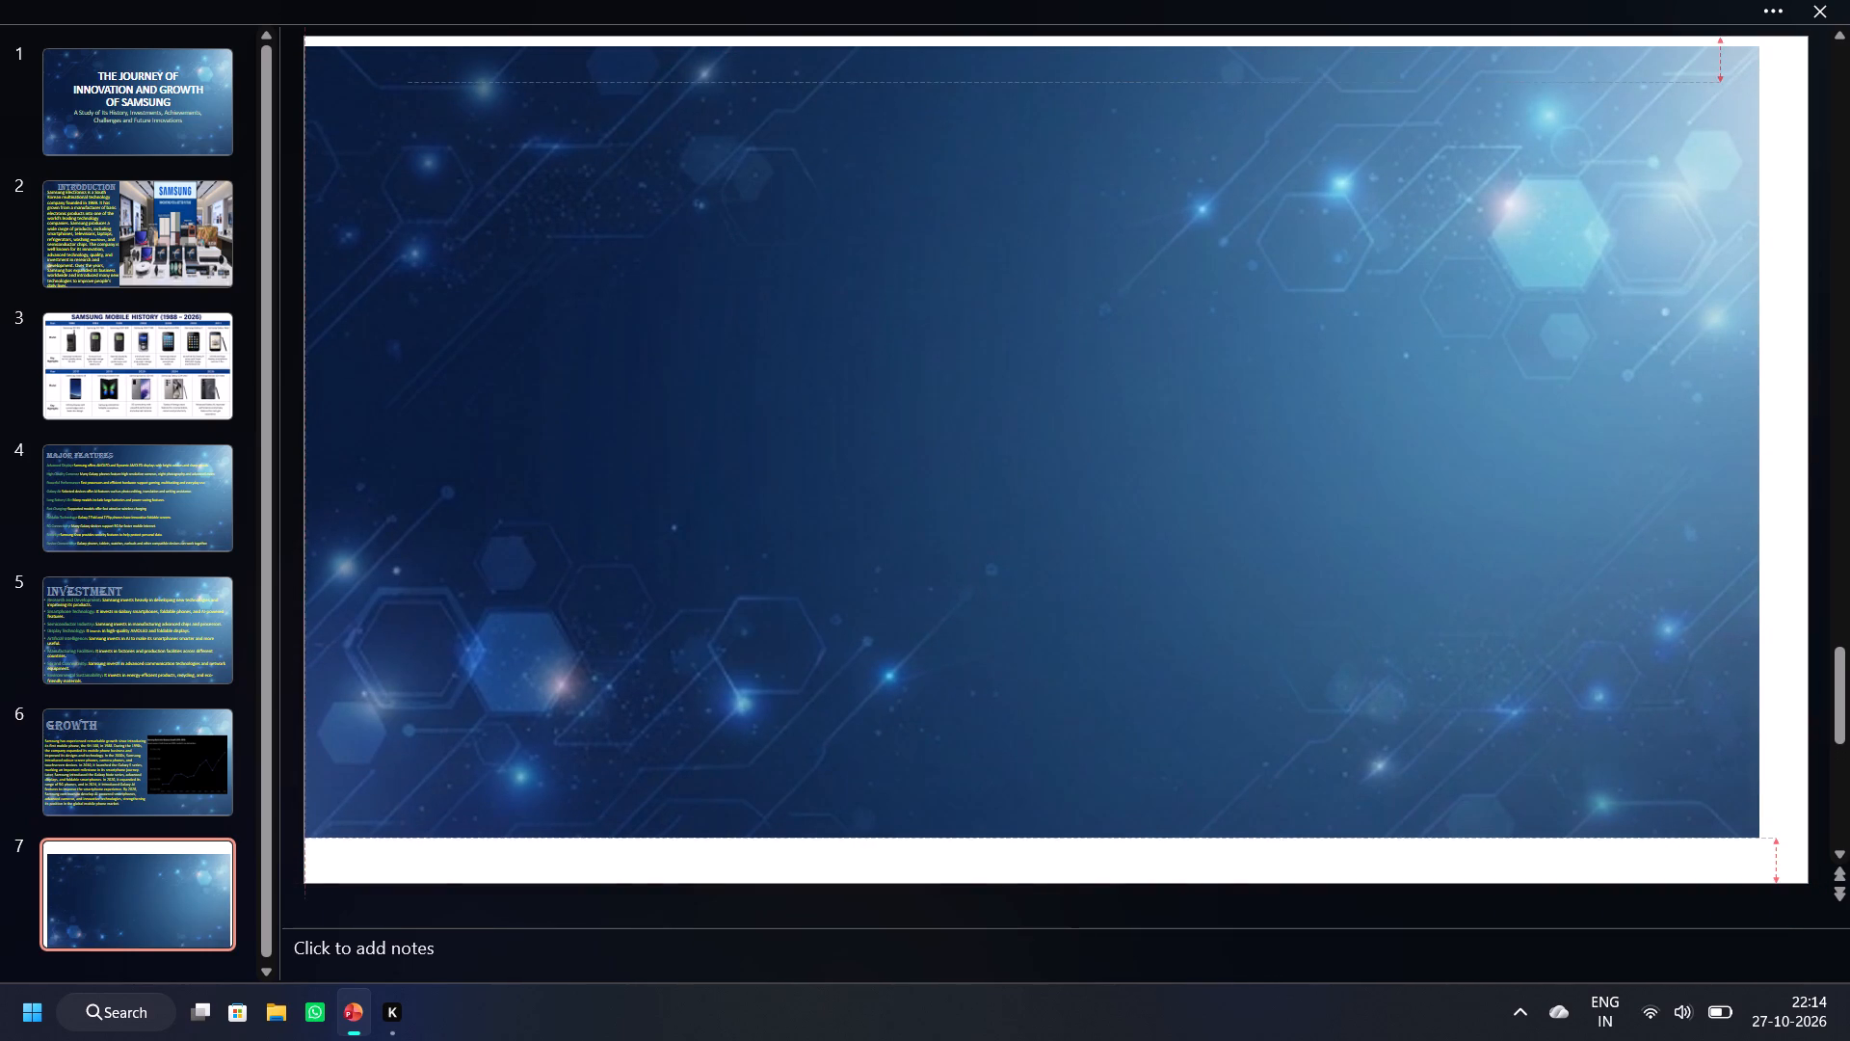
left_click_drag(1593, 573, 1594, 574)
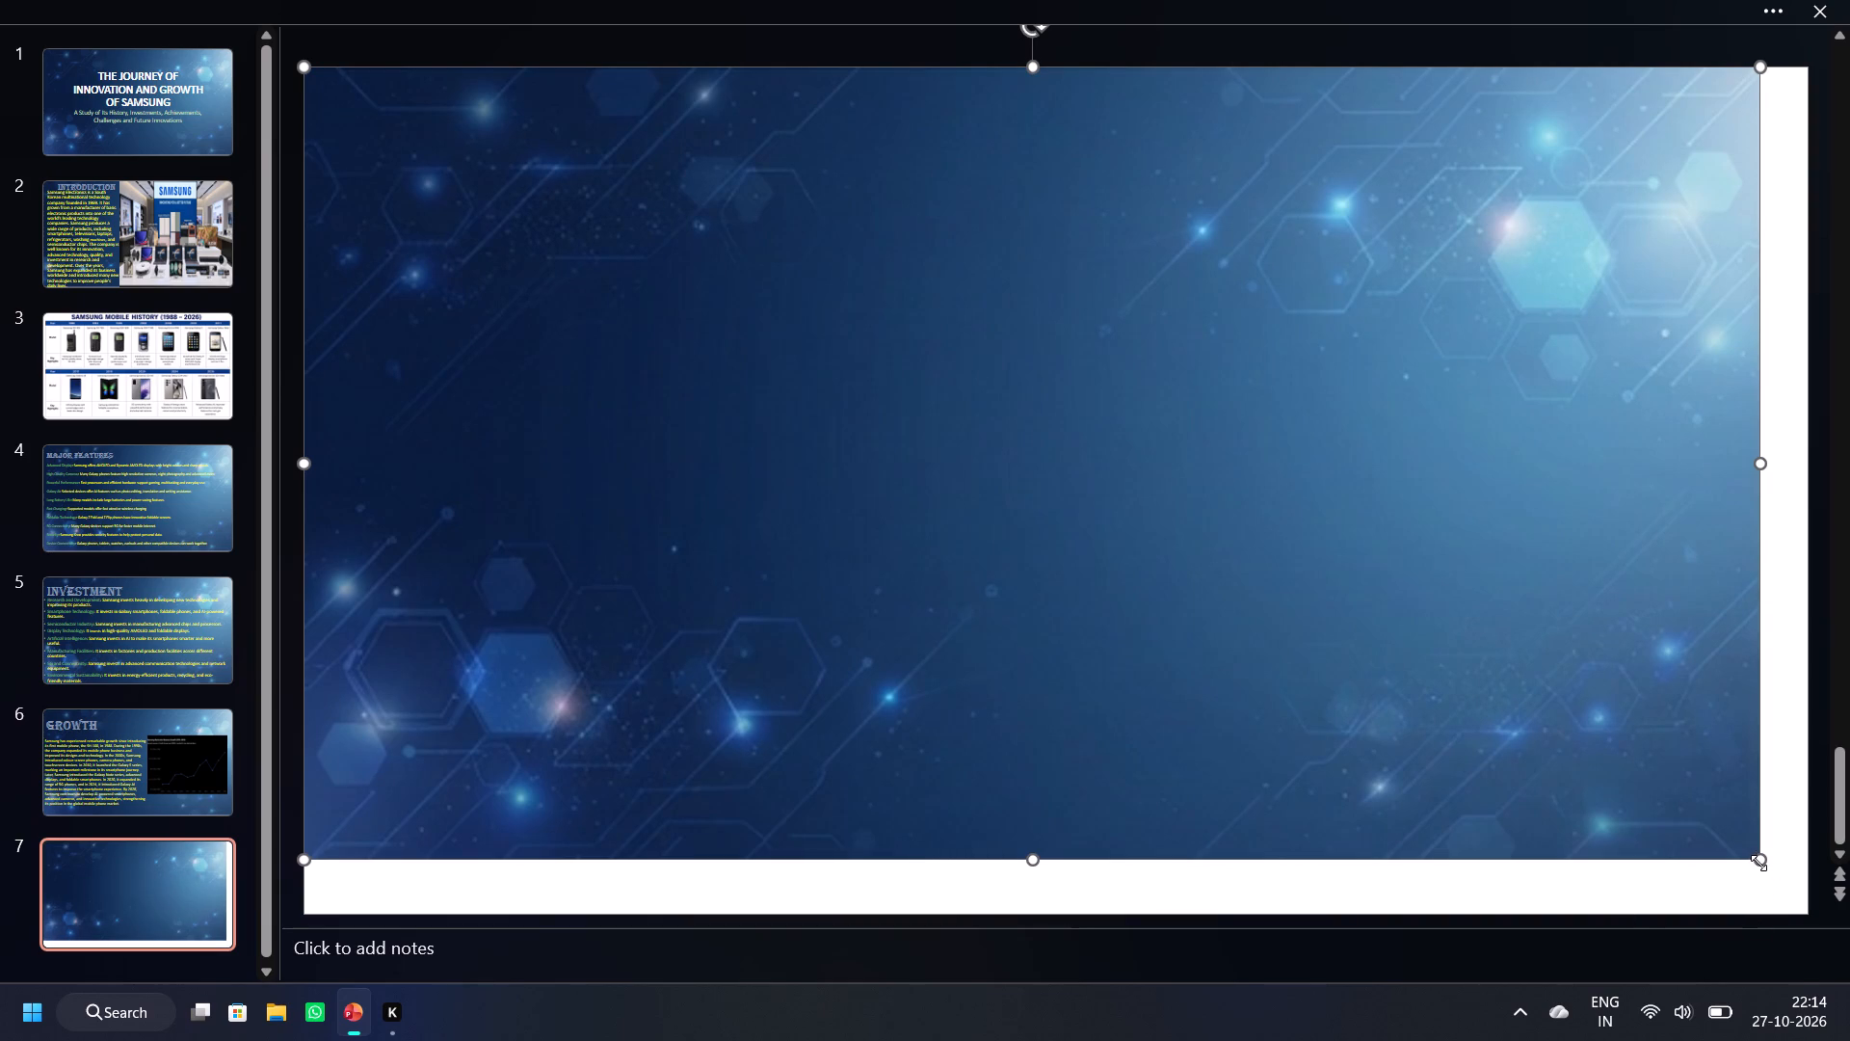
left_click_drag(1759, 863, 1788, 911)
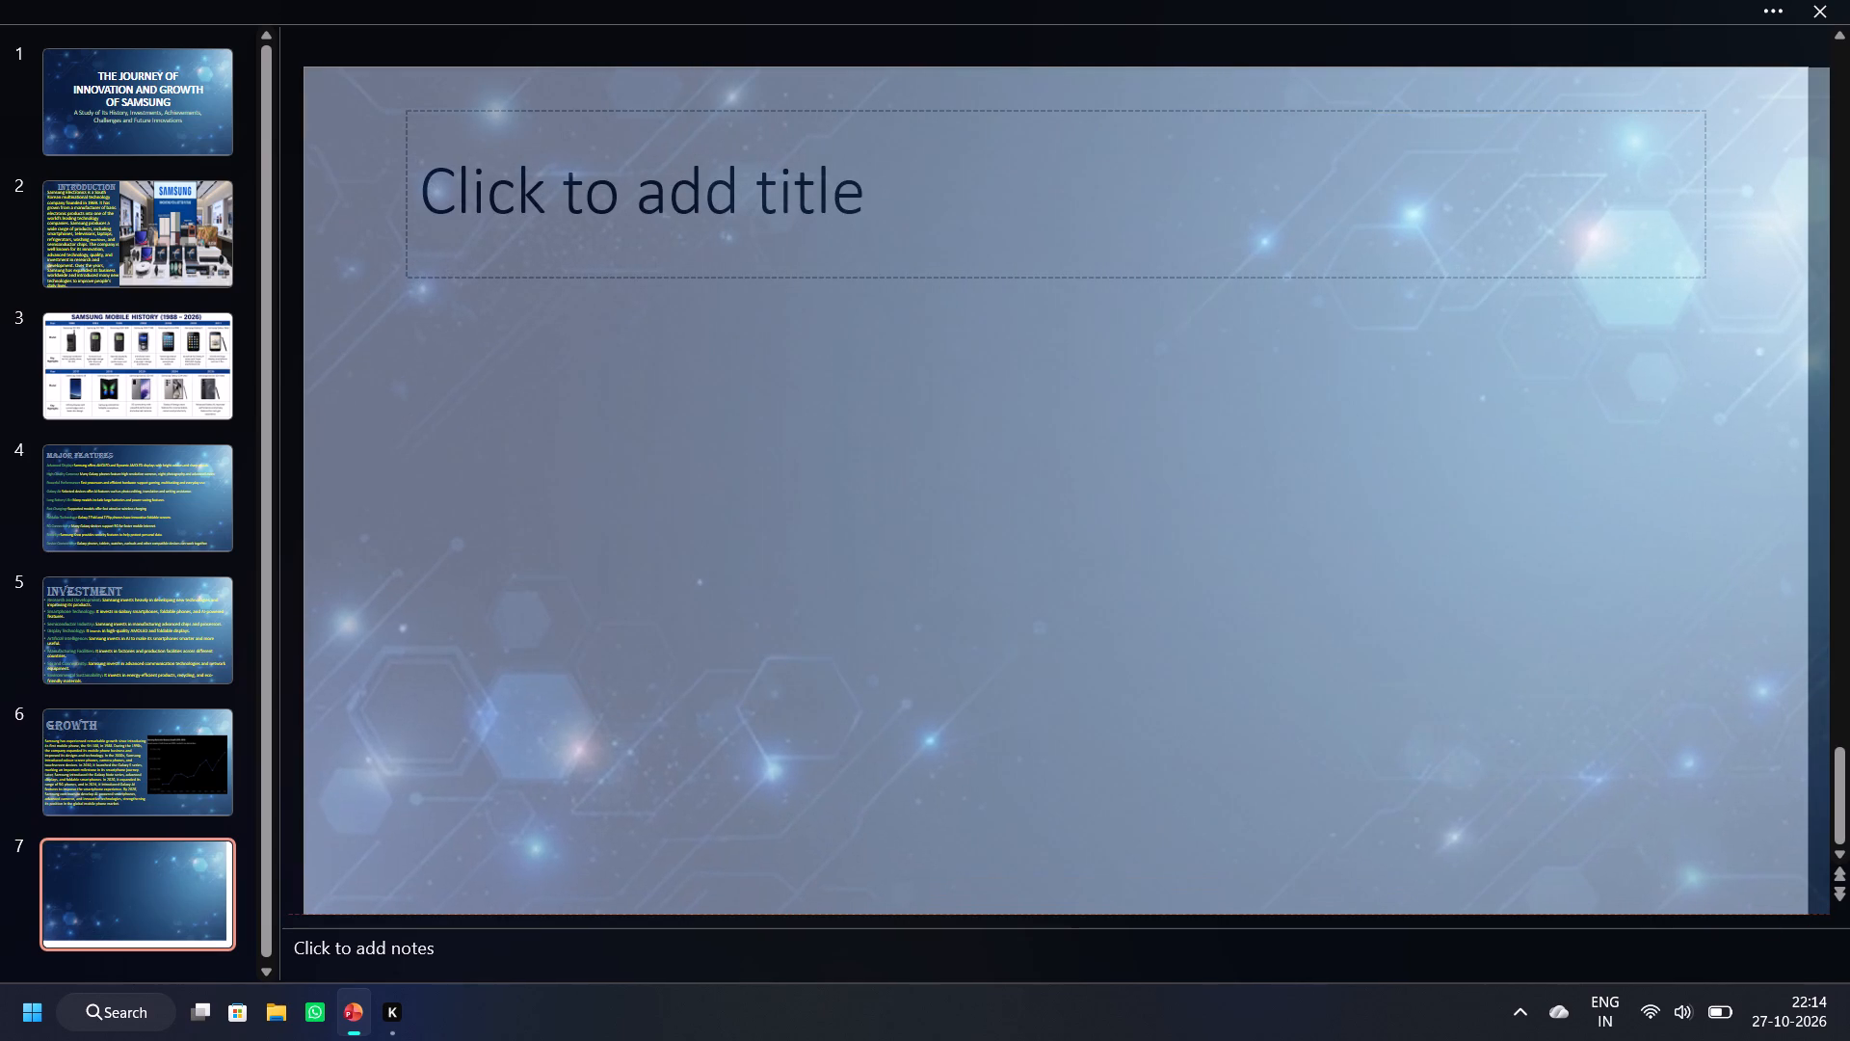
left_click_drag(1788, 911, 1783, 912)
Narrow the background picture so its right side lines up with the right edge of slide 7, keeping the full slide height.
scroll(1689, 710, "down", 1, "ctrl")
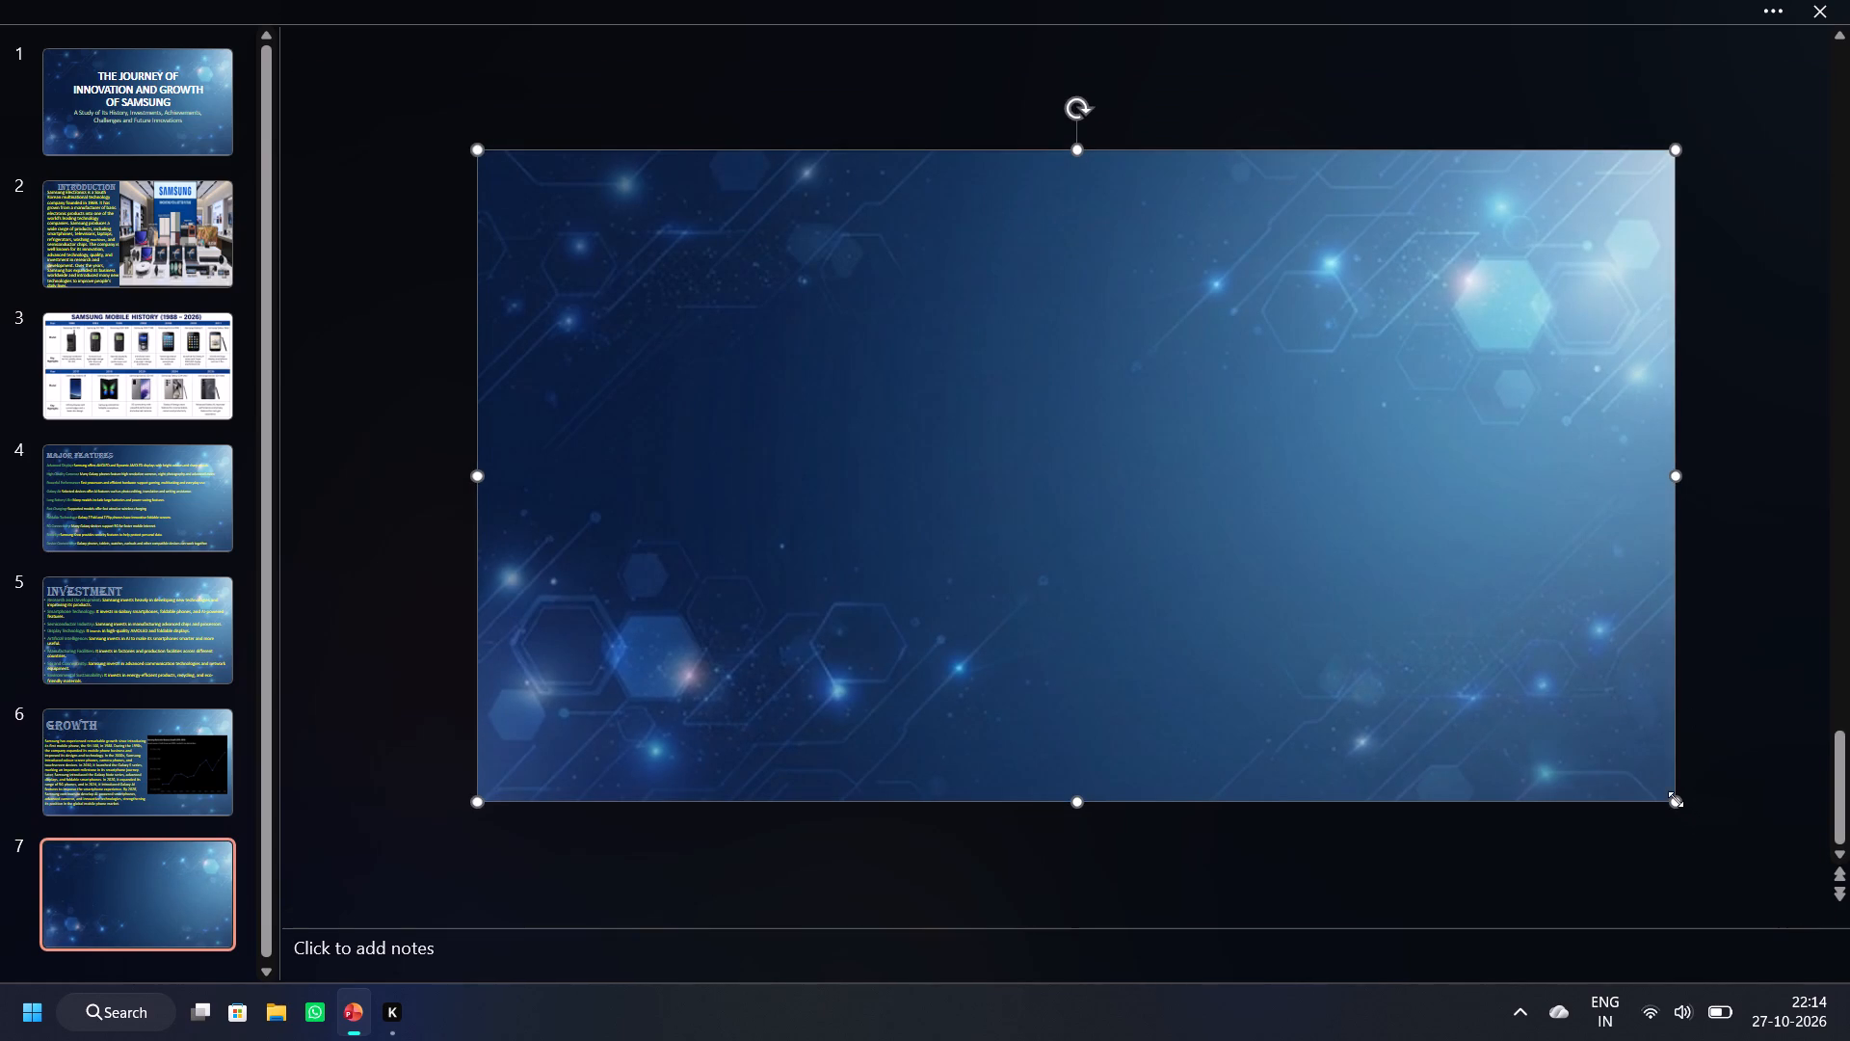
left_click_drag(1676, 799, 1652, 803)
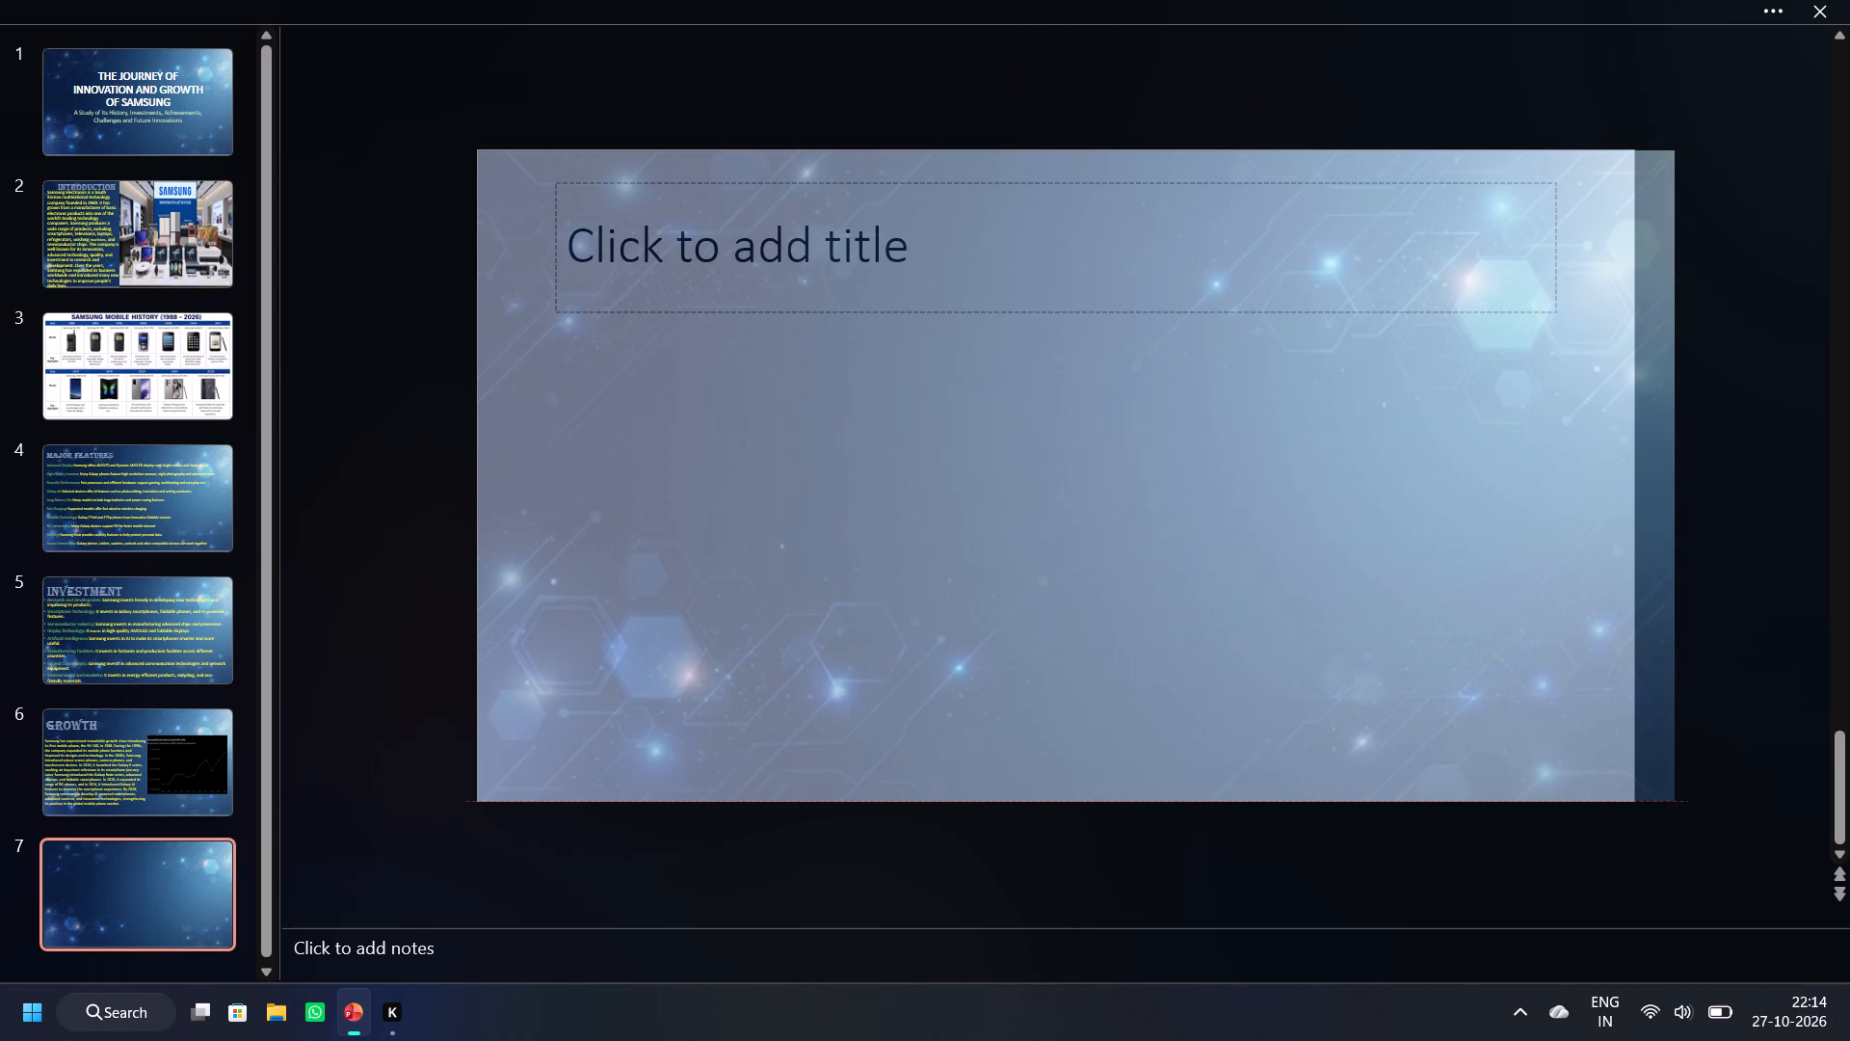
left_click_drag(1652, 803, 1548, 793)
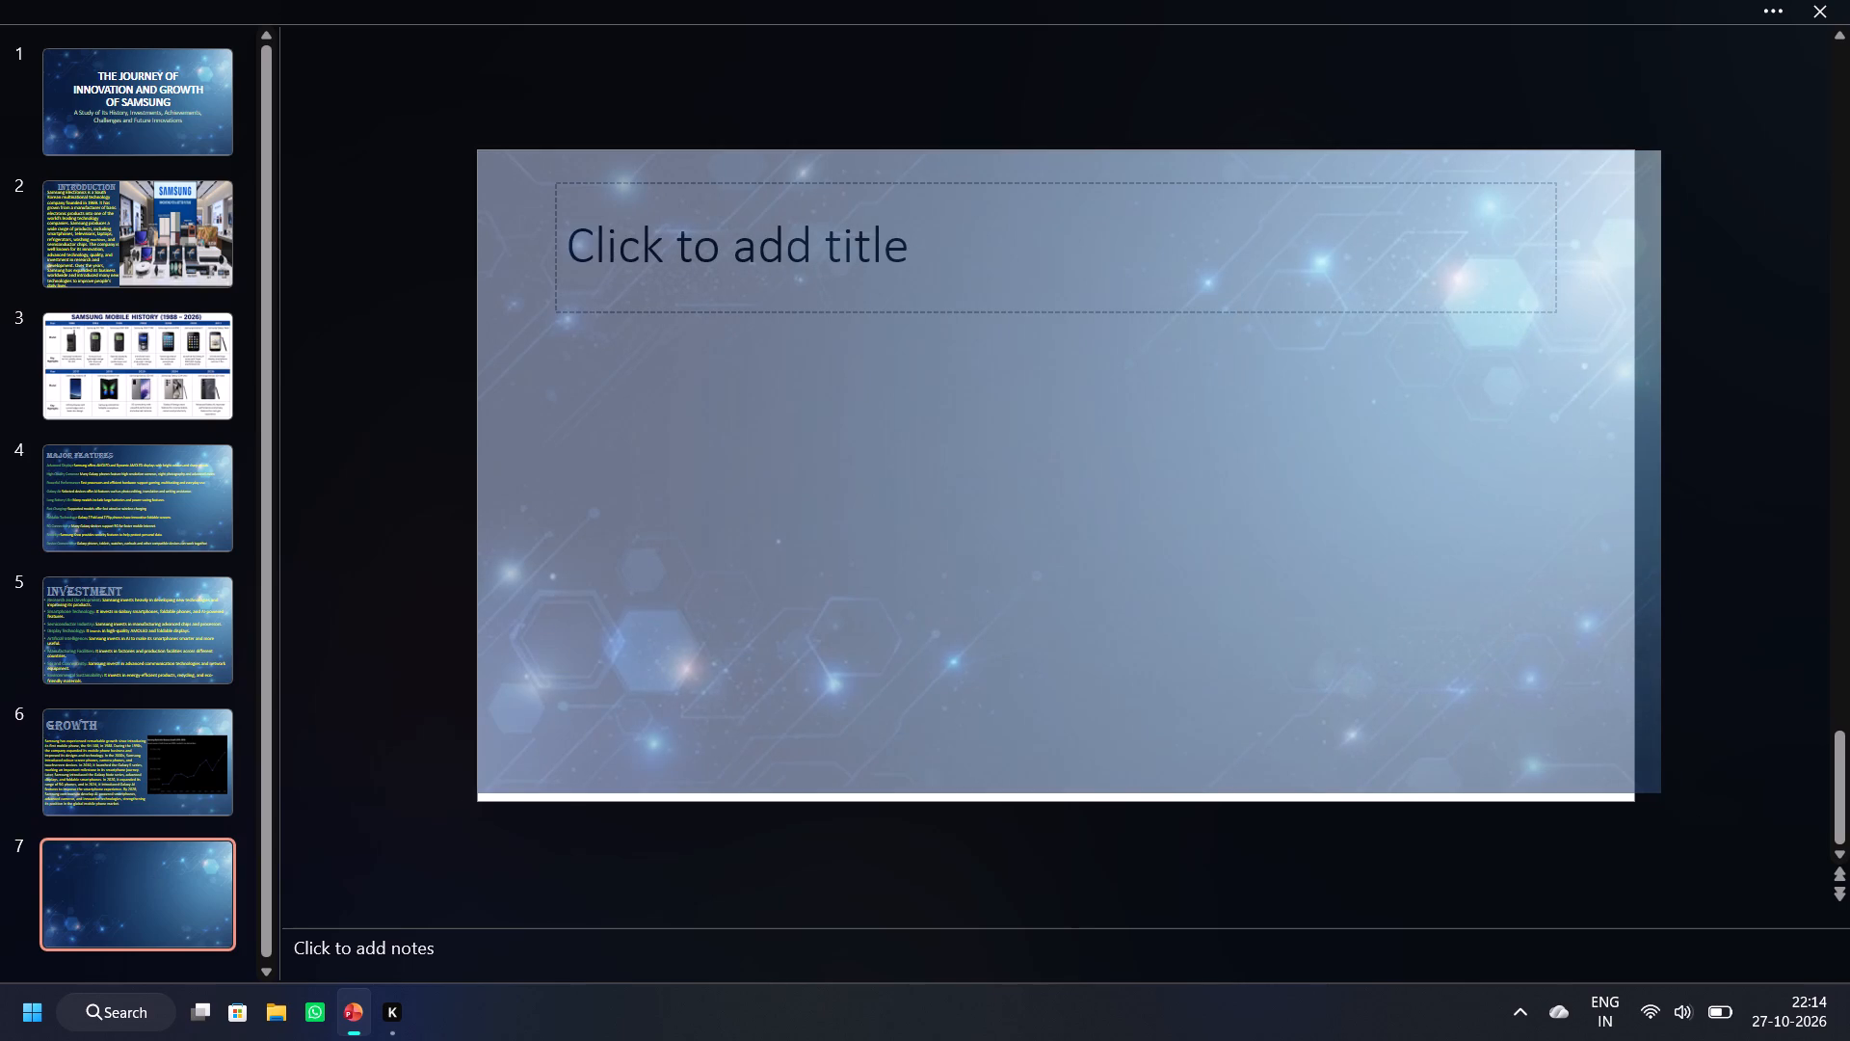
left_click_drag(1548, 793, 1451, 807)
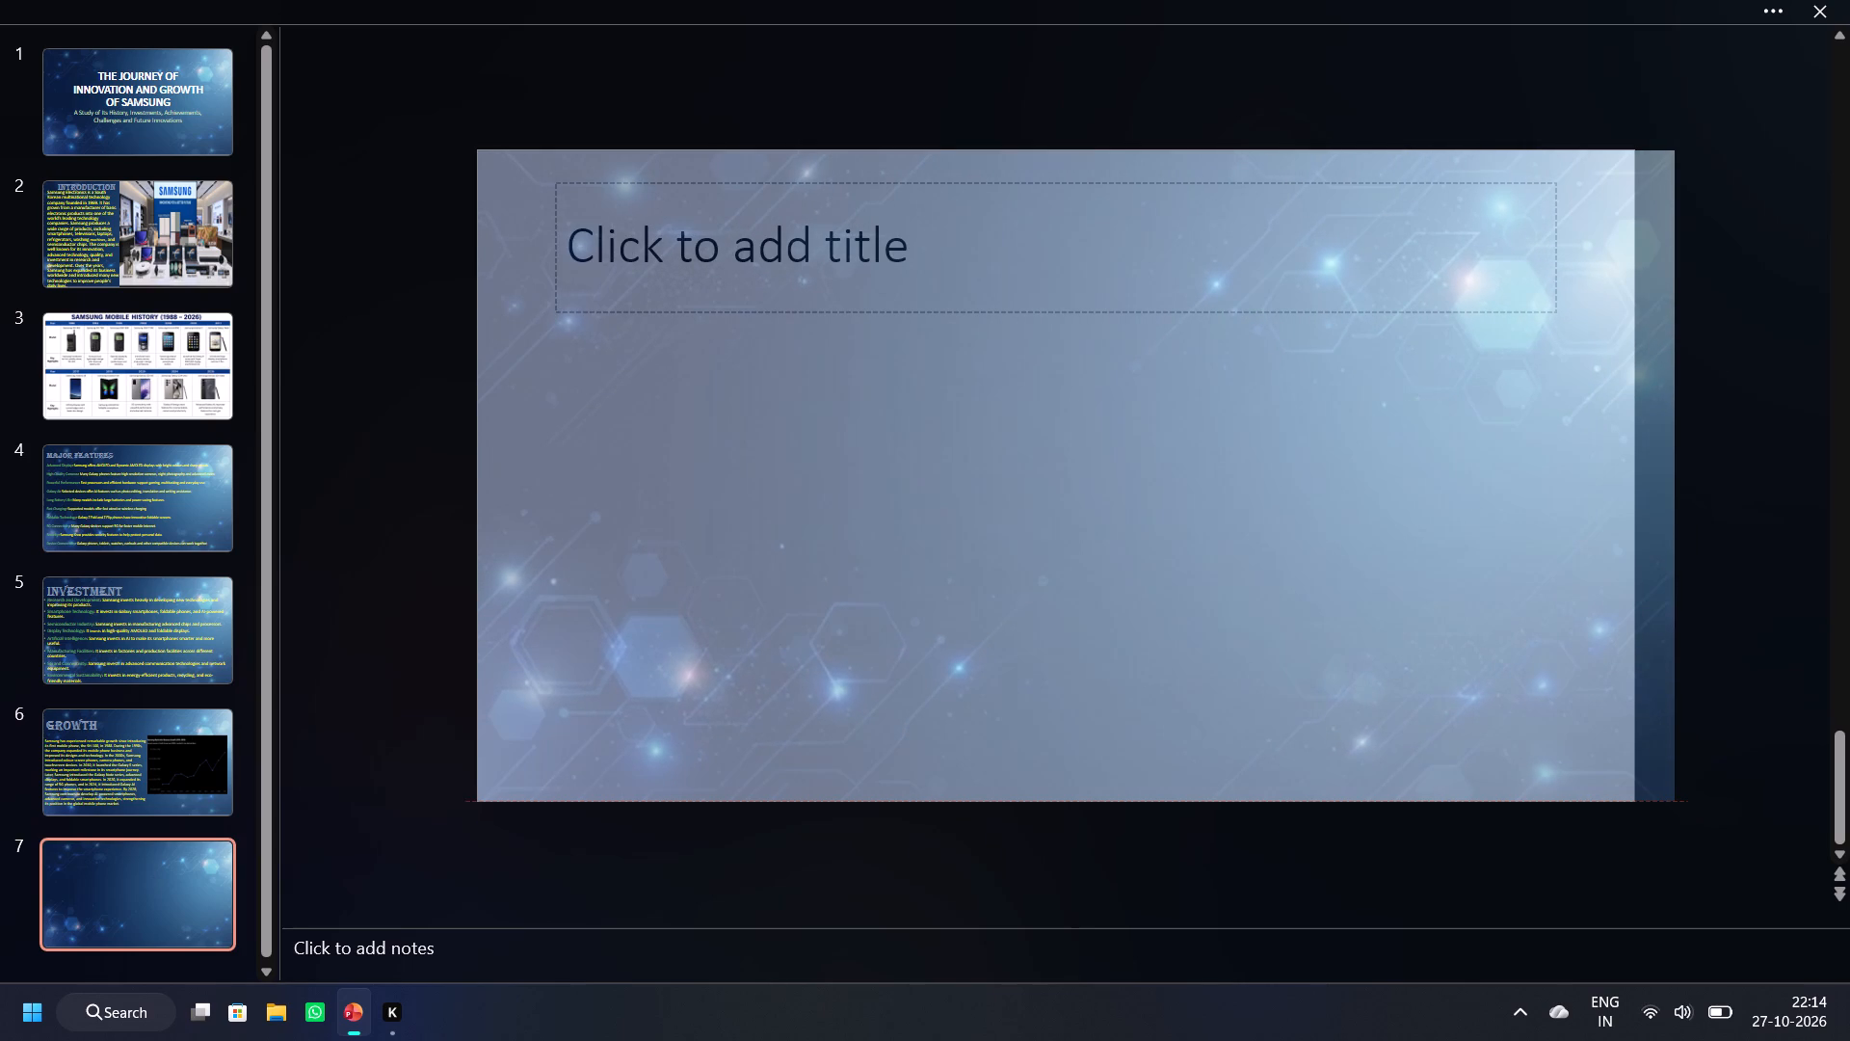
left_click_drag(1451, 807, 1412, 803)
left_click_drag(1673, 480, 1630, 483)
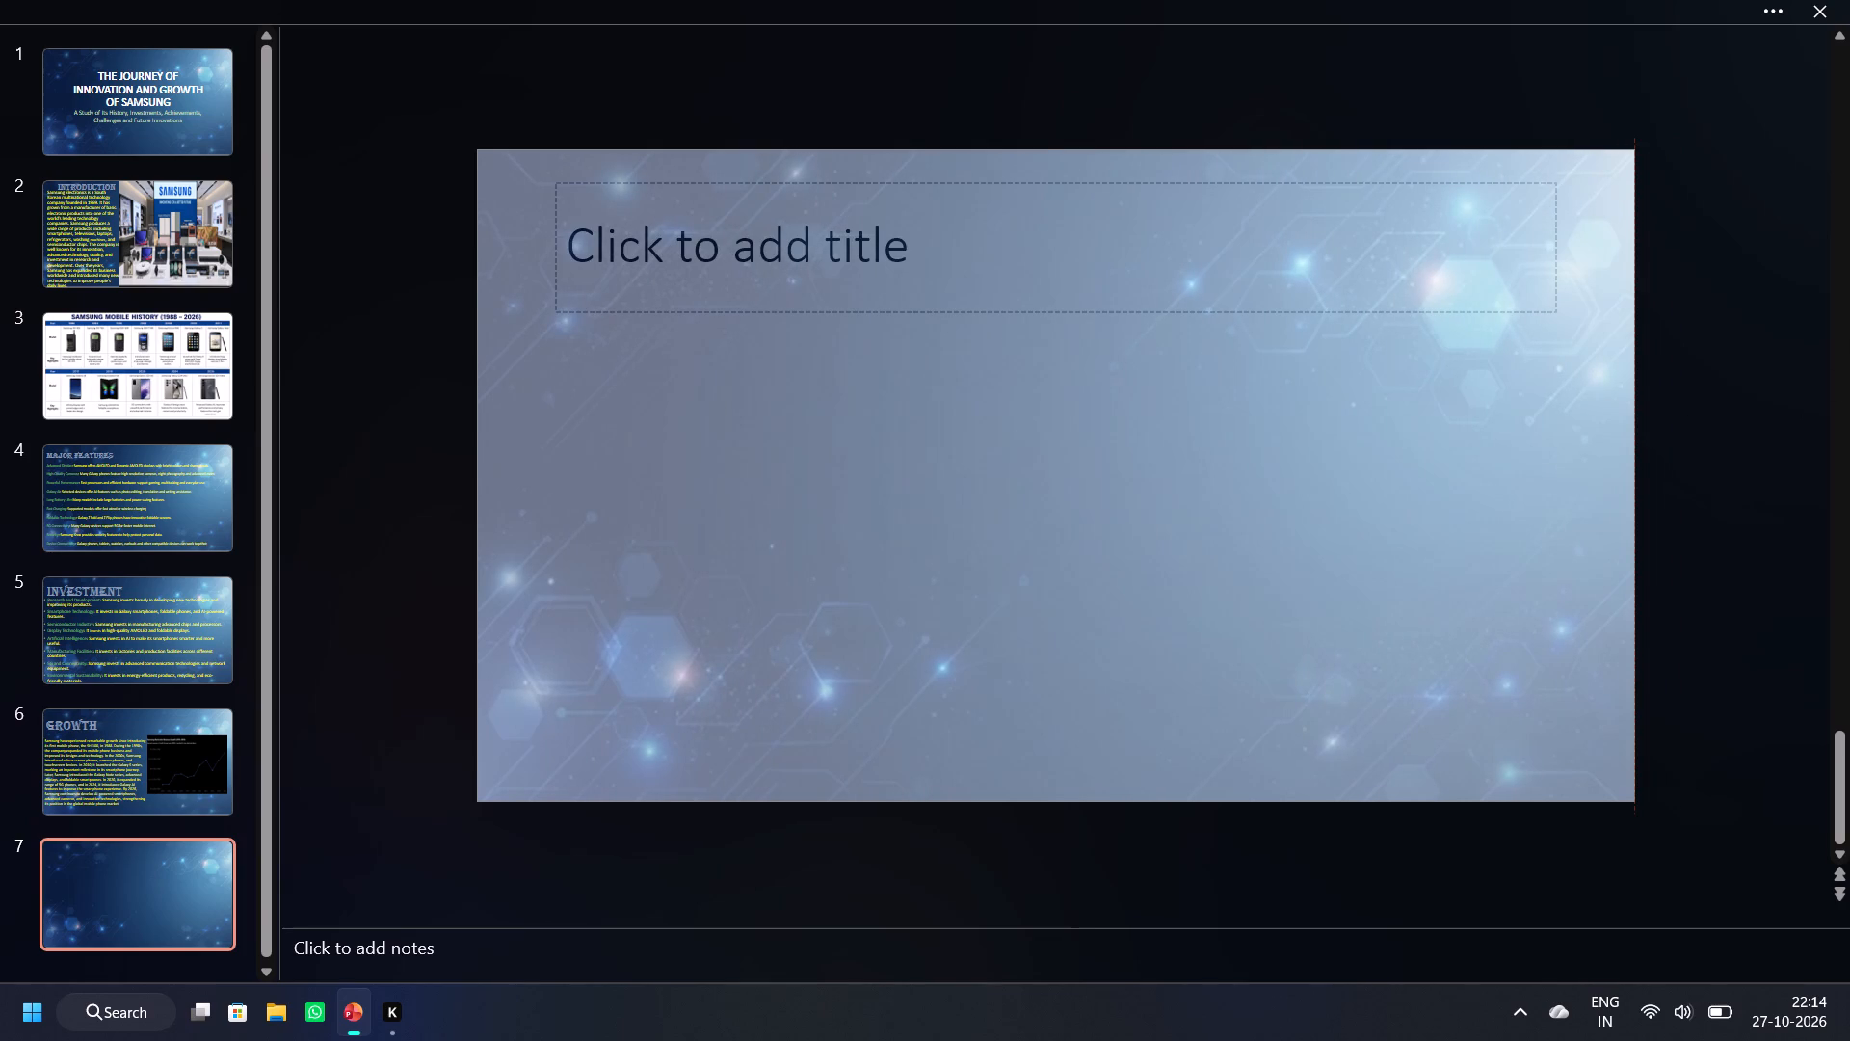
left_click_drag(1630, 483, 1630, 482)
left_click(1829, 573)
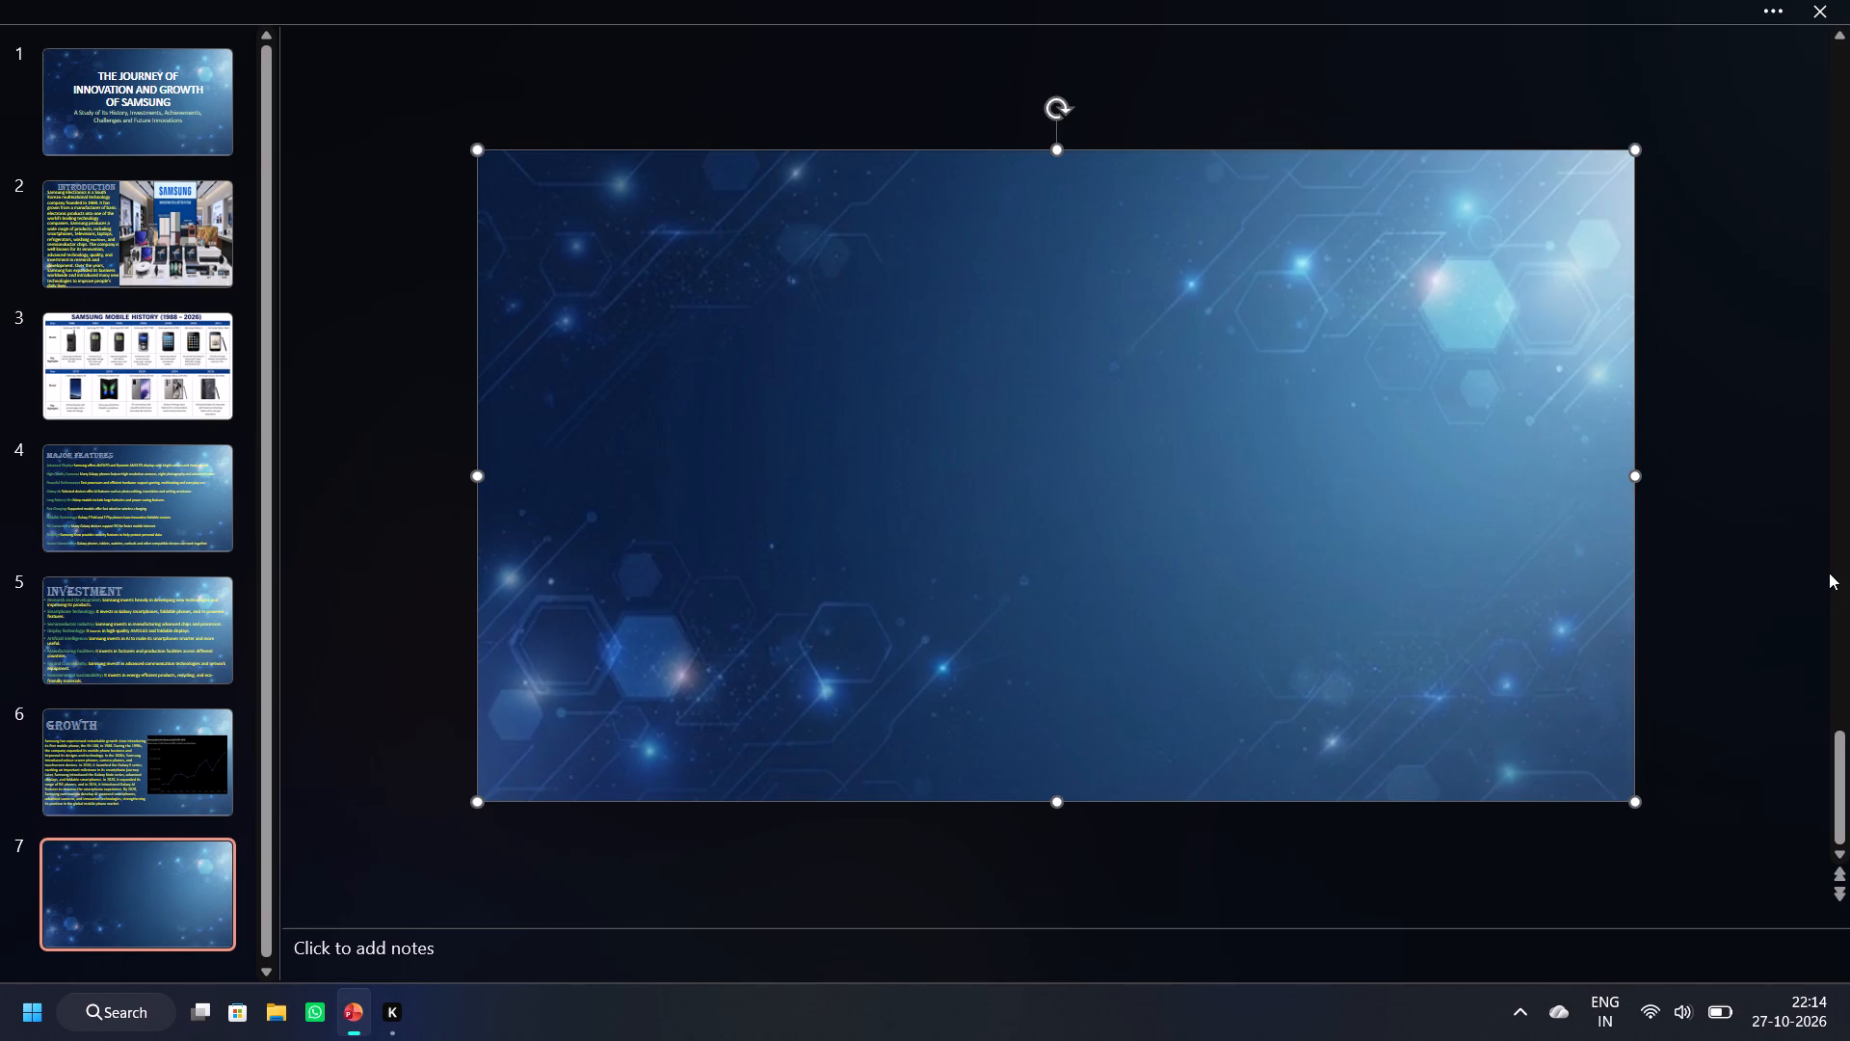
Send the blue background picture on slide 7 backward one level so it sits behind the title placeholder.
left_click(1678, 0)
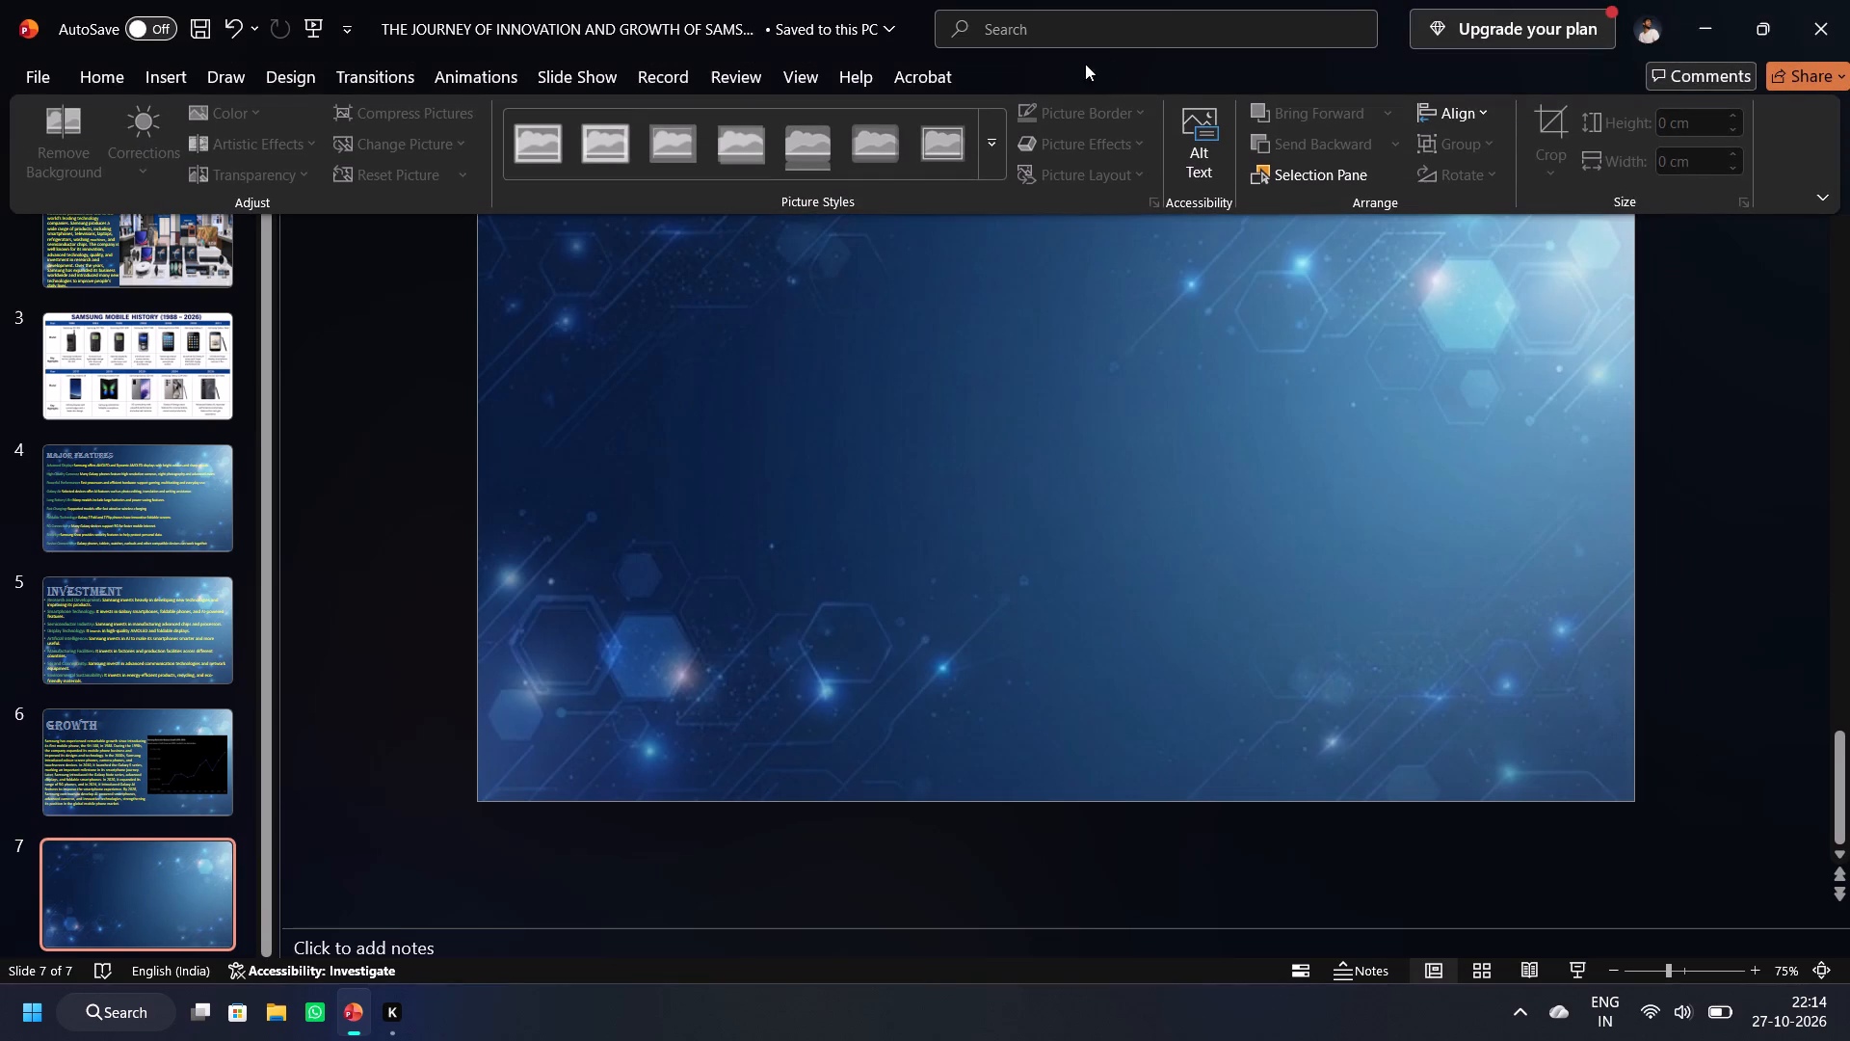
left_click(1002, 492)
left_click(1295, 0)
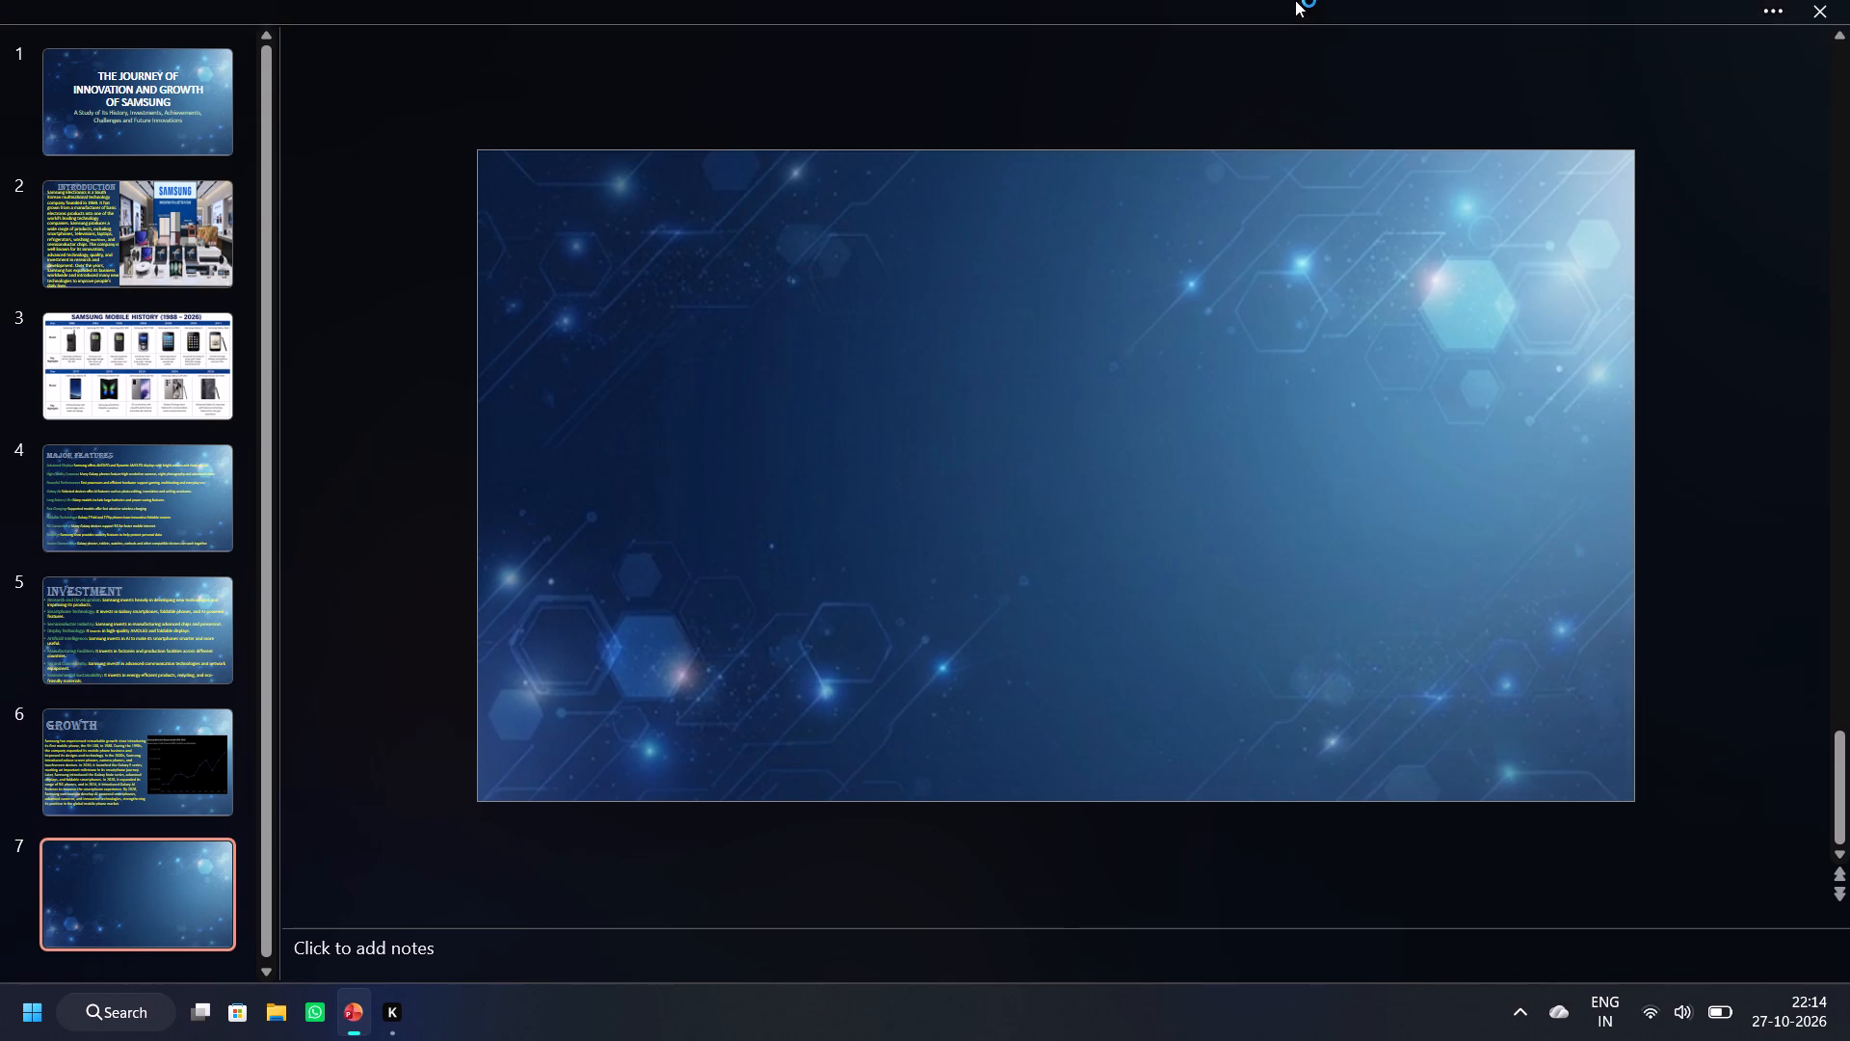
left_click(1144, 257)
left_click(1144, 257)
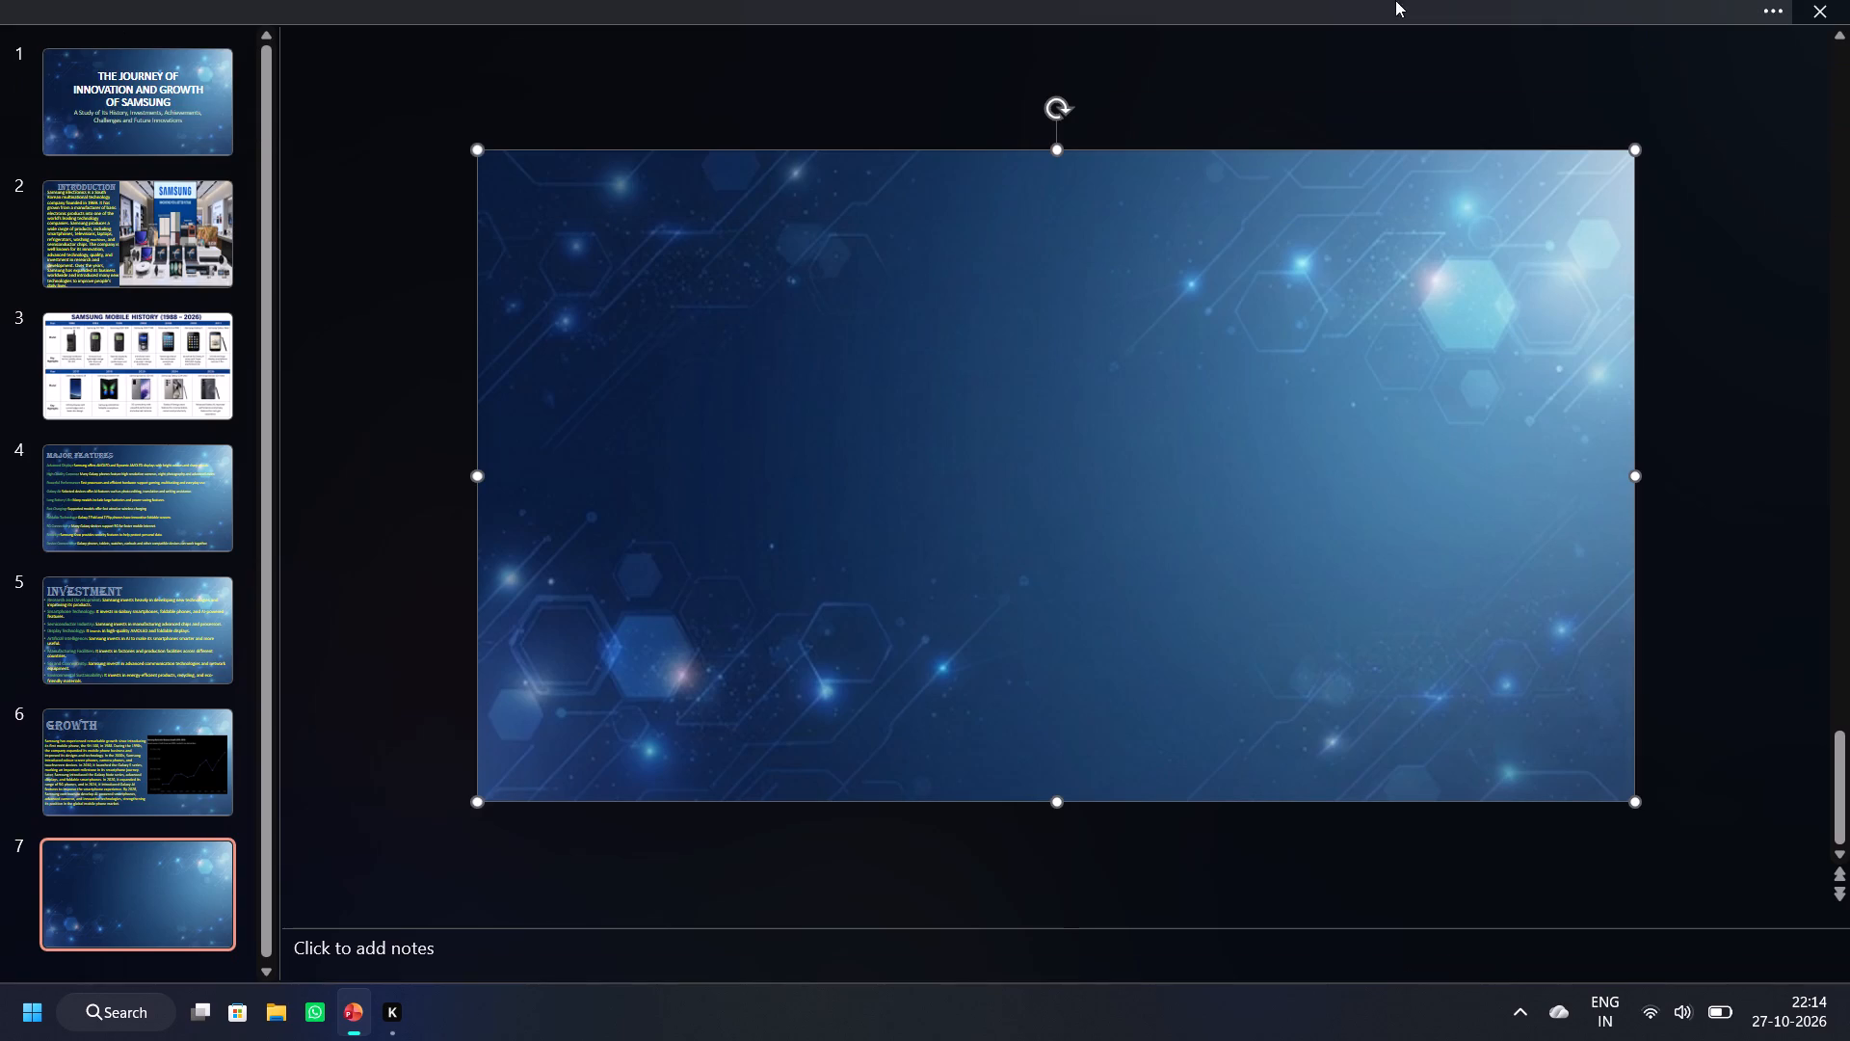
left_click(1617, 0)
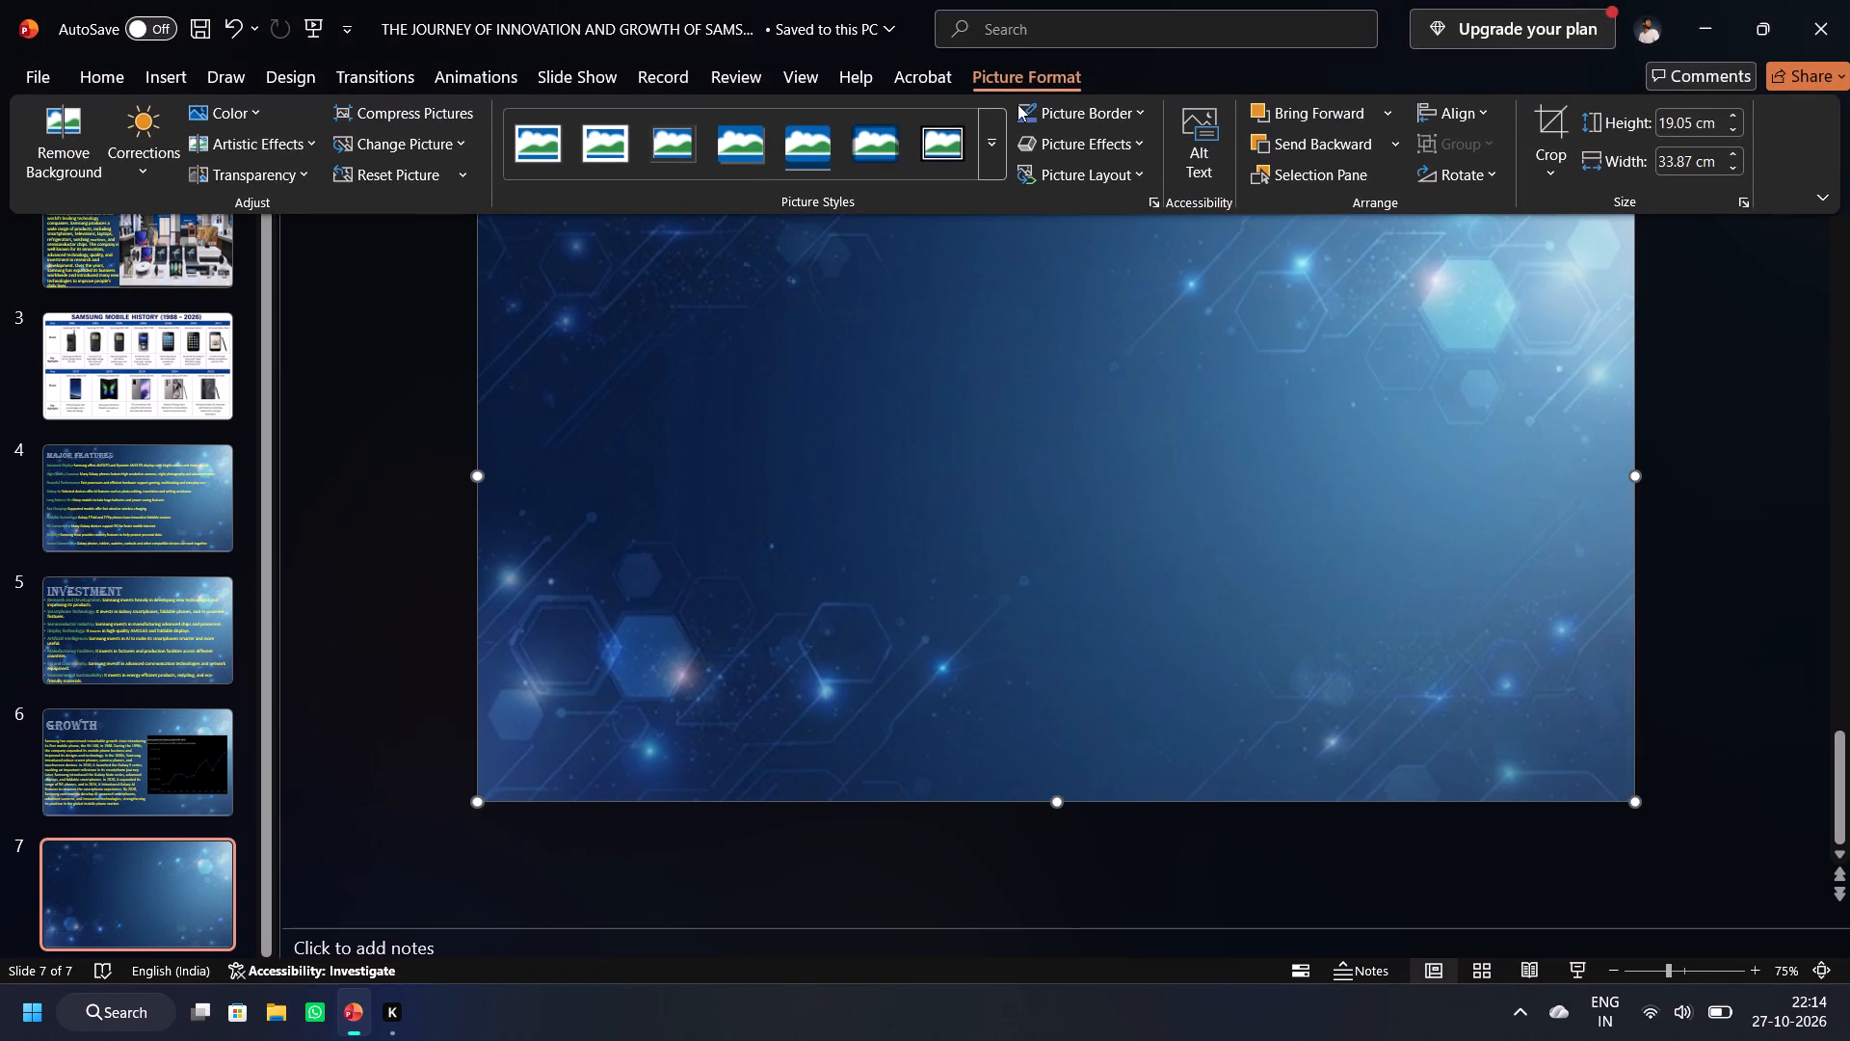
left_click(1314, 144)
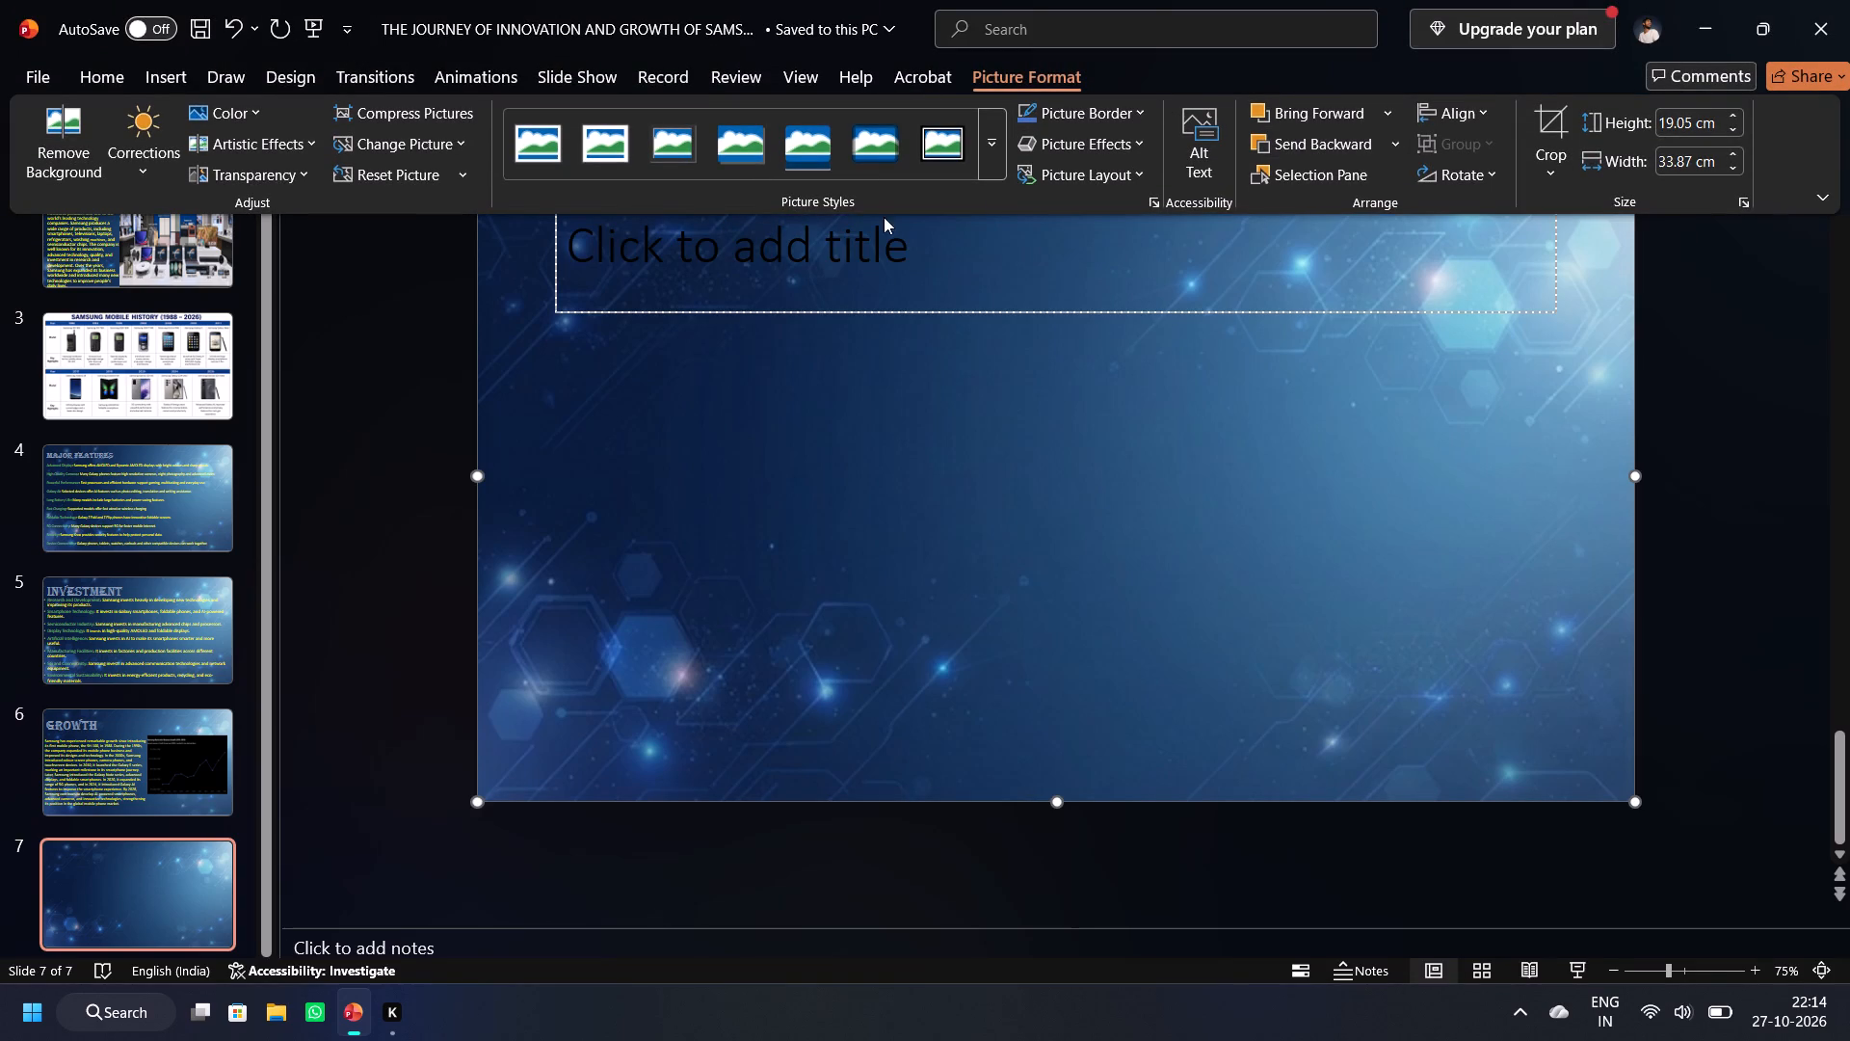
Open the empty title placeholder on slide 7 for text entry.
left_click(804, 255)
left_click(722, 254)
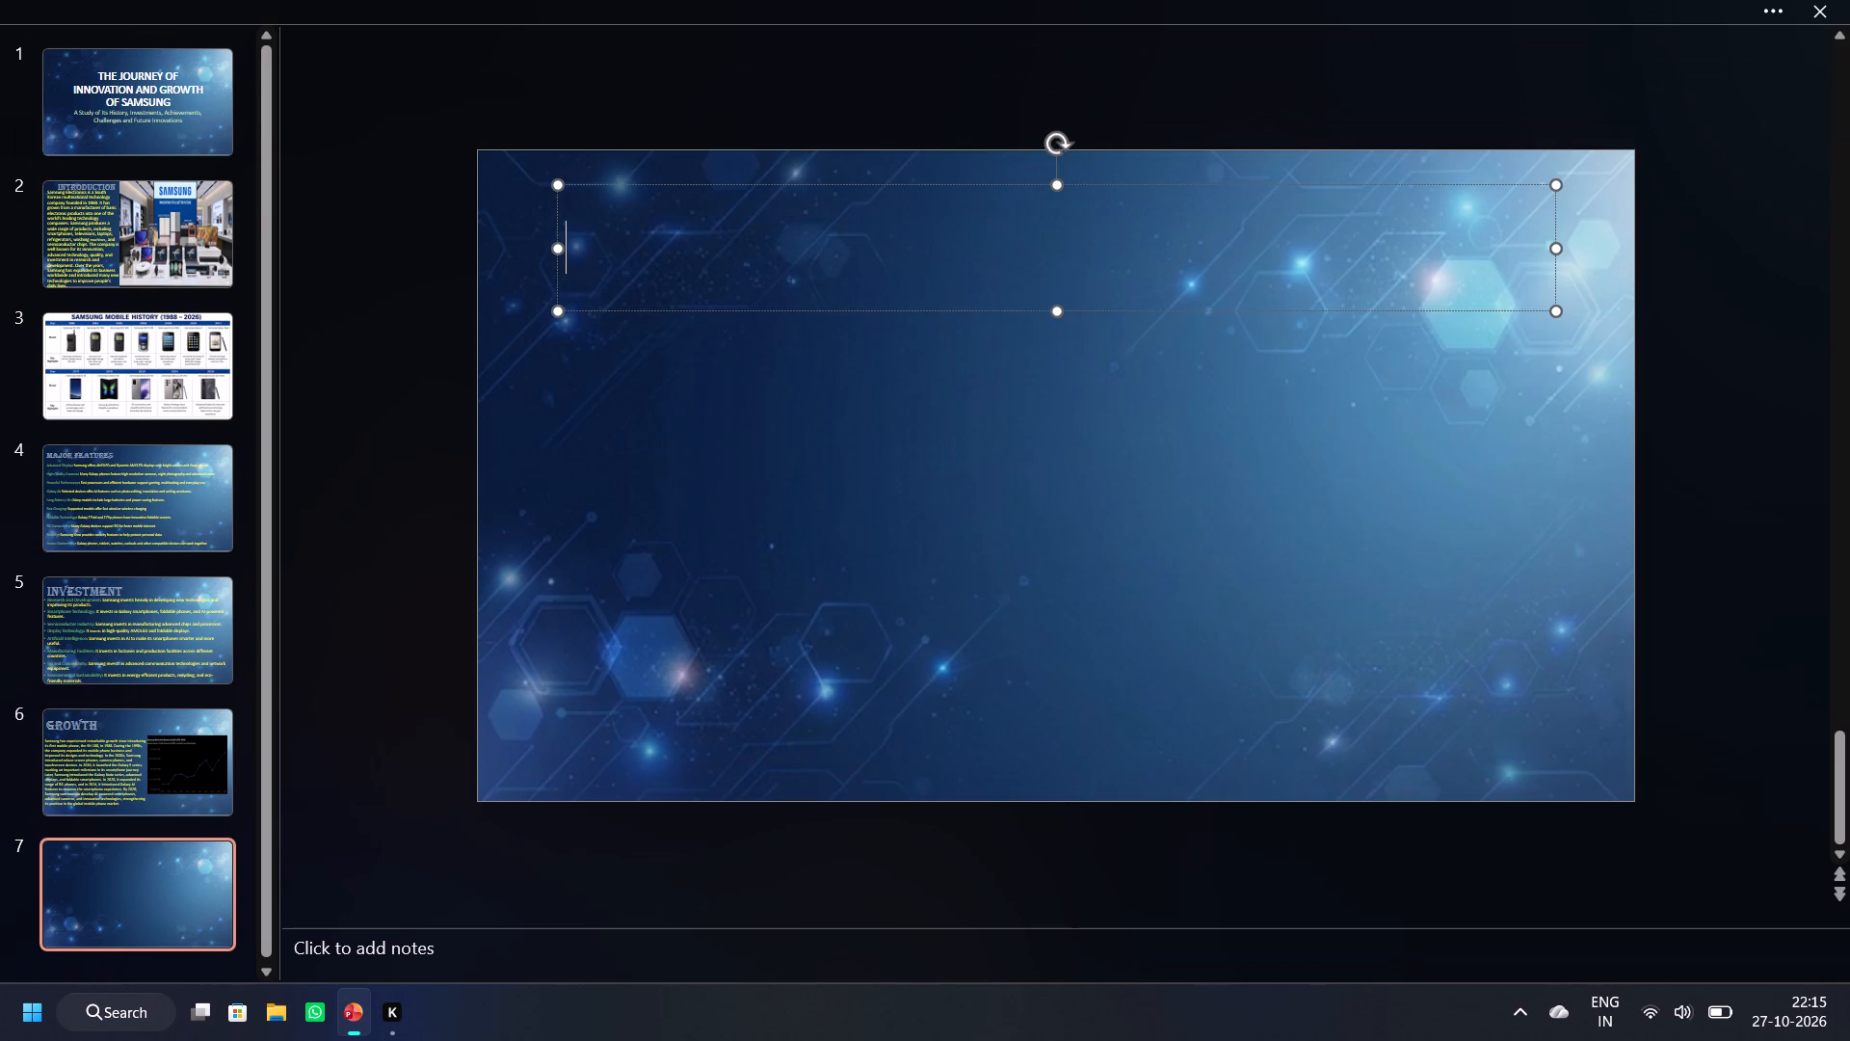
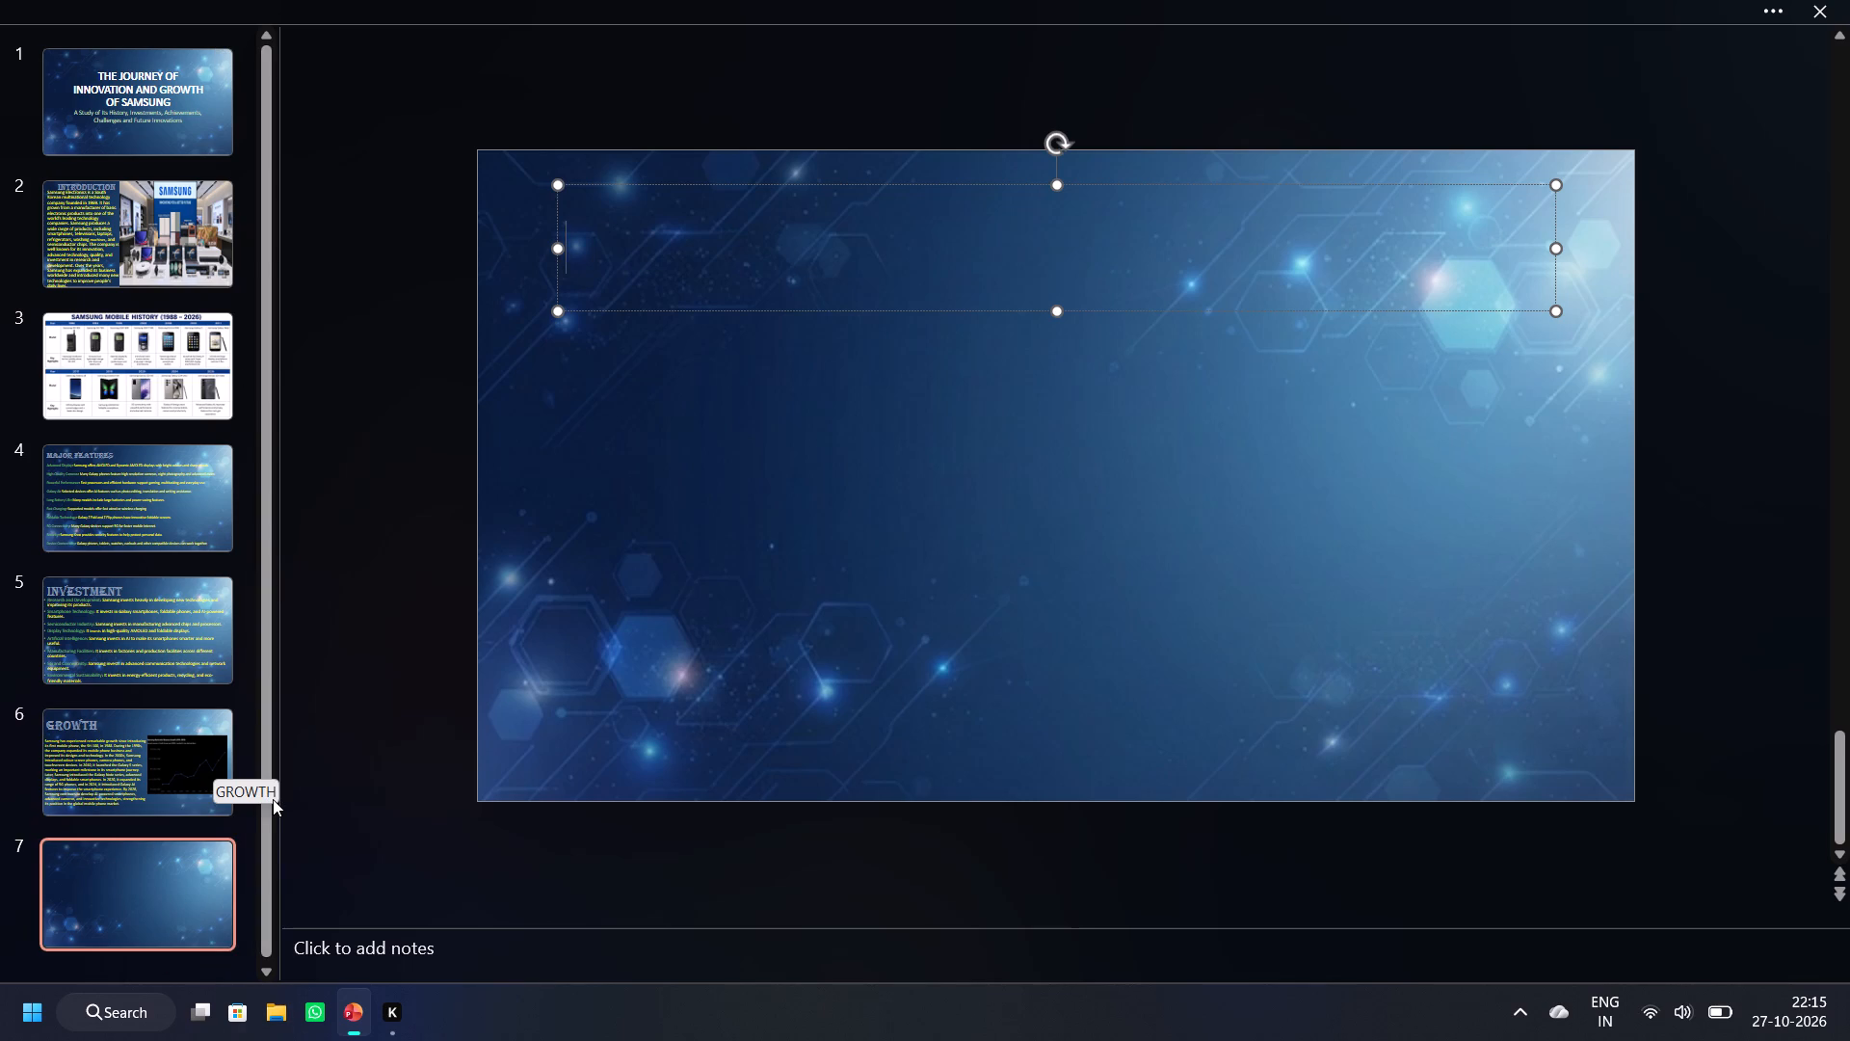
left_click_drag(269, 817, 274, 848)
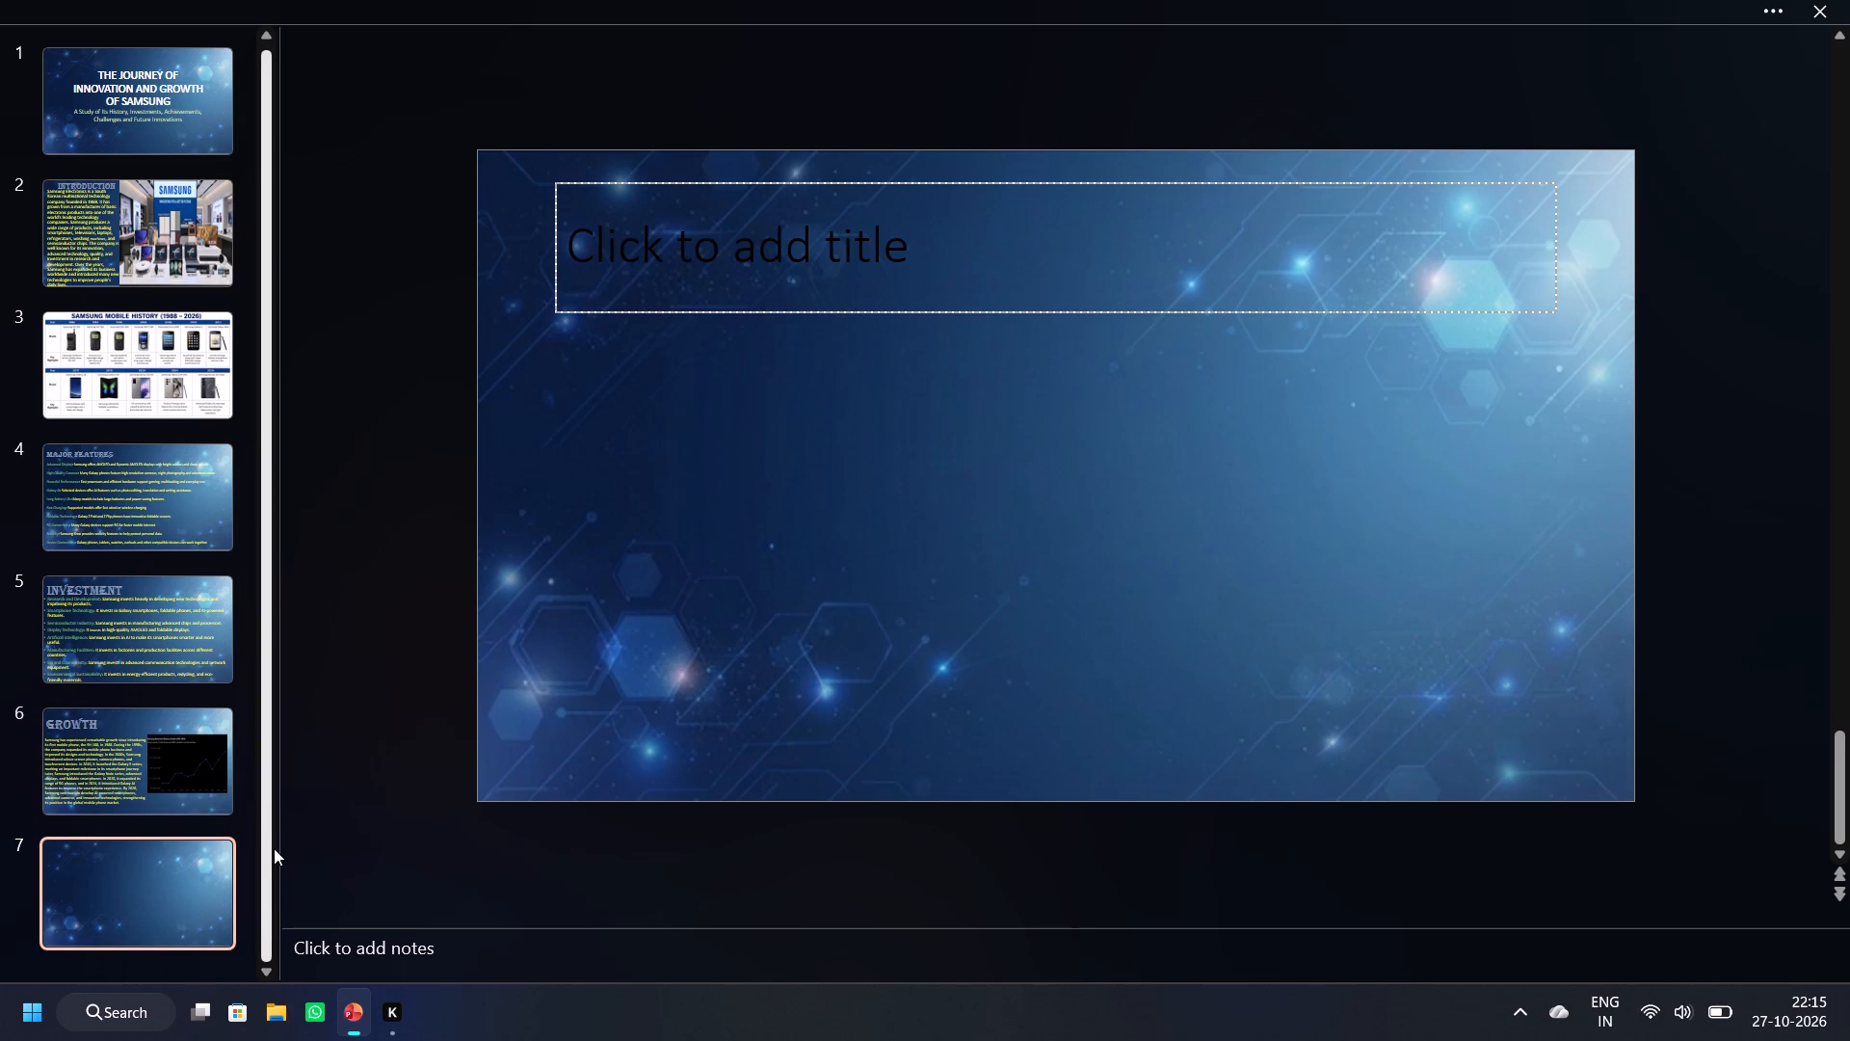
Review the Samsung Mobile History, Major Features and Growth slides, ending on the untitled slide 7.
left_click_drag(274, 848, 433, 613)
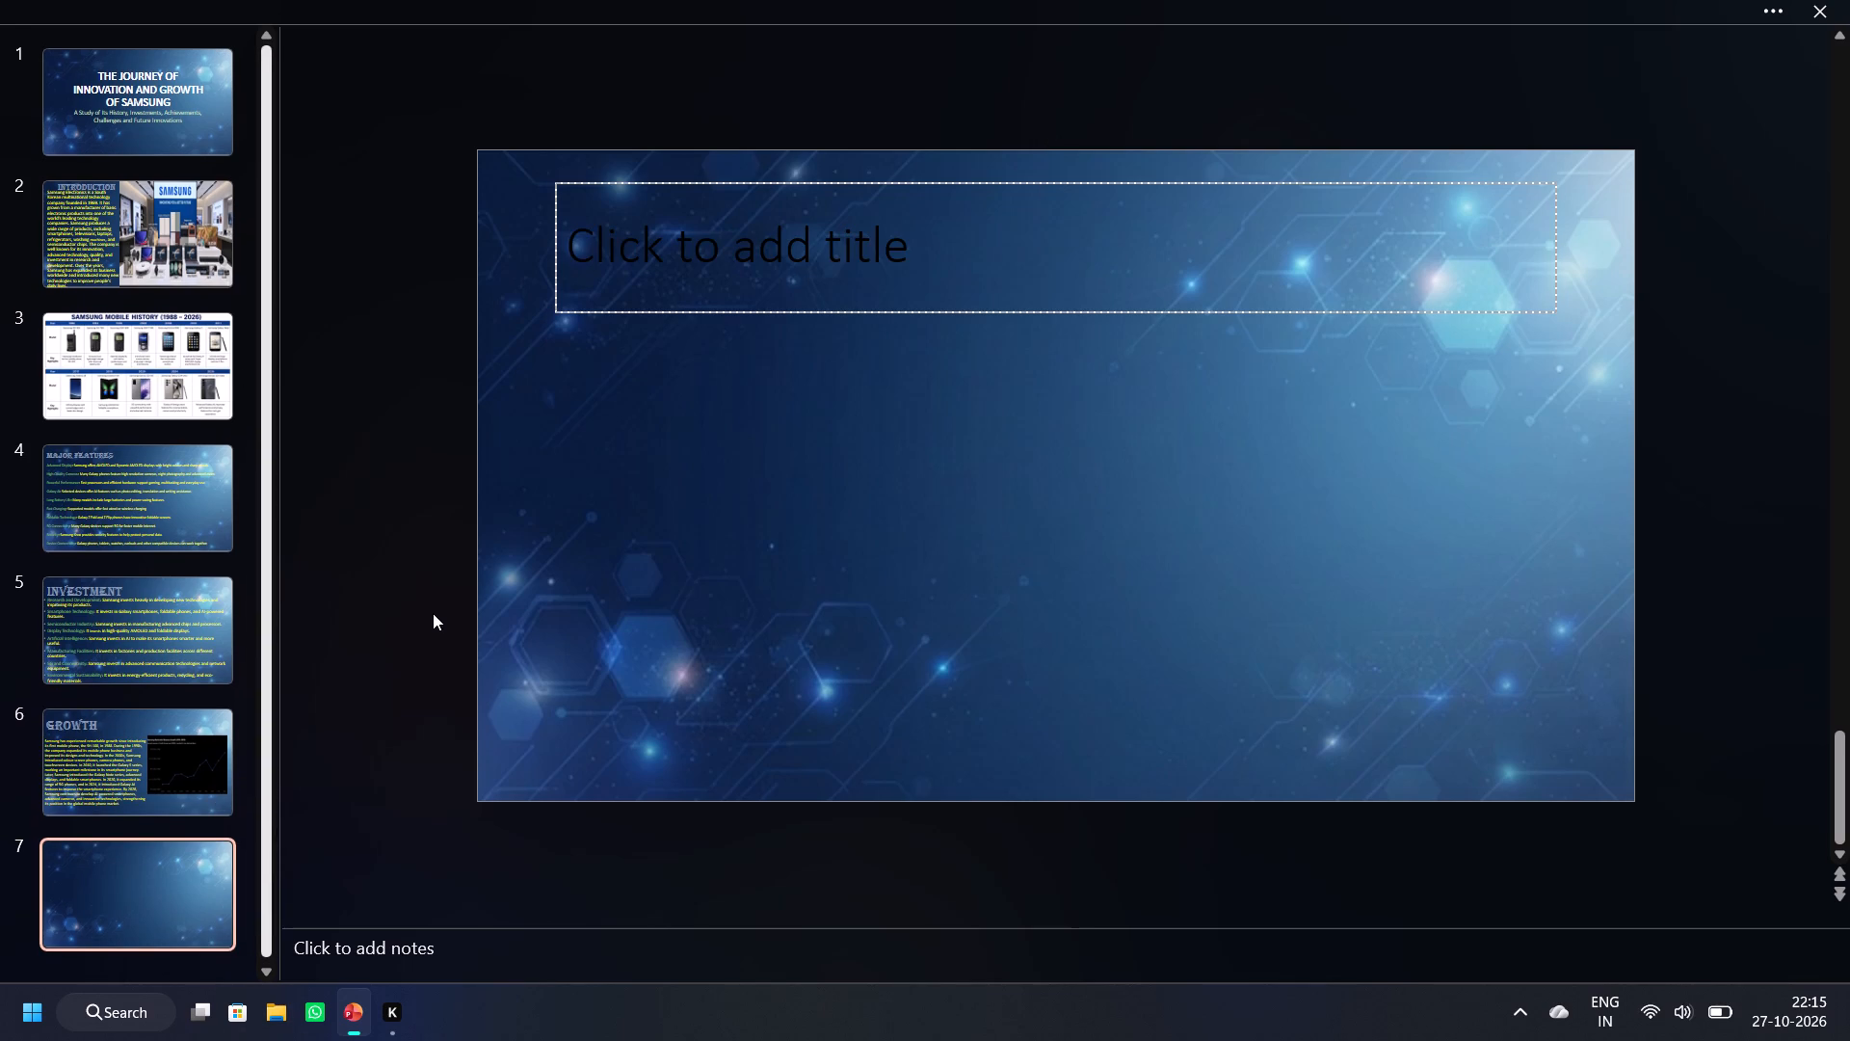
left_click_drag(433, 613, 49, 283)
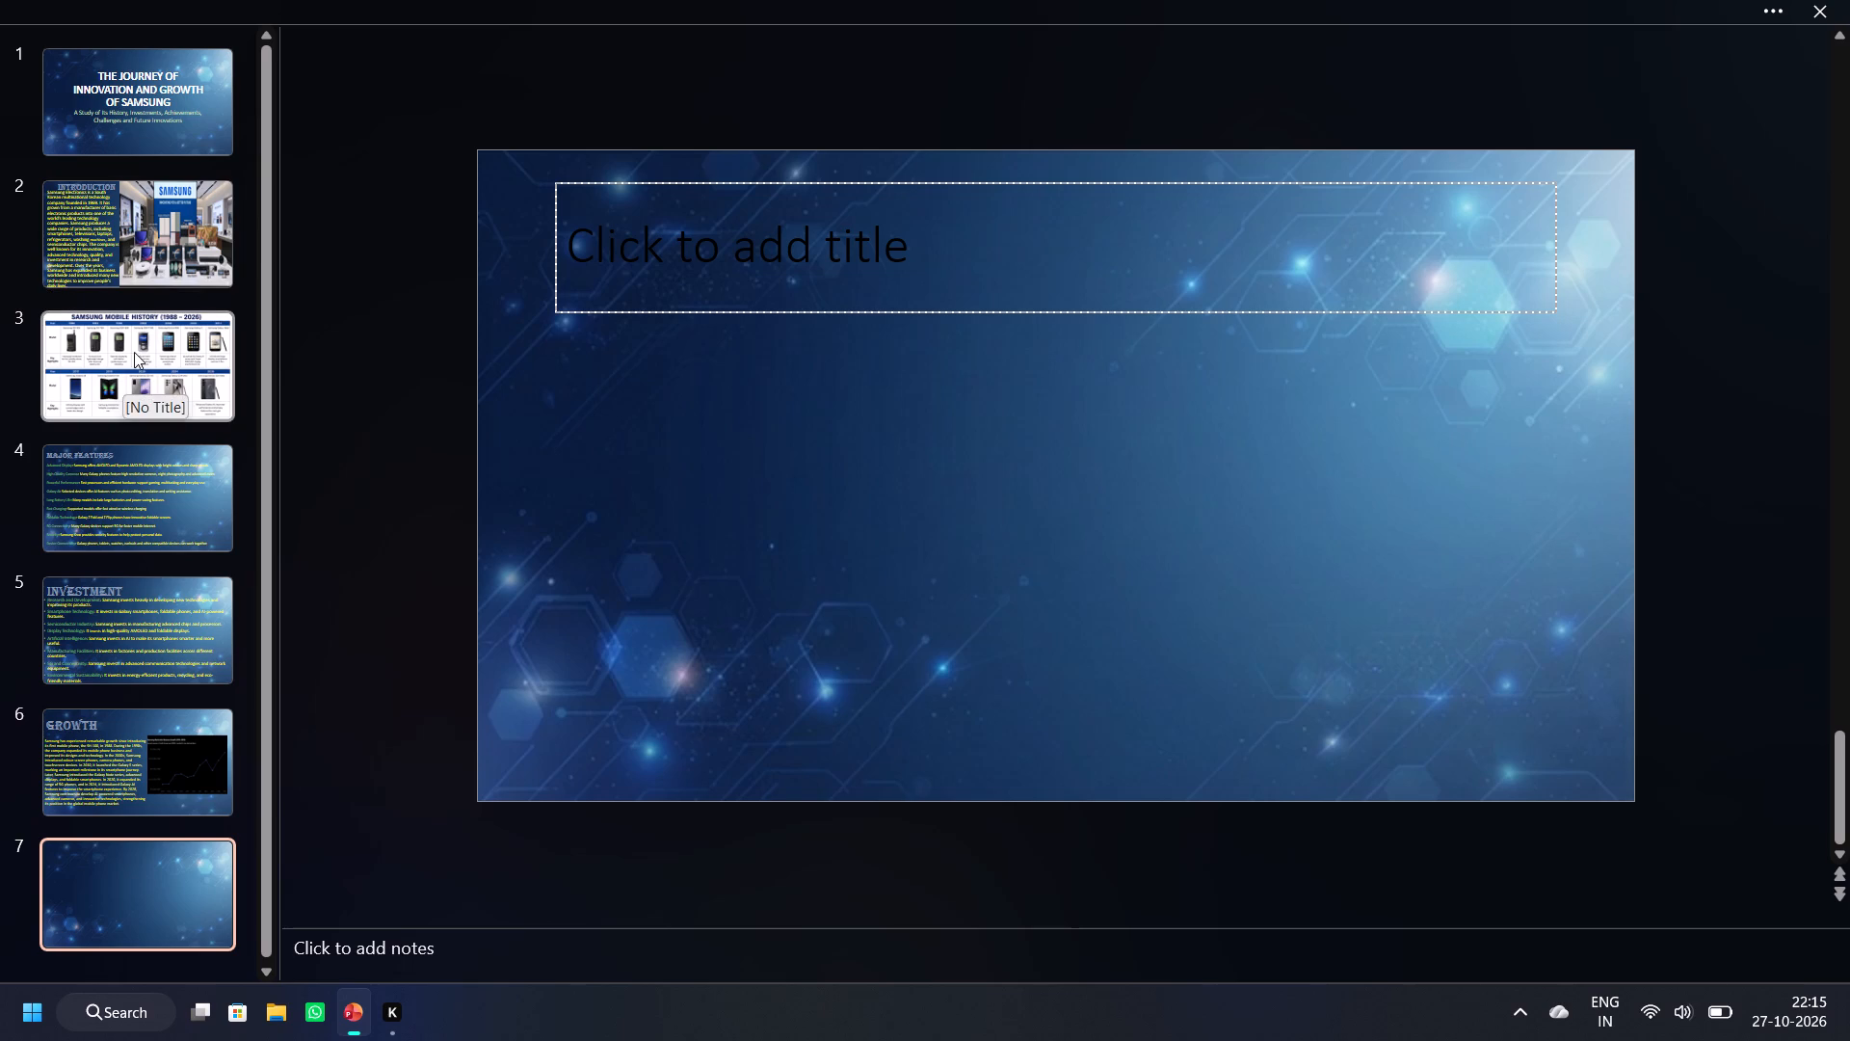
left_click(136, 350)
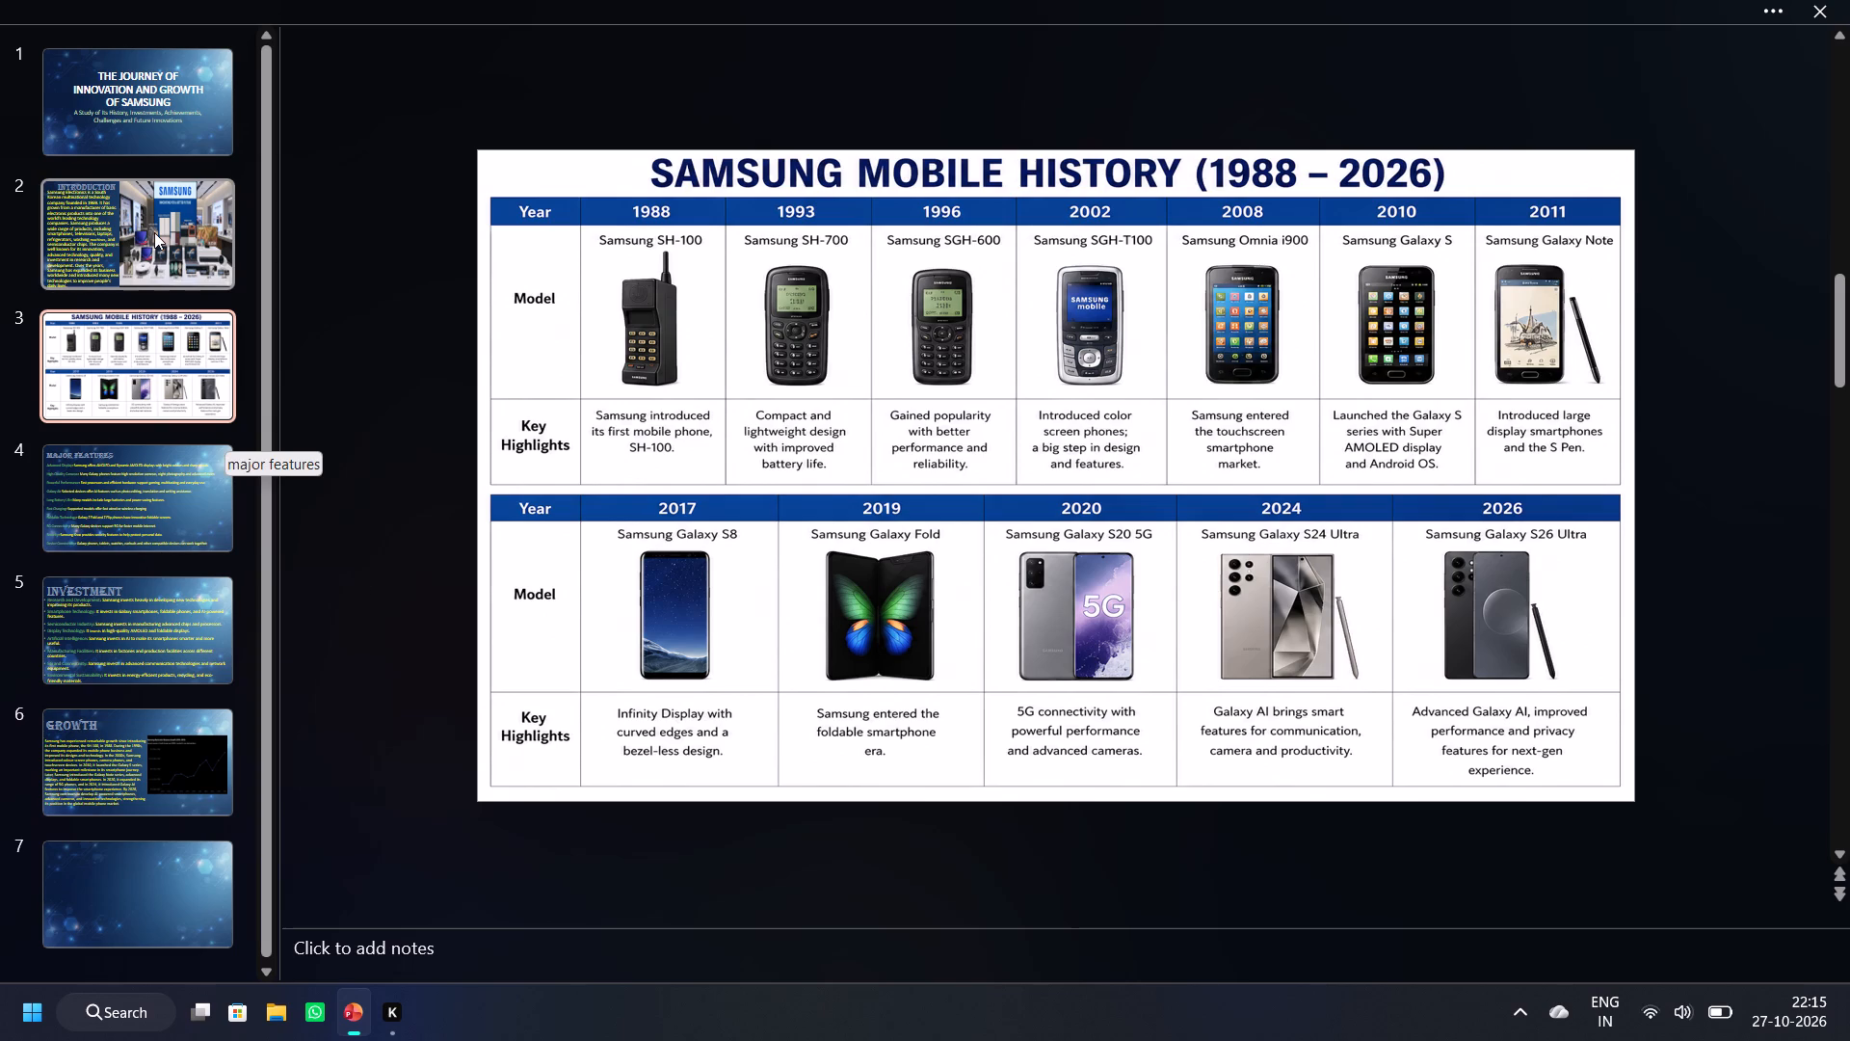
left_click(119, 551)
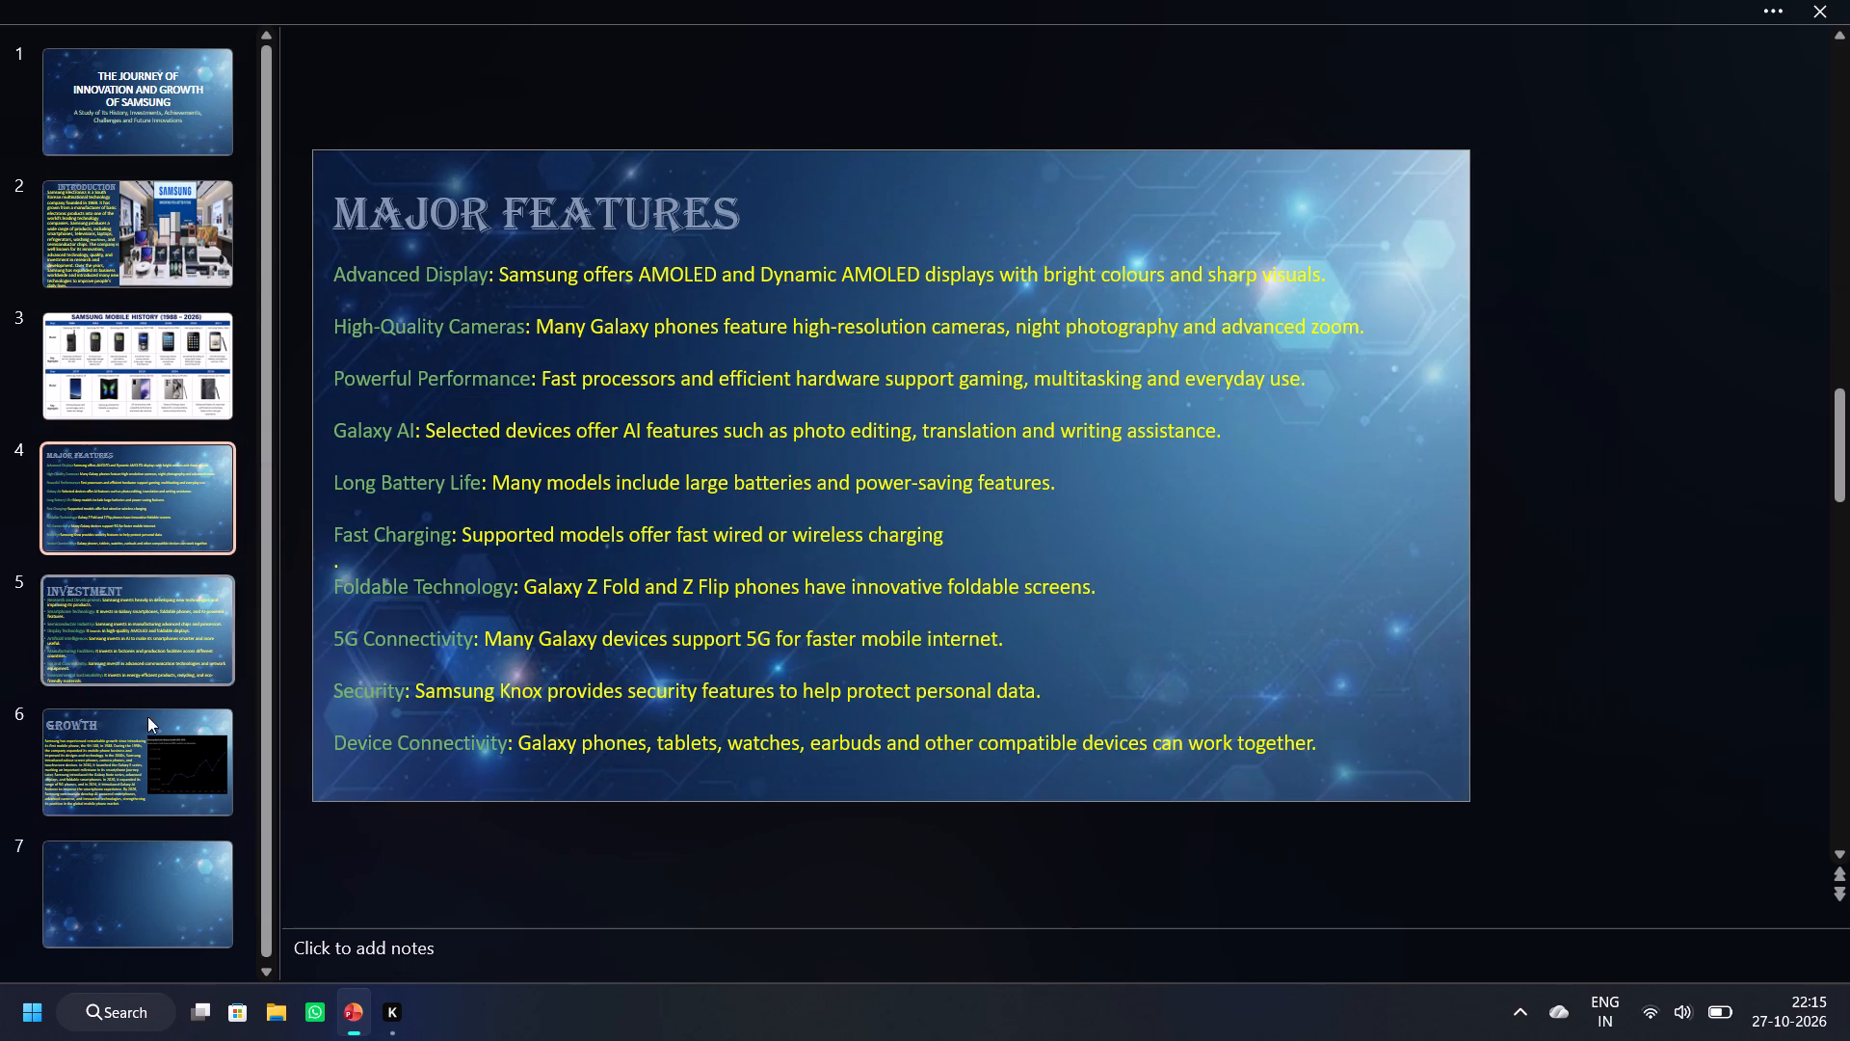
left_click(152, 729)
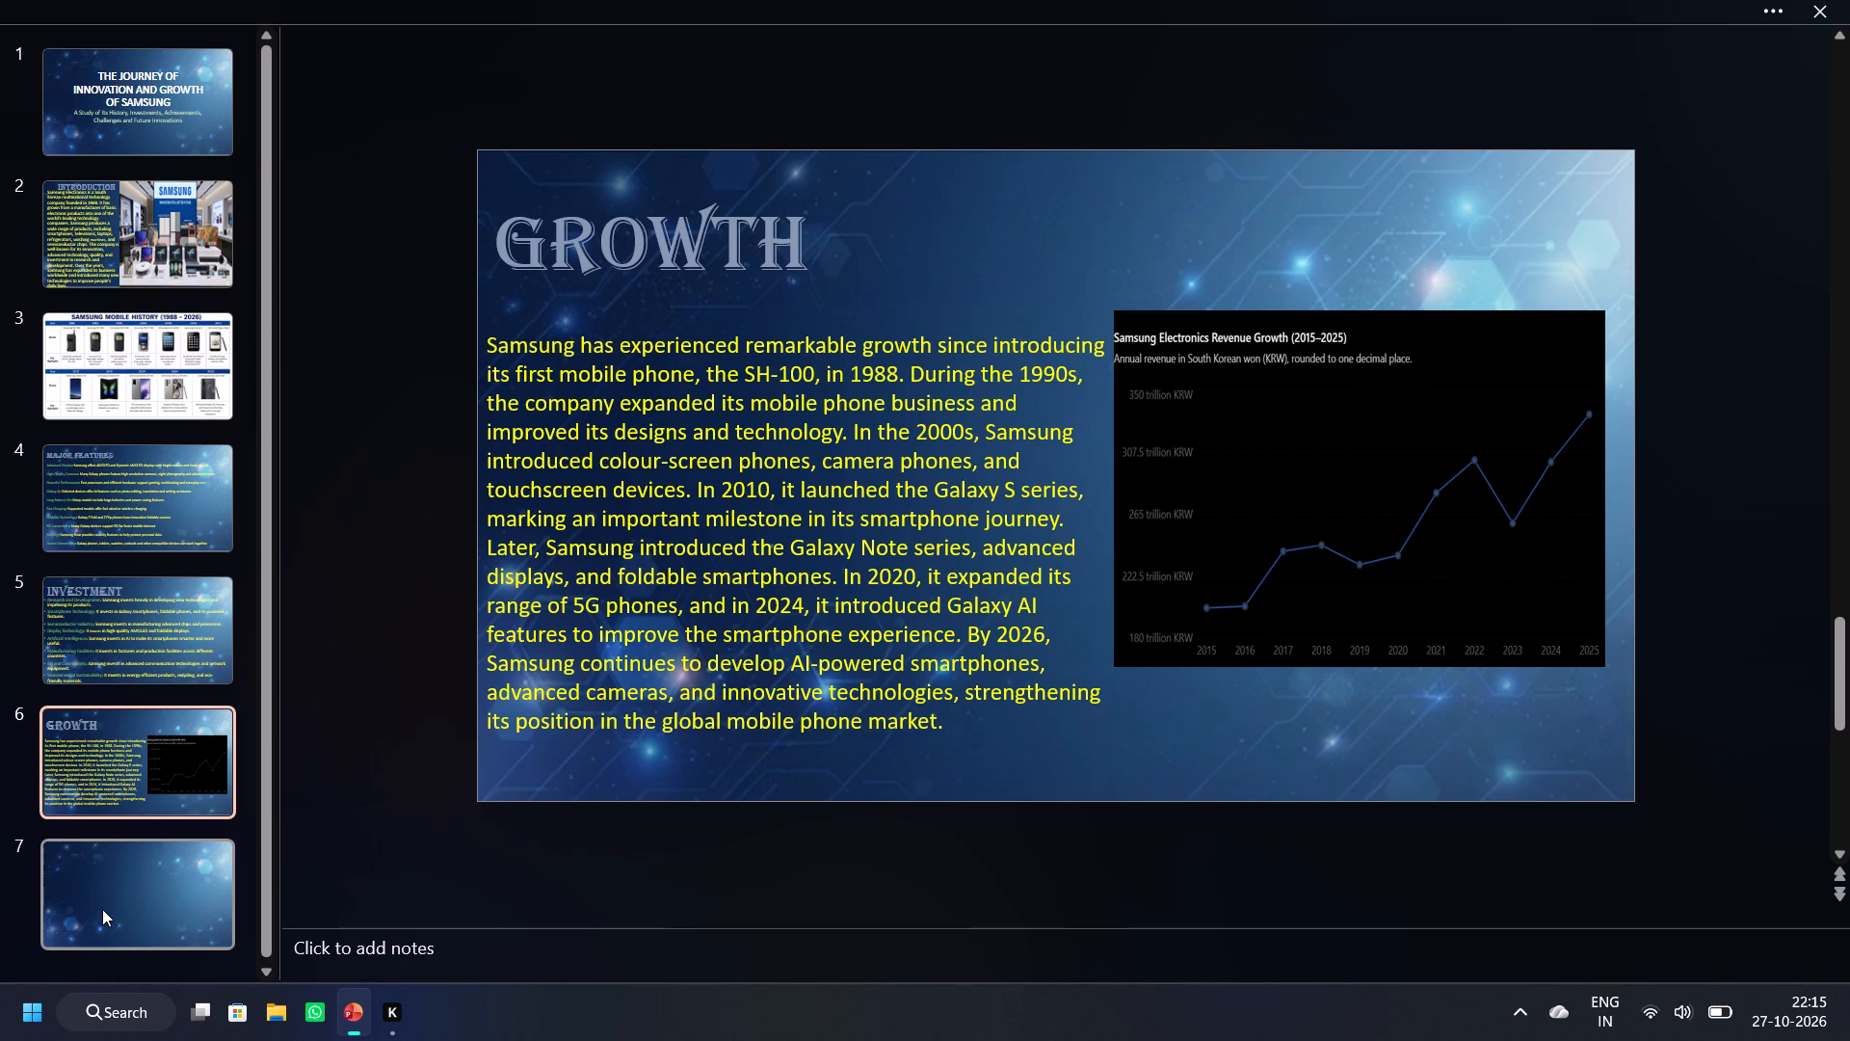
left_click(102, 904)
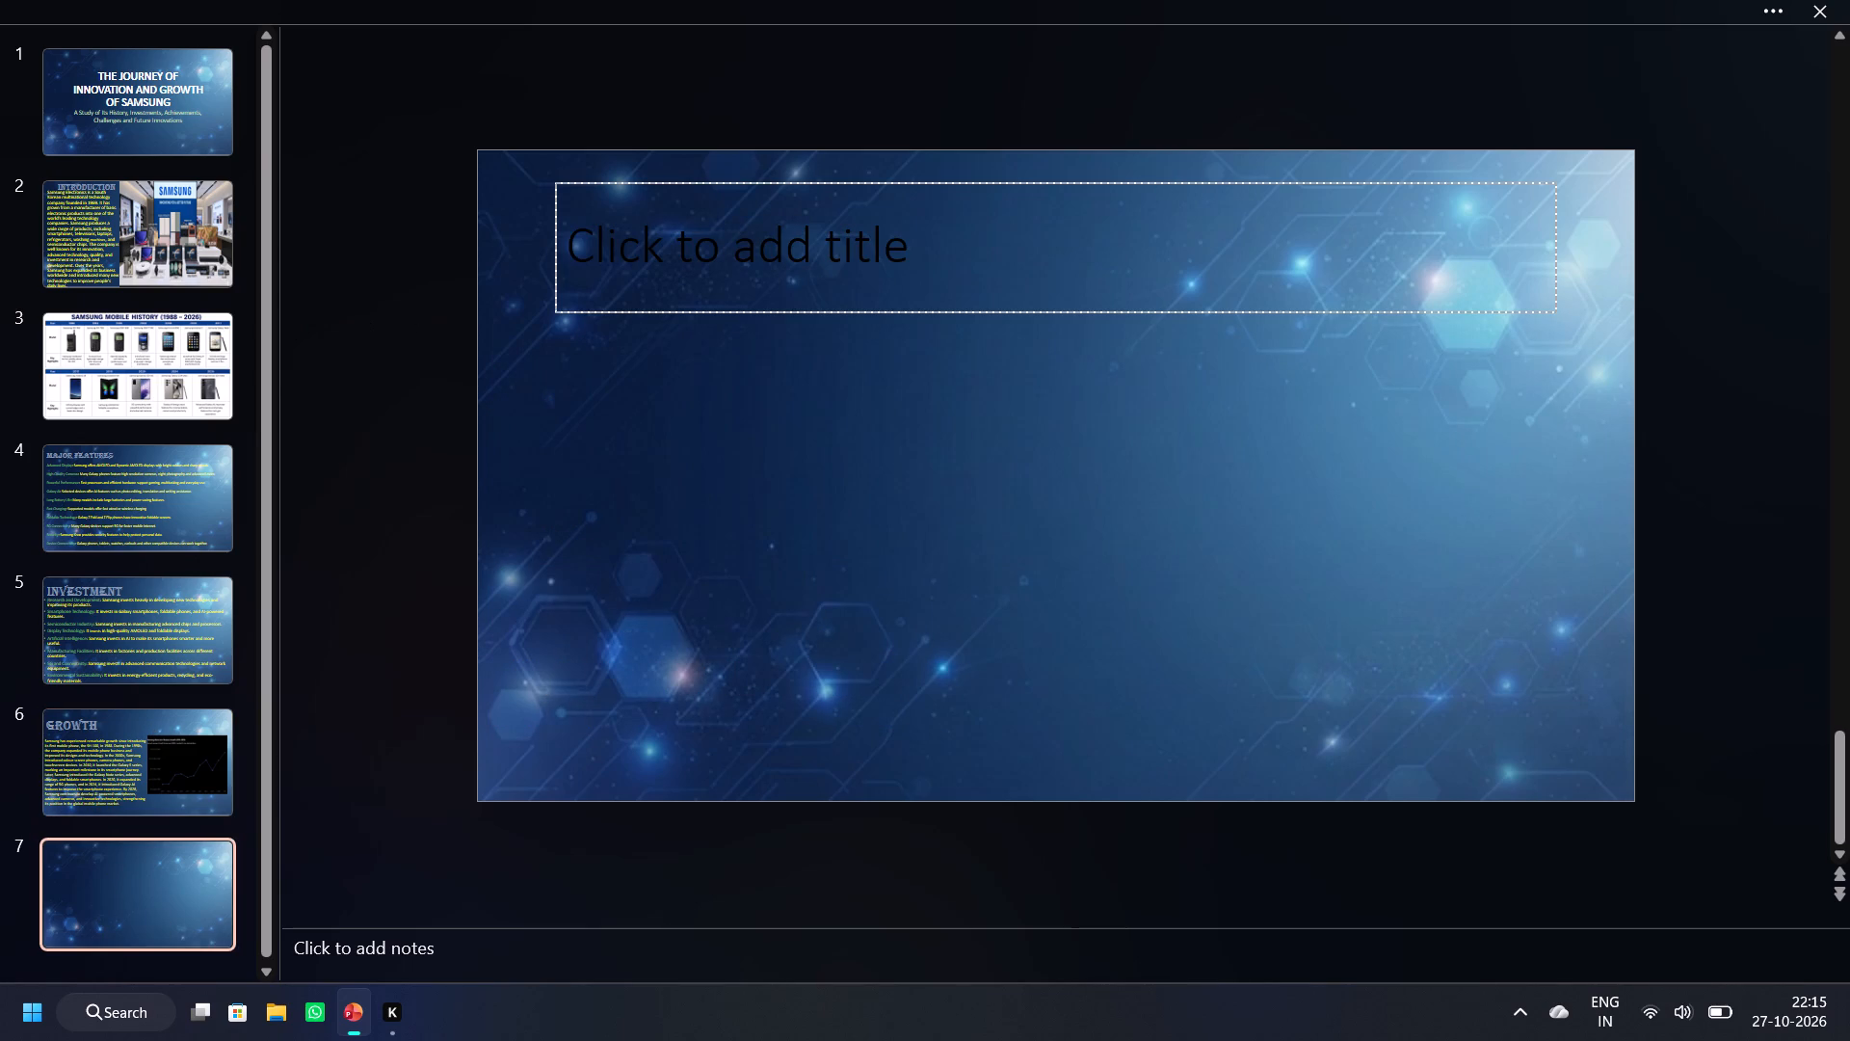
Enter "challenges" as the title of slide 7.
left_click(627, 280)
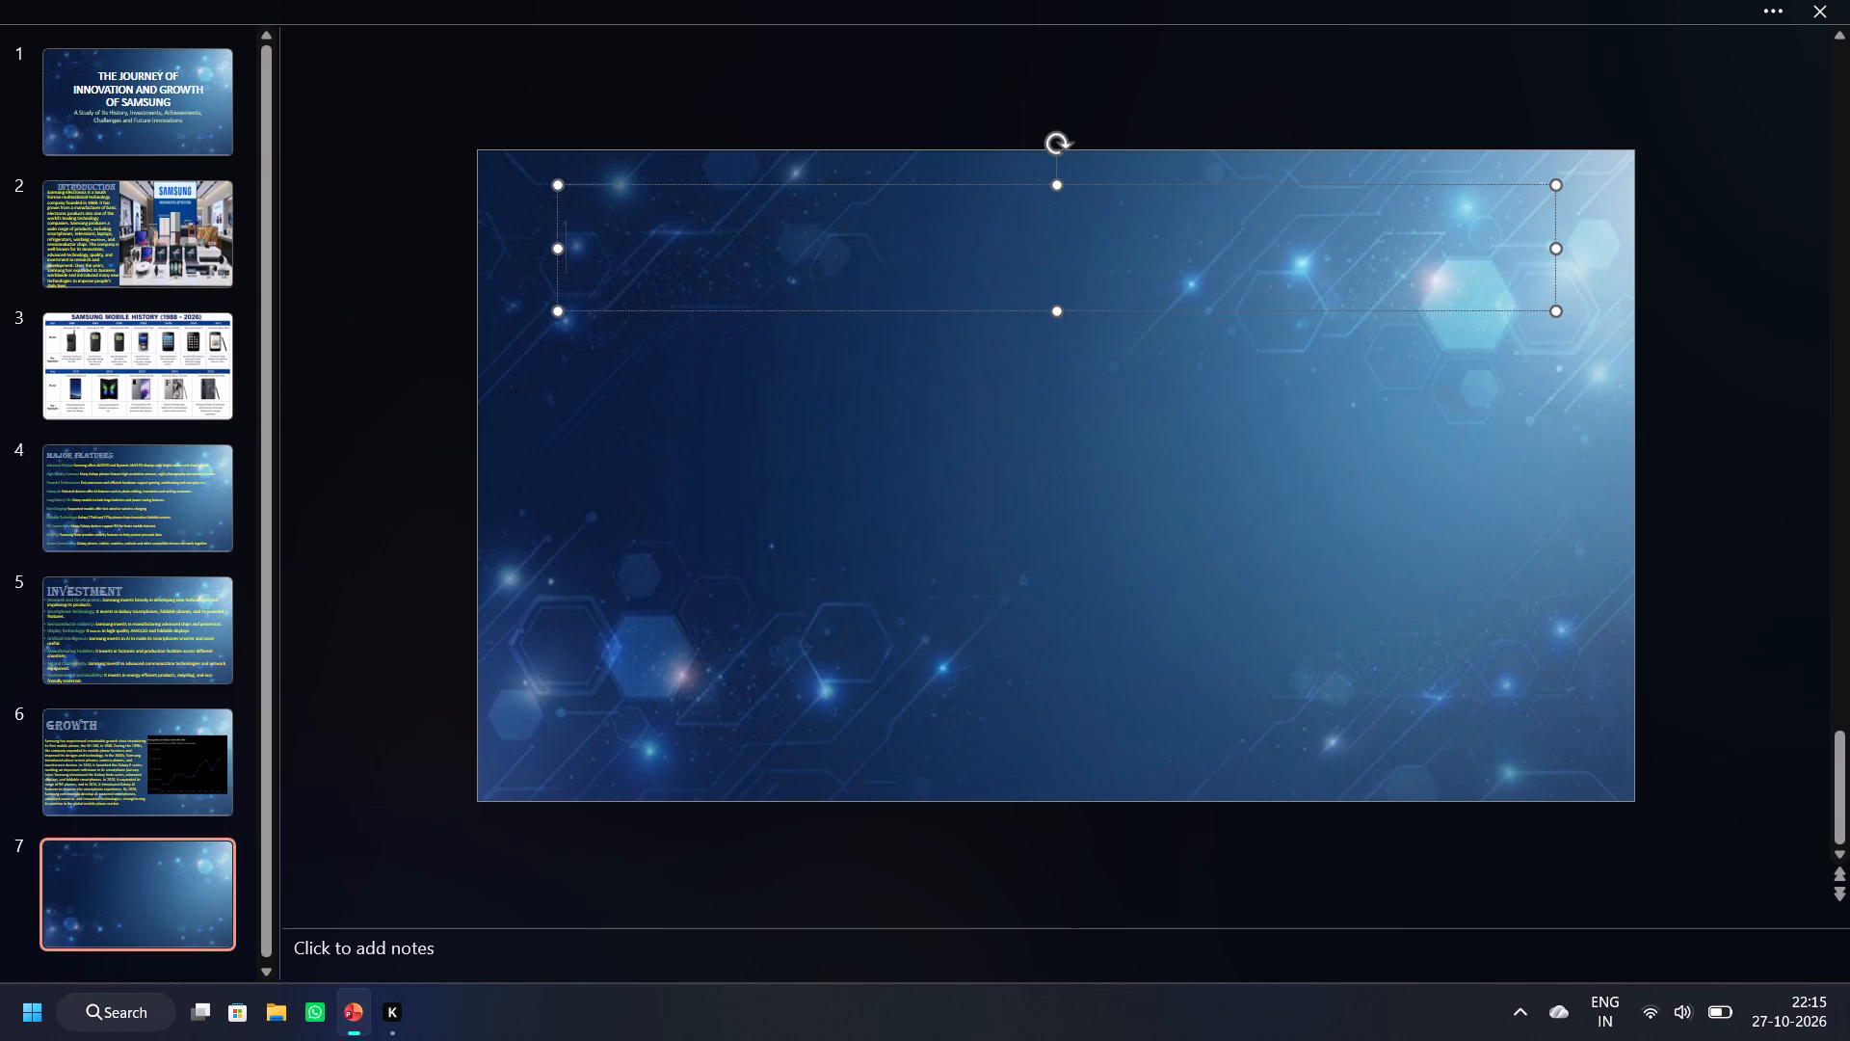
type("cha")
type("ll")
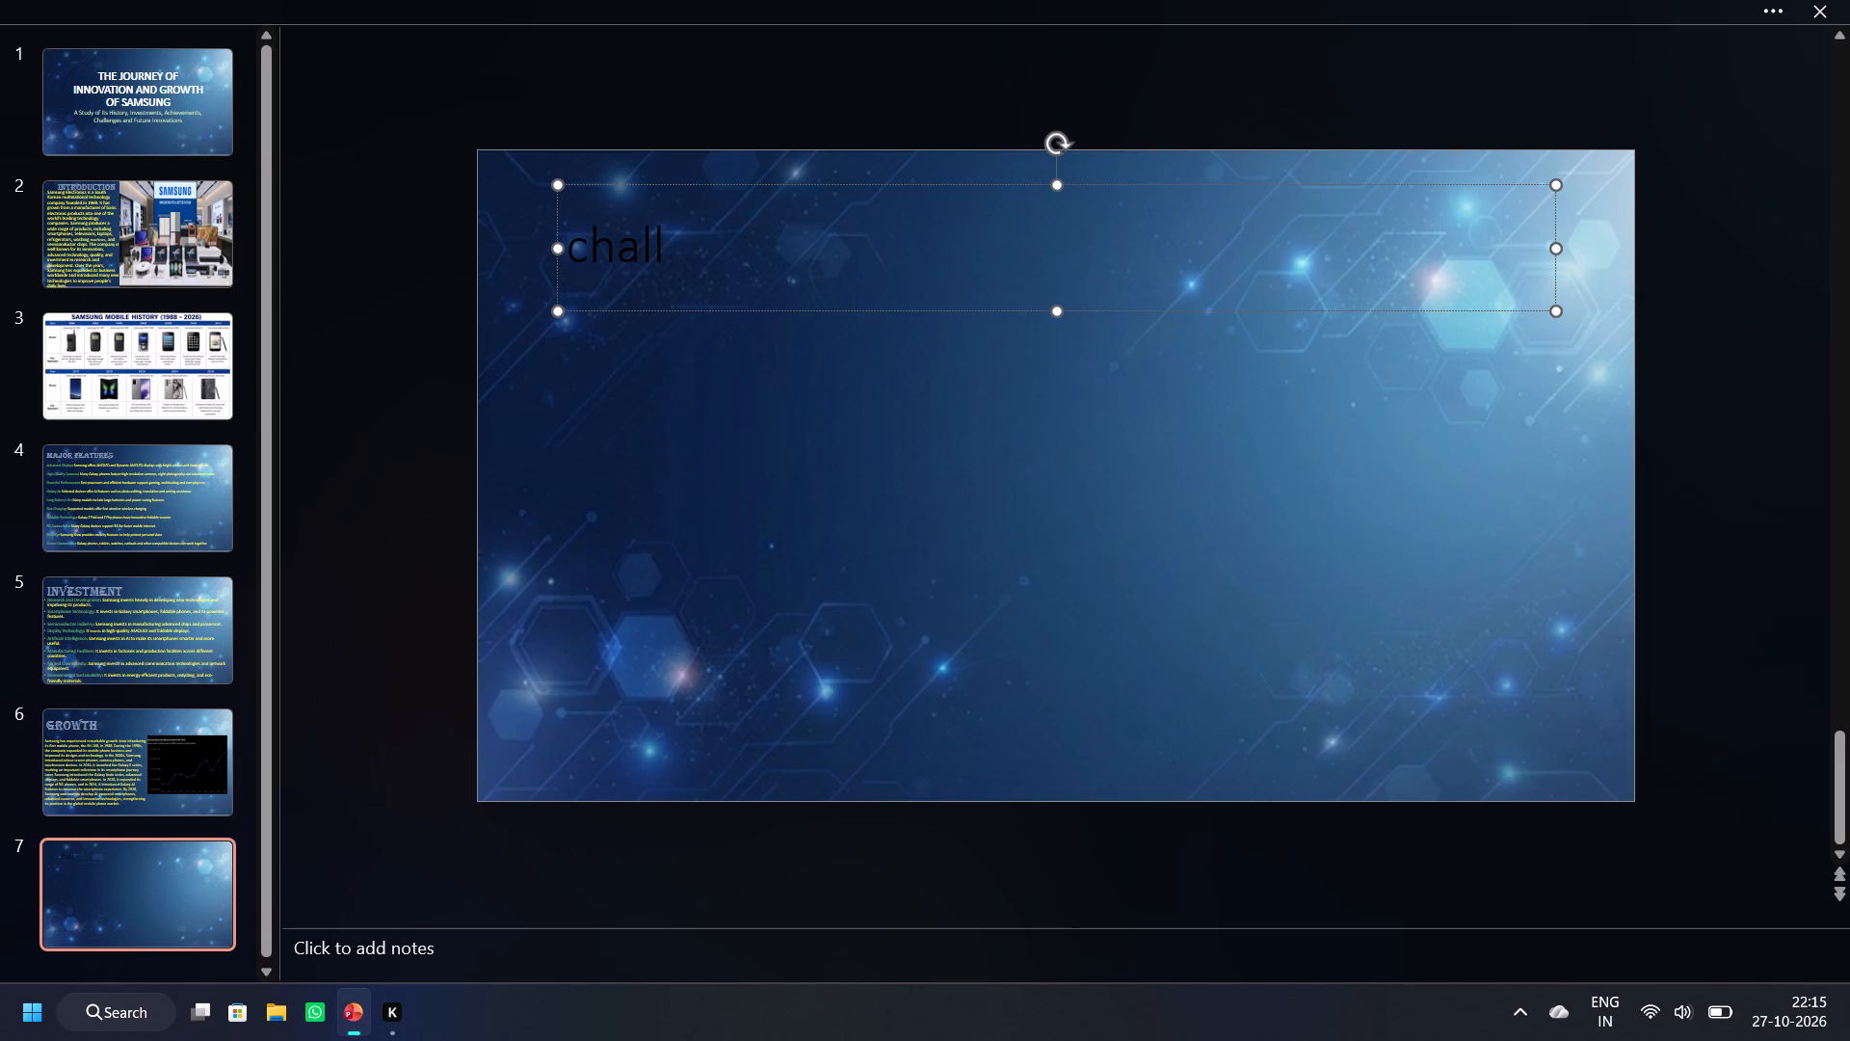
type("enges")
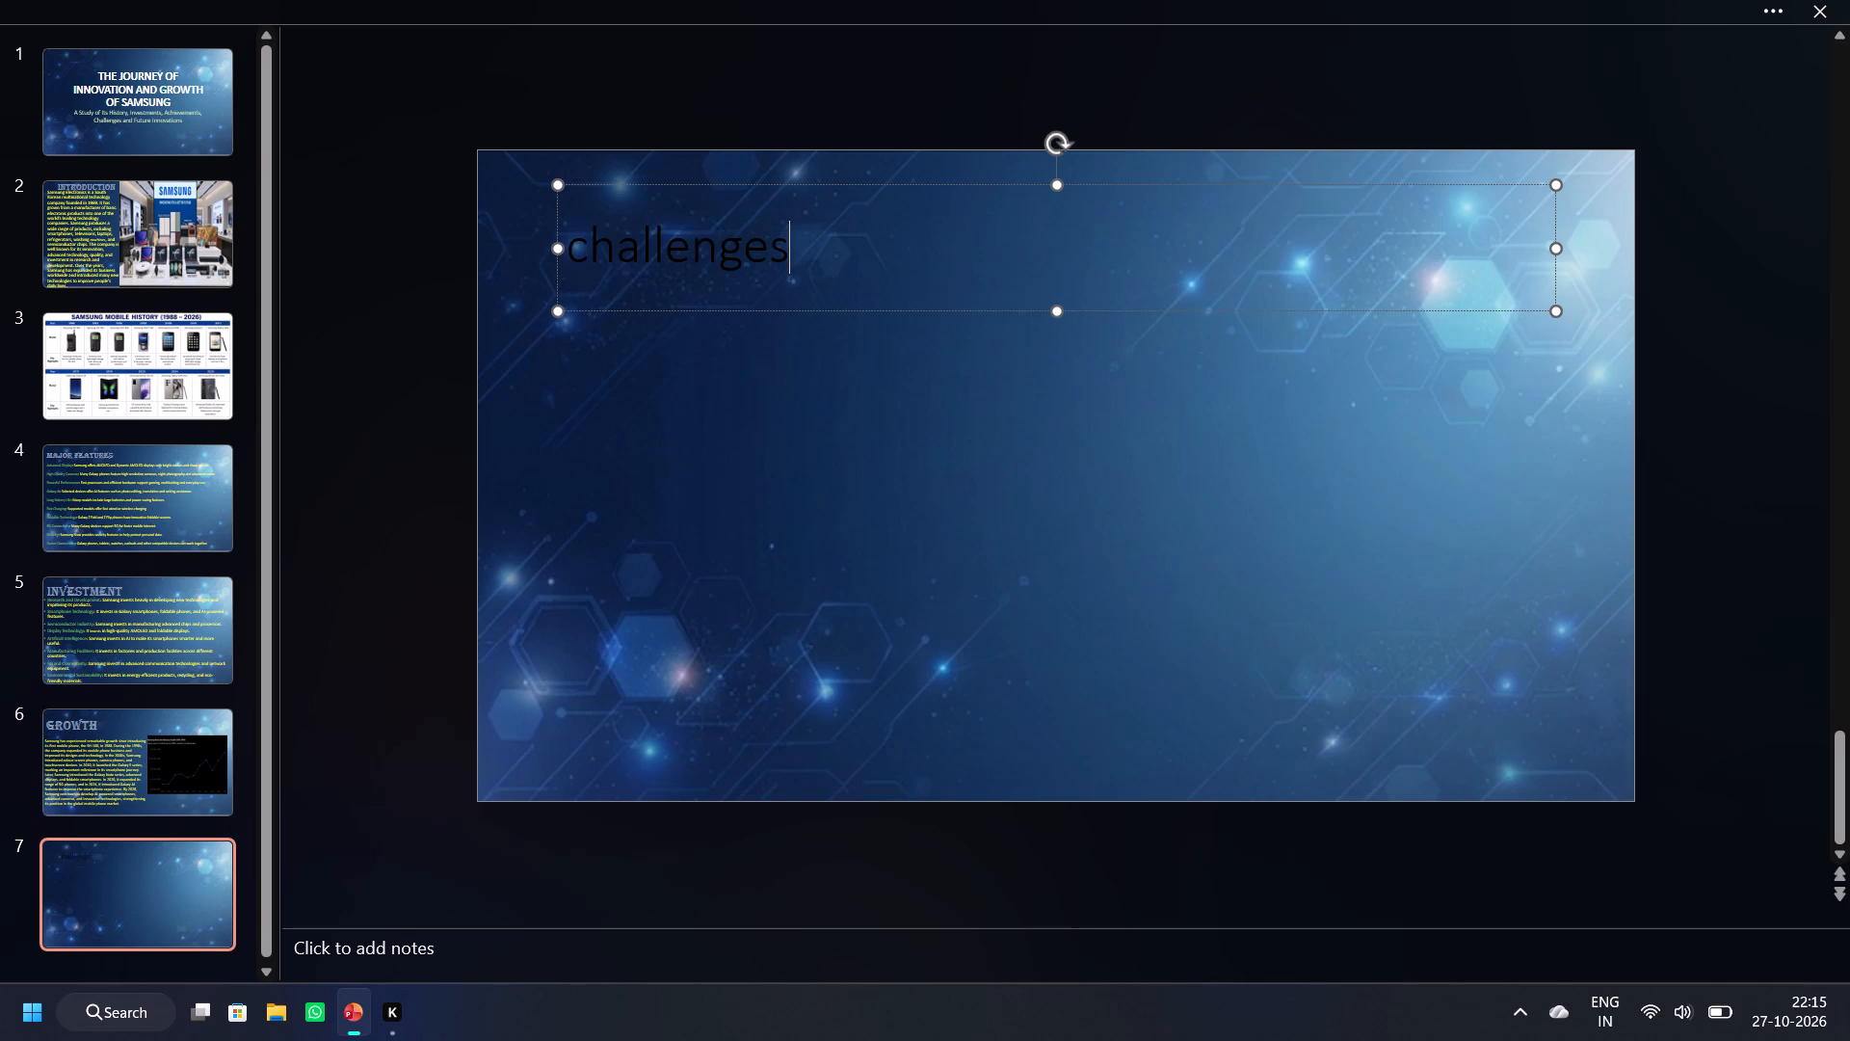
Format the slide 7 title in the Algerian font with a light blue theme colour.
left_click(569, 245)
left_click_drag(569, 245, 795, 280)
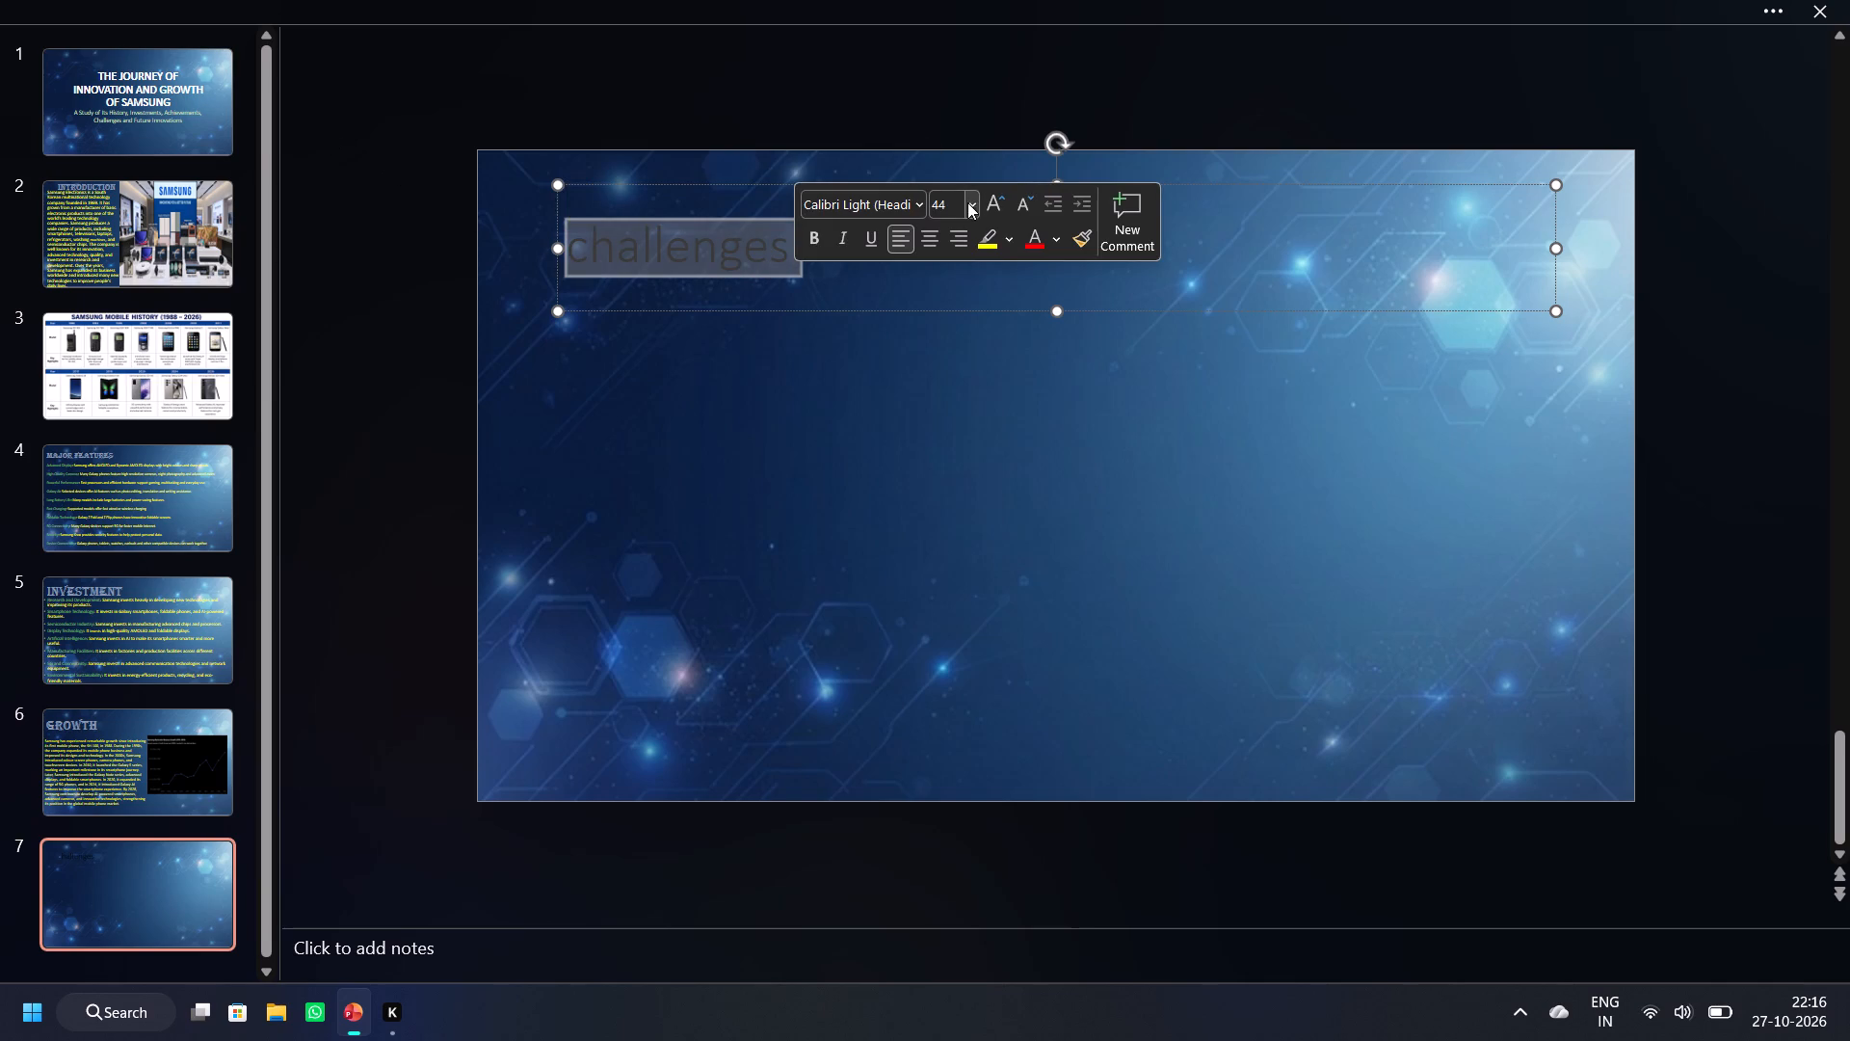
left_click(919, 204)
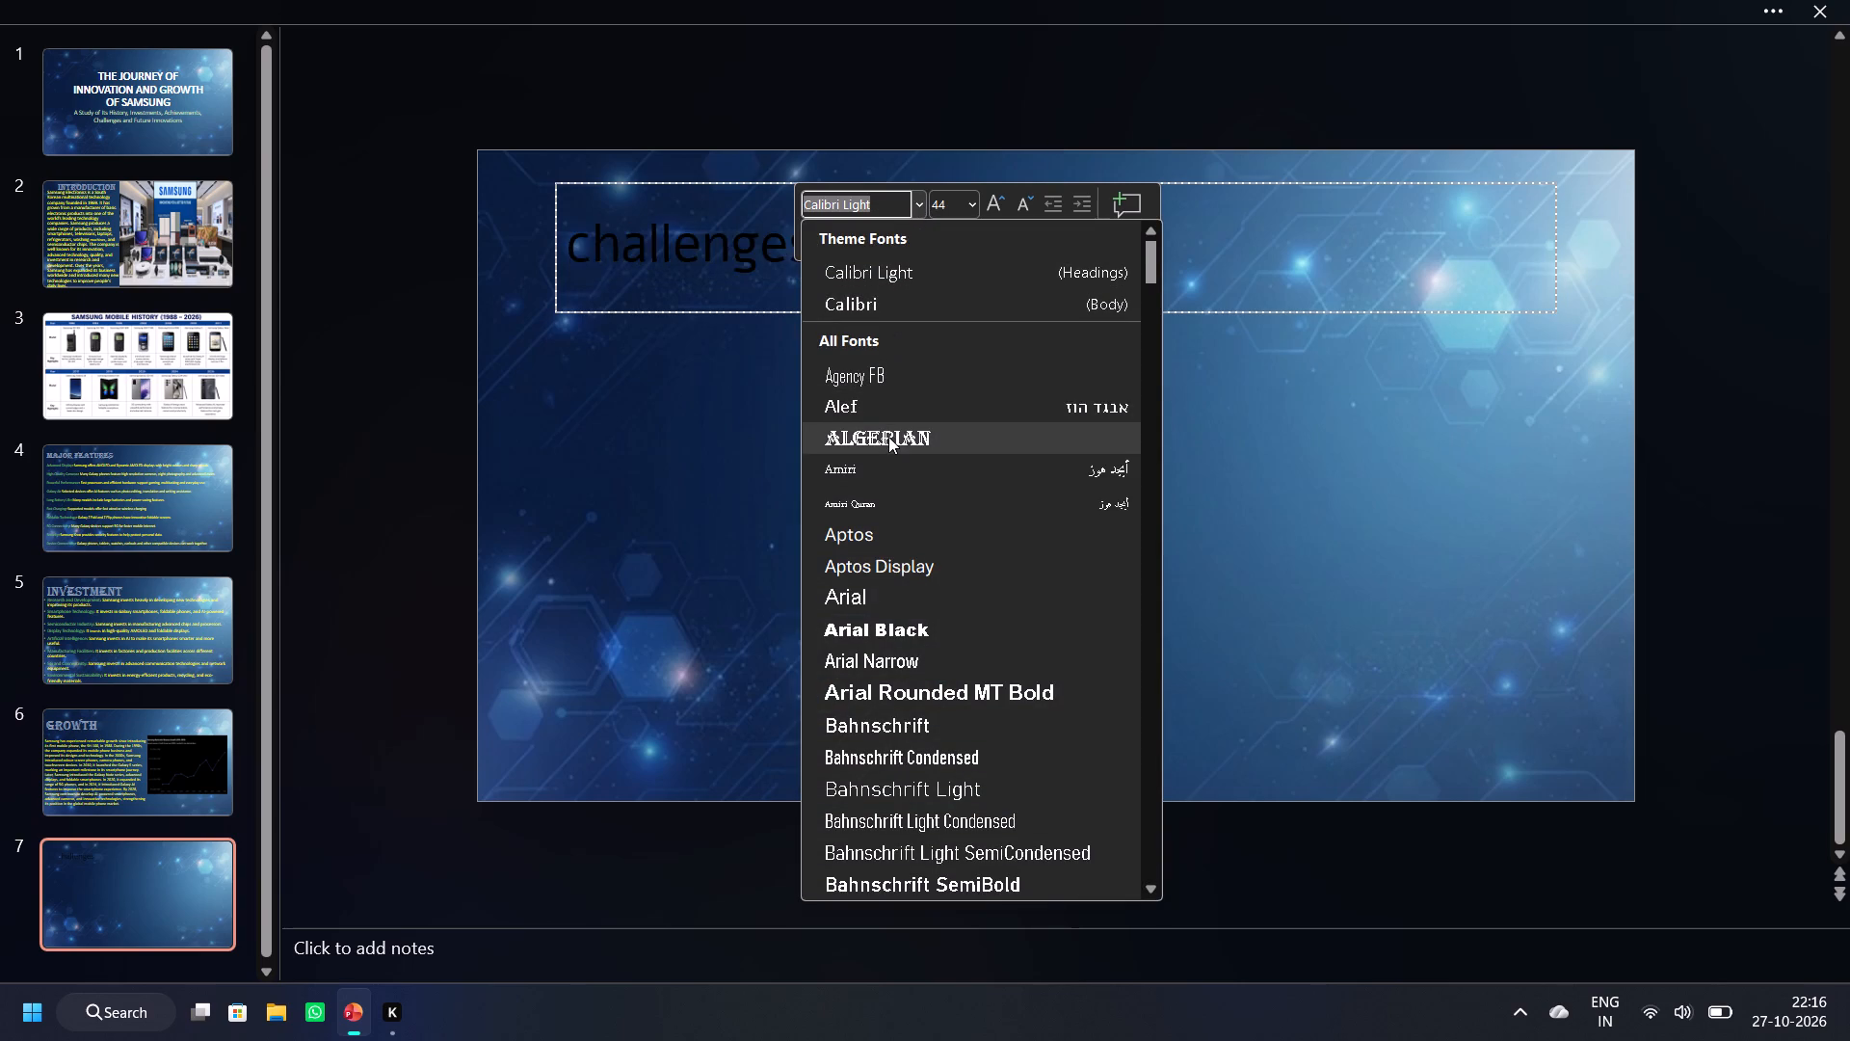
left_click(888, 437)
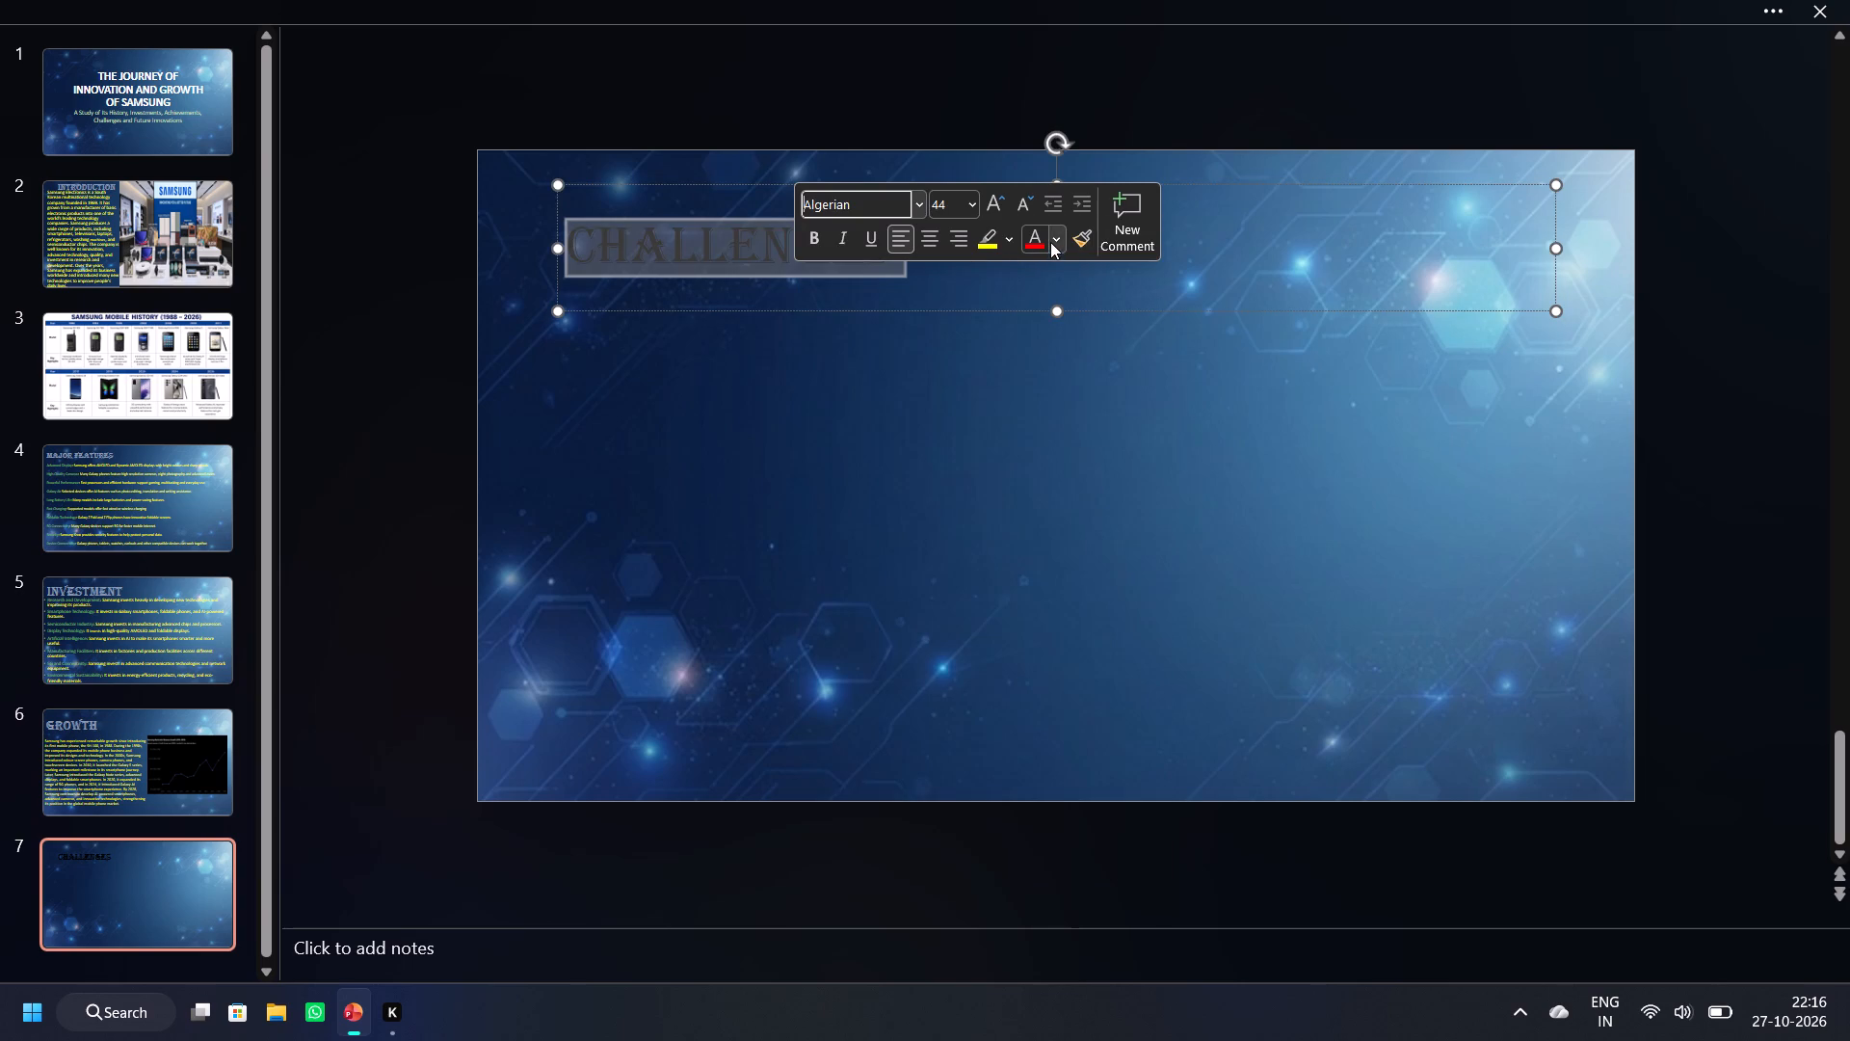
left_click(1050, 242)
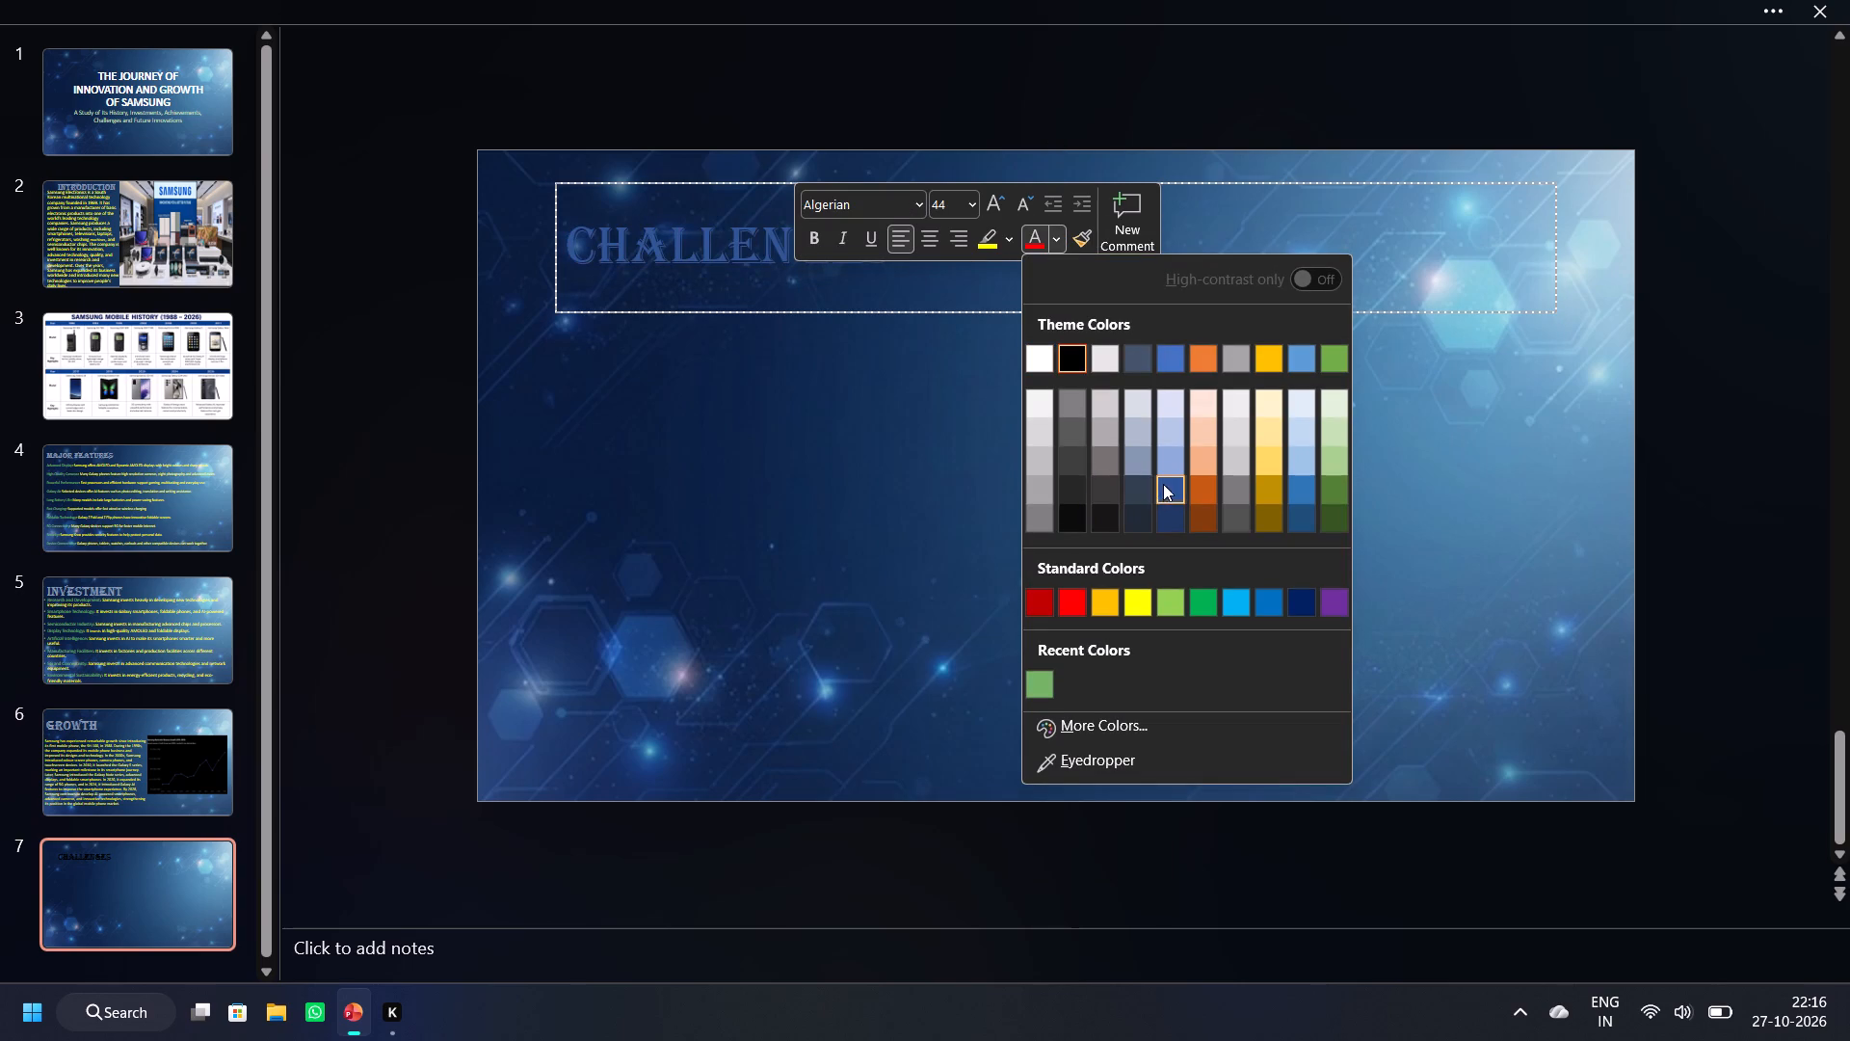
left_click(1174, 464)
left_click(743, 418)
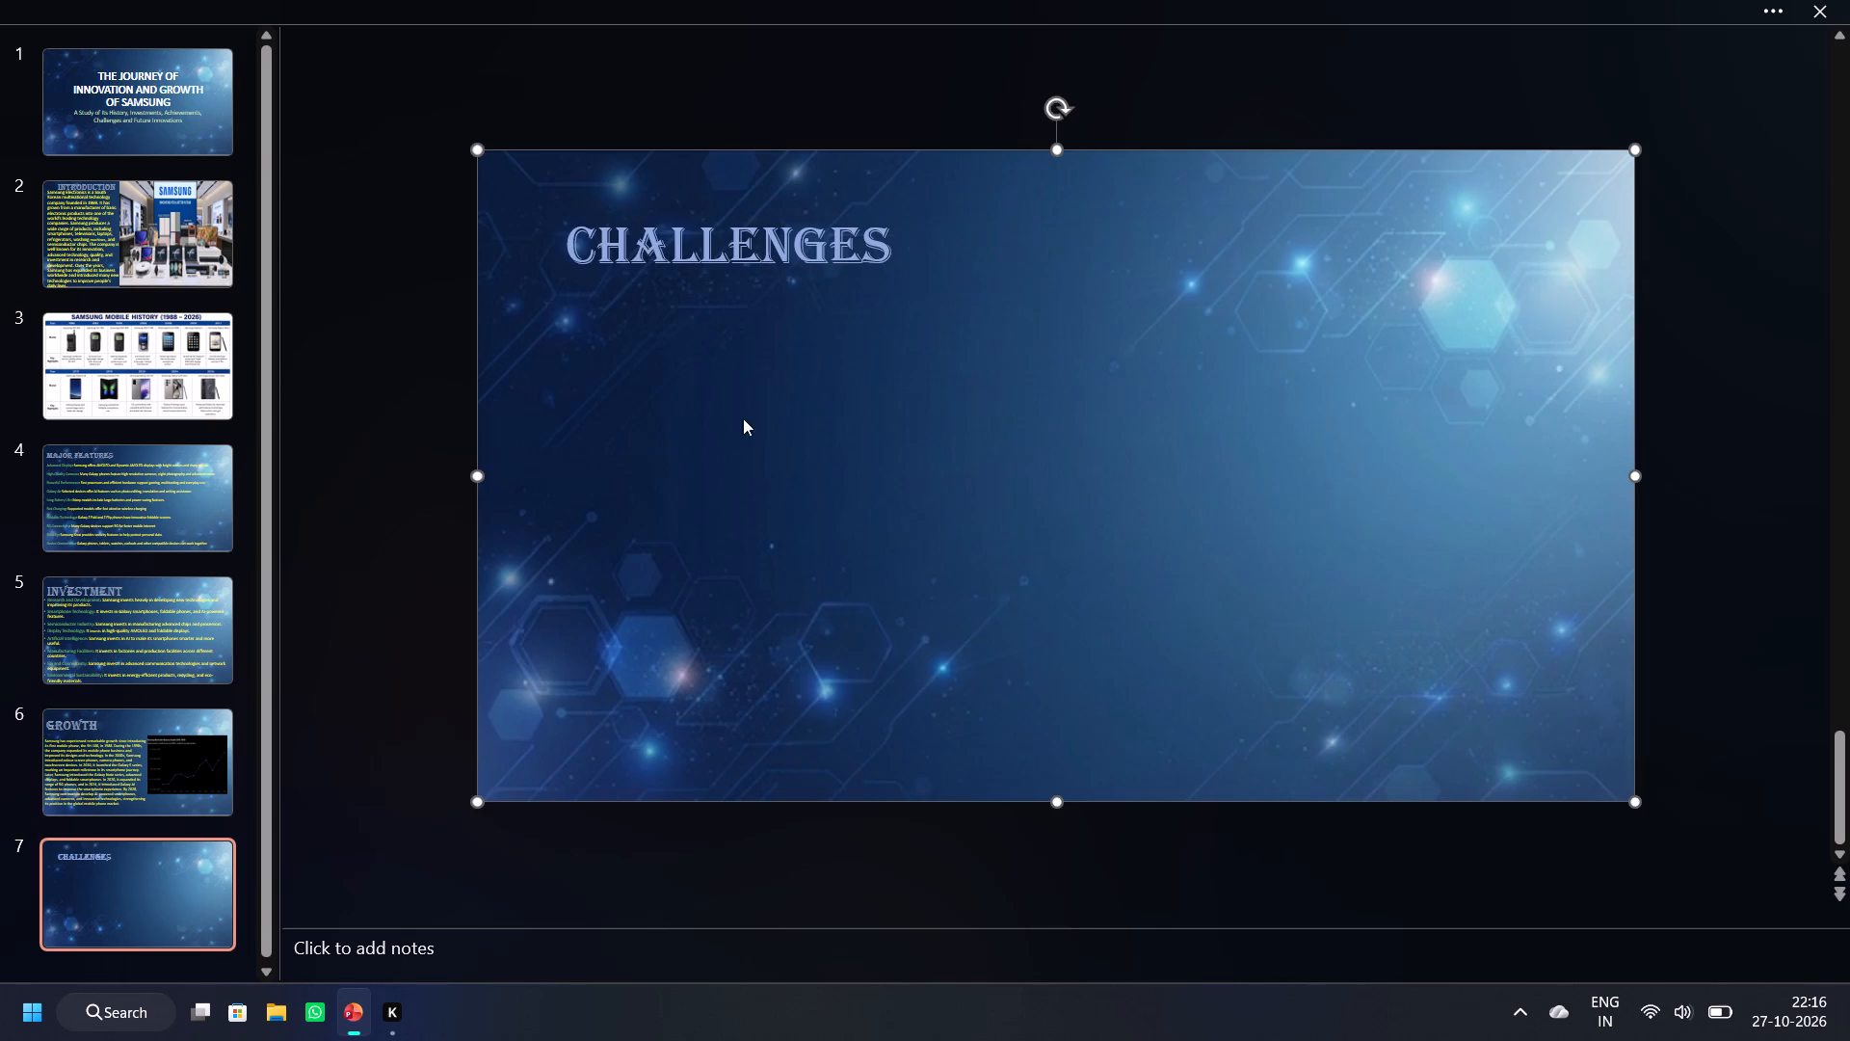
Insert an empty text box just below the start of the Challenges title on slide 7.
left_click(560, 346)
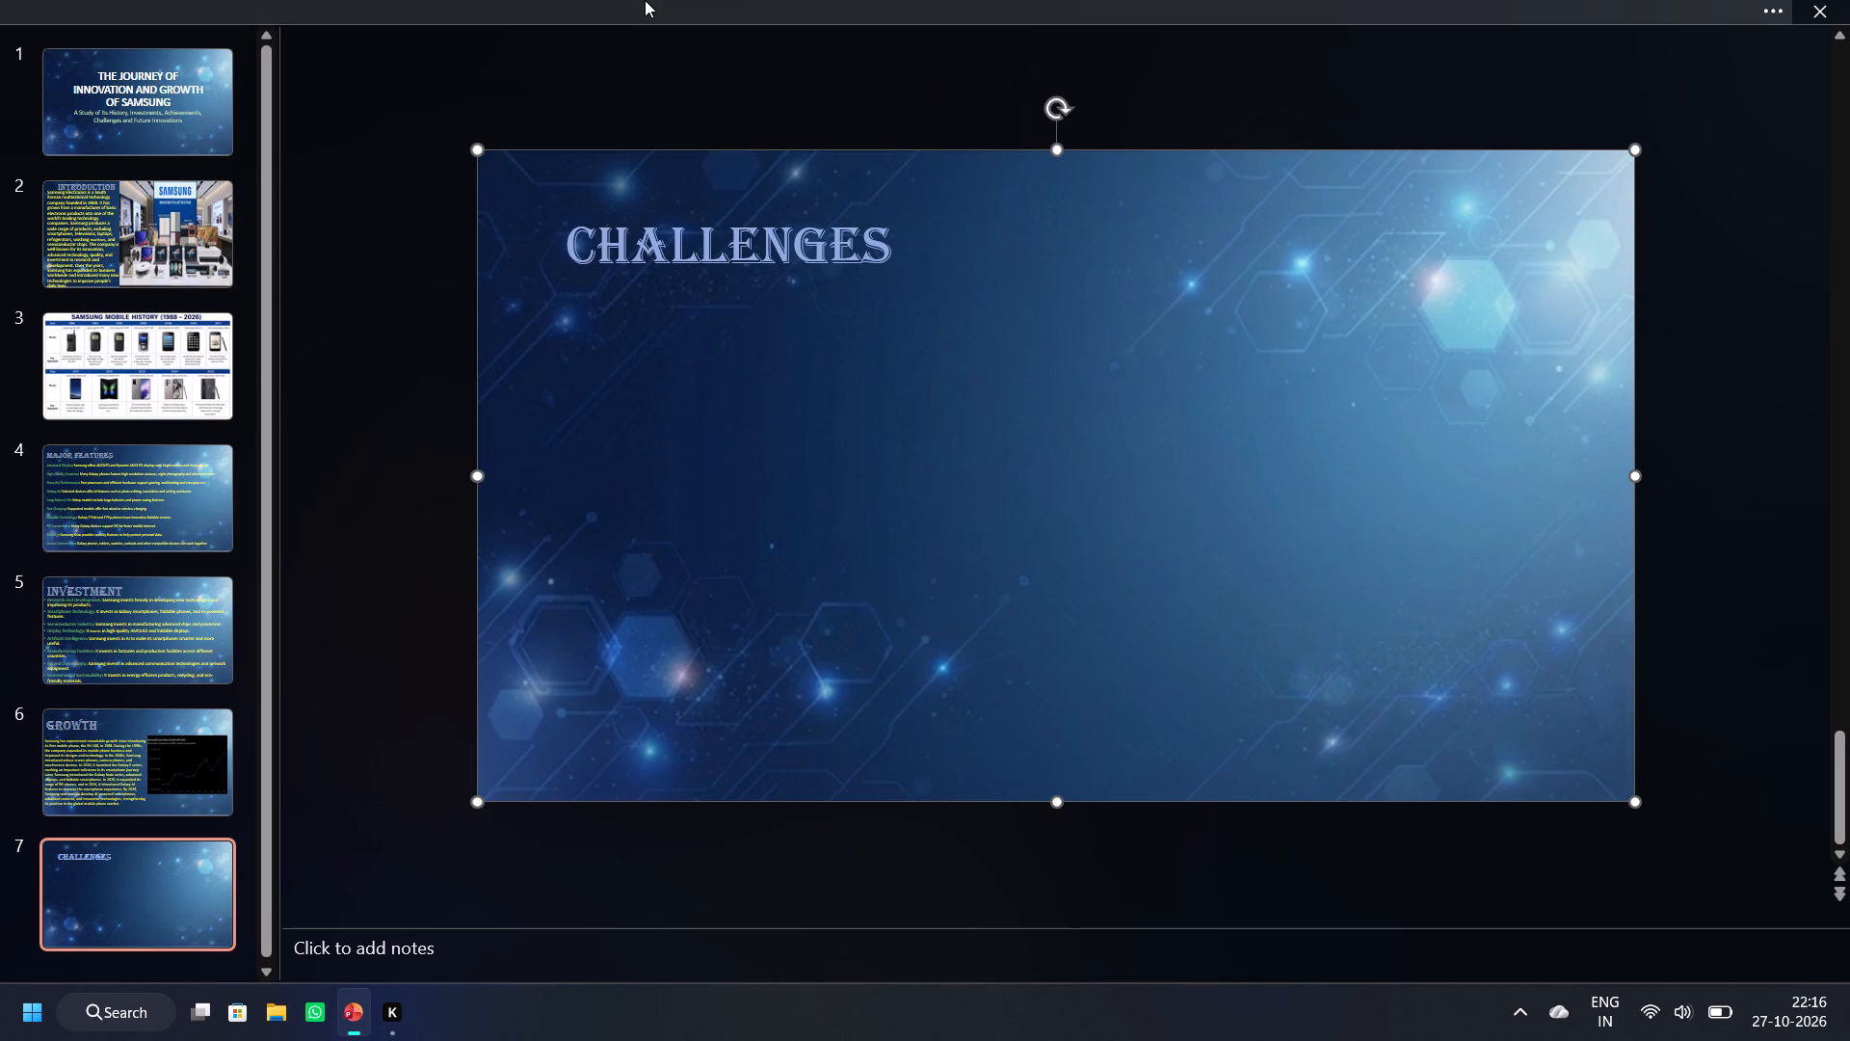
left_click(645, 0)
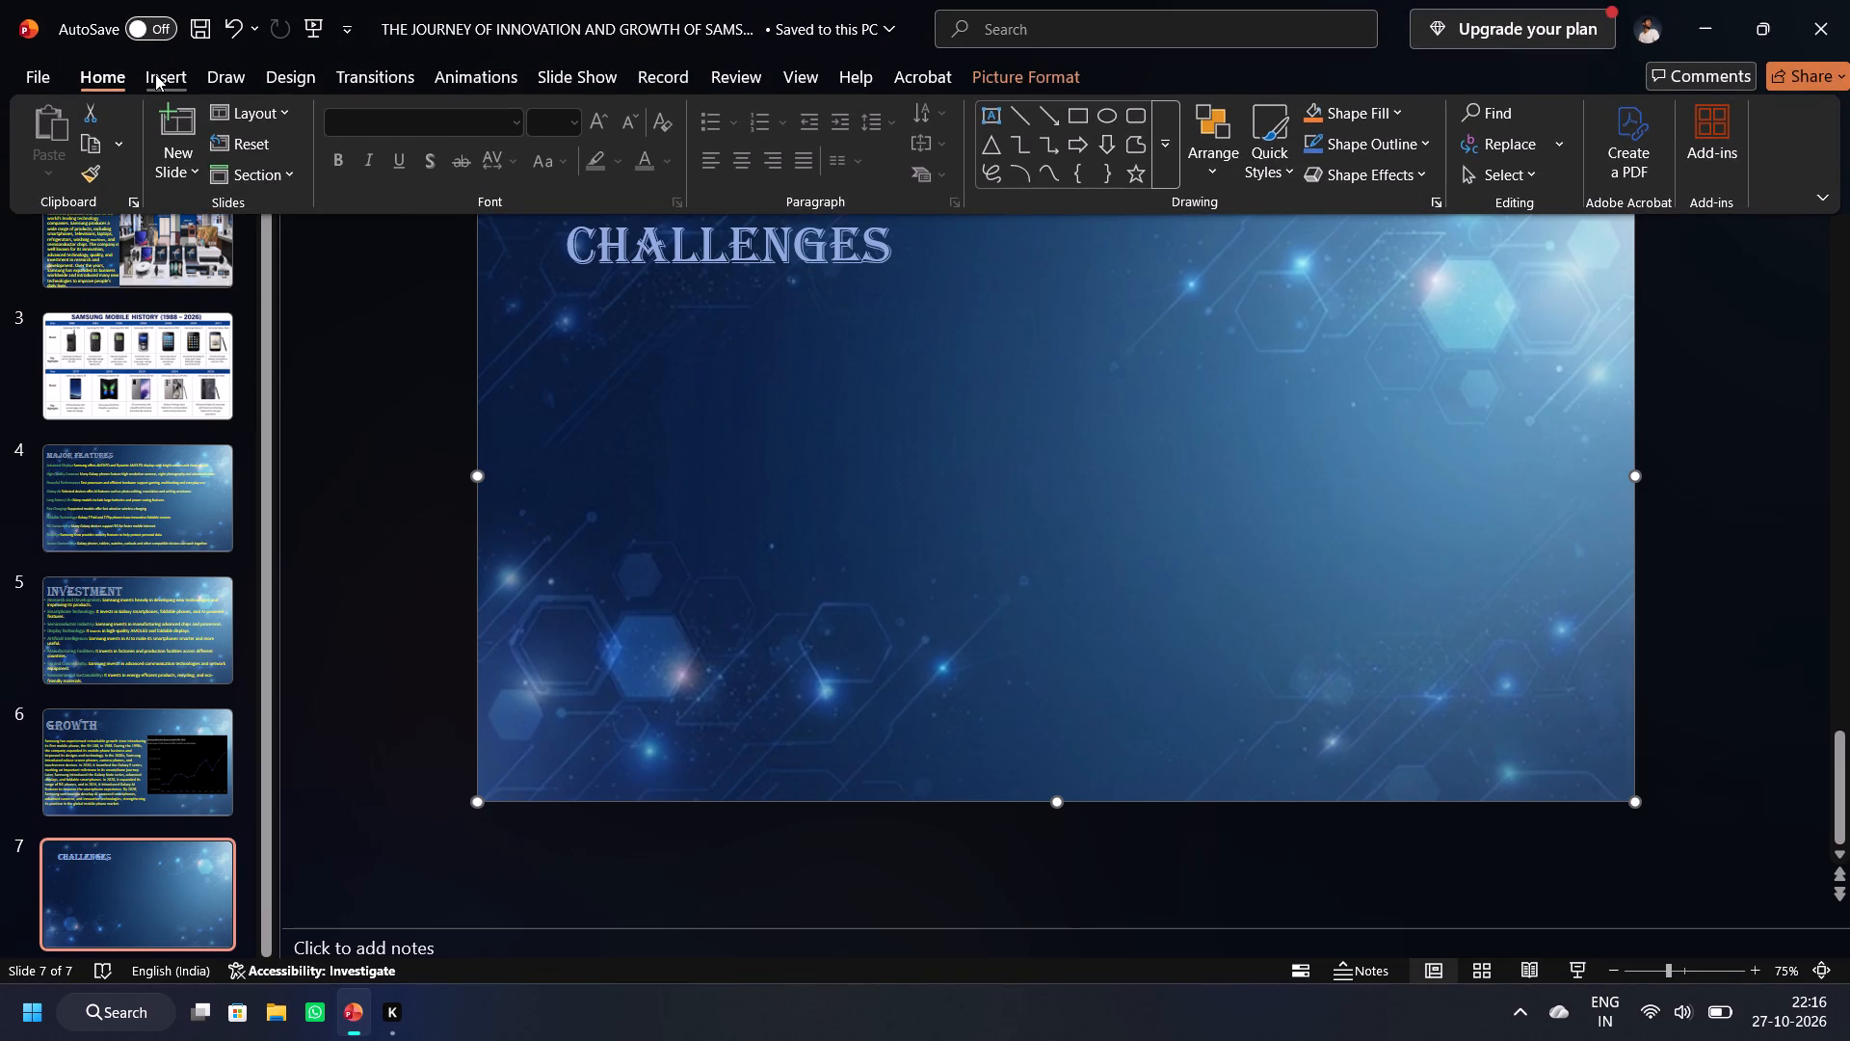
left_click(155, 74)
left_click(952, 138)
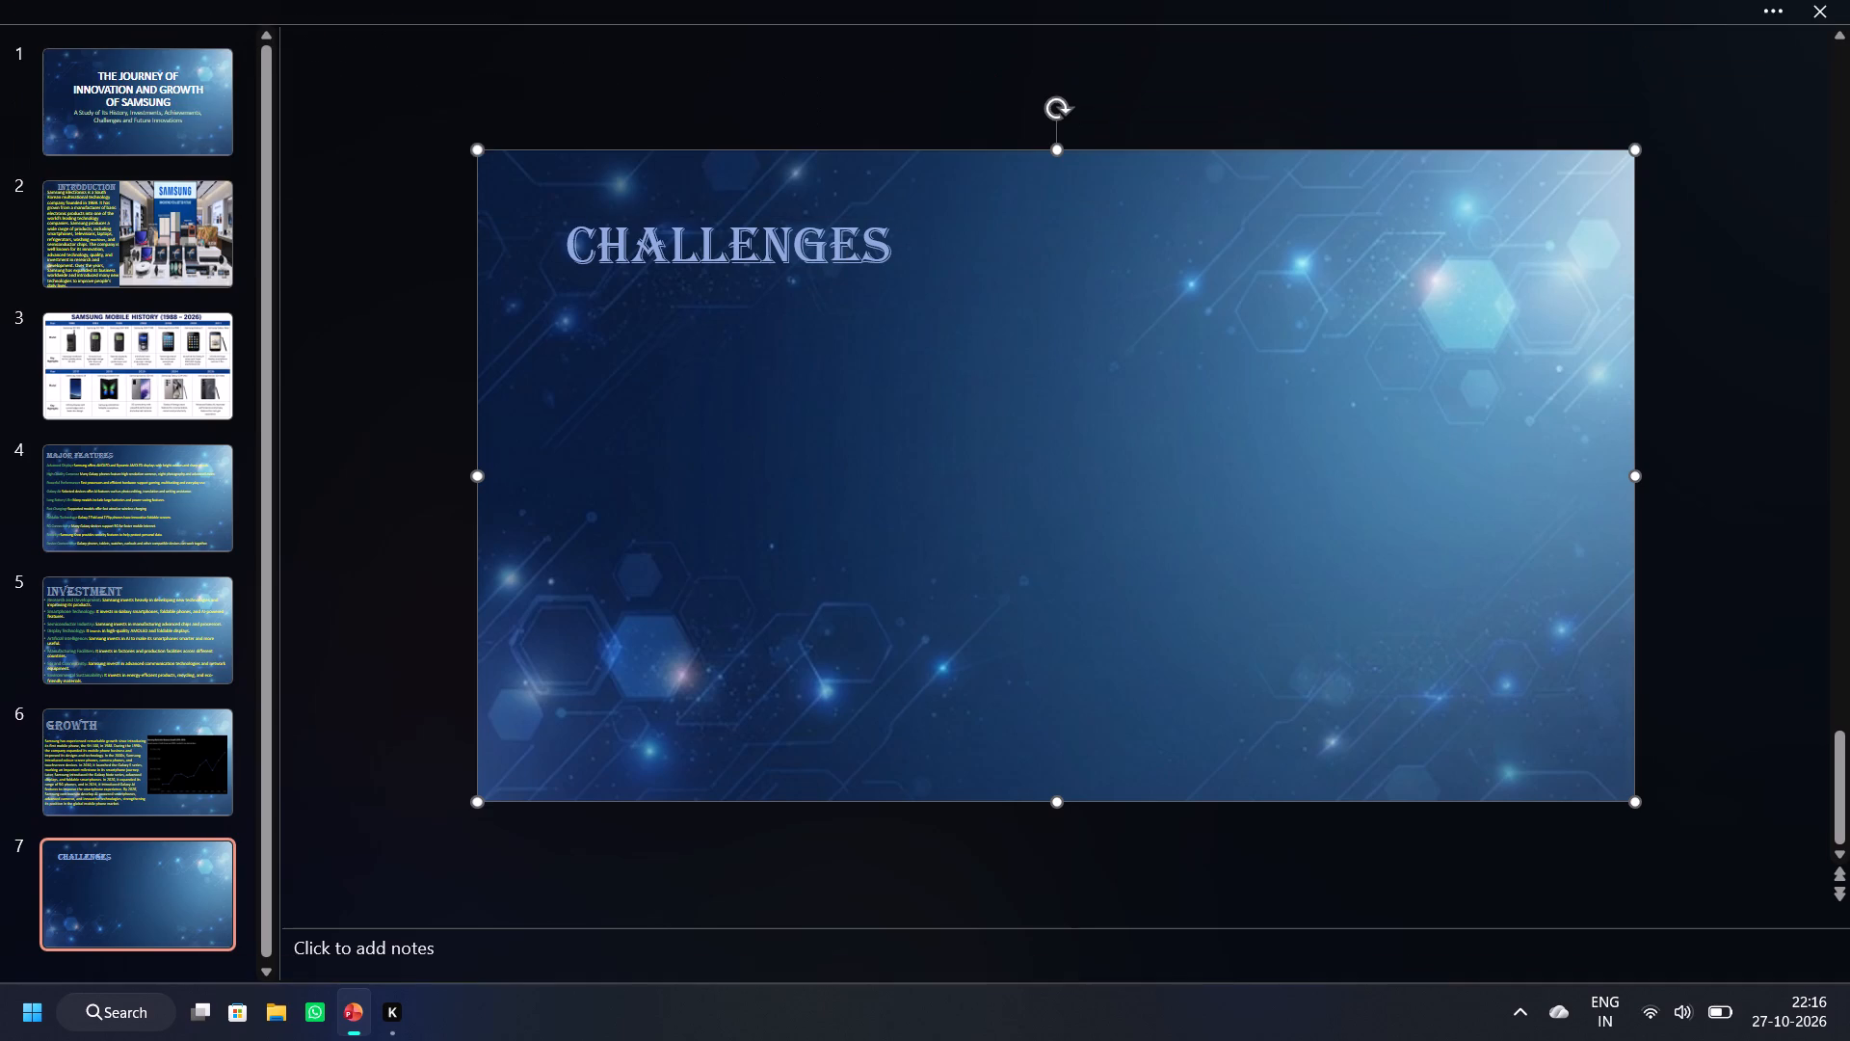
left_click(577, 342)
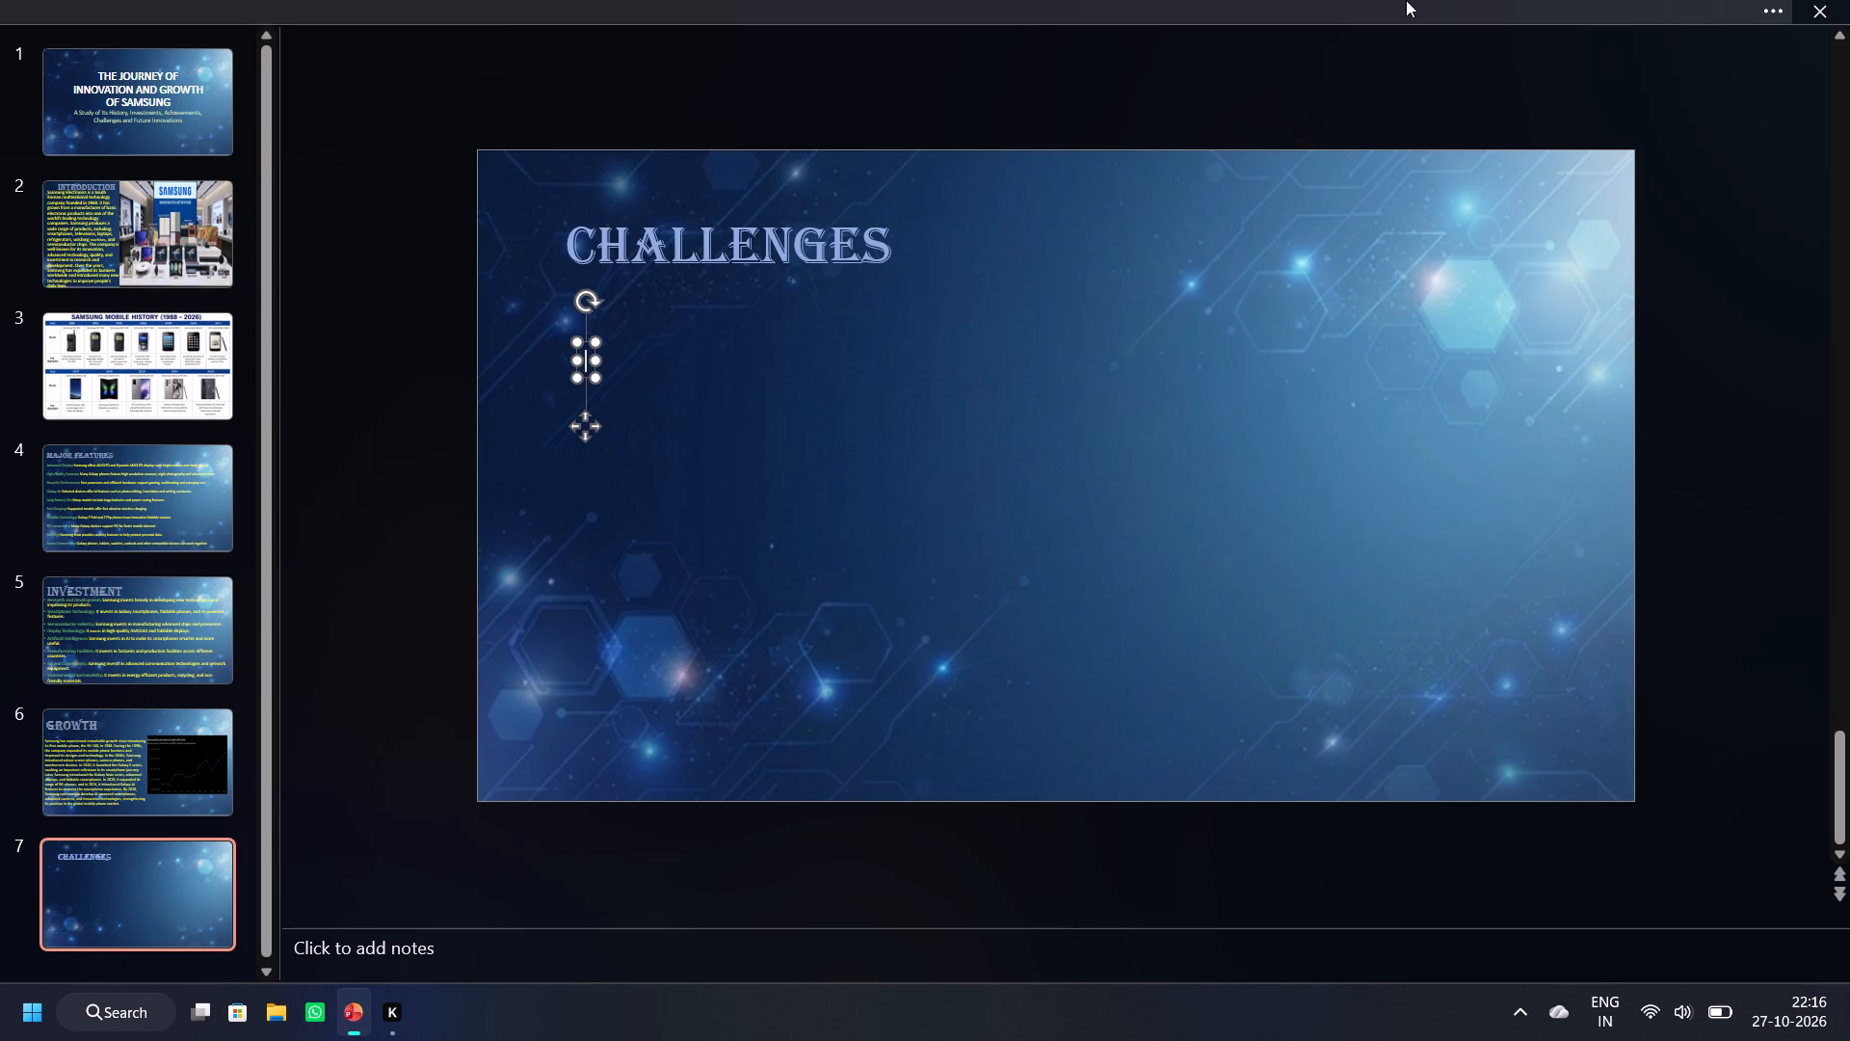
left_click(1784, 4)
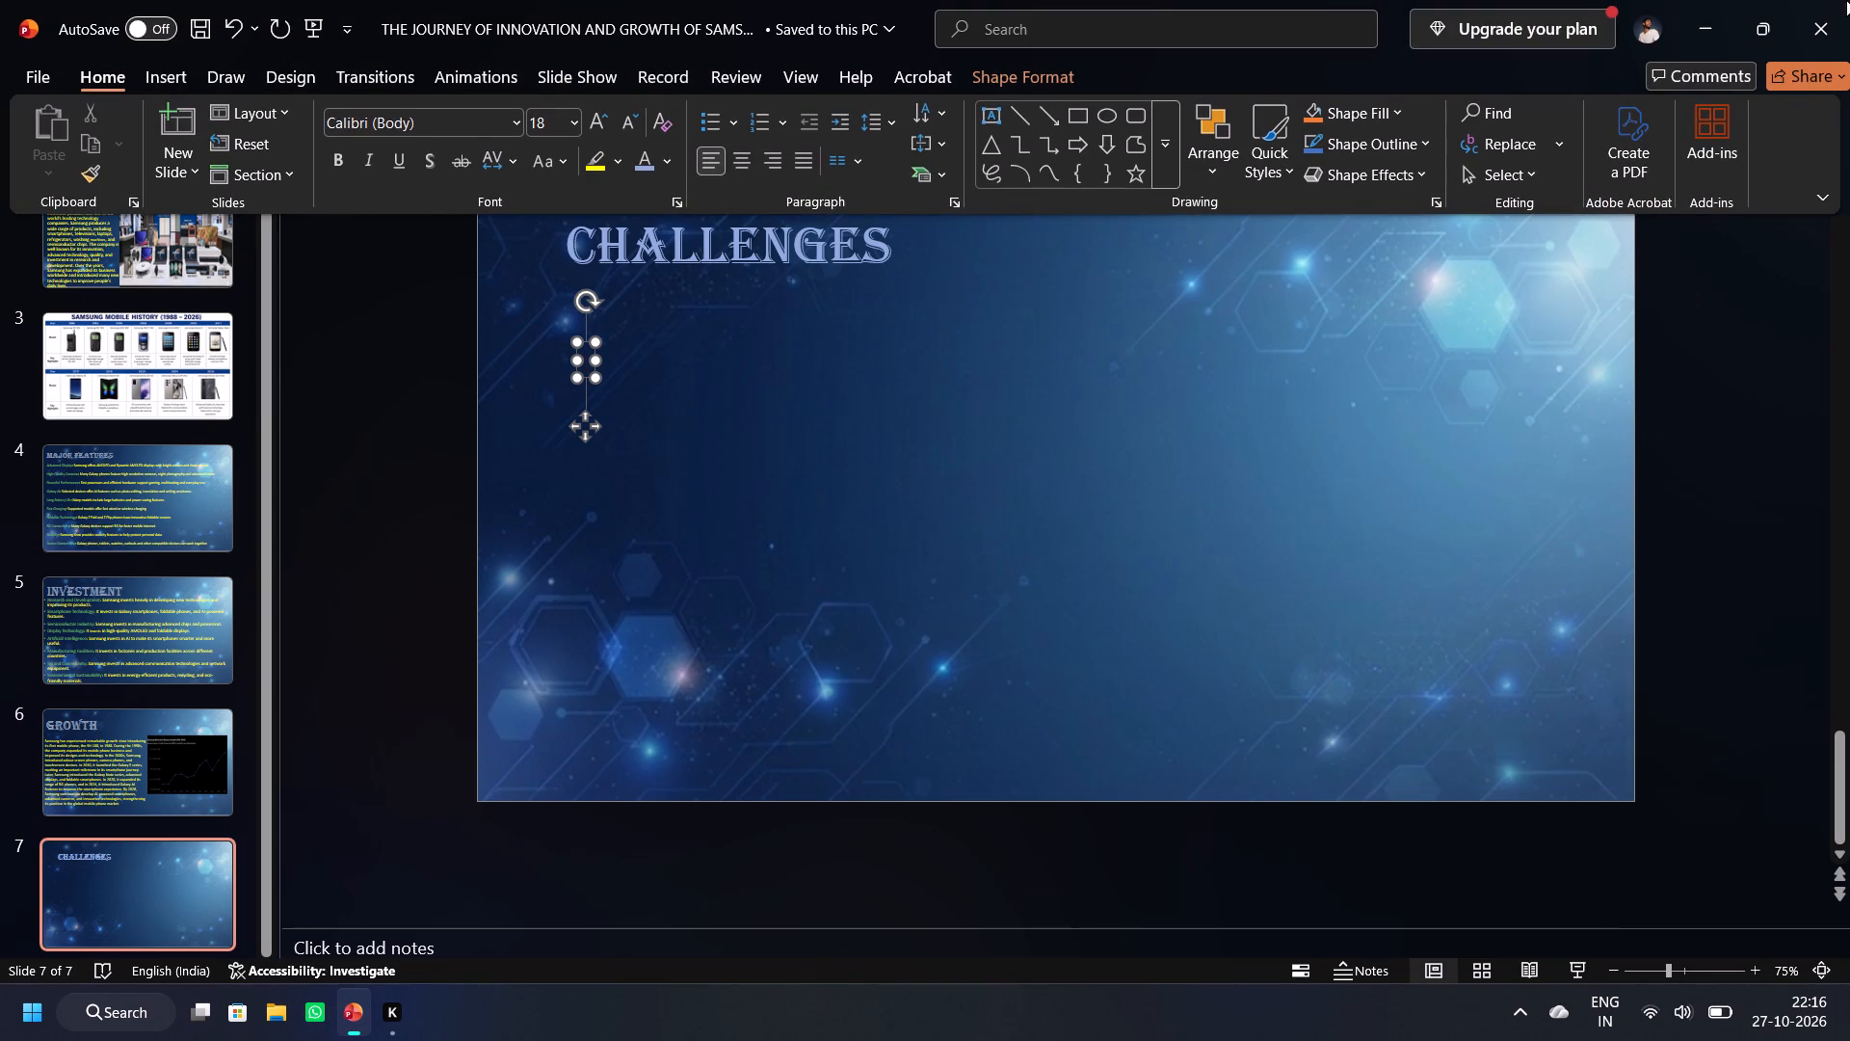
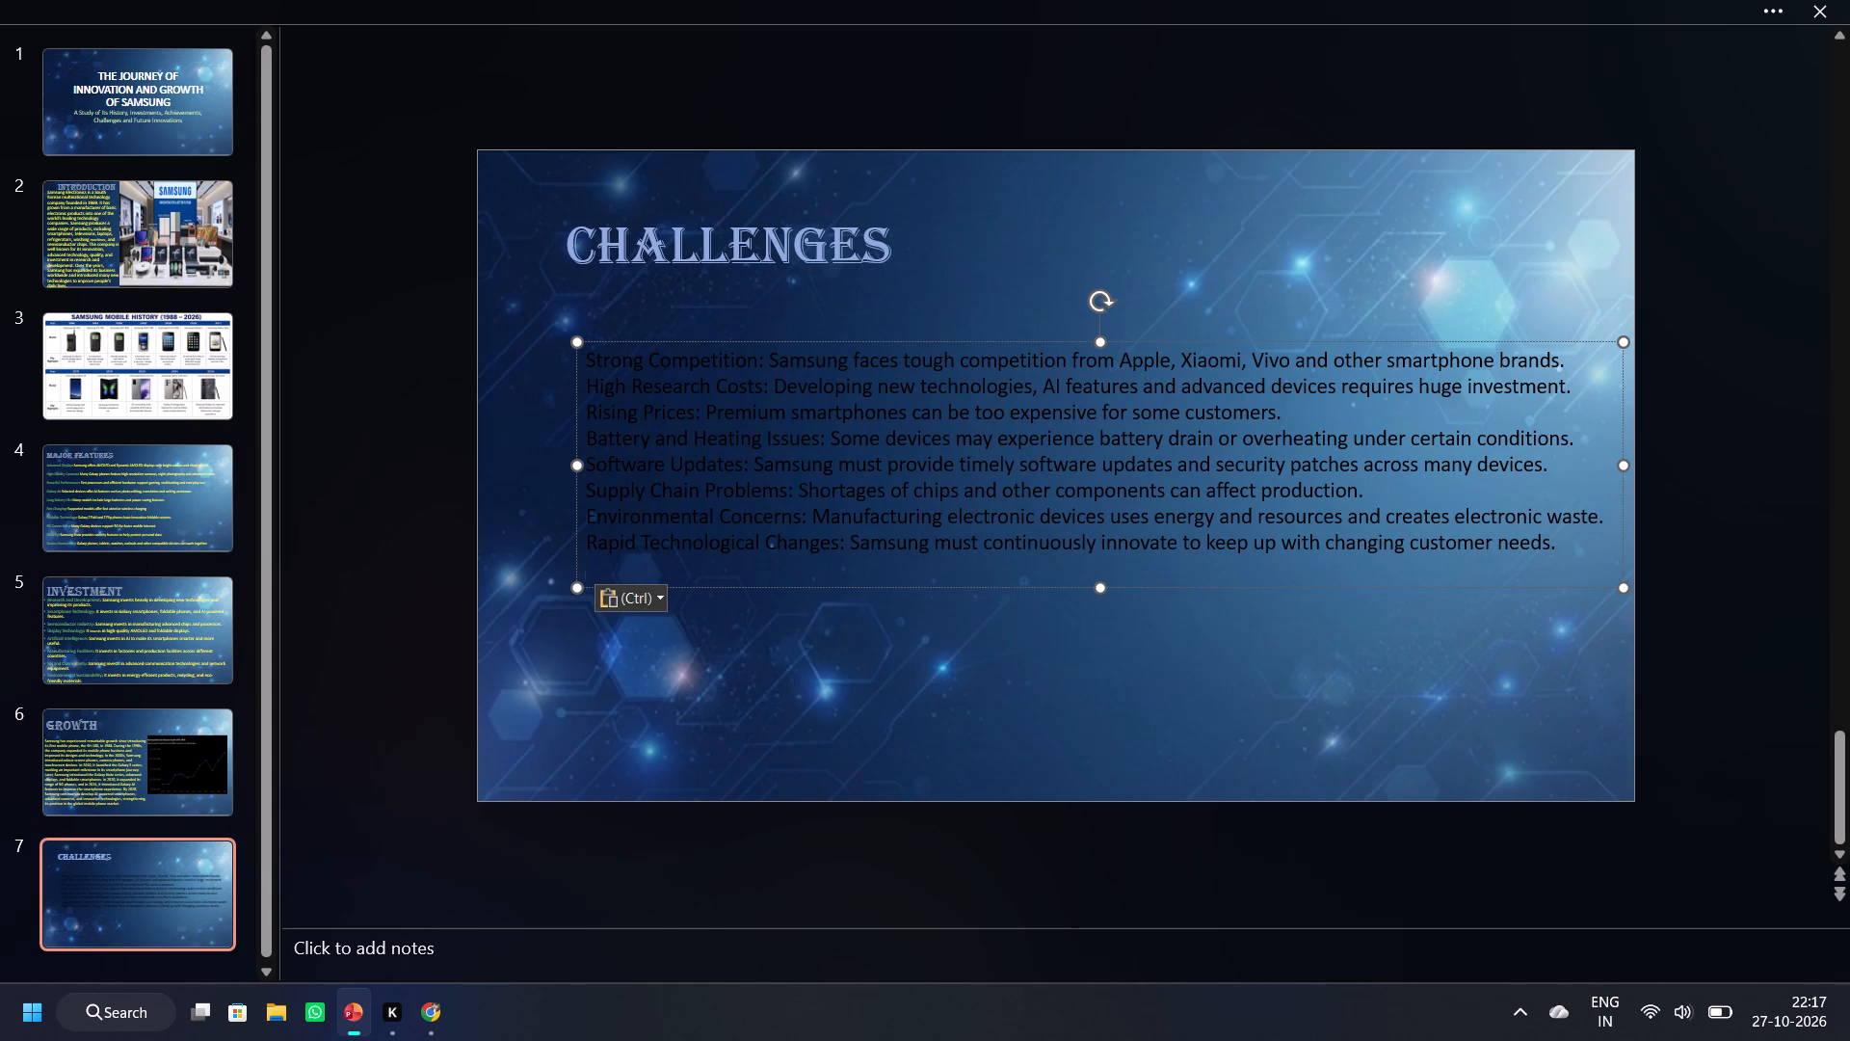
Insert a blank line after each challenge point on slide 7, from Strong Competition through Environmental Concerns.
left_click(1567, 364)
key("Return")
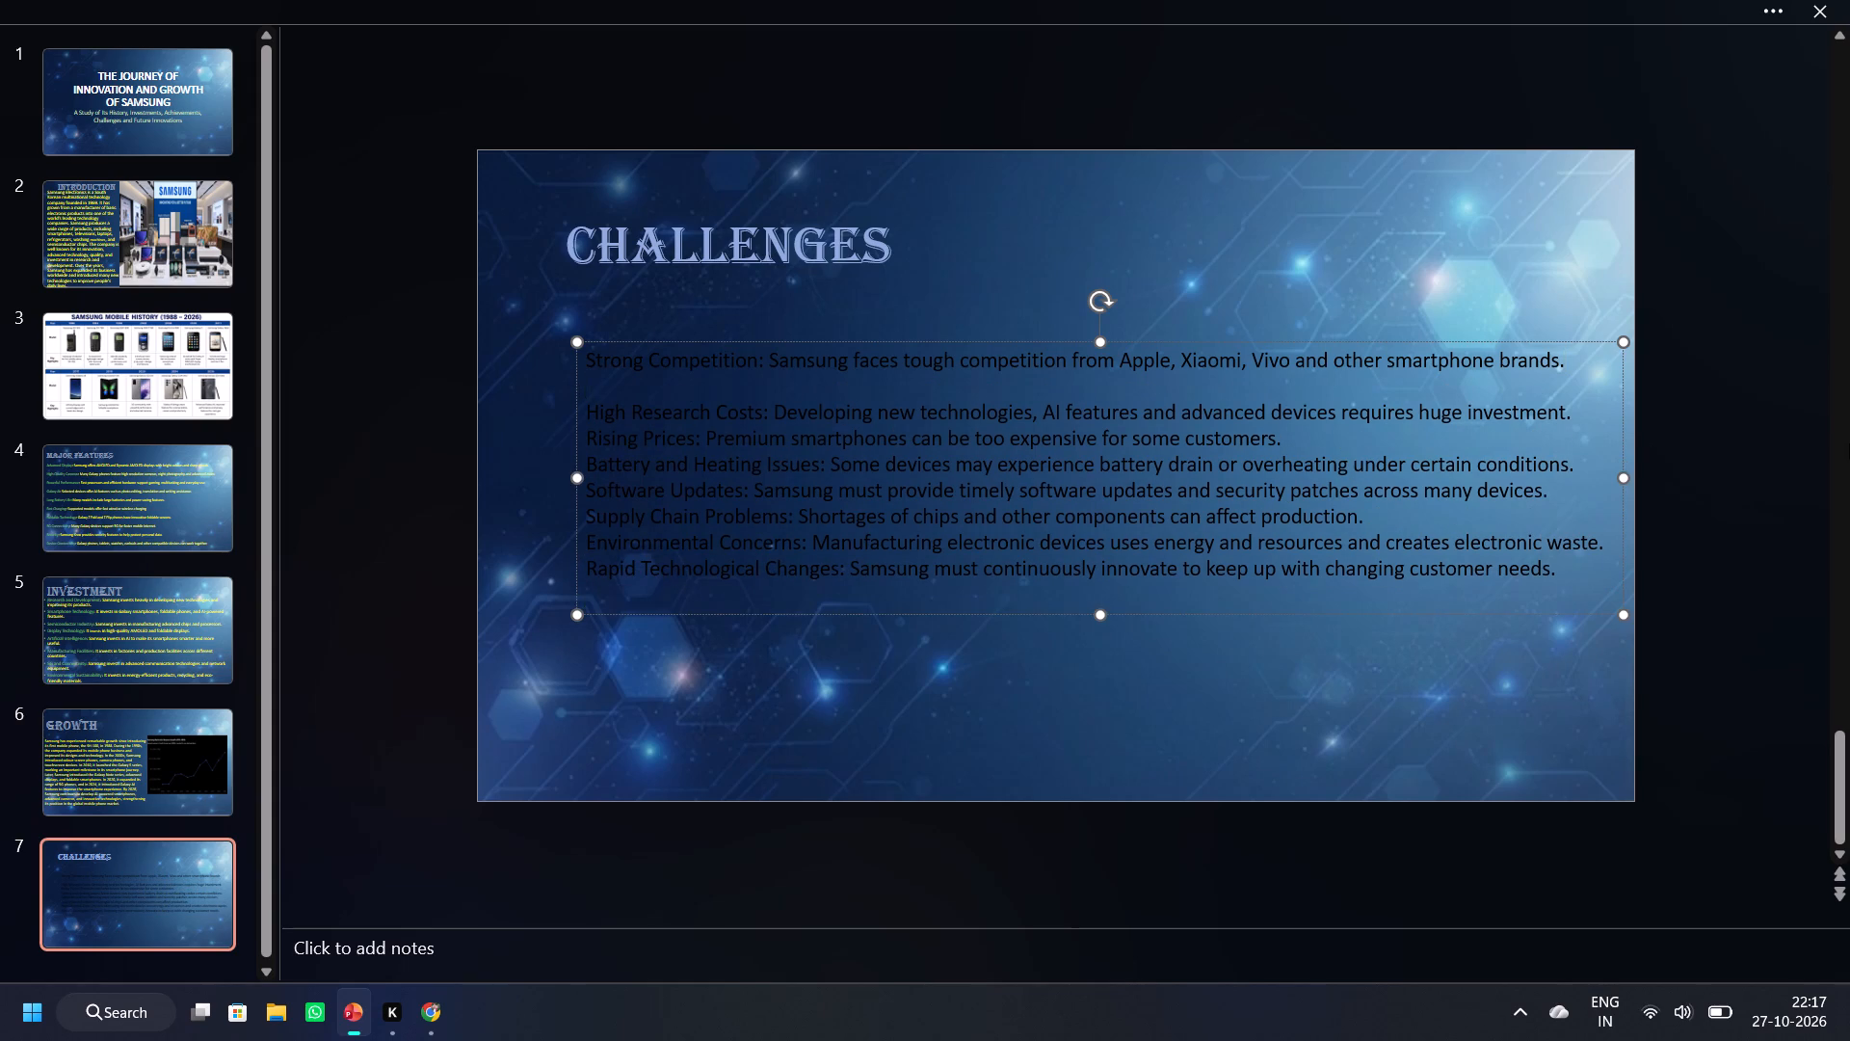
left_click(1580, 412)
key("Return")
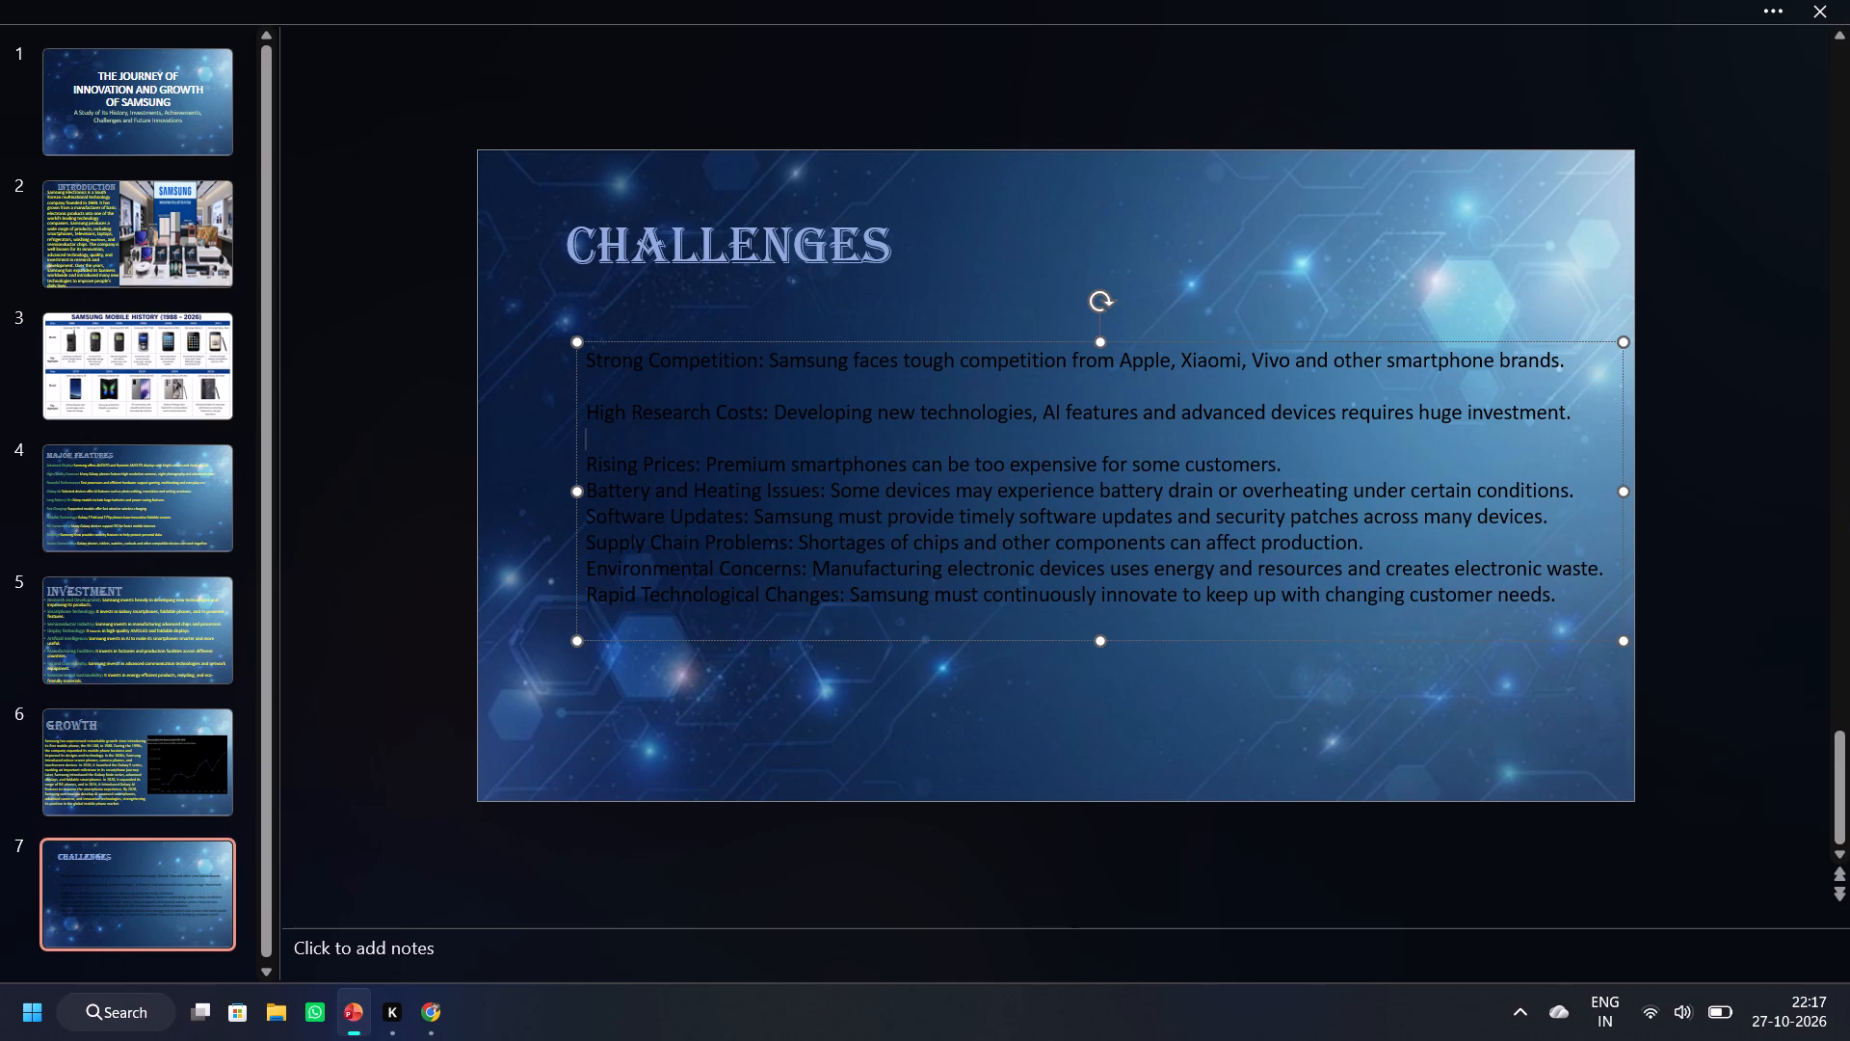
left_click(1286, 466)
key("Return")
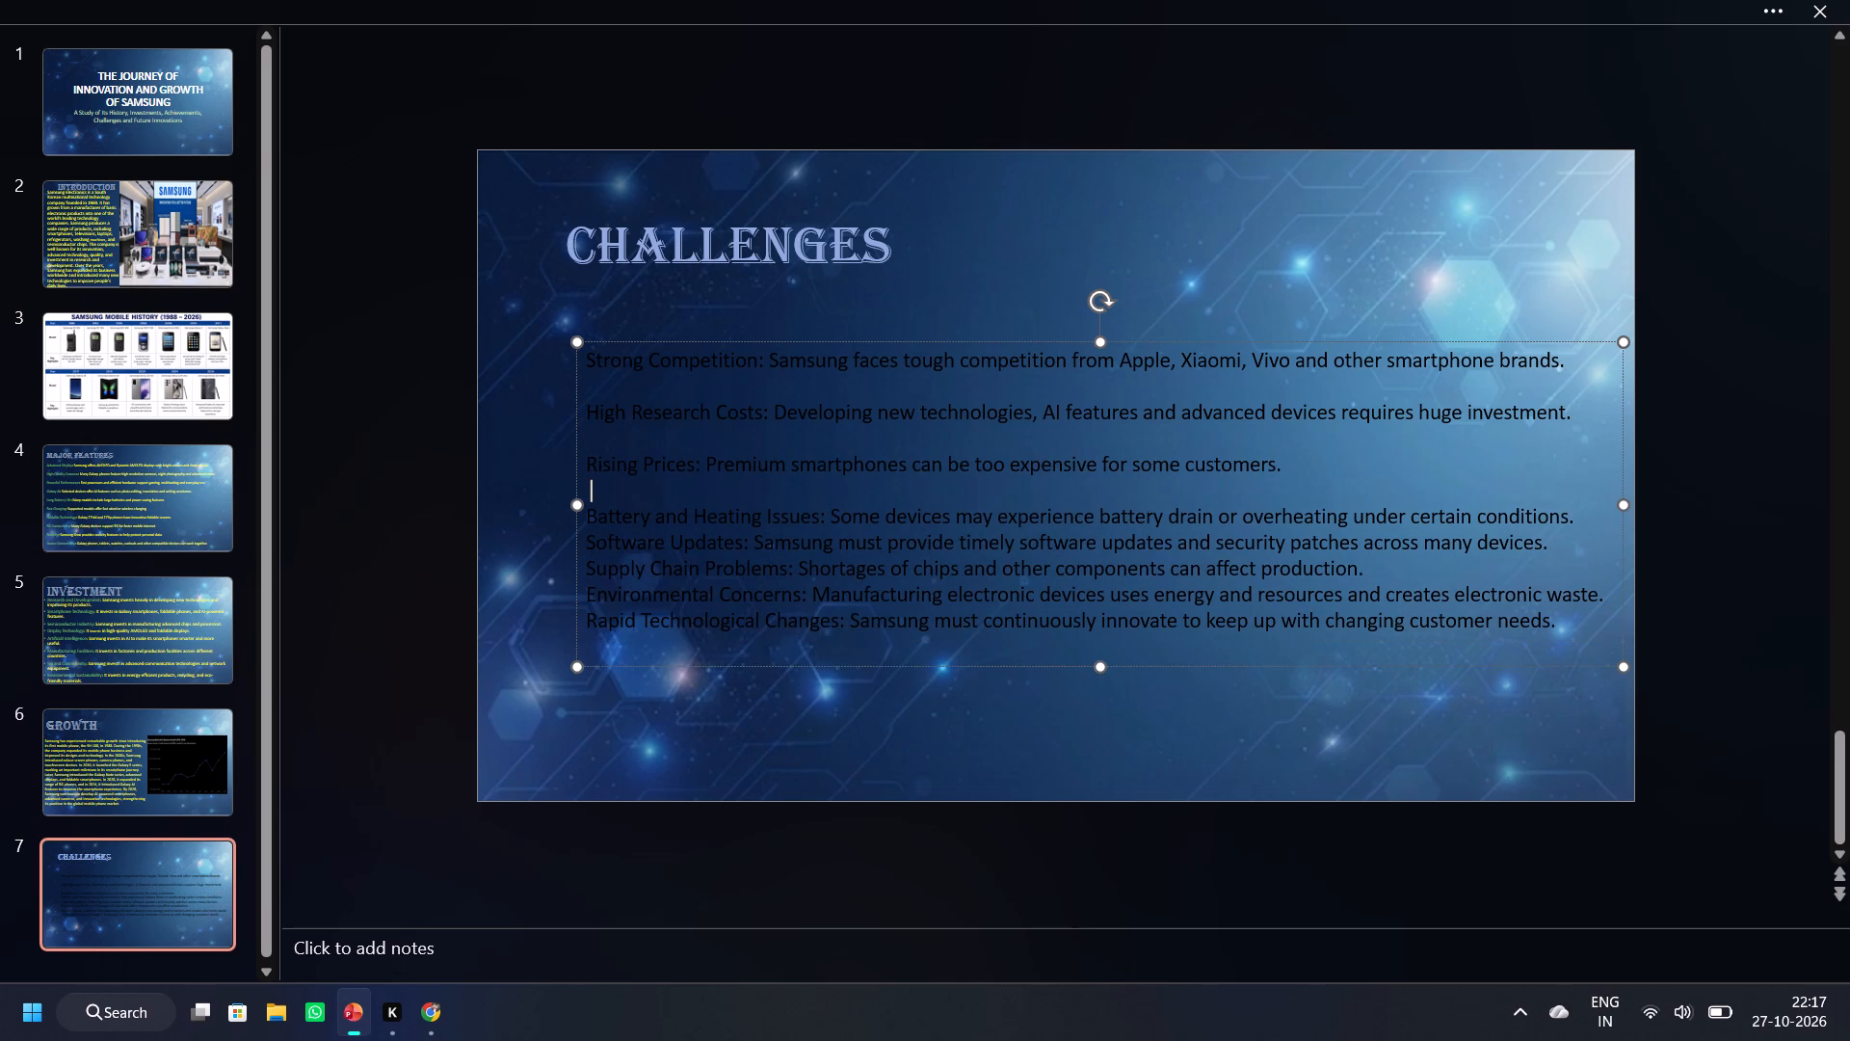
left_click_drag(1566, 517, 1576, 520)
left_click(1576, 520)
key("Return")
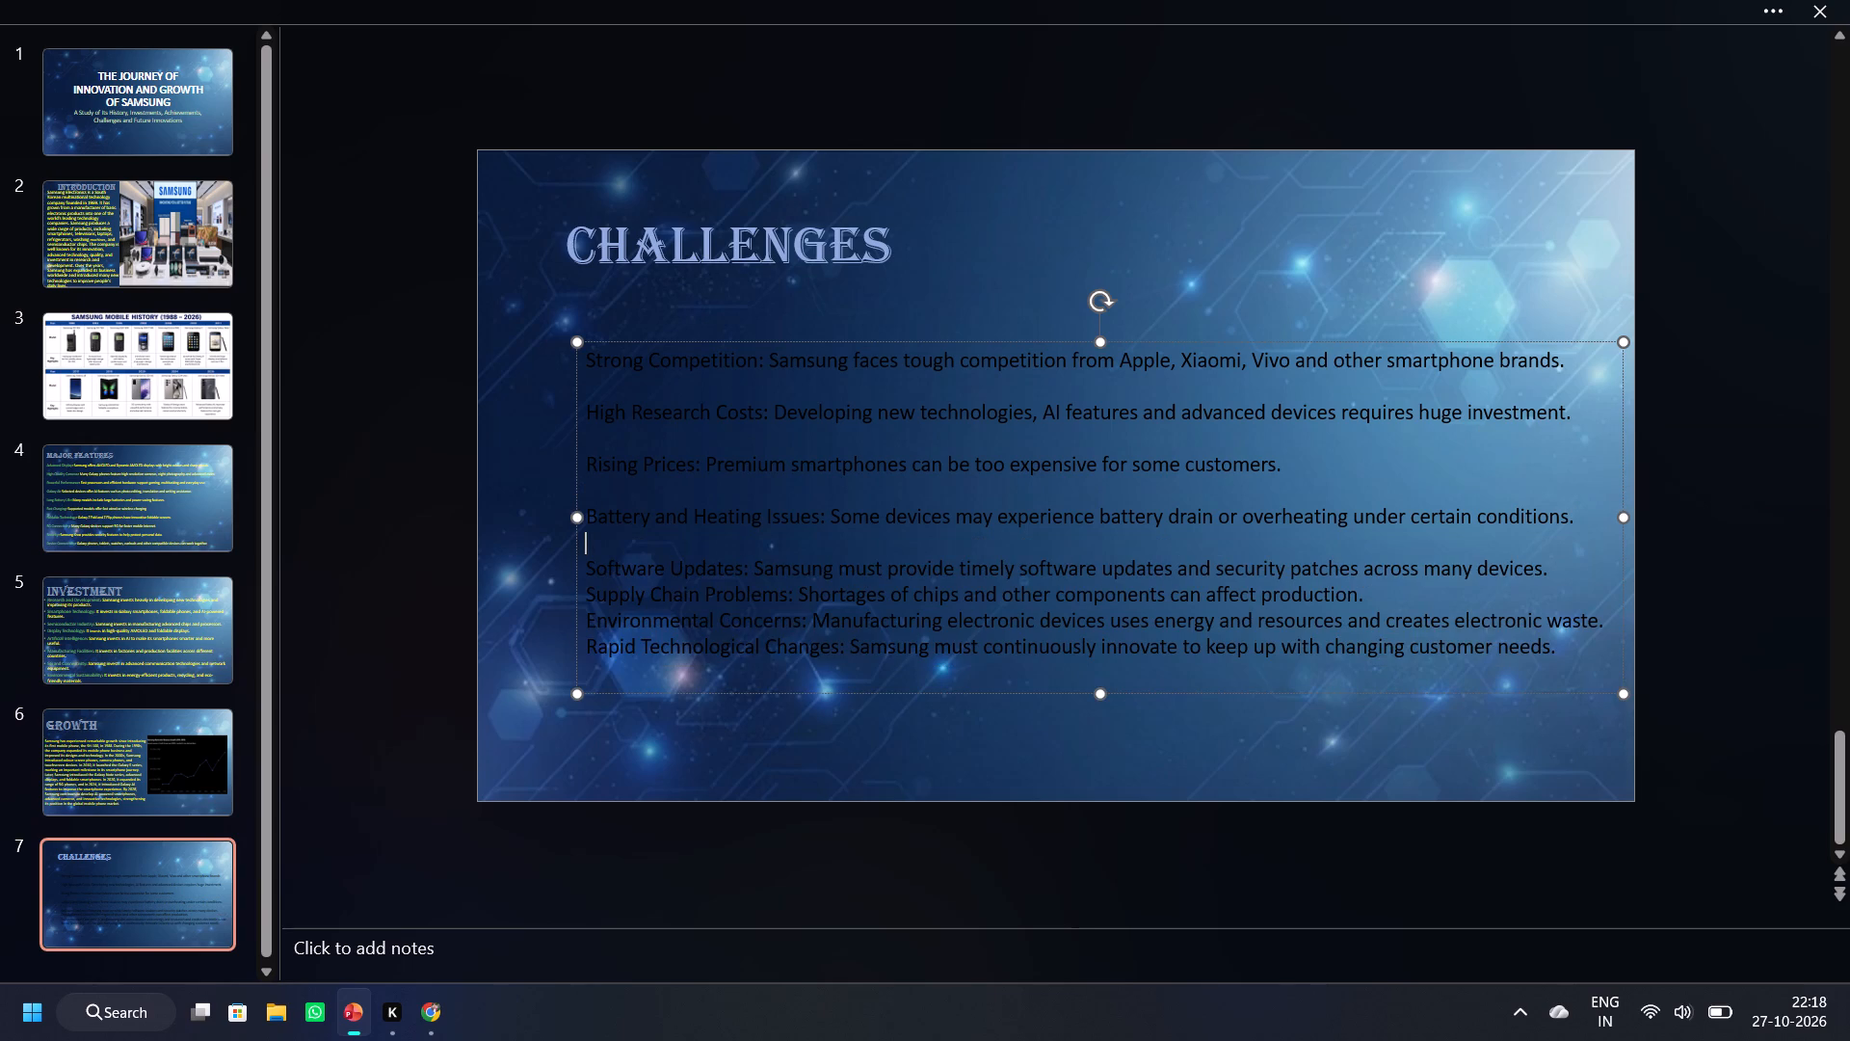
left_click(1550, 570)
key("Return")
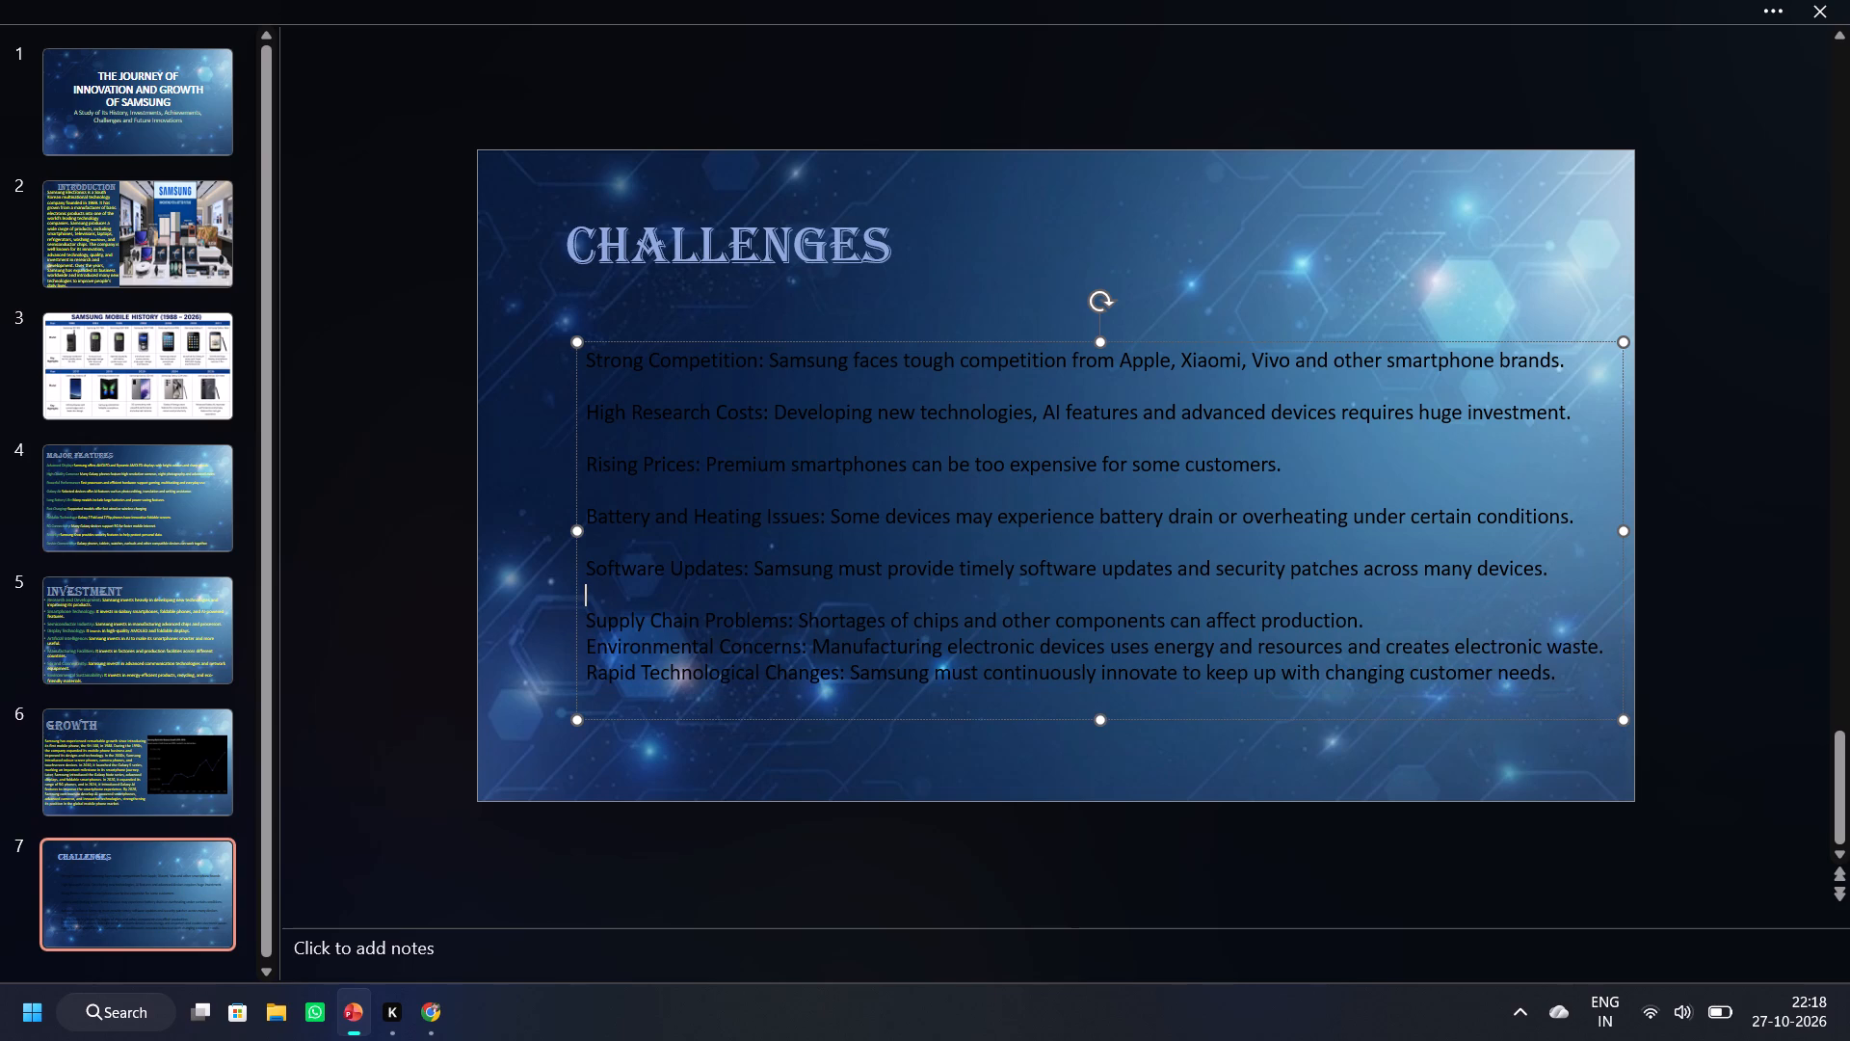
left_click(1366, 621)
key("Return")
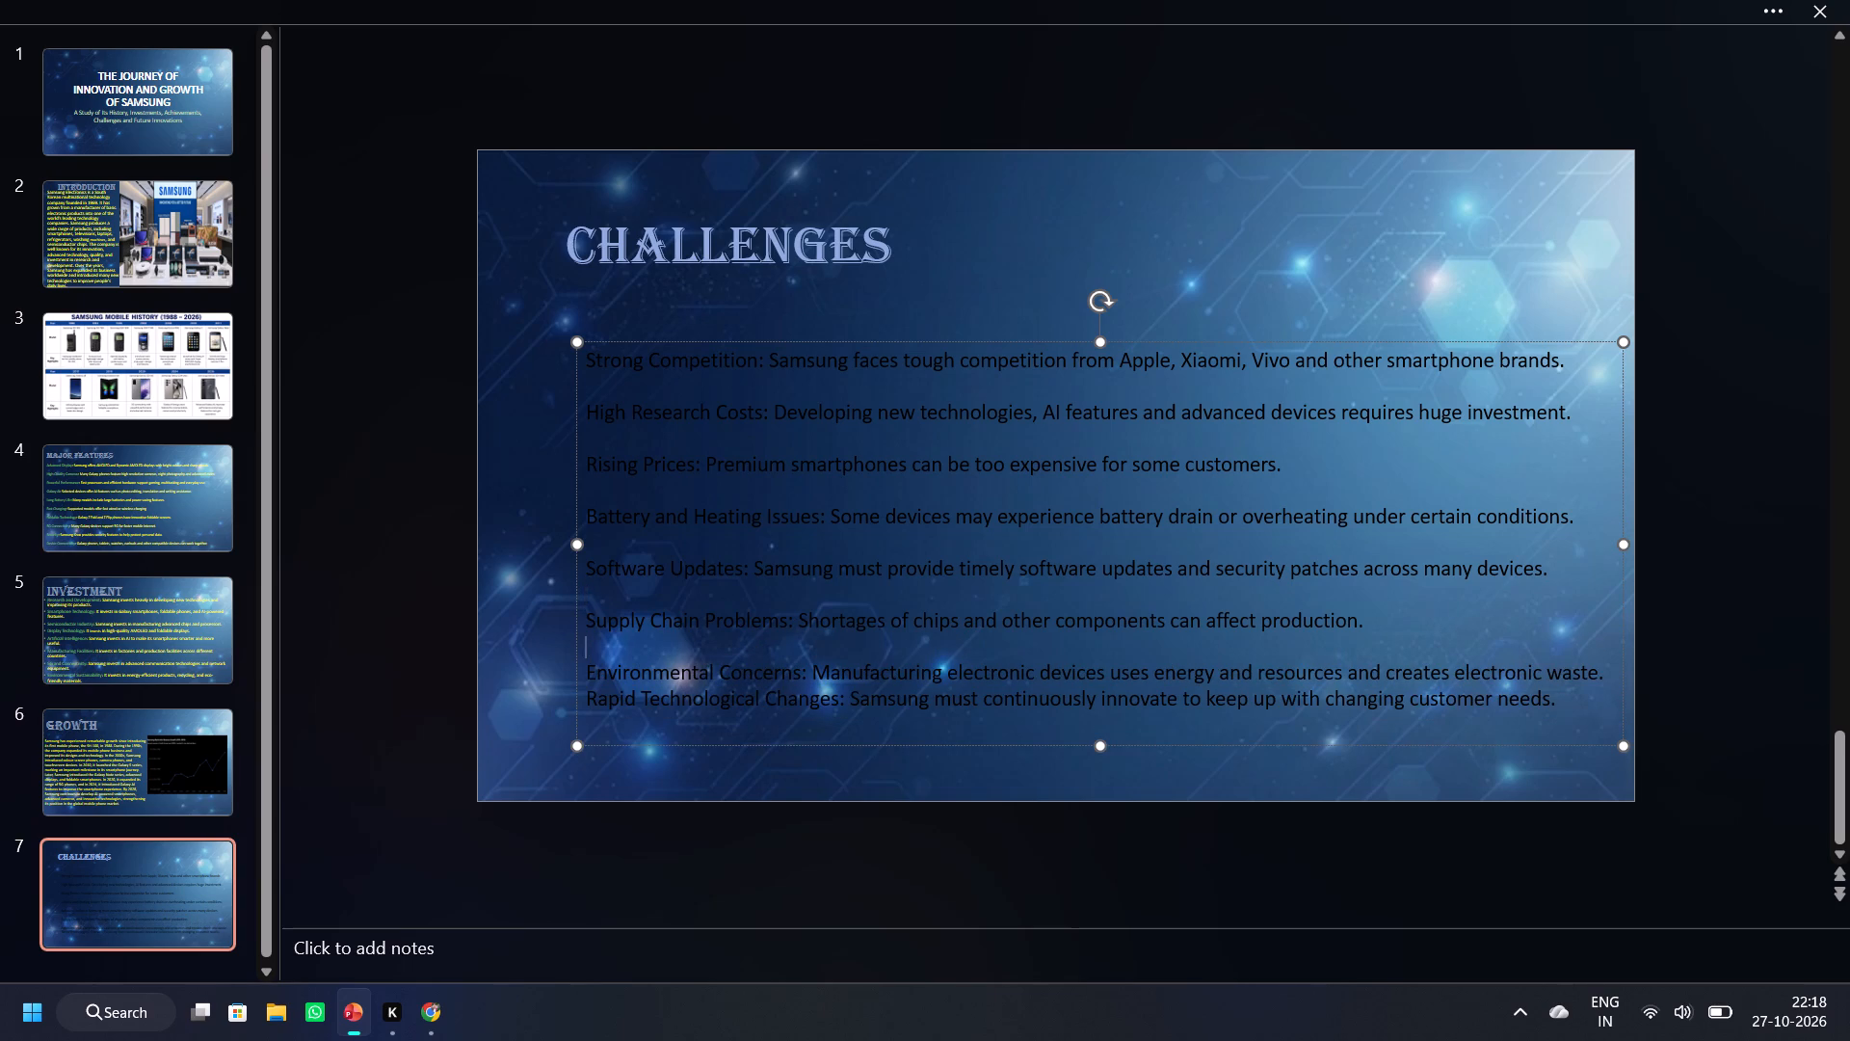
left_click(1599, 672)
key("Right")
key("Return")
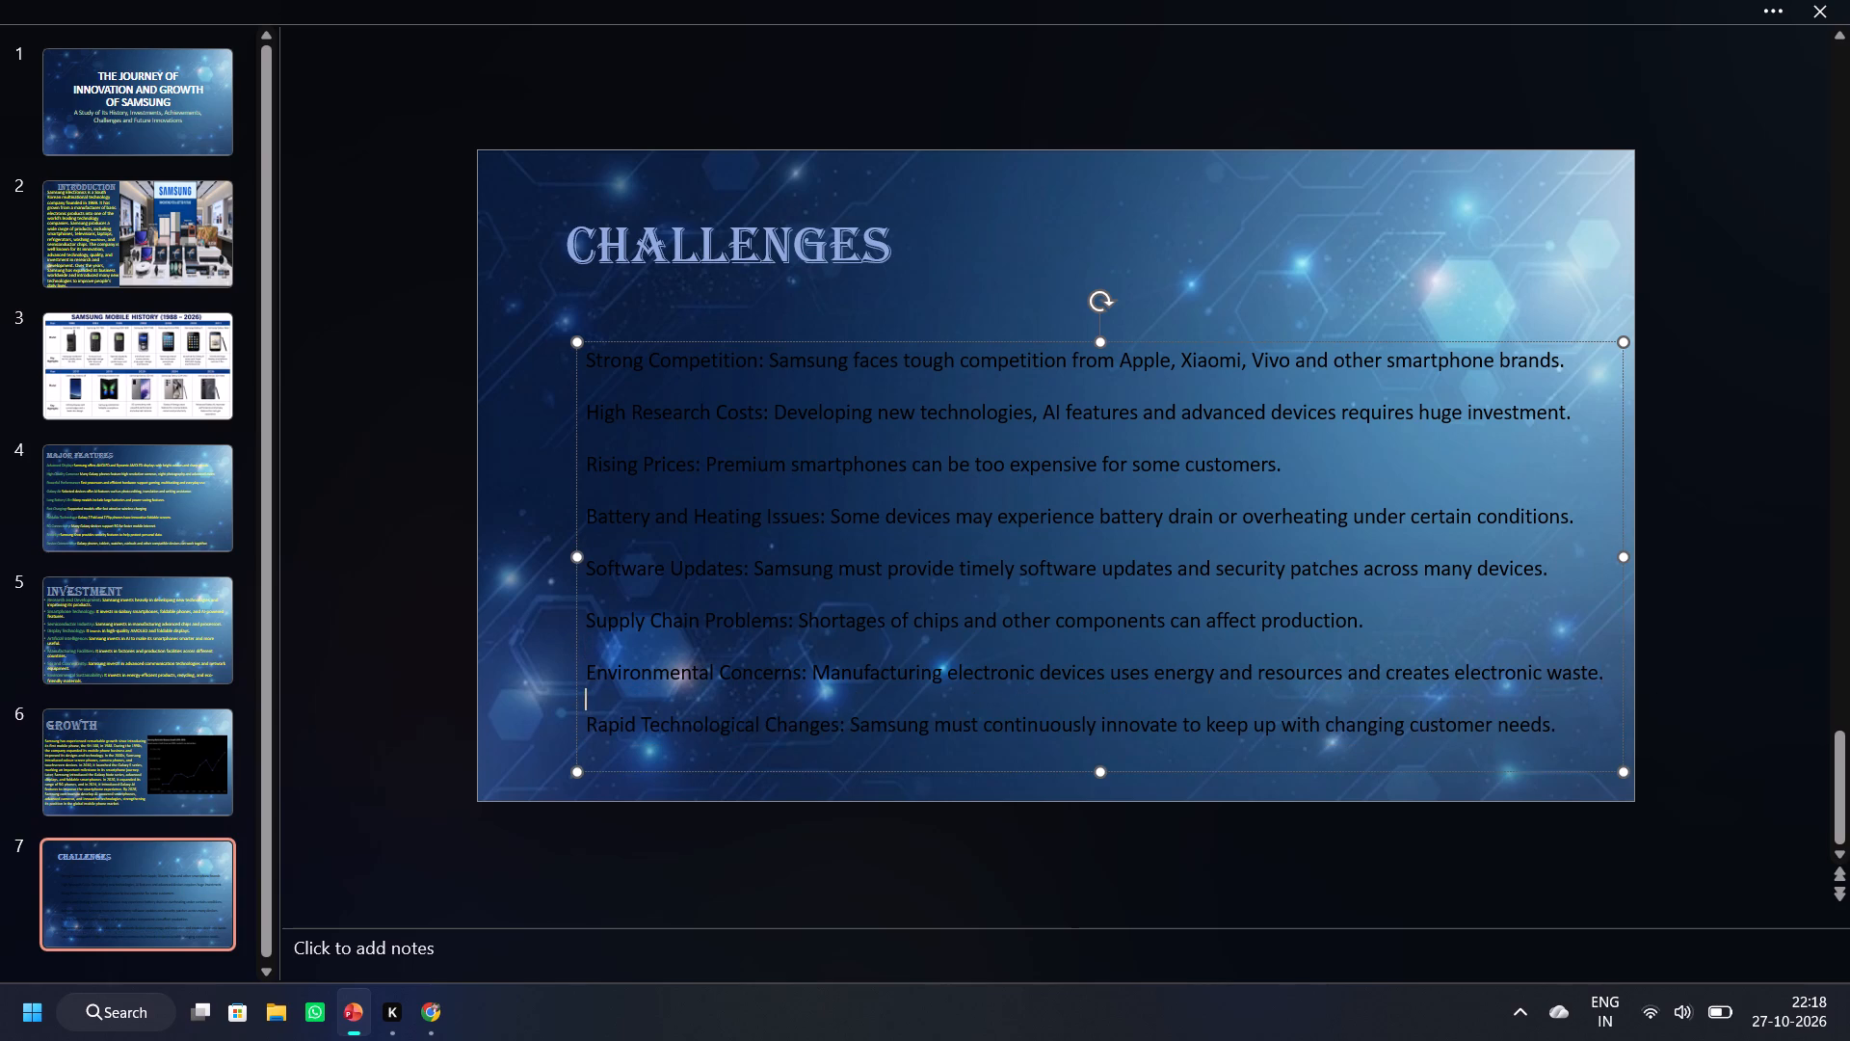
Extend the challenges text box from its upper-left corner to just beneath the title and close to the slide's left edge.
left_click(873, 348)
left_click_drag(576, 338, 486, 278)
left_click(423, 280)
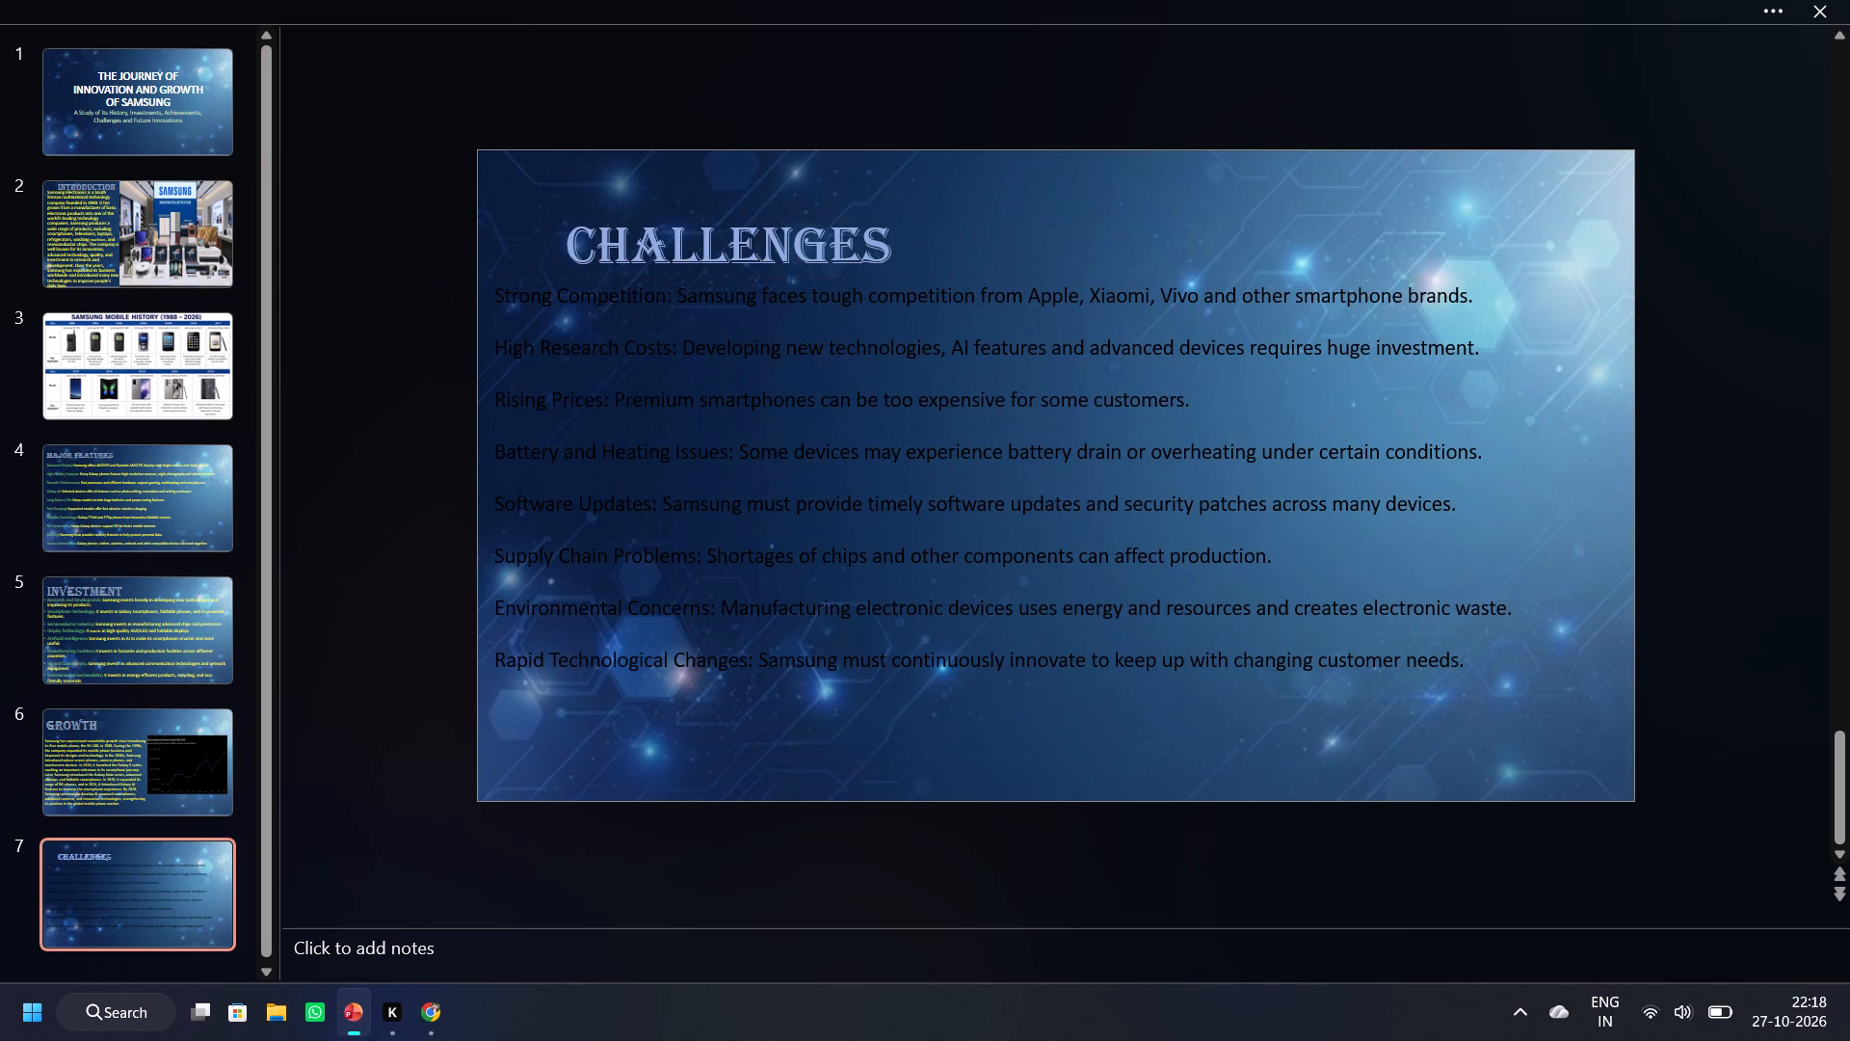
Check the label colour on the Investment slide and colour the "Strong Competition" label on slide 7 a darker theme green.
left_click_drag(85, 748, 88, 725)
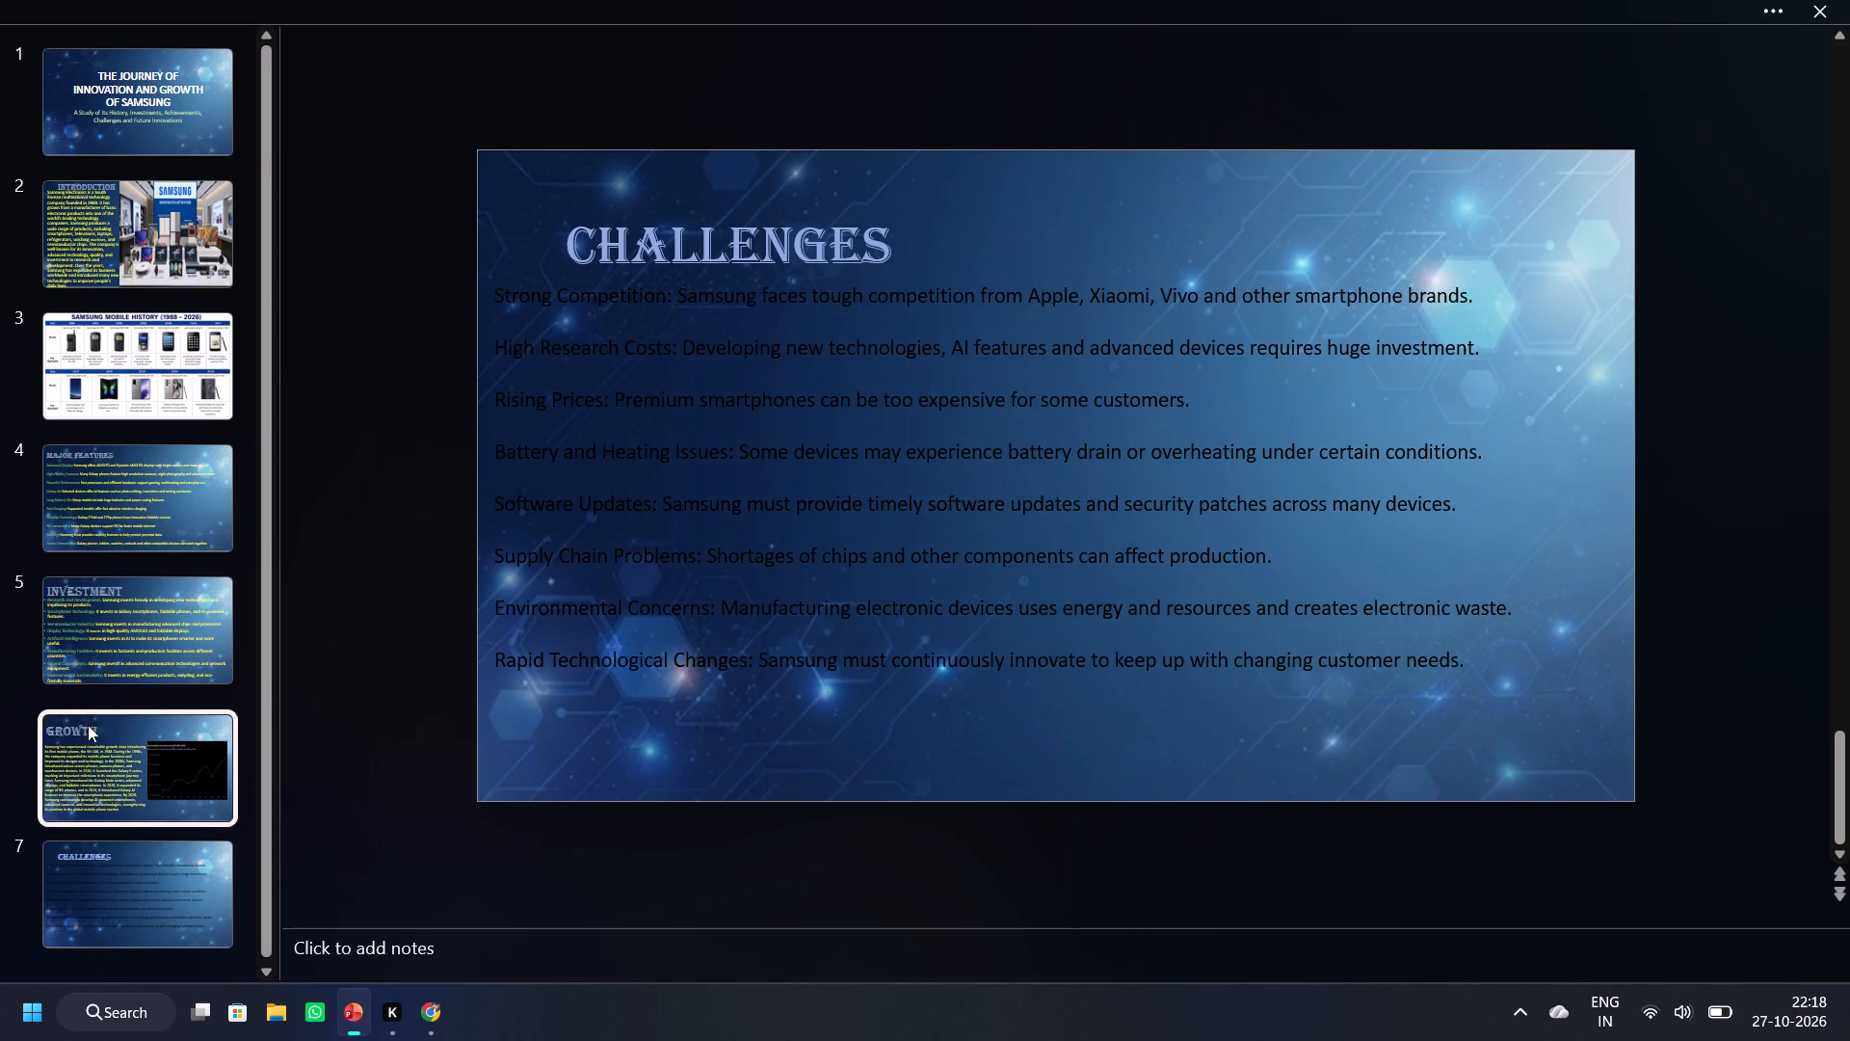
left_click_drag(88, 725, 103, 662)
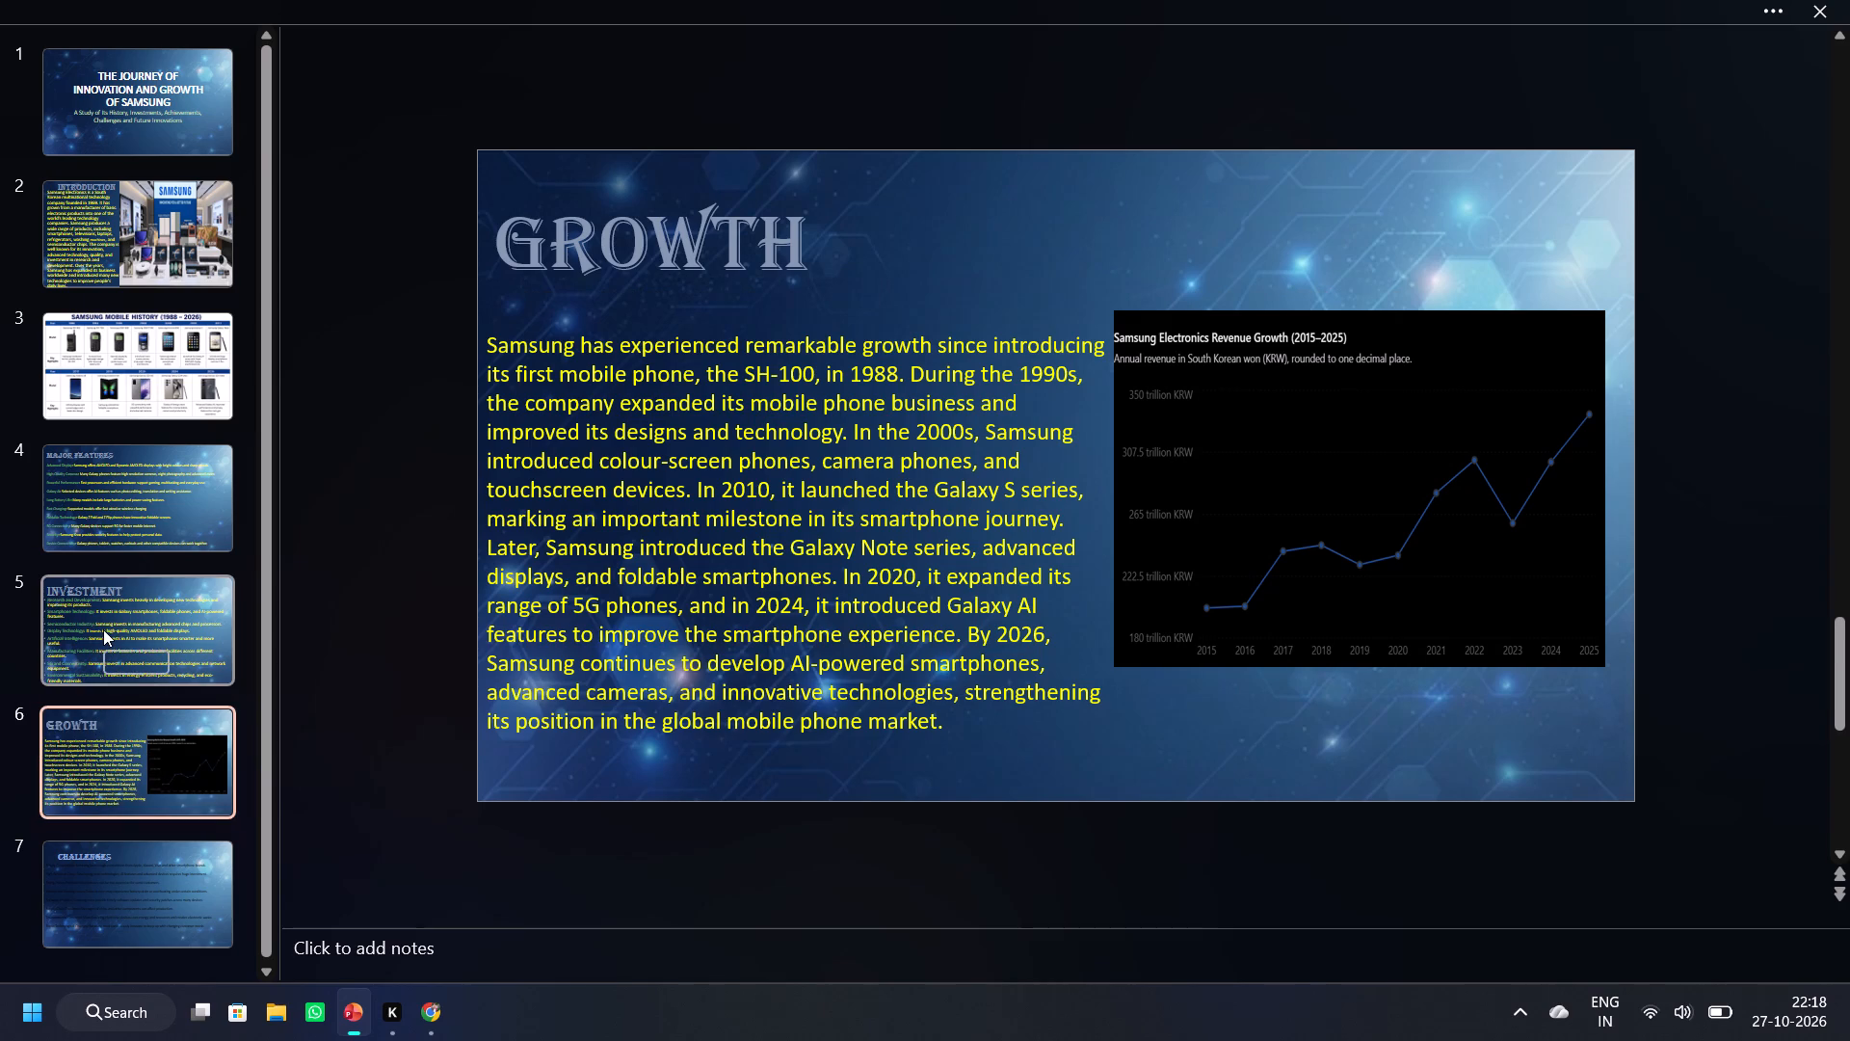
left_click(103, 629)
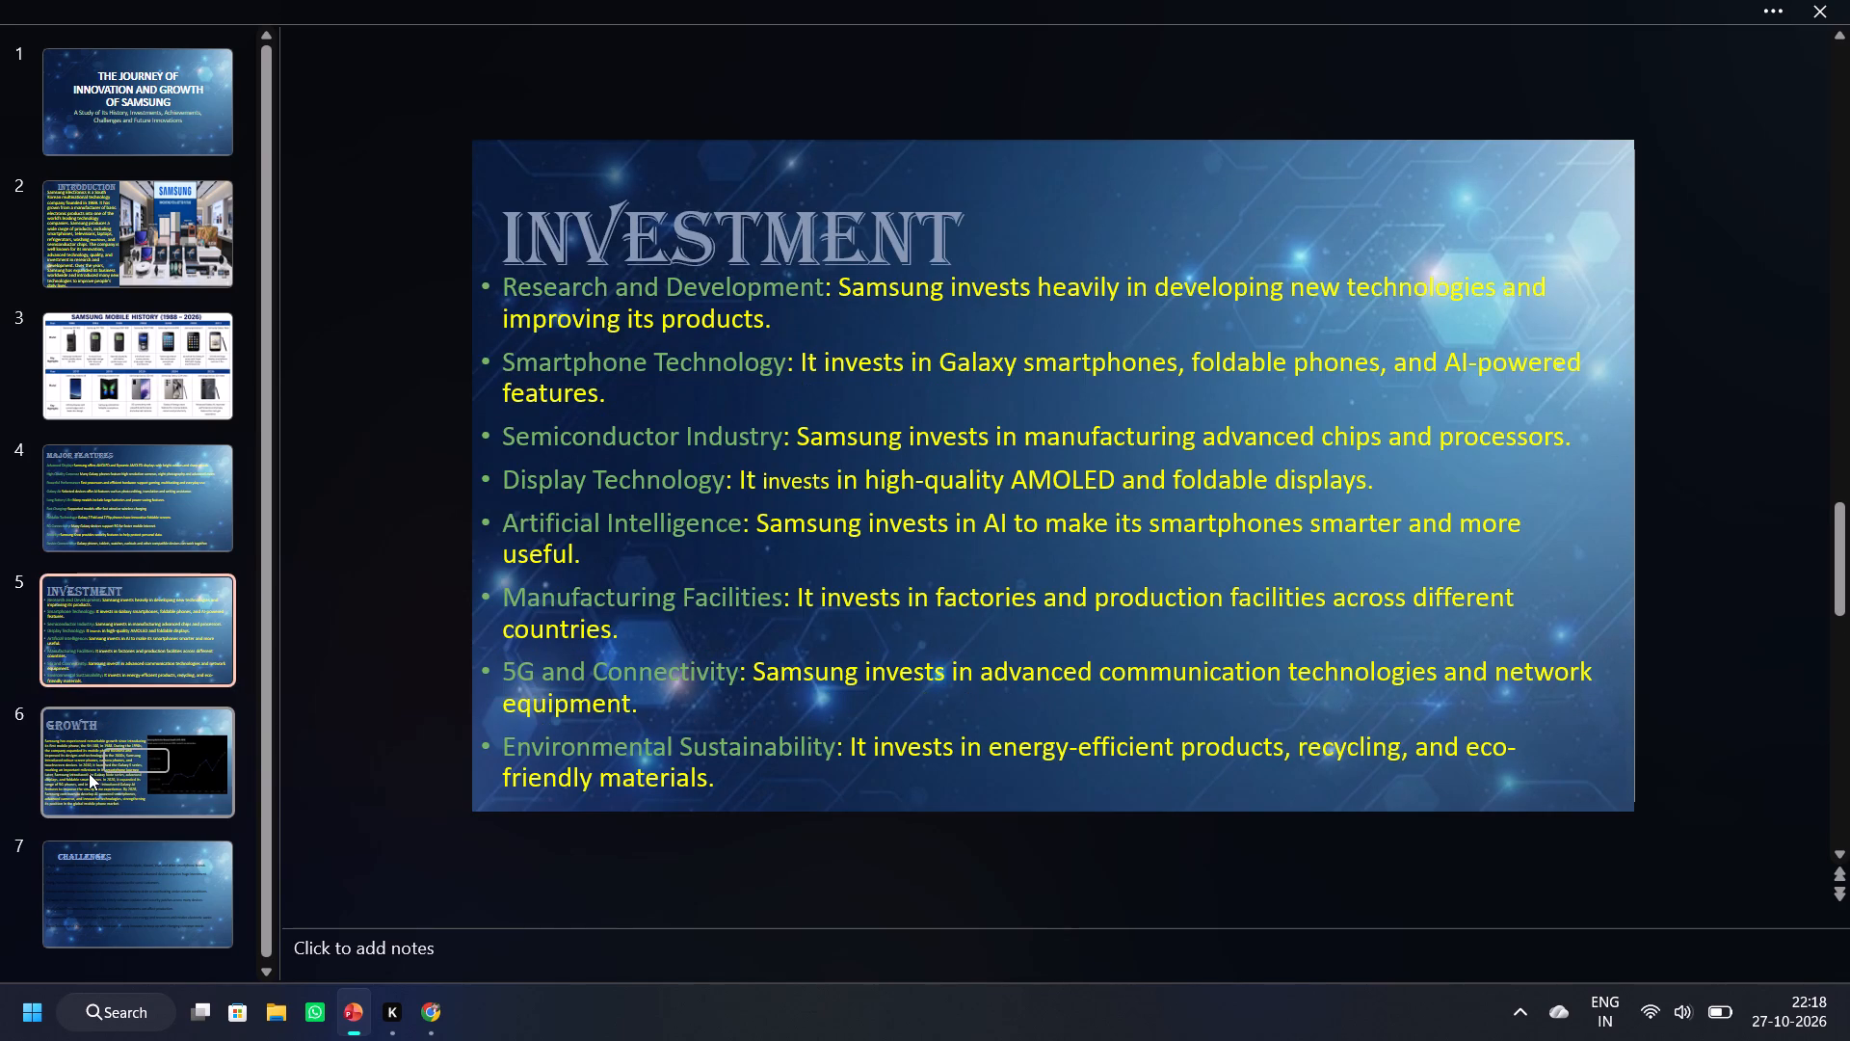
left_click(72, 854)
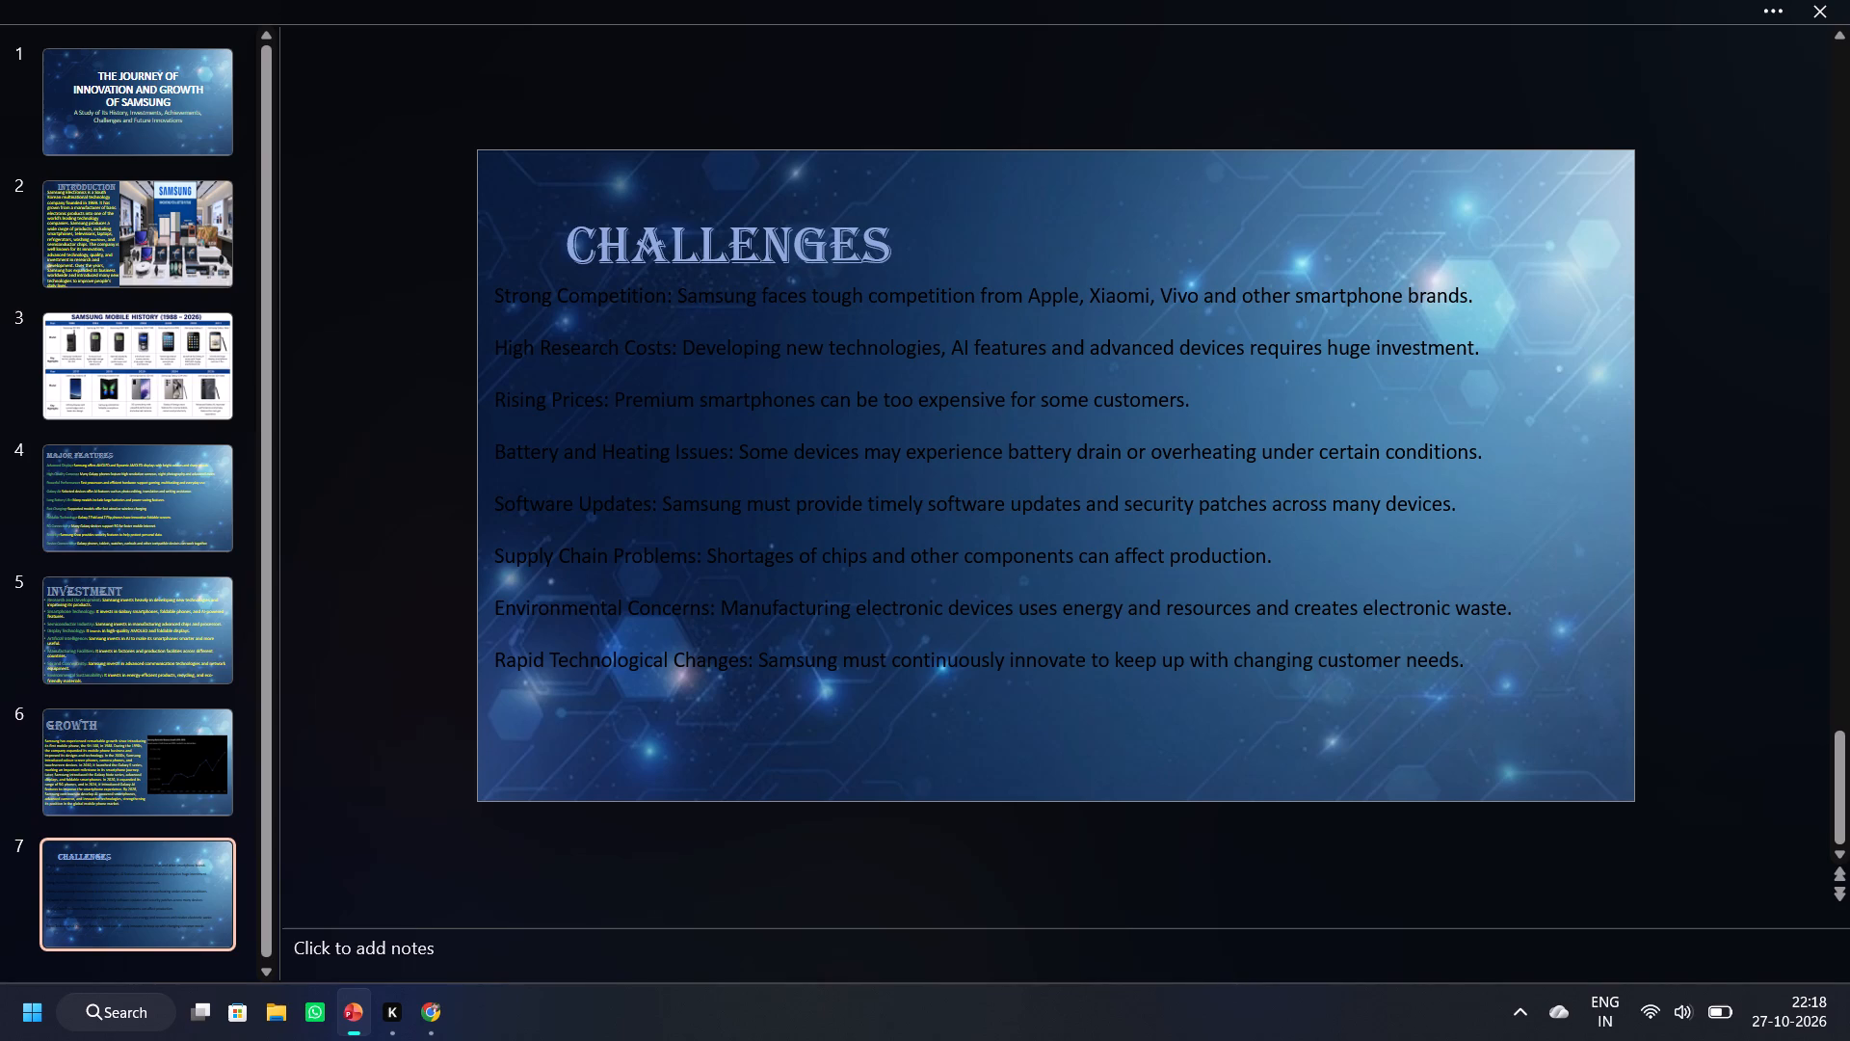
left_click(506, 296)
left_click_drag(506, 296, 622, 298)
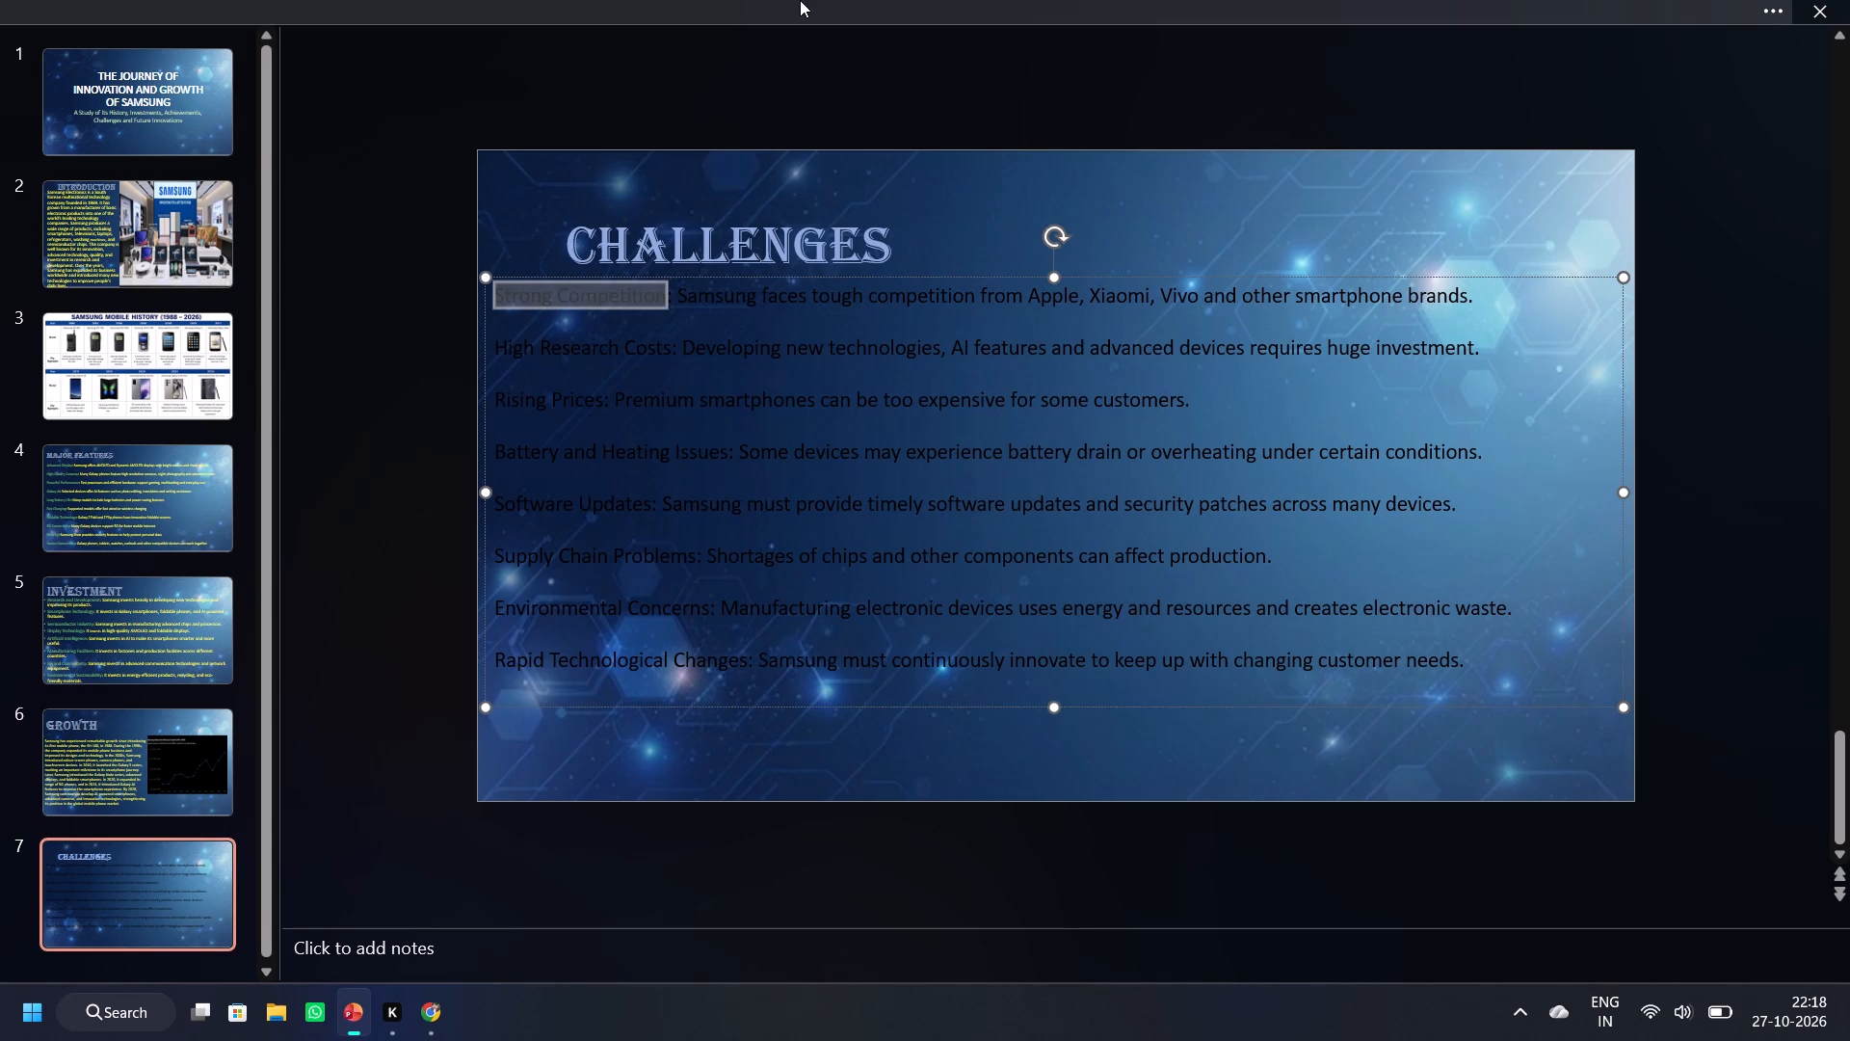
left_click(800, 0)
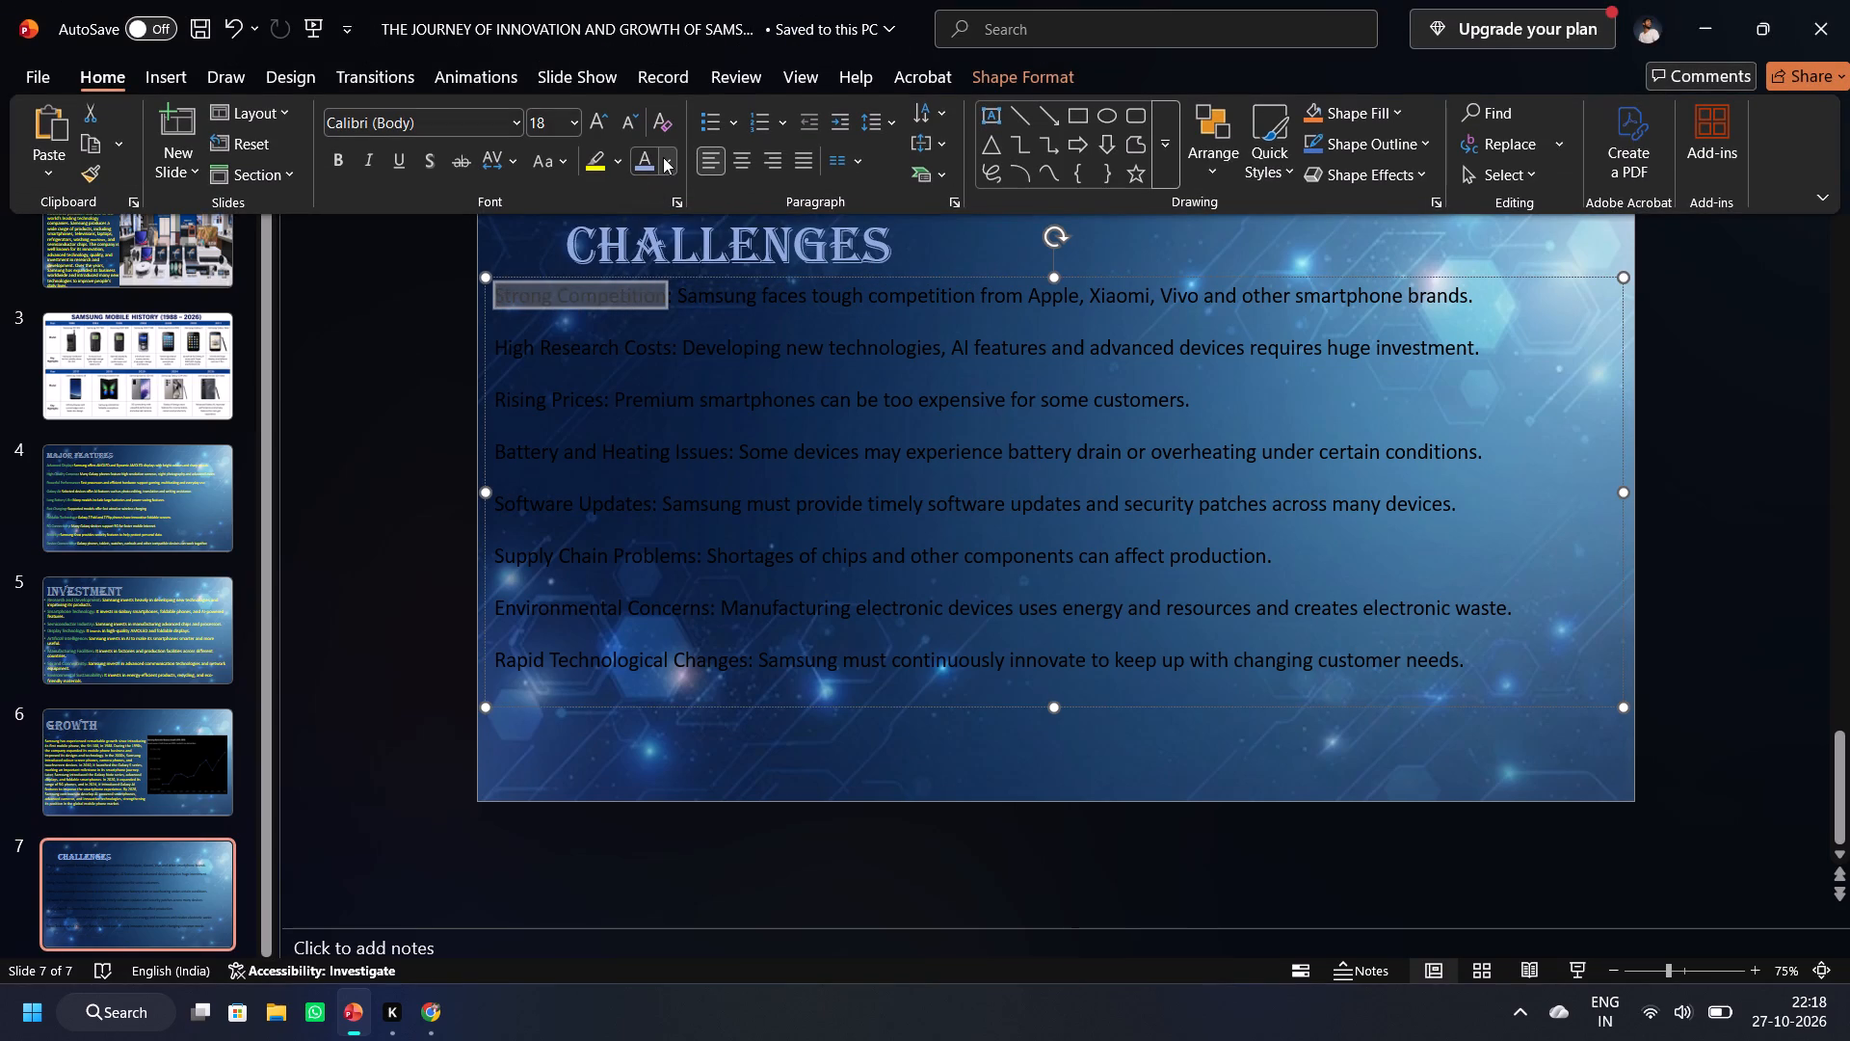
left_click(663, 157)
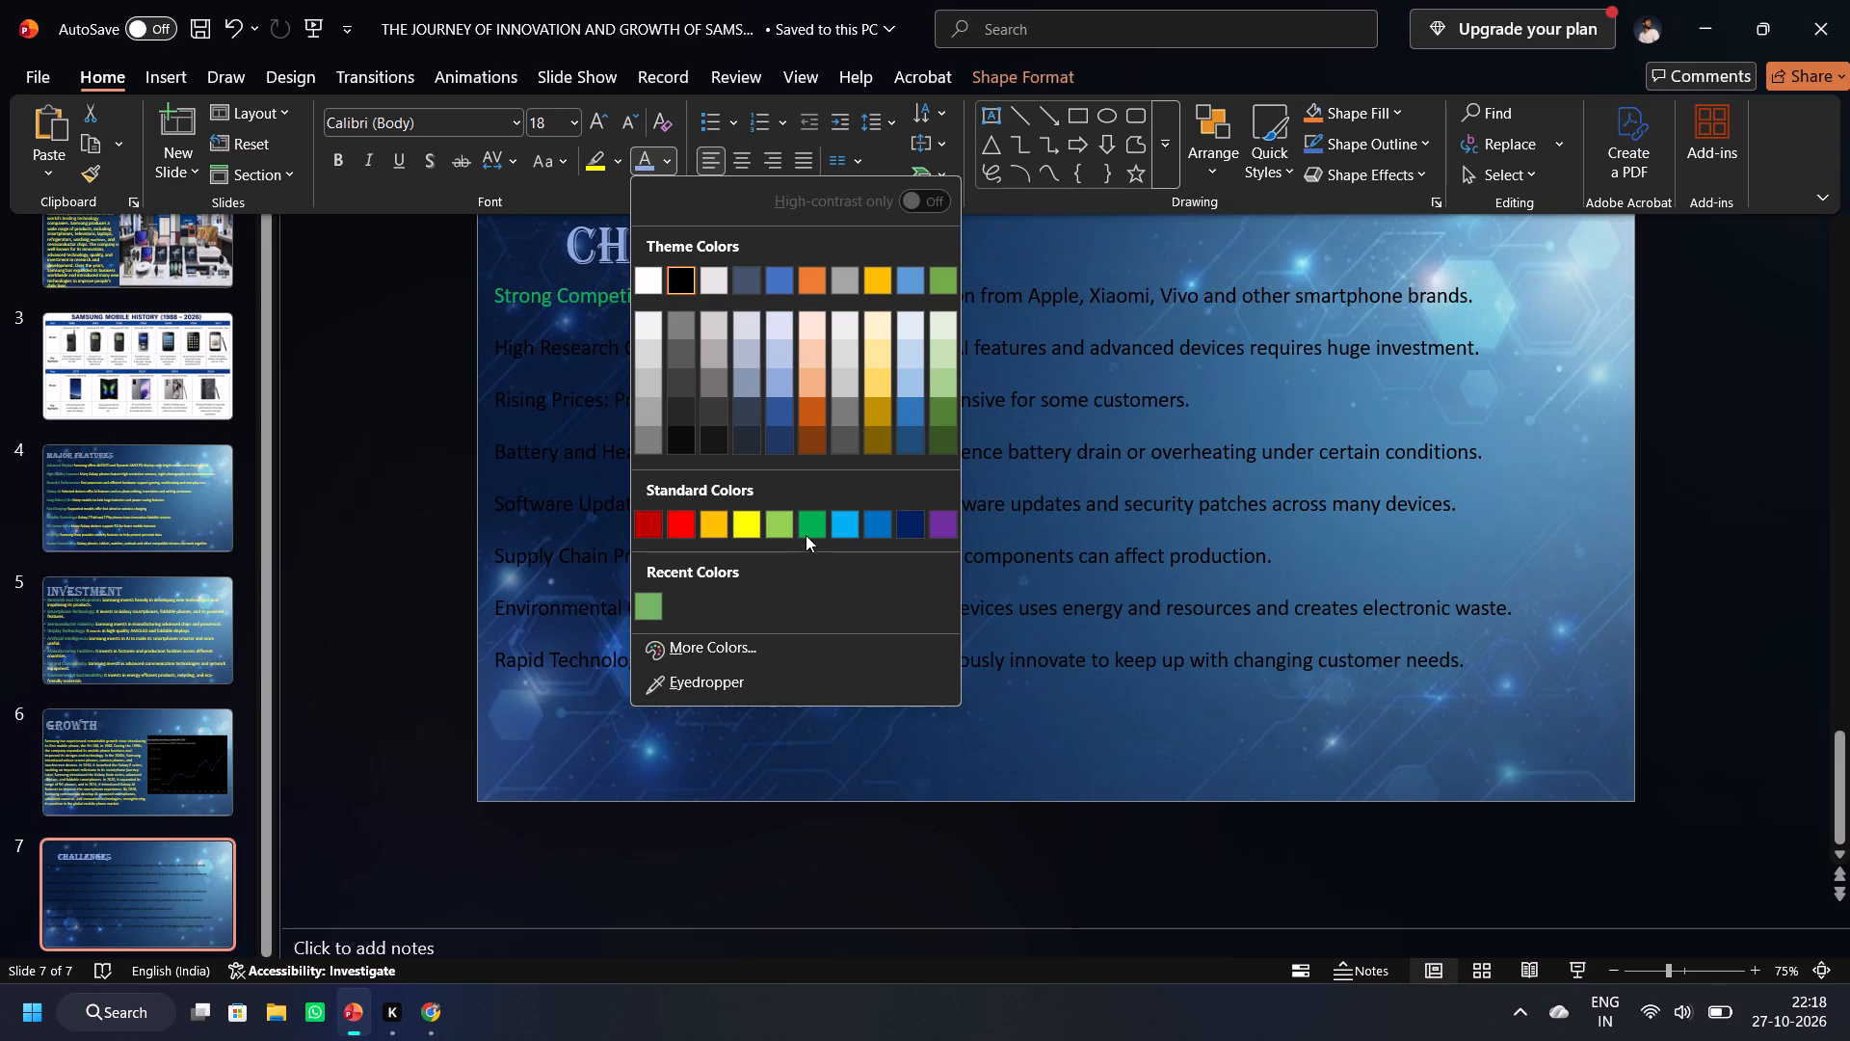
left_click(935, 406)
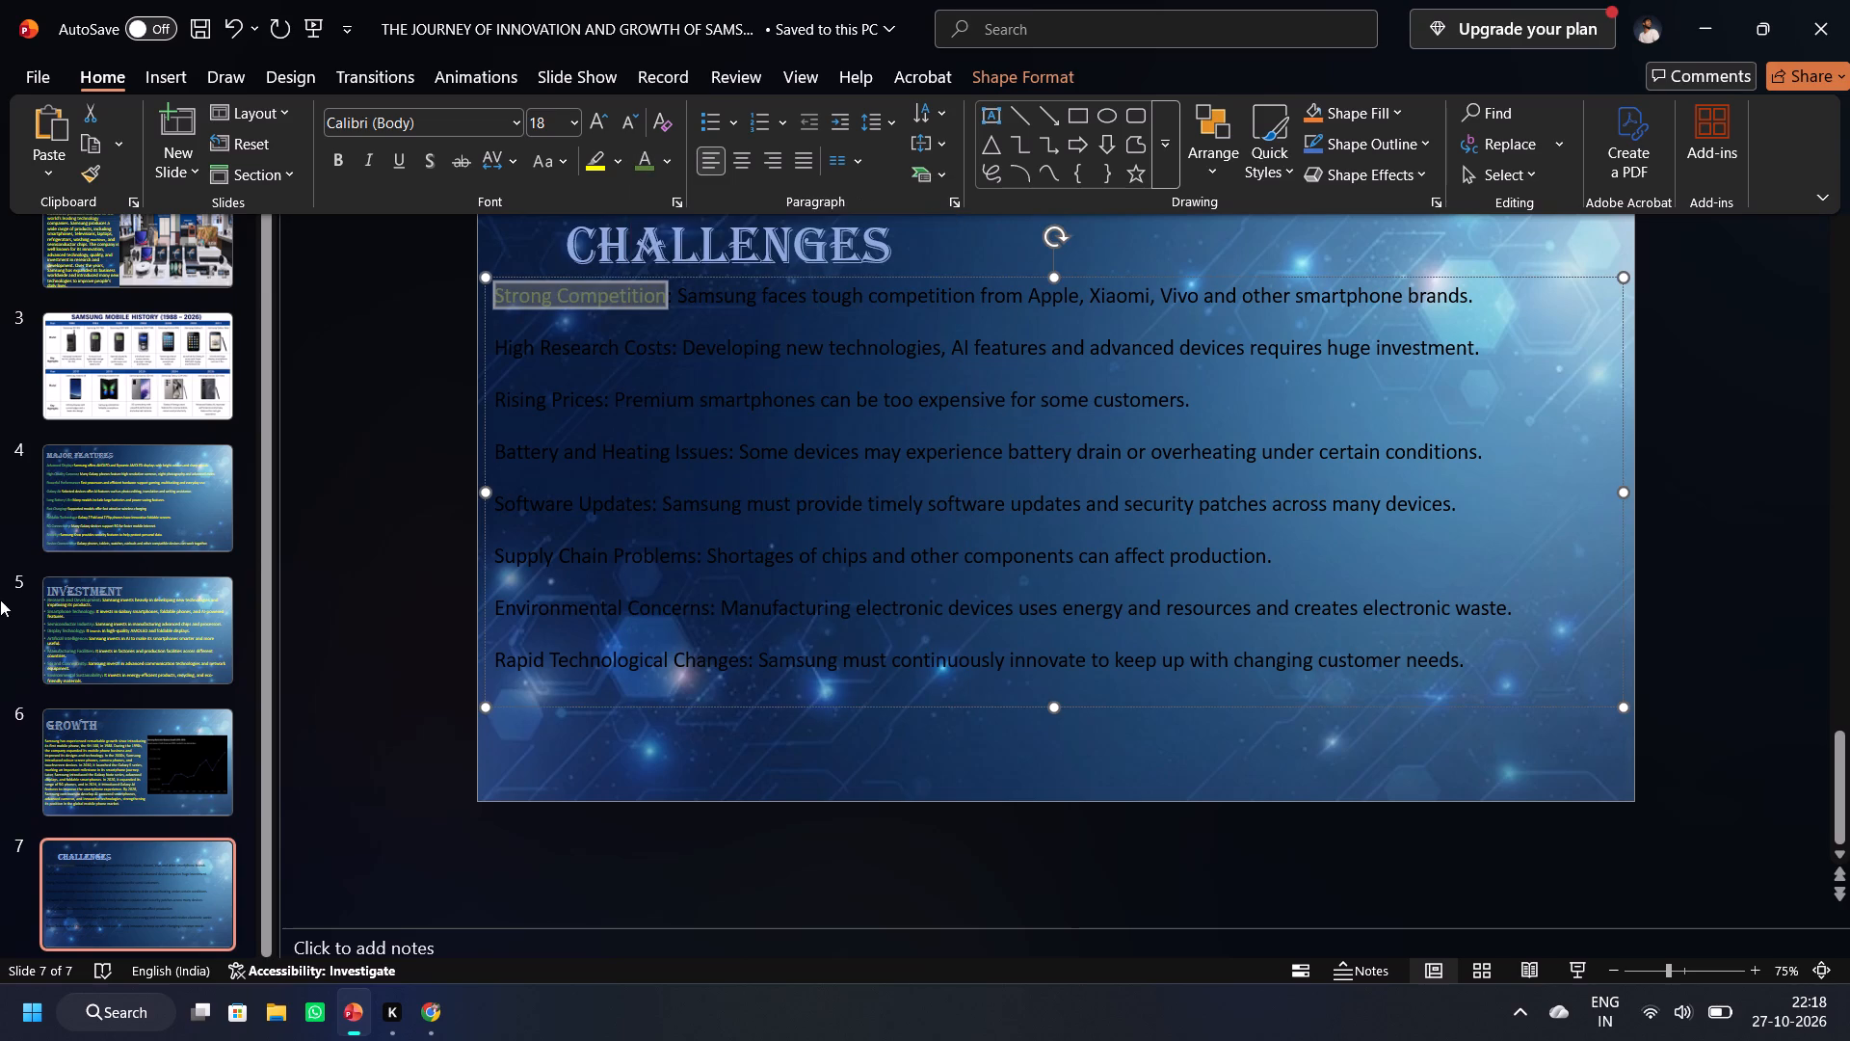
Compare formatting on the Major Features, Investment and Growth slides and apply the same green to slide 7's "High Research Costs" label.
left_click(119, 644)
left_click(120, 644)
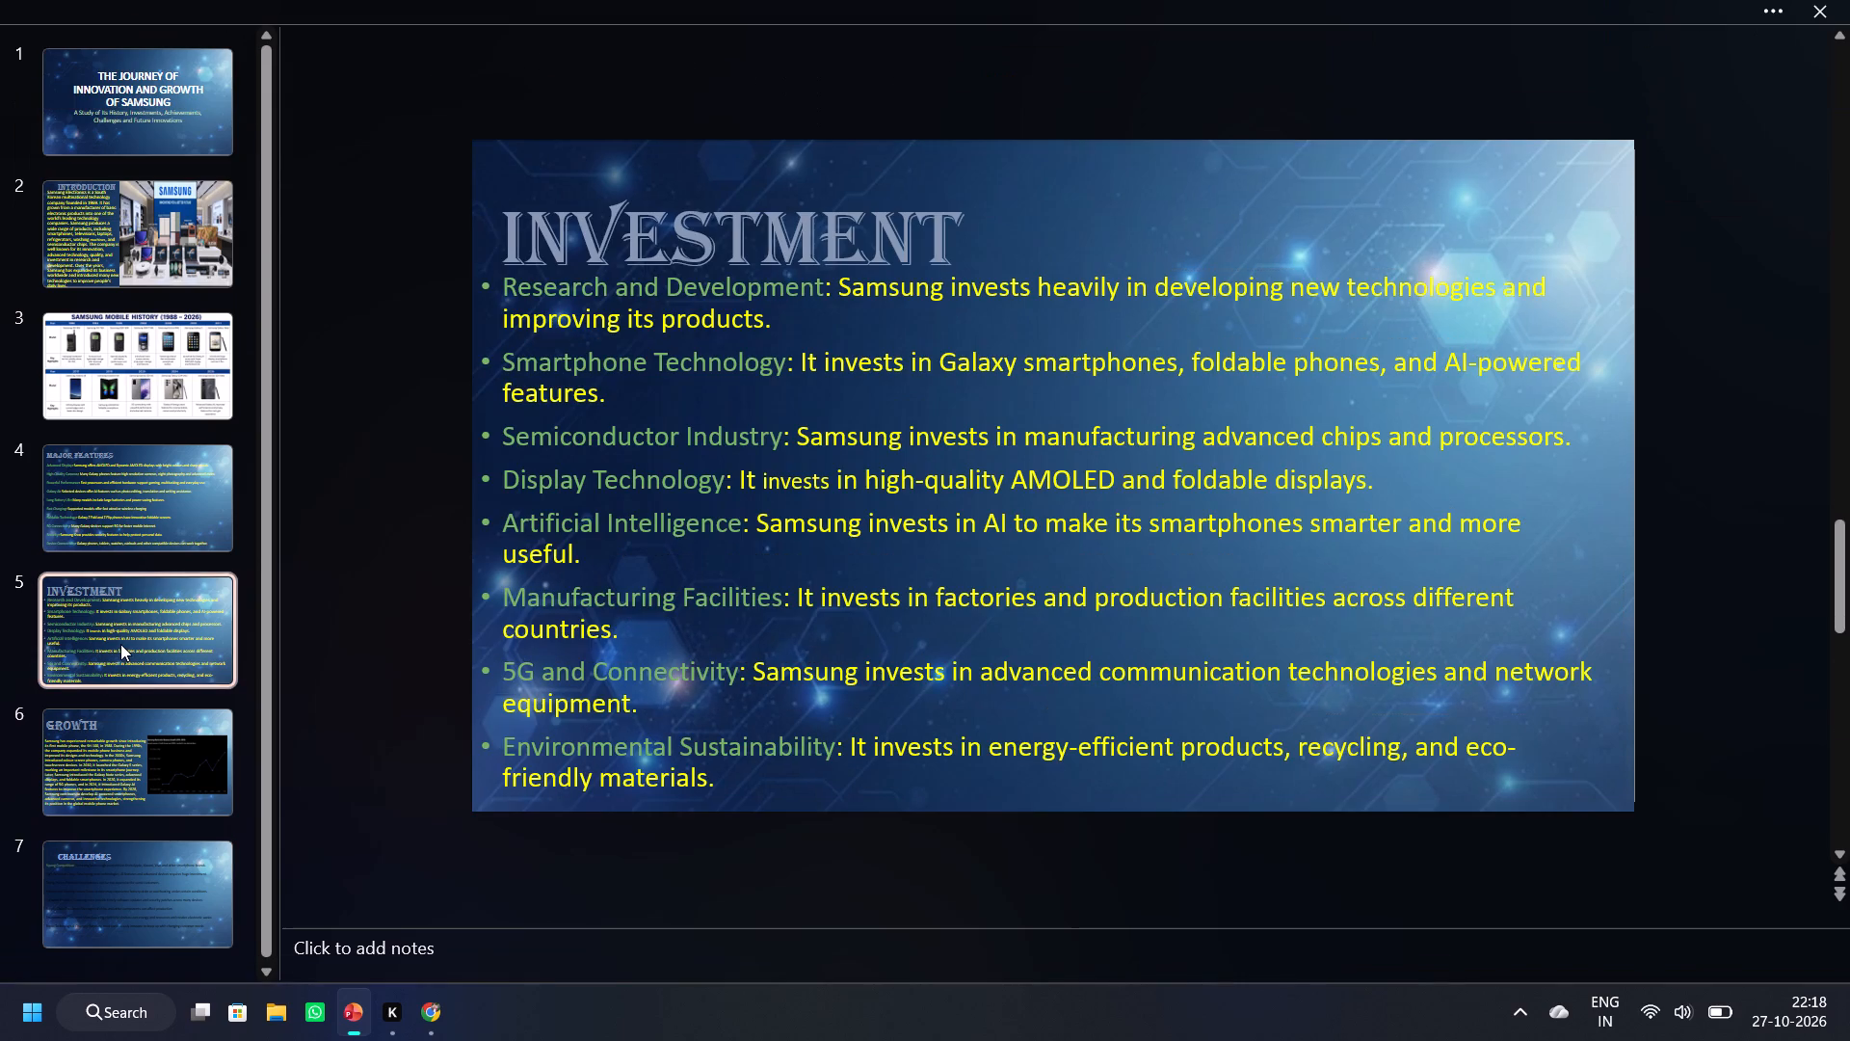
left_click(147, 547)
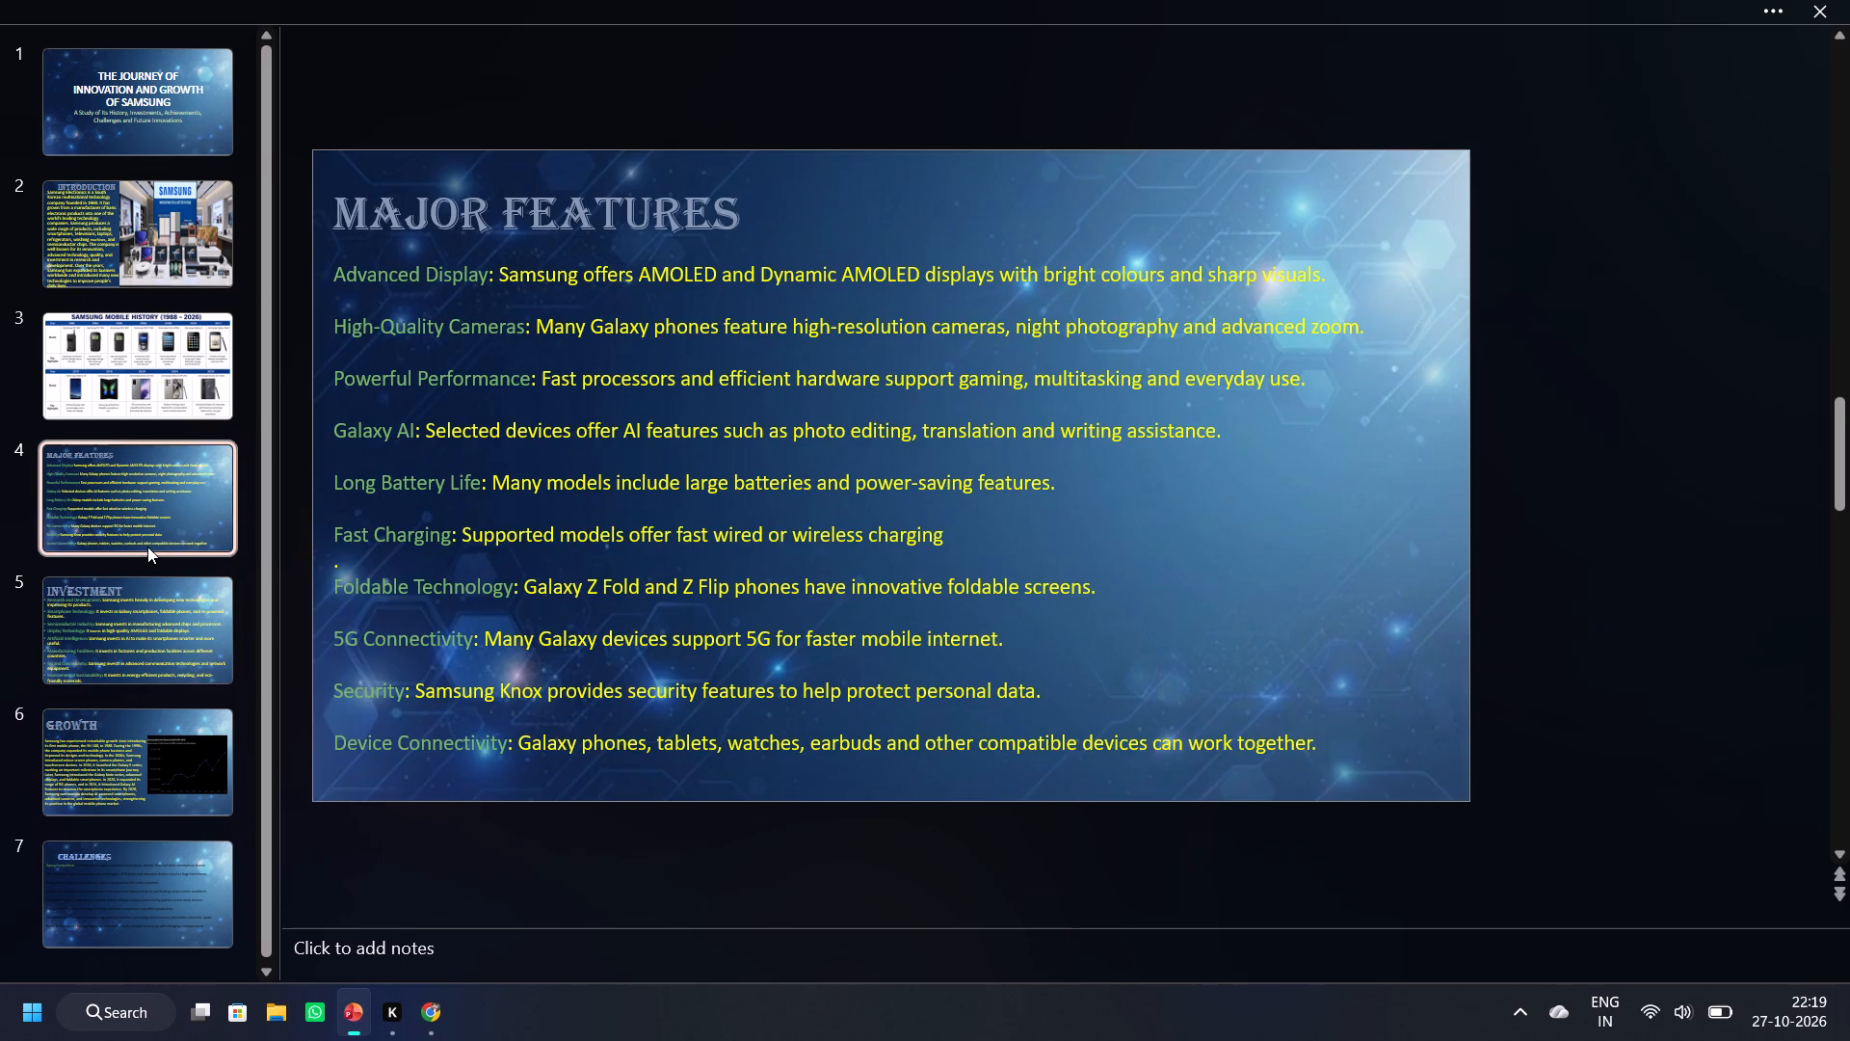
left_click(145, 597)
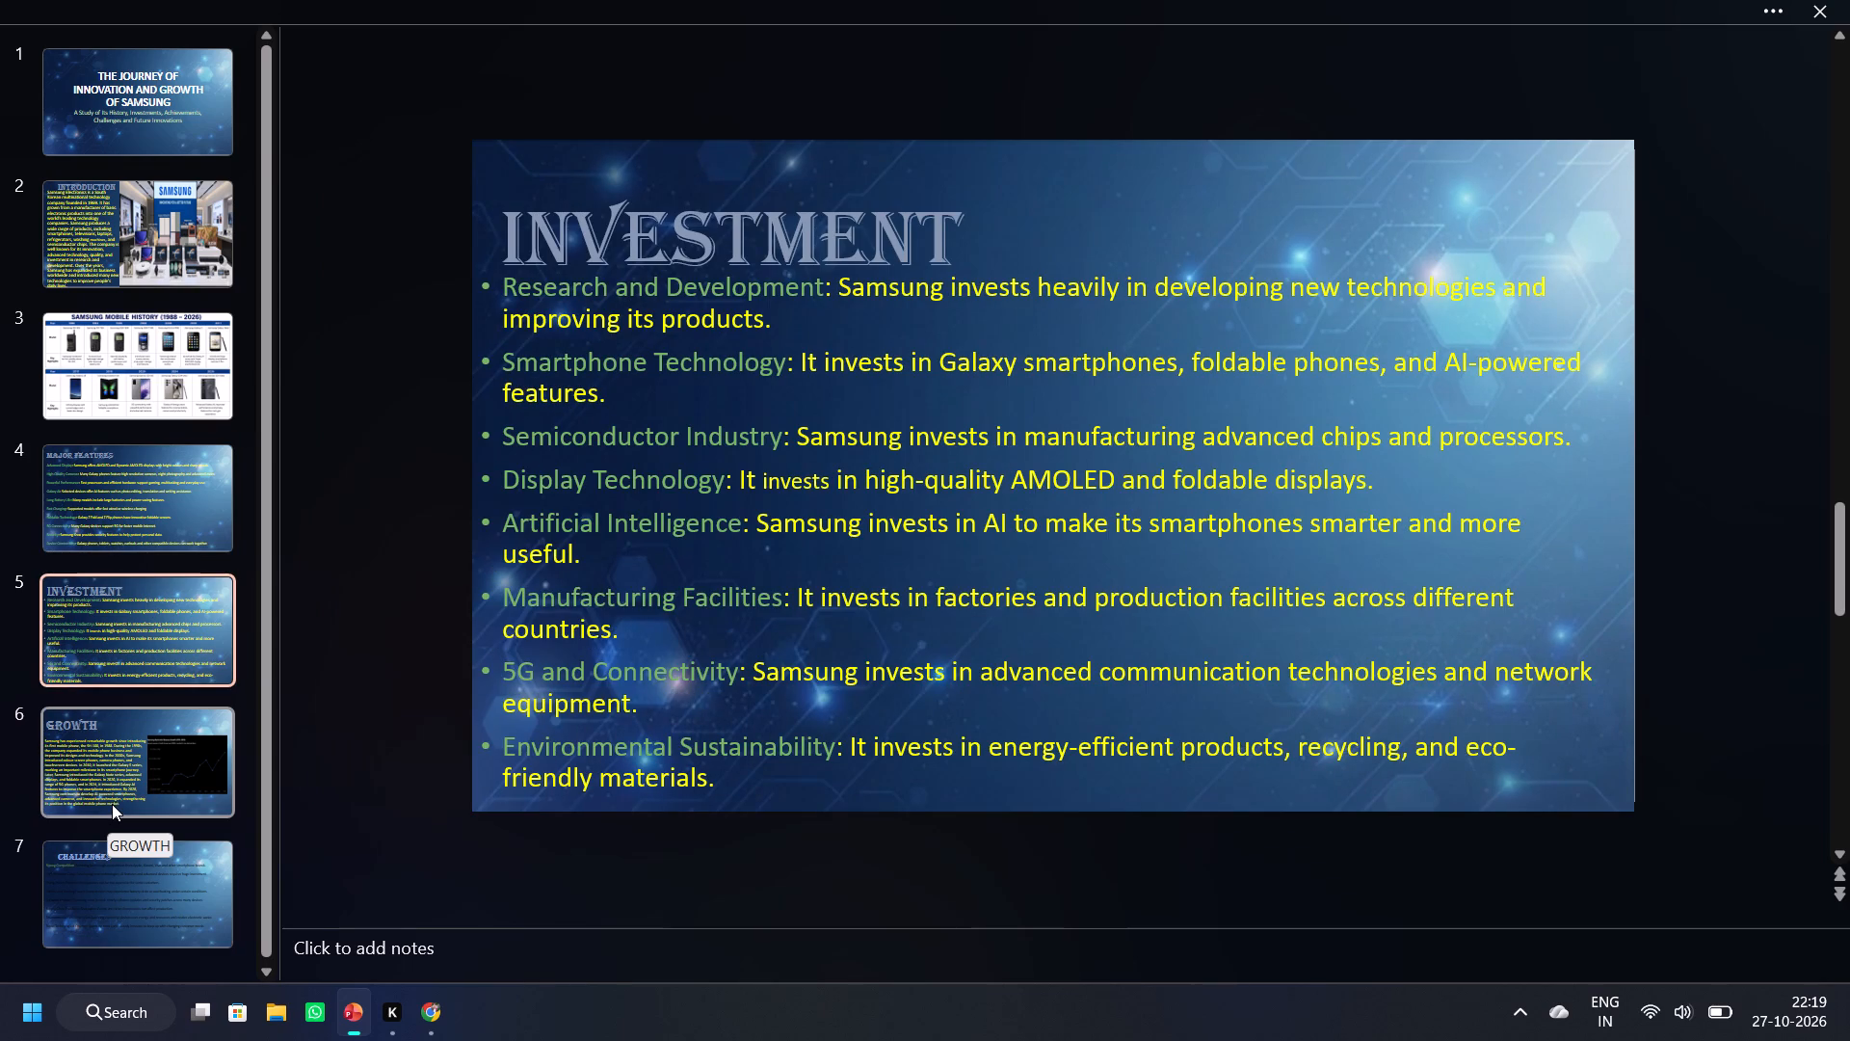
left_click(112, 804)
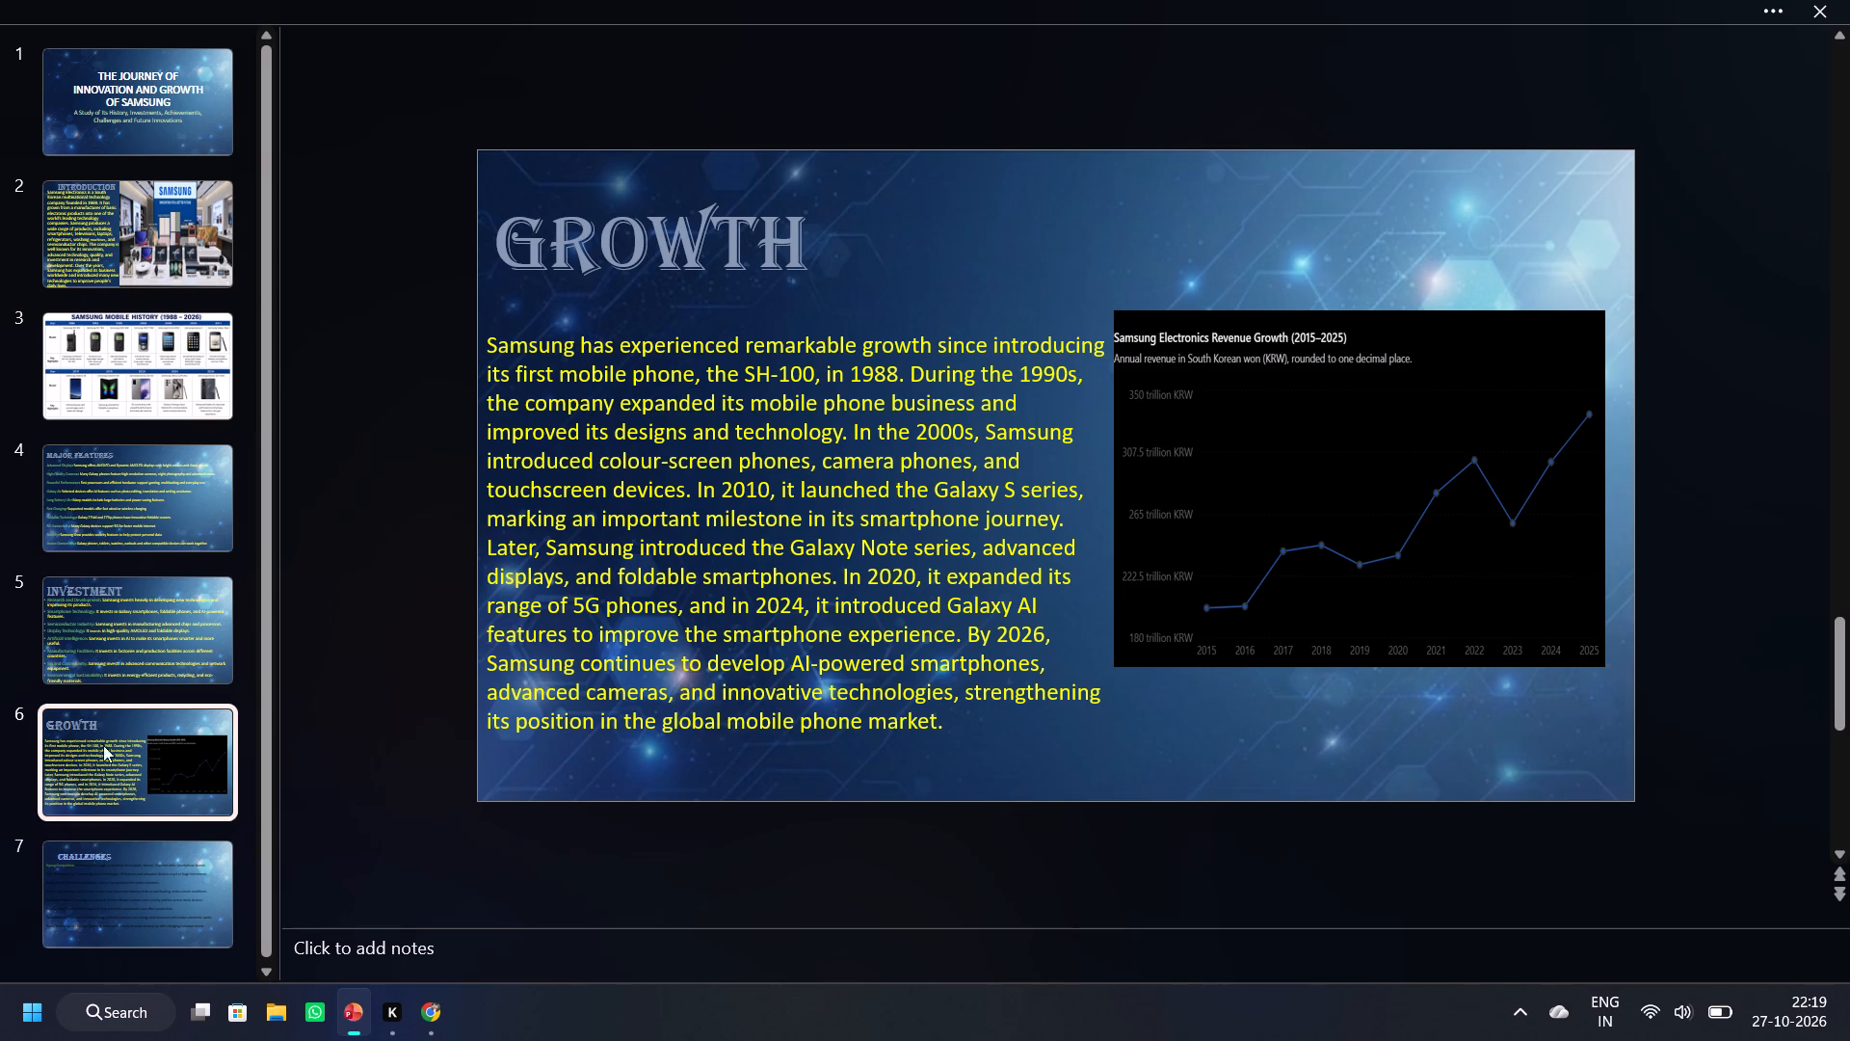
left_click(118, 882)
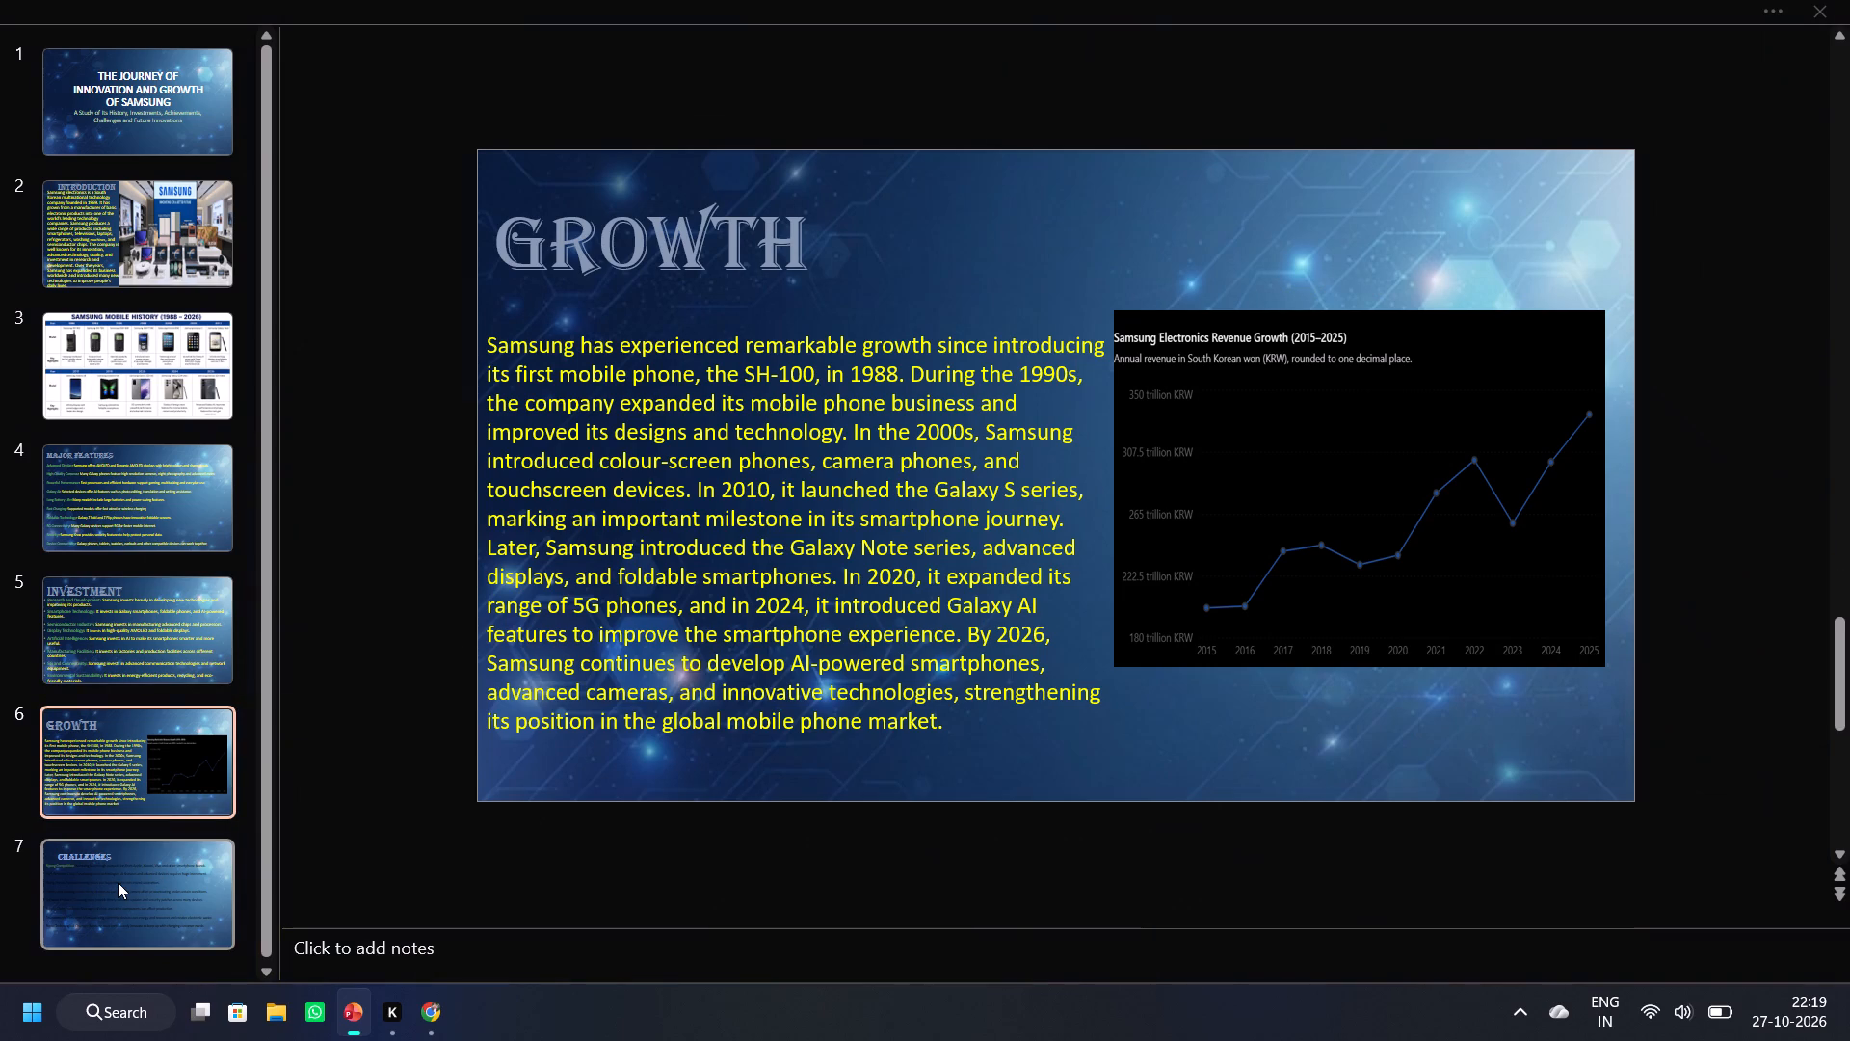
left_click(118, 882)
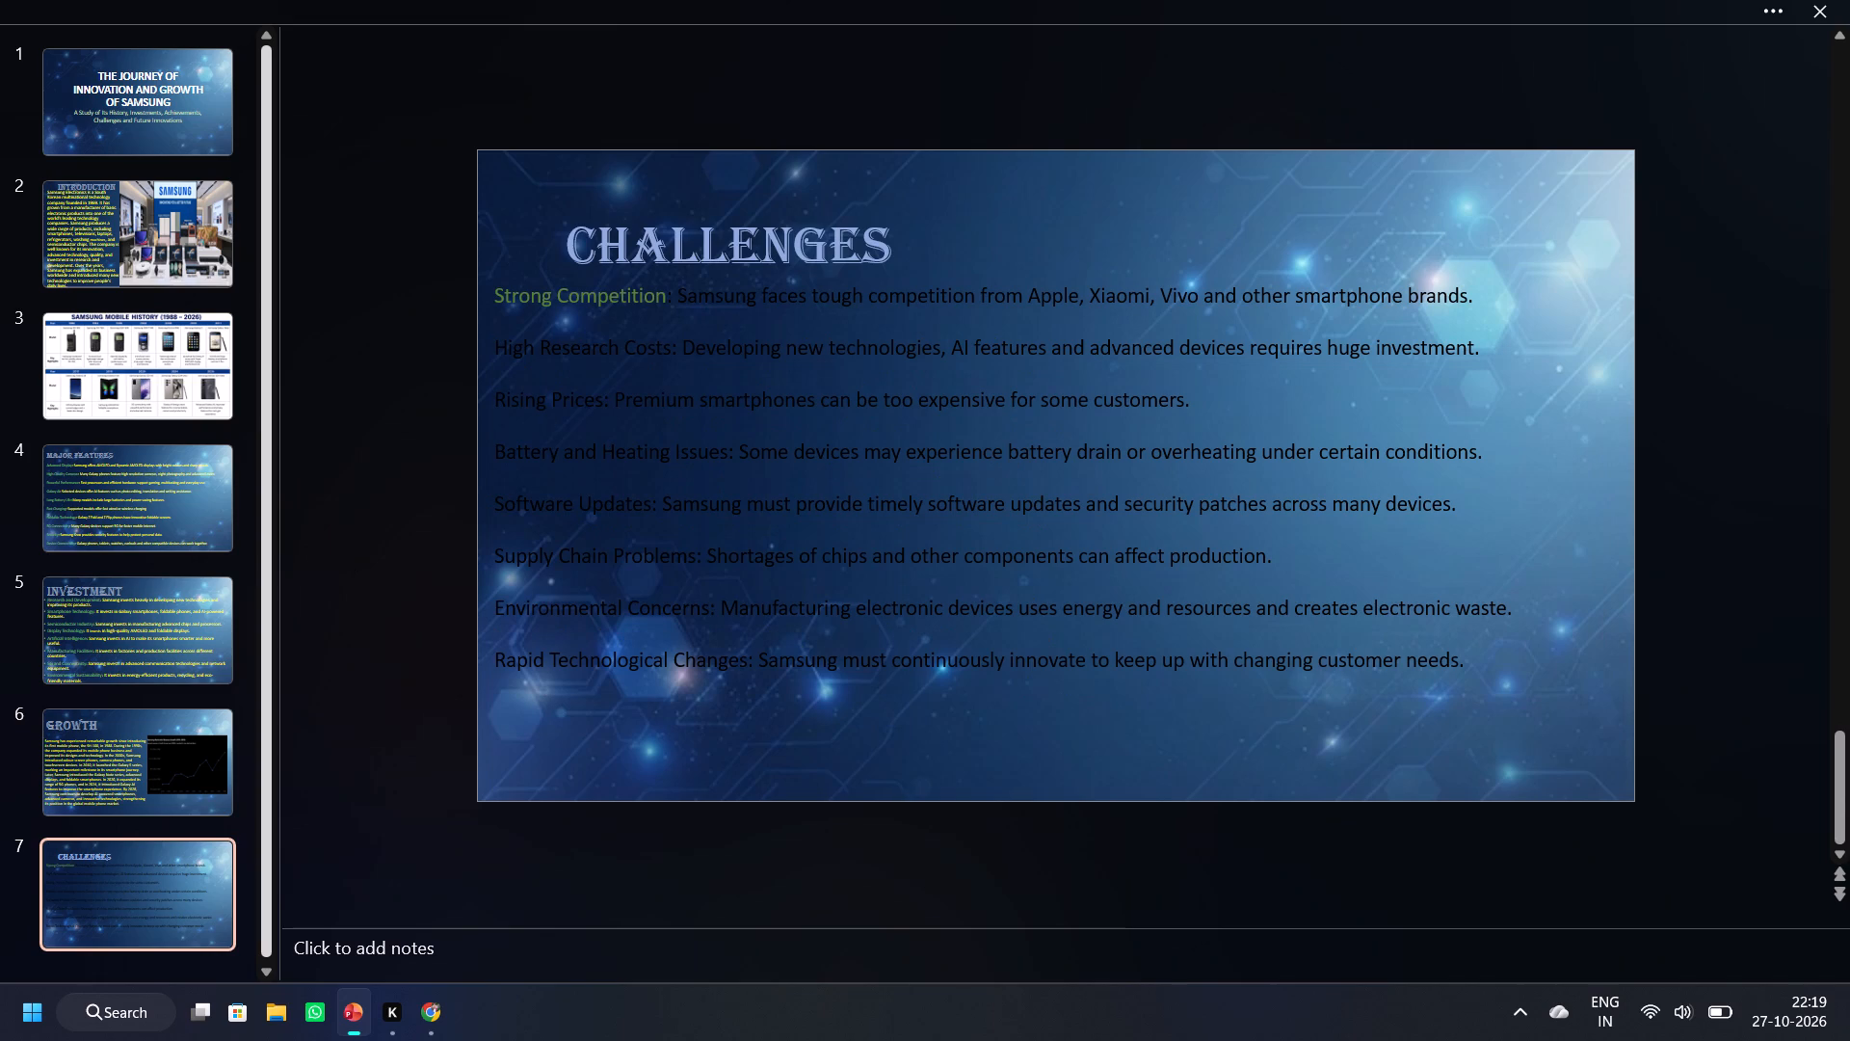
left_click(497, 352)
left_click_drag(497, 352, 530, 352)
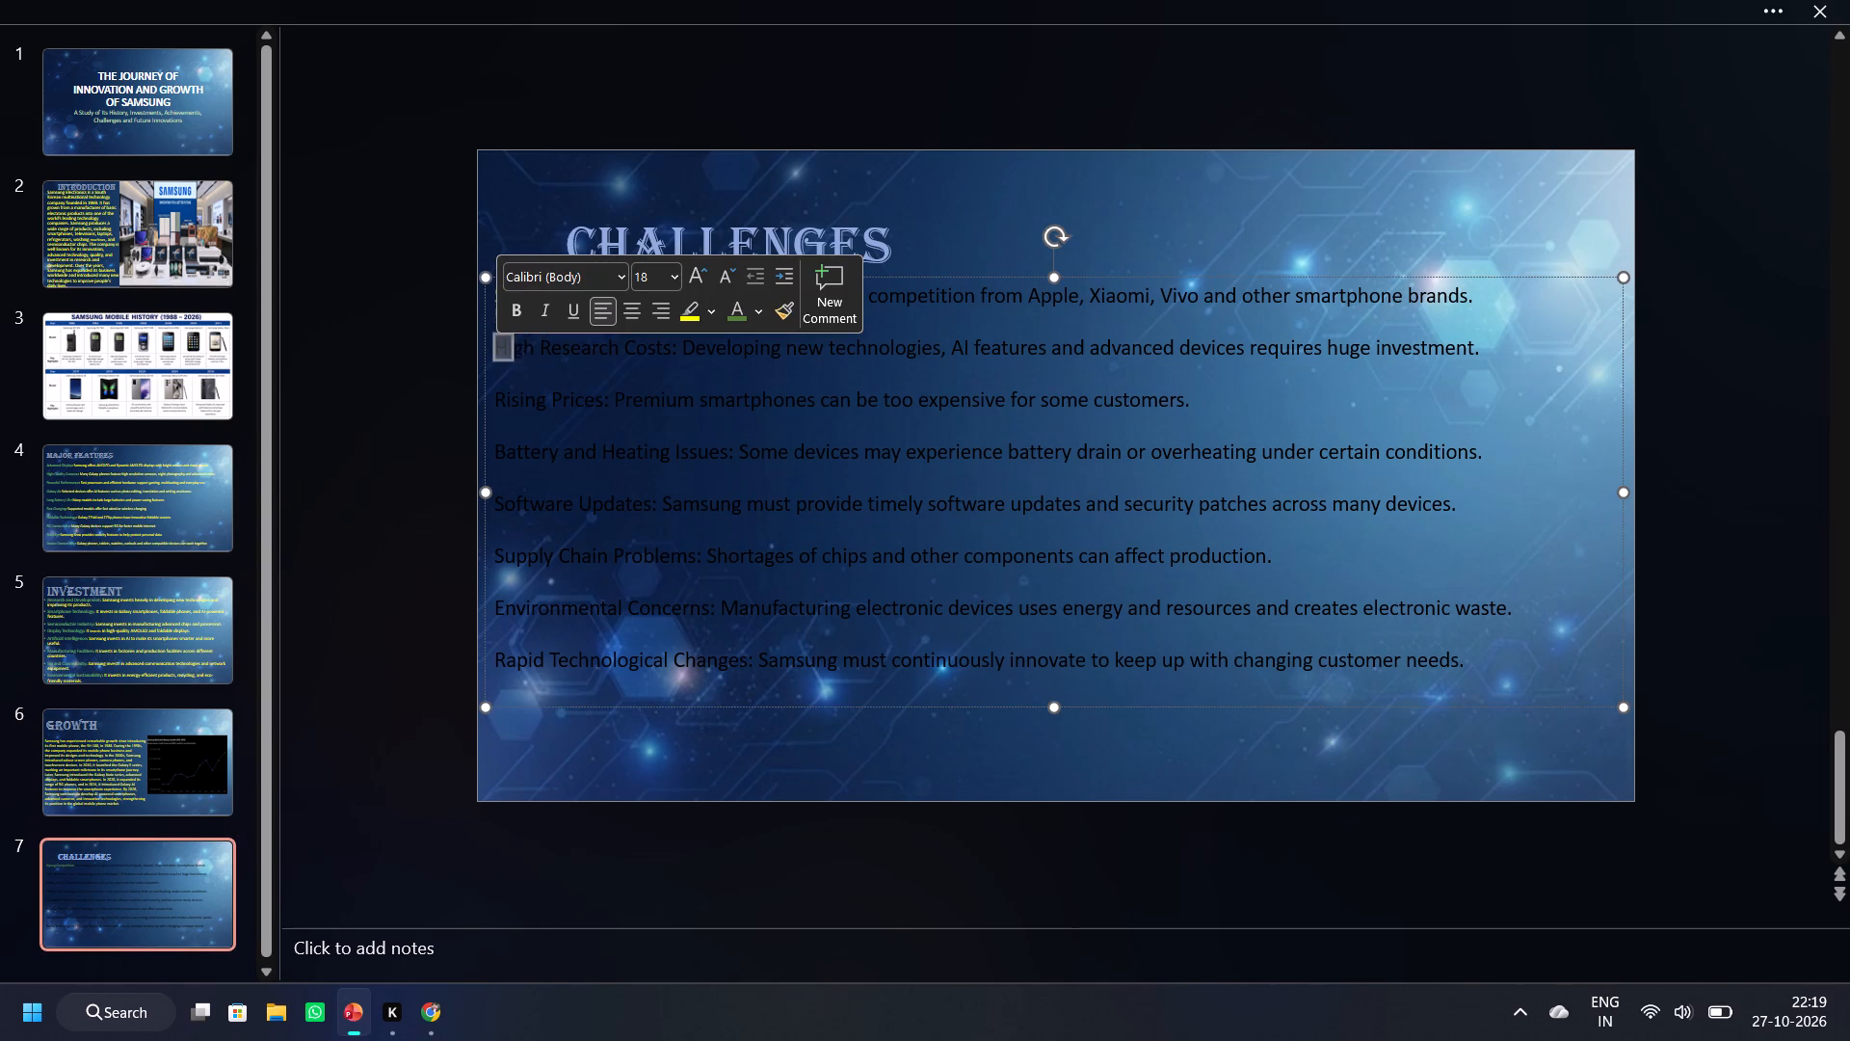
left_click_drag(530, 352, 648, 358)
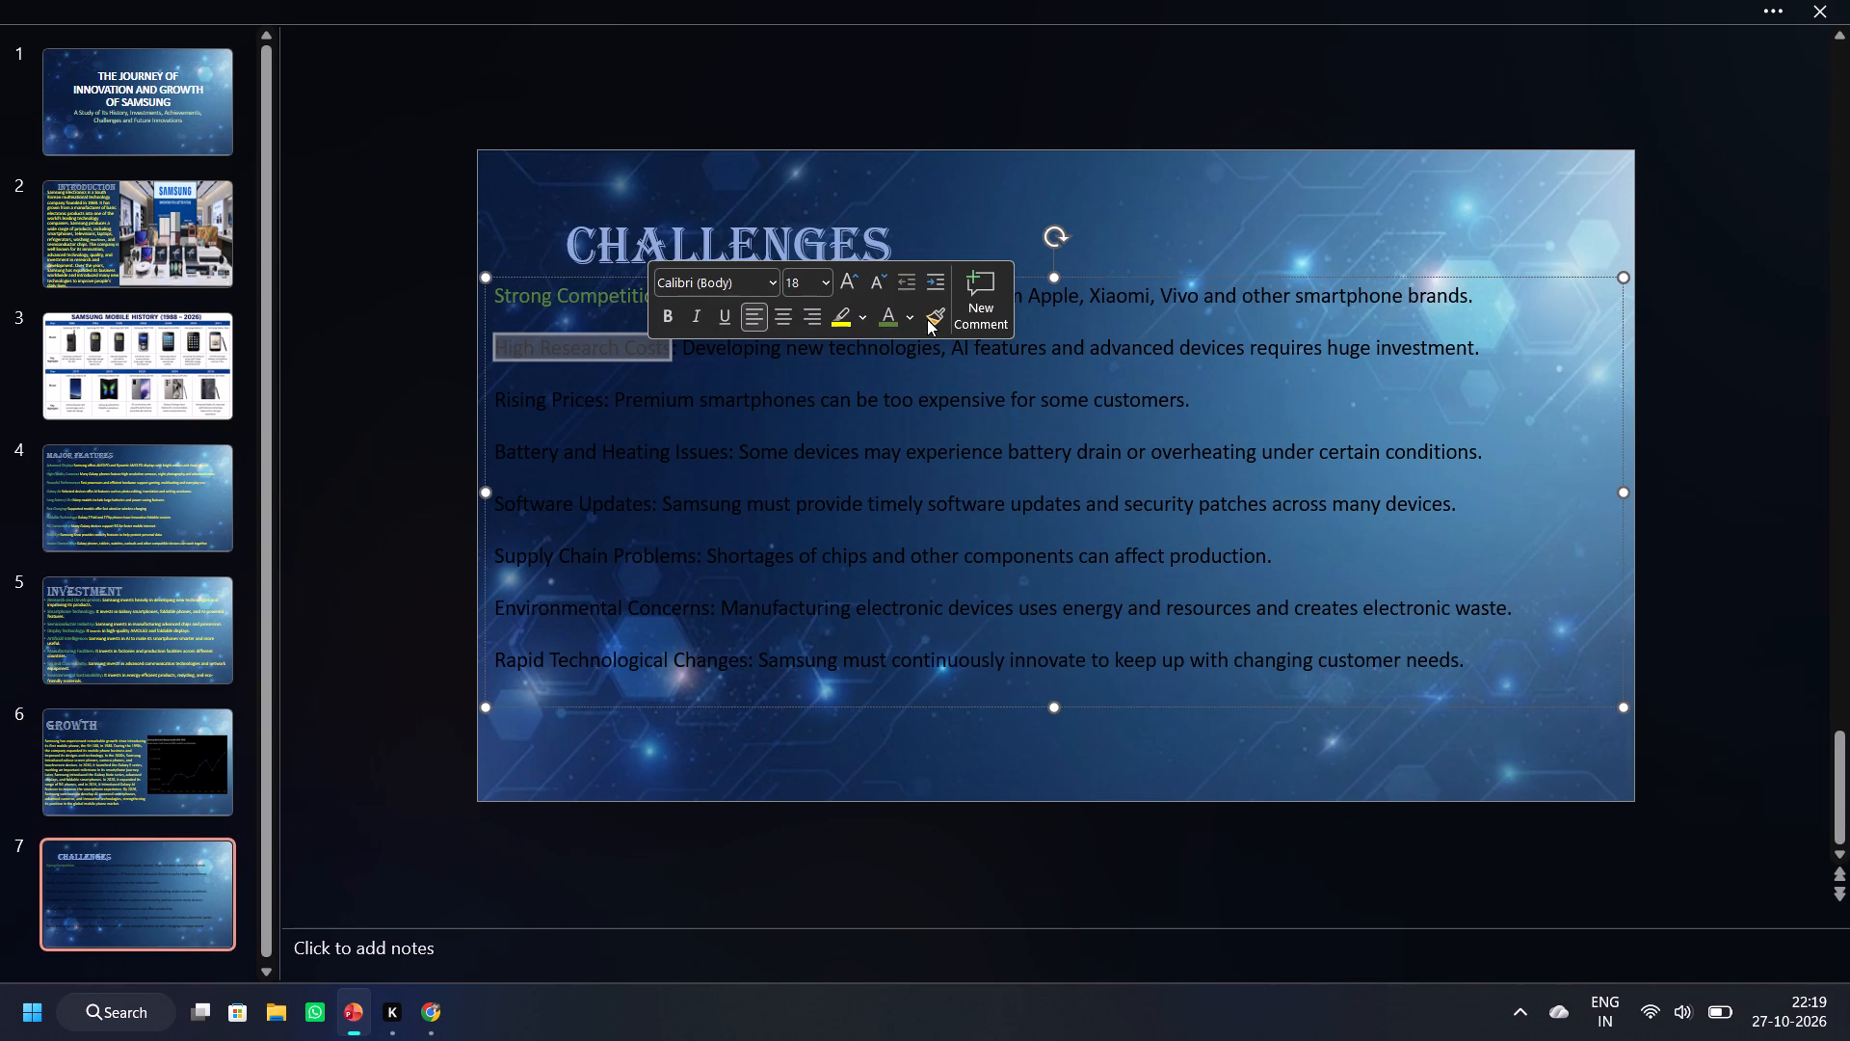
left_click(888, 312)
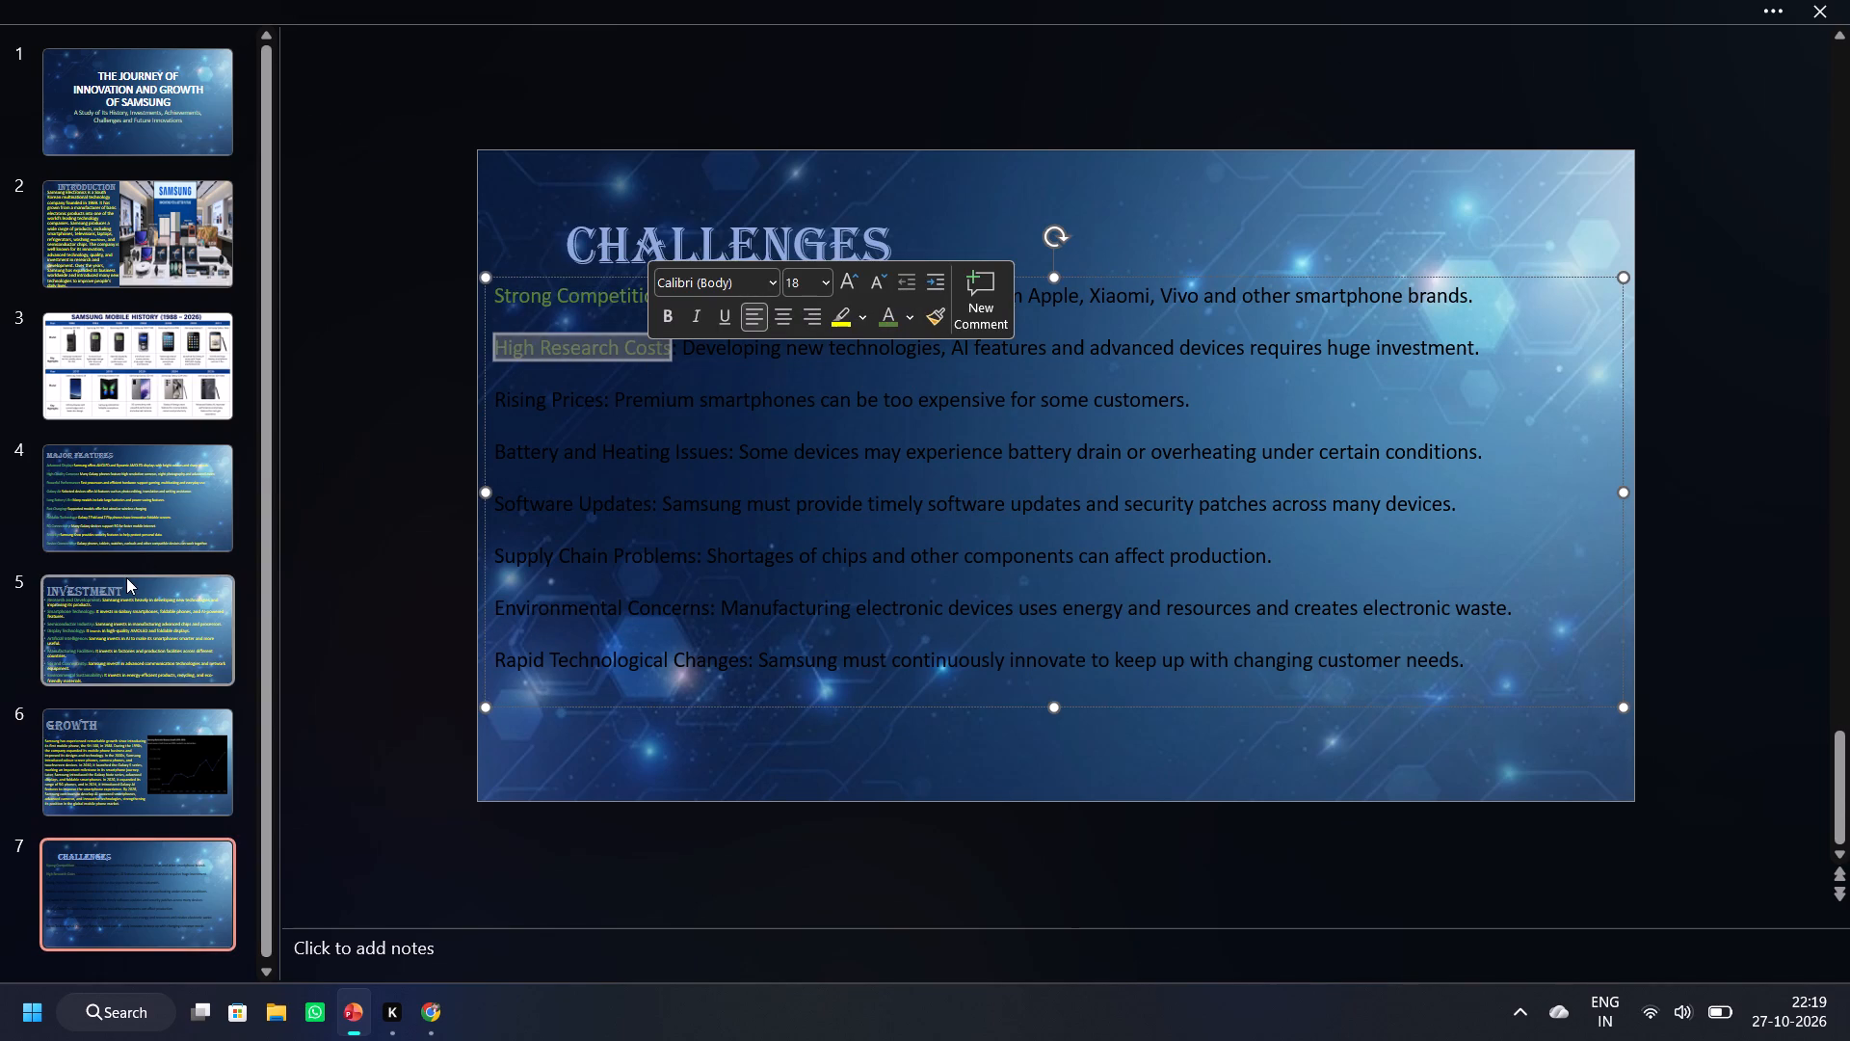
Compare slide 7 with the Investment slide and set all the challenges text to font size 20.
left_click(126, 577)
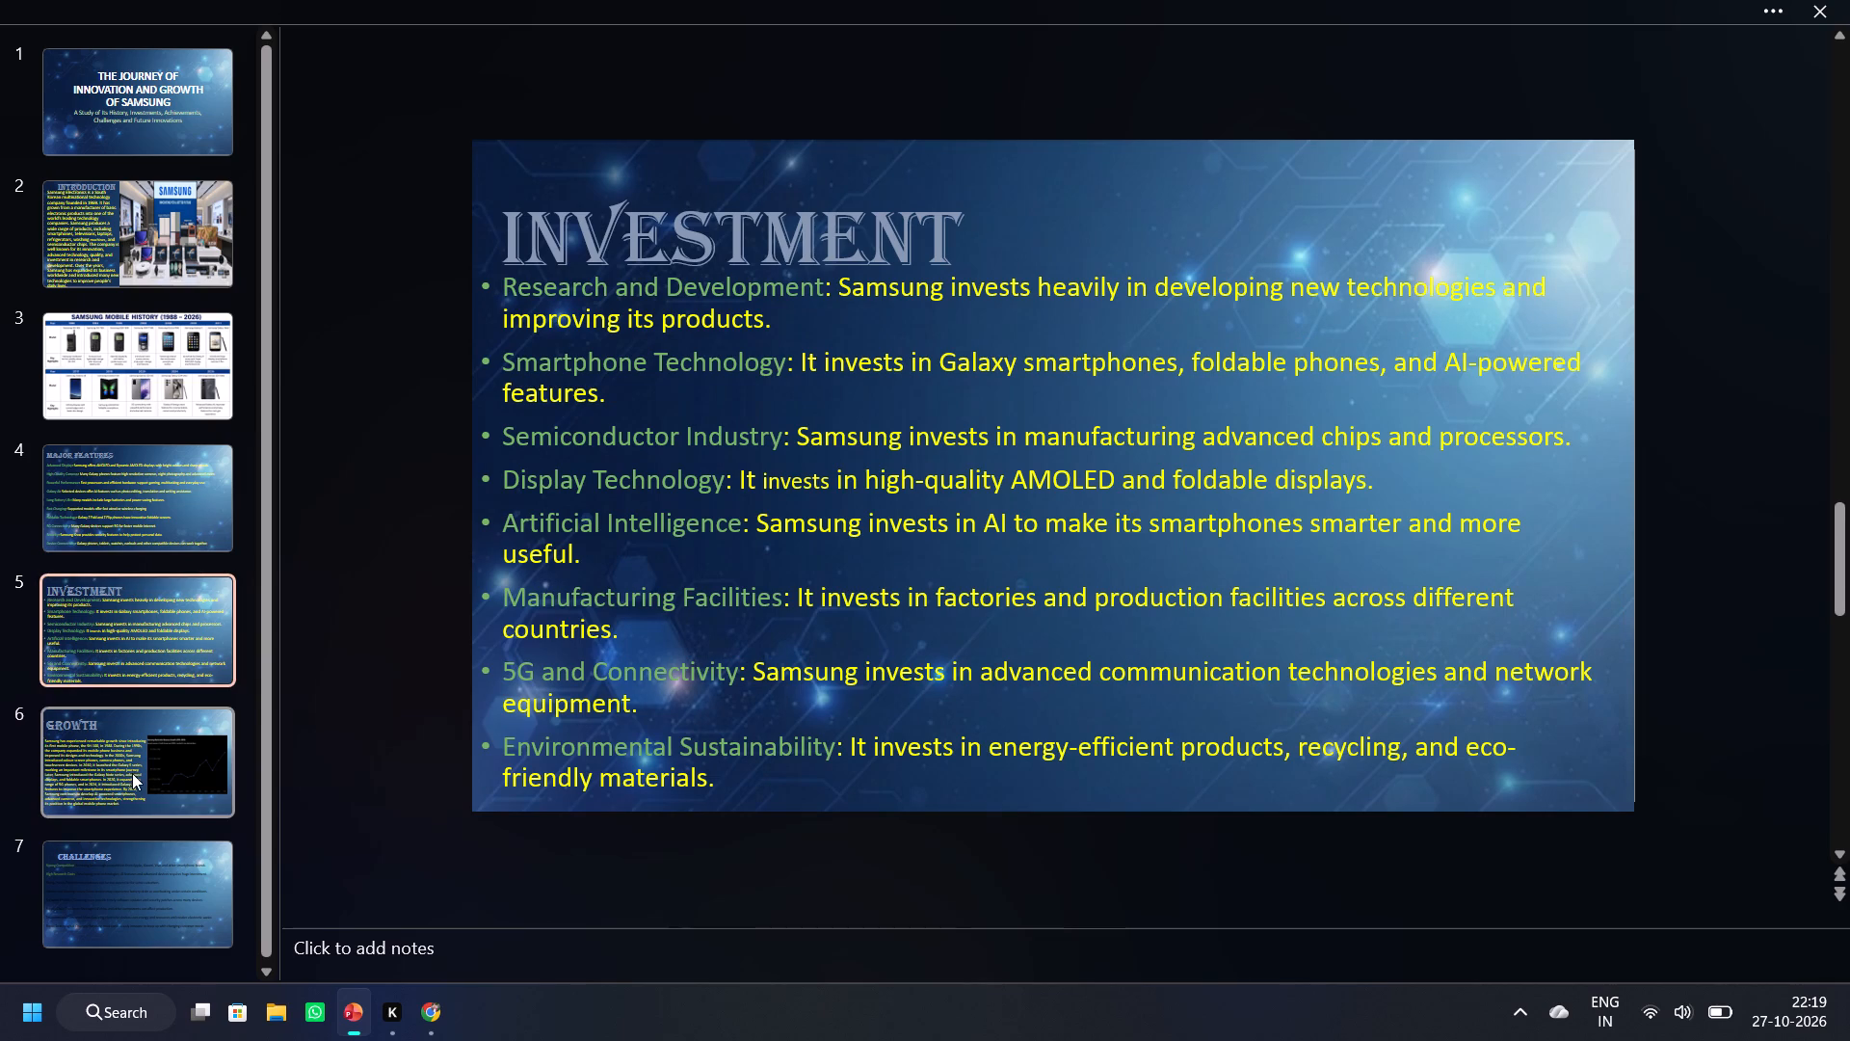
left_click(112, 952)
left_click(114, 935)
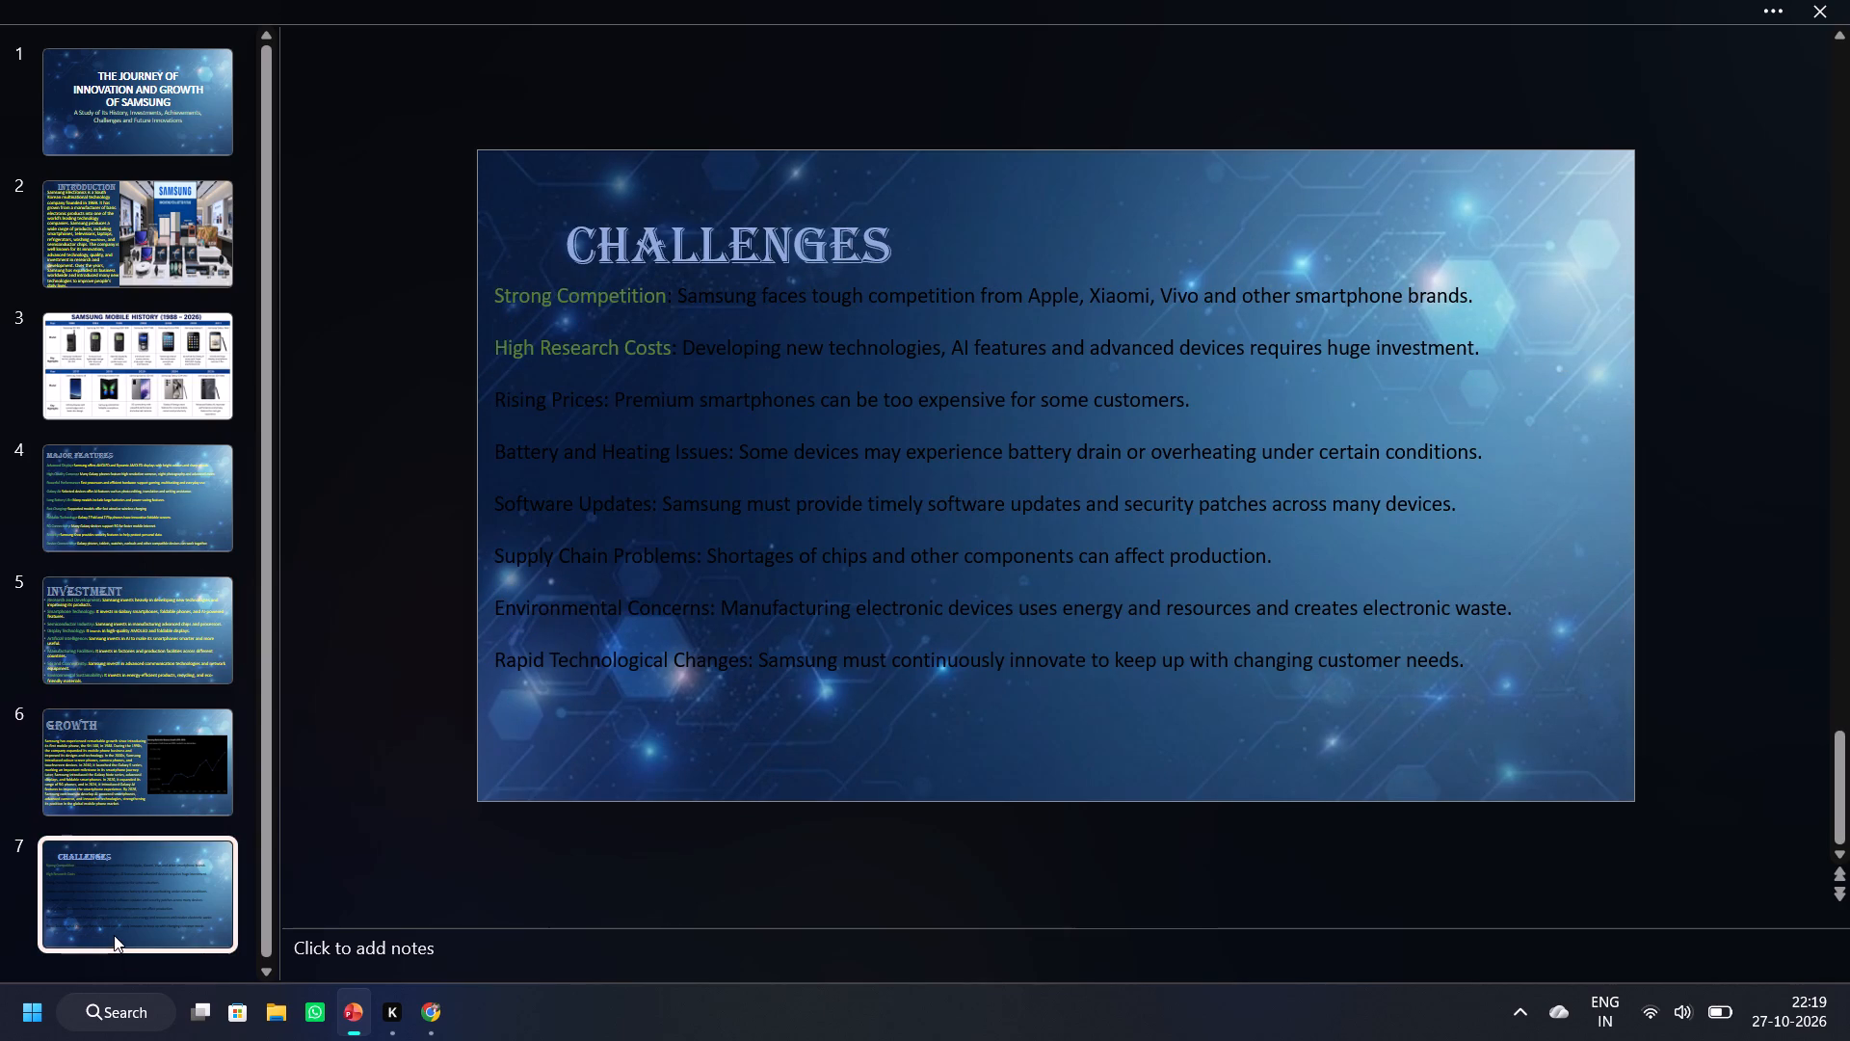
left_click(86, 642)
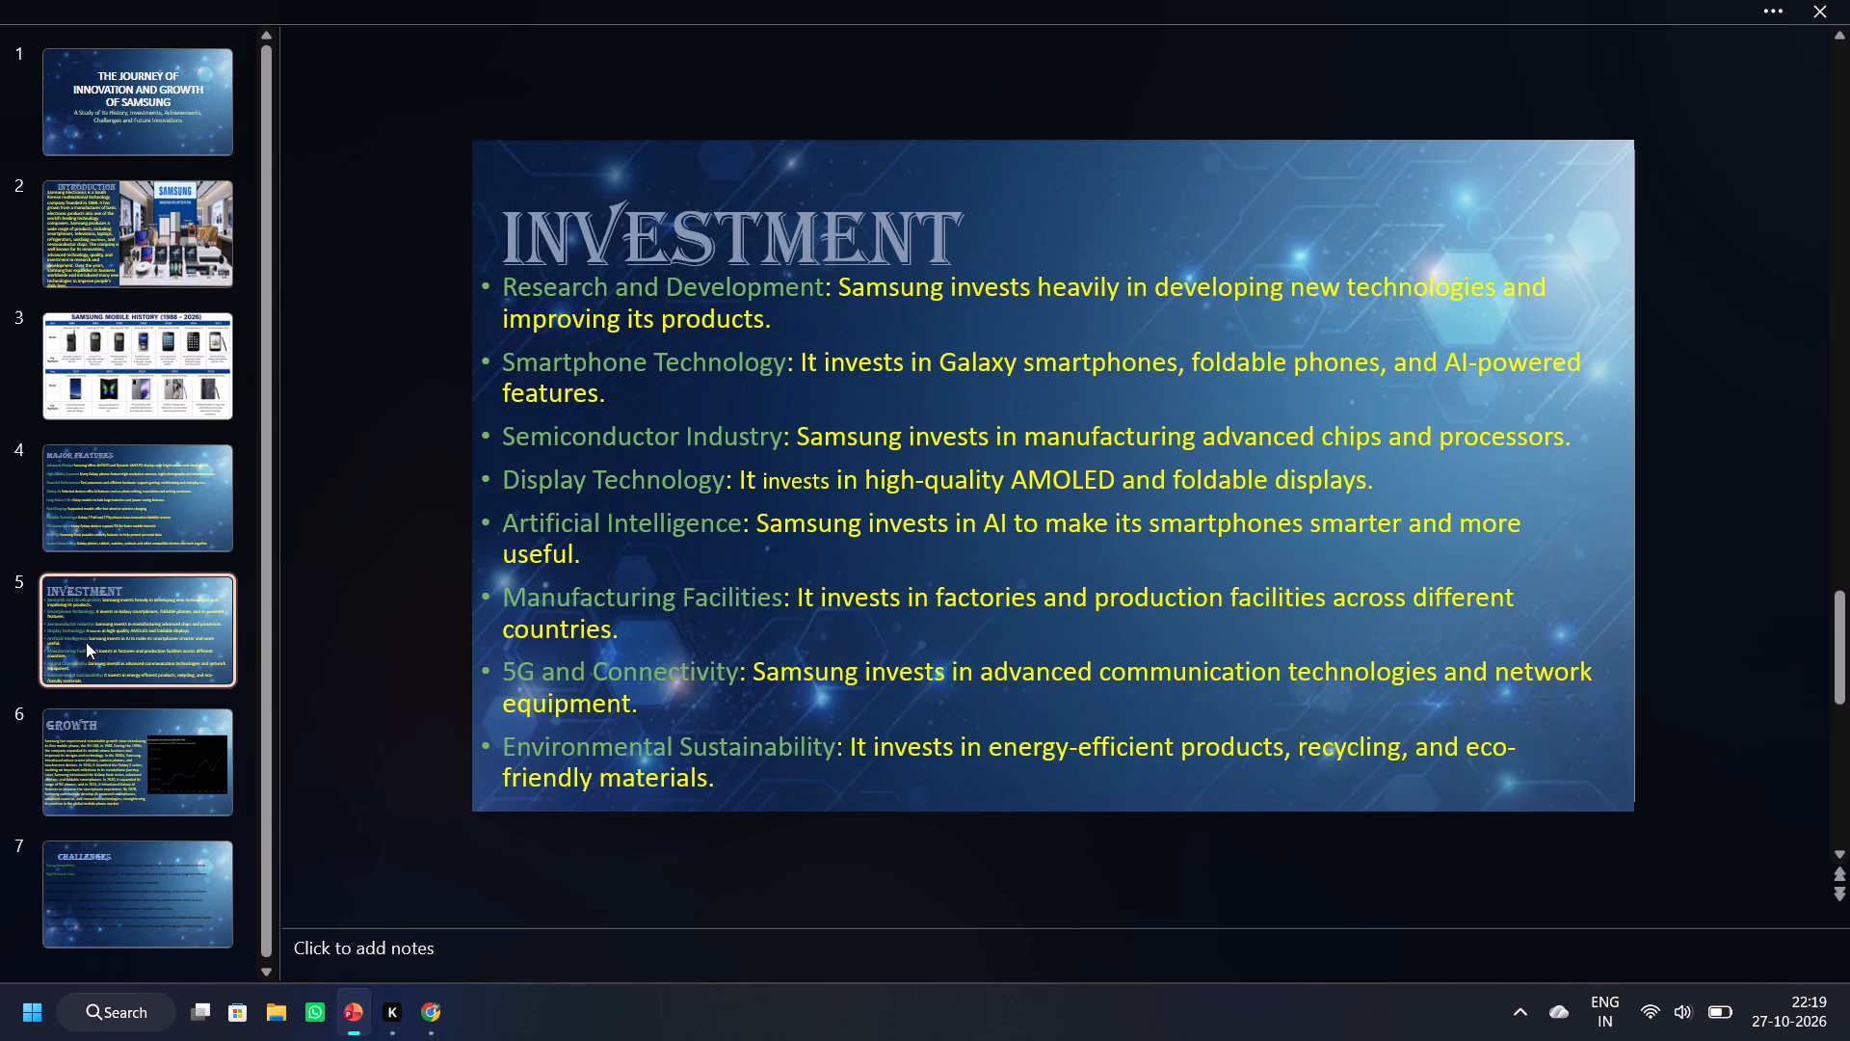
left_click(89, 897)
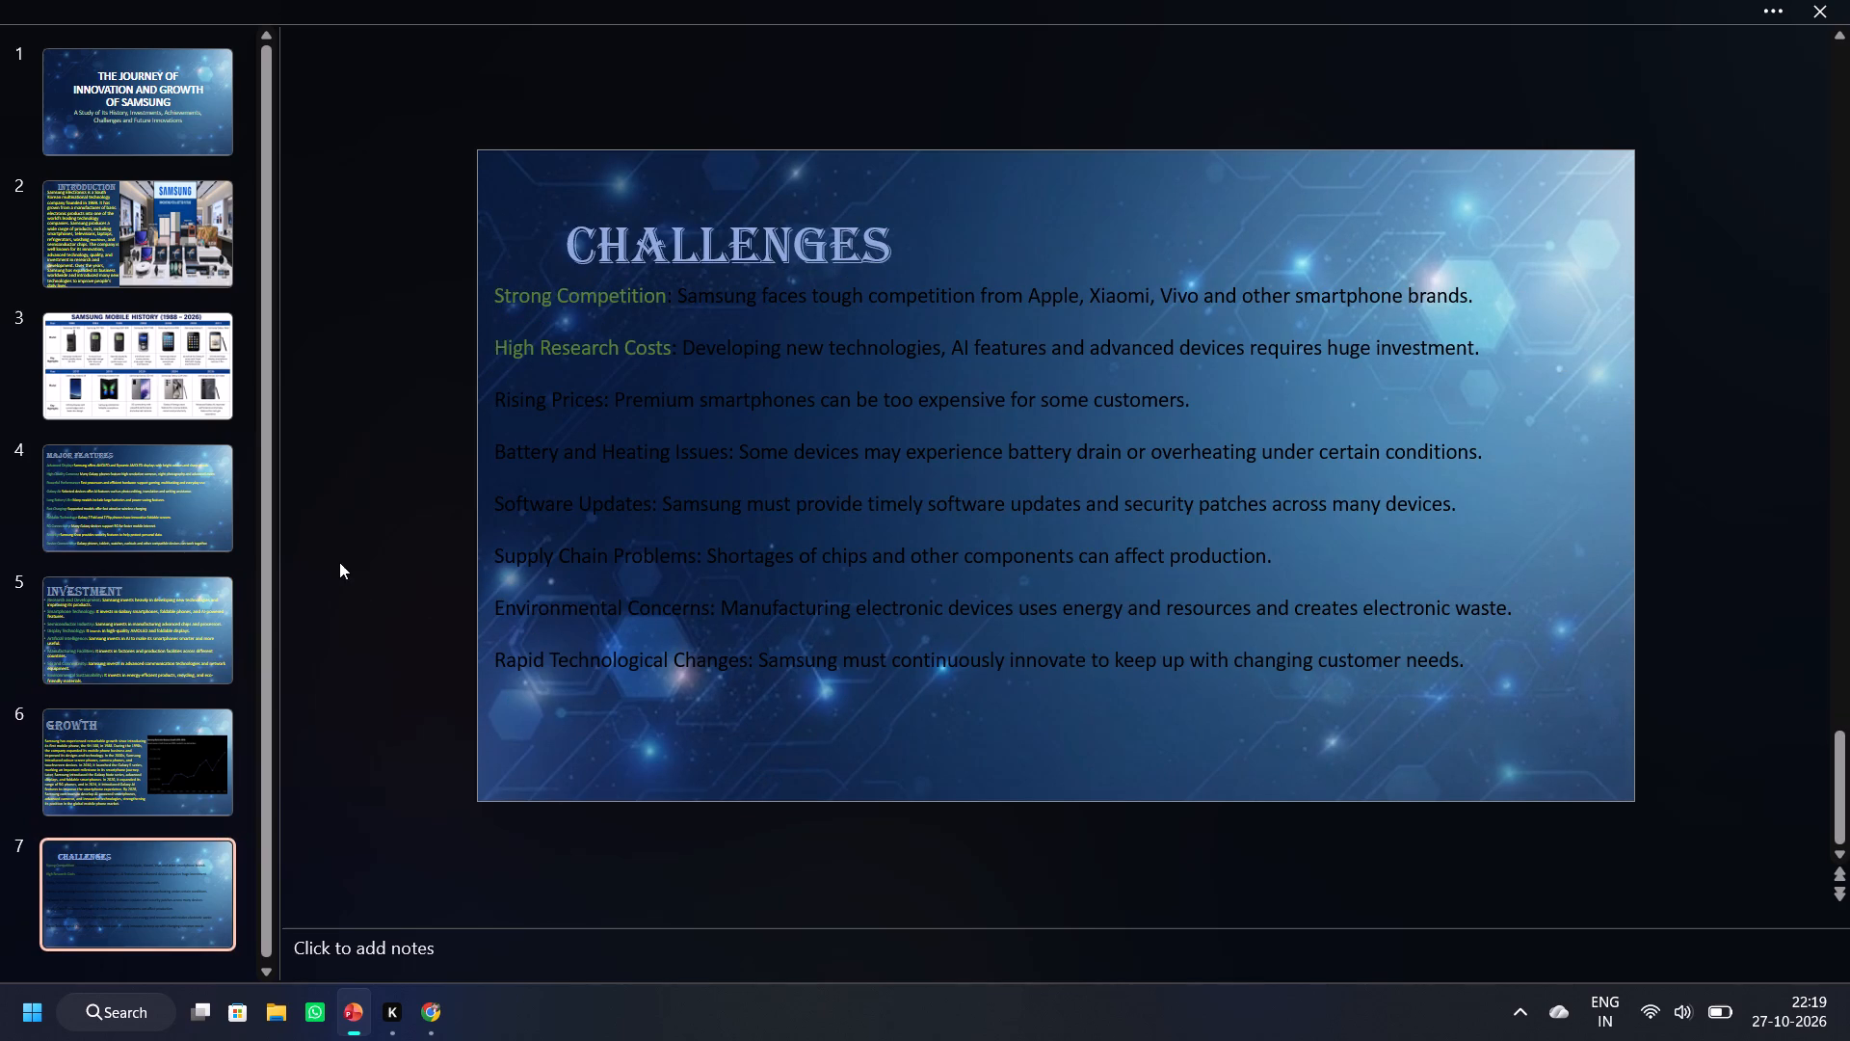
triple_click(489, 293)
left_click_drag(489, 293, 961, 543)
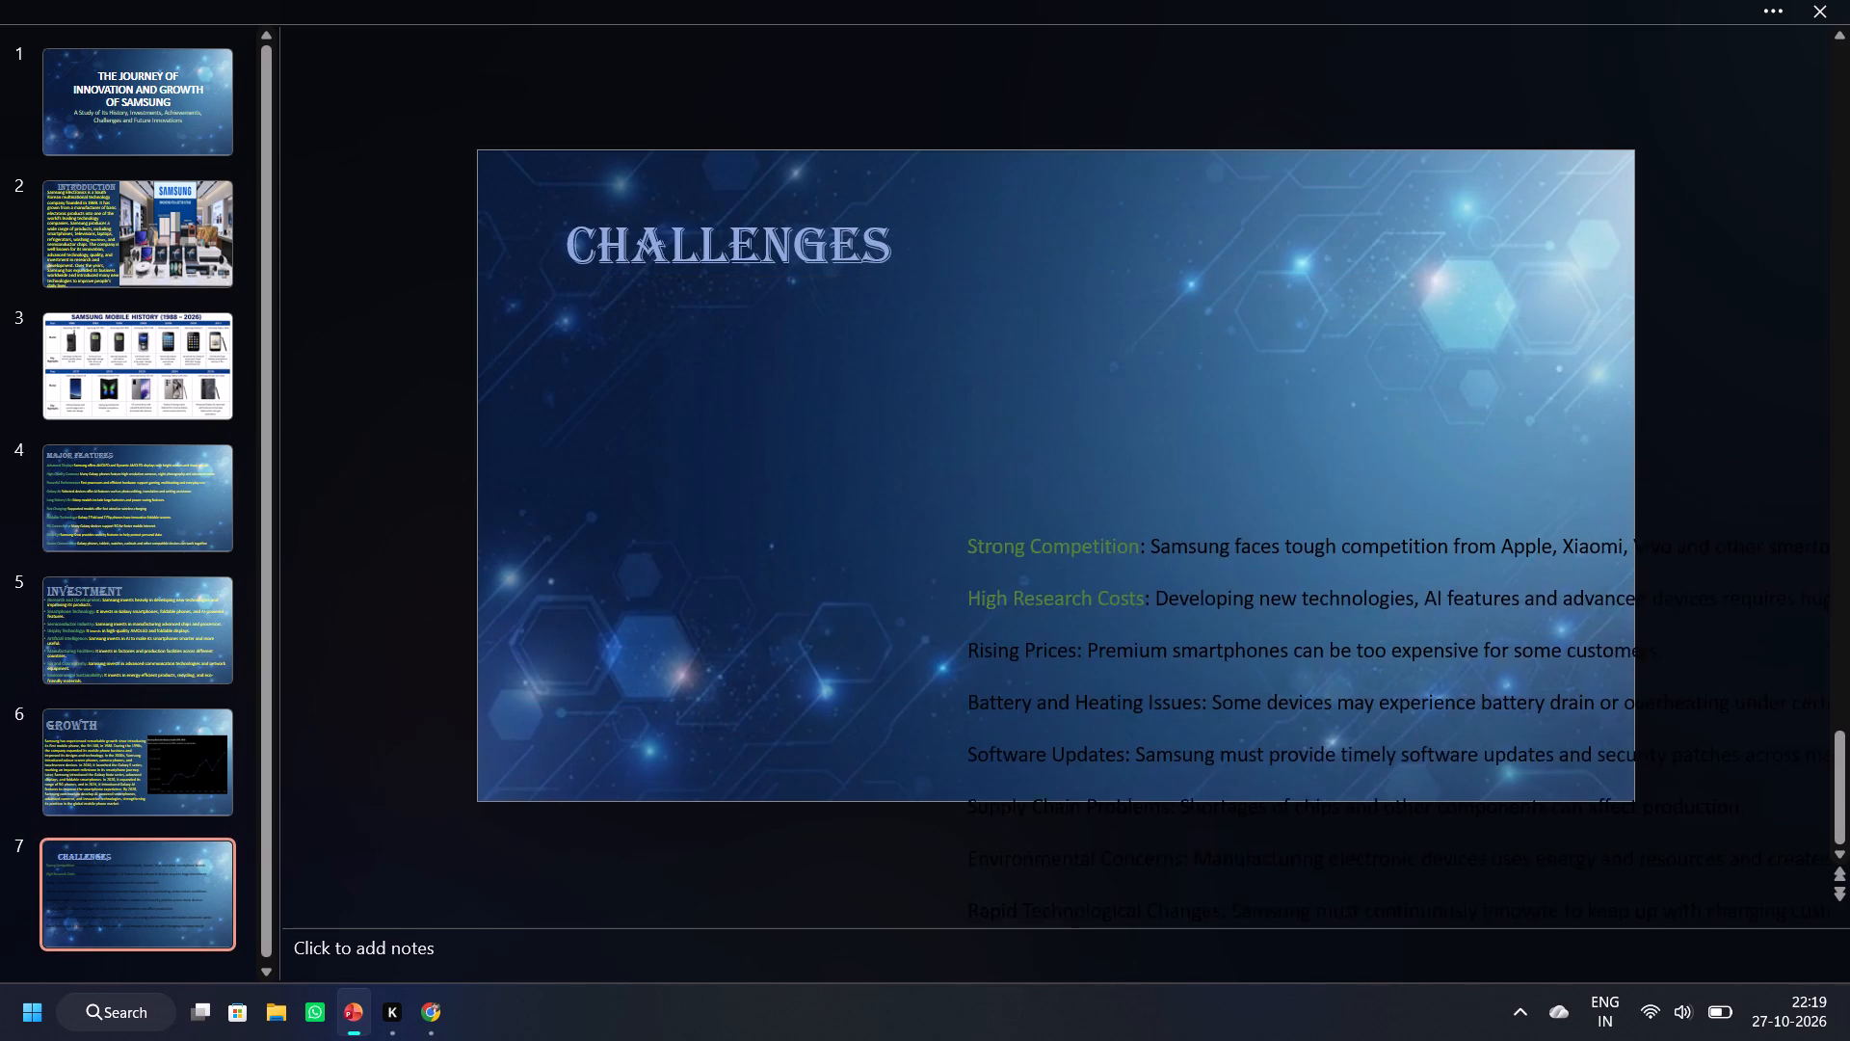
left_click_drag(961, 543, 543, 292)
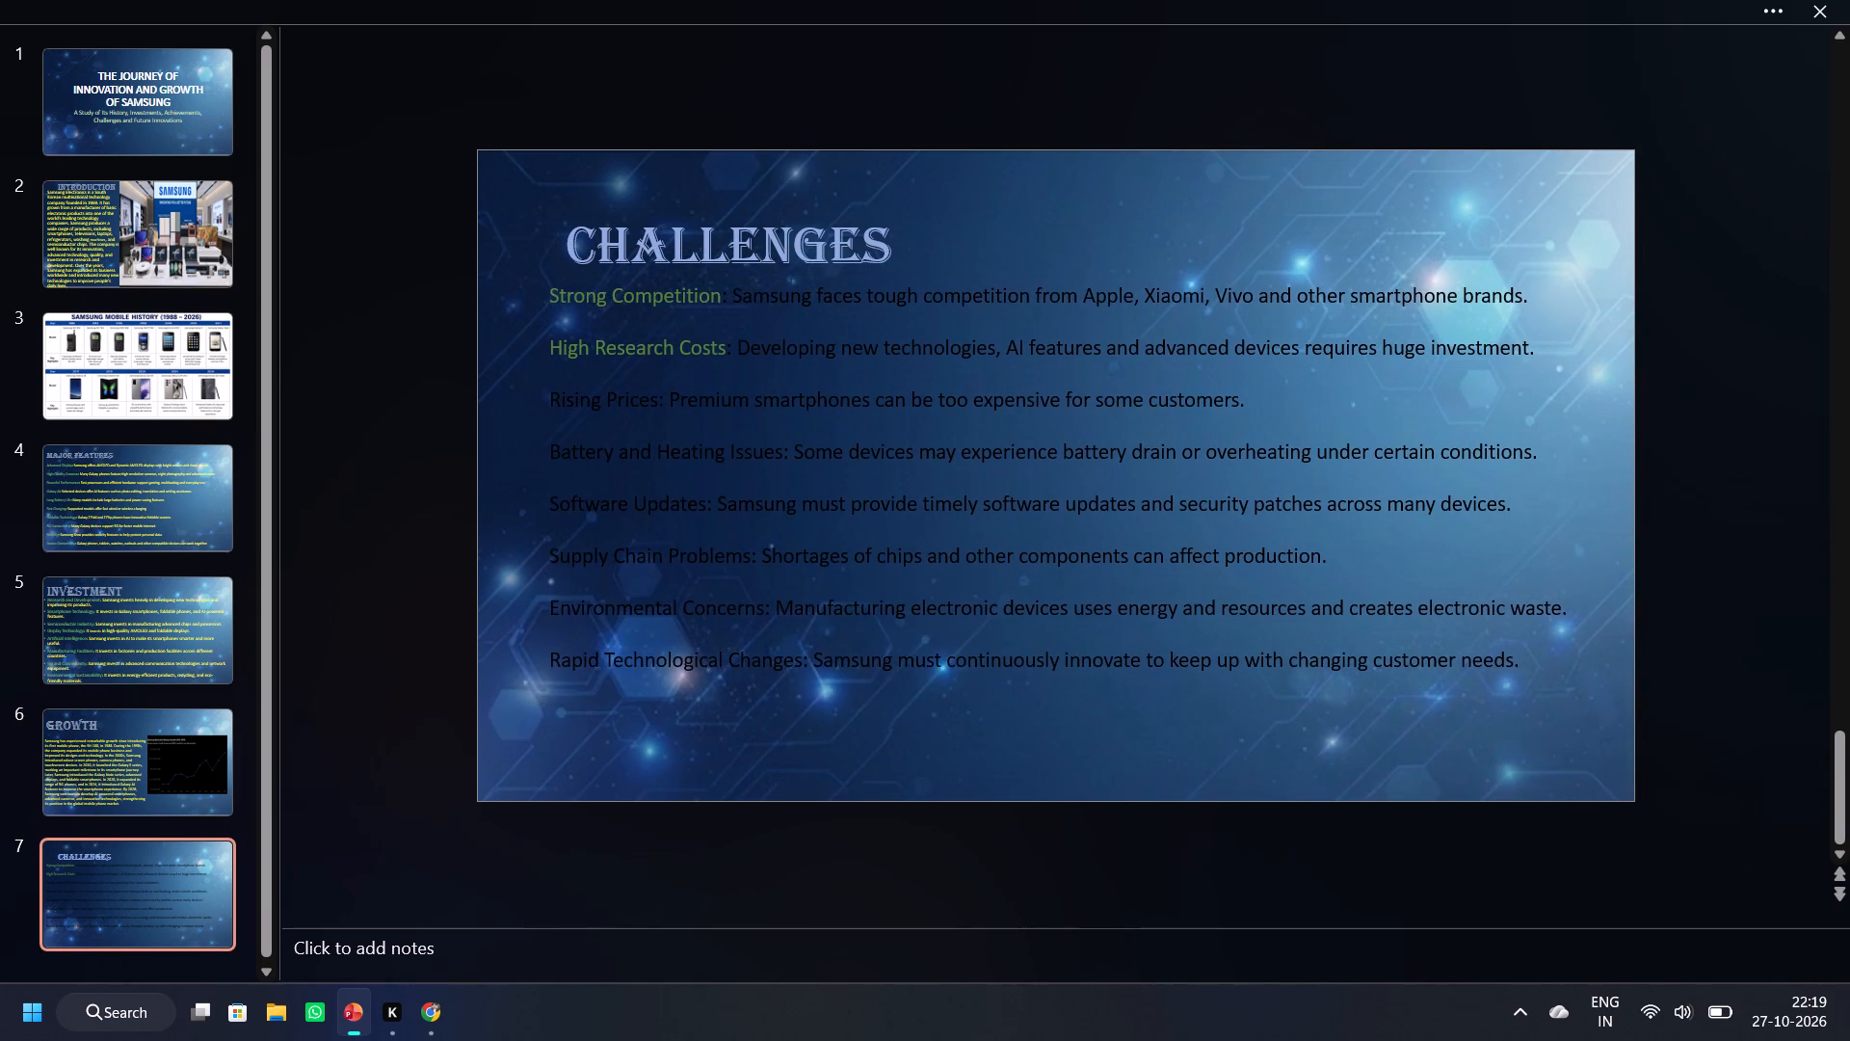
left_click_drag(543, 292, 536, 297)
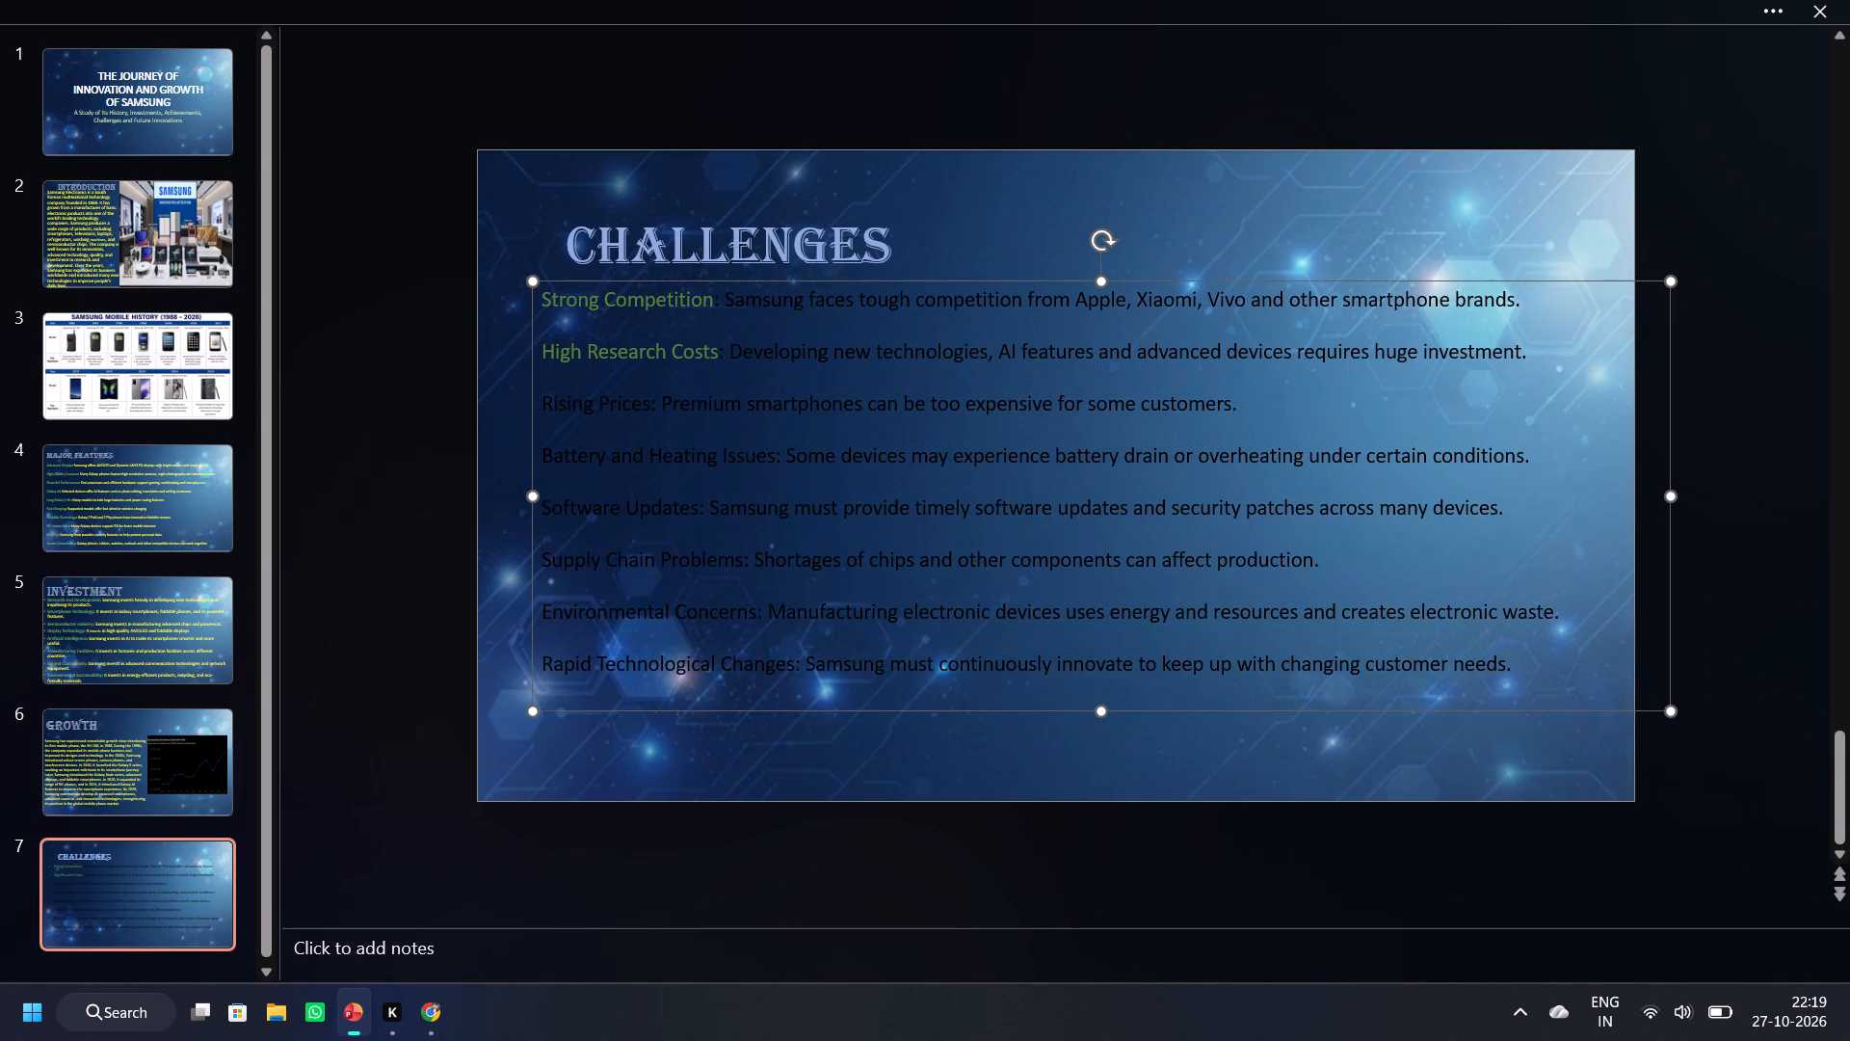
double_click(544, 299)
left_click_drag(544, 299, 930, 622)
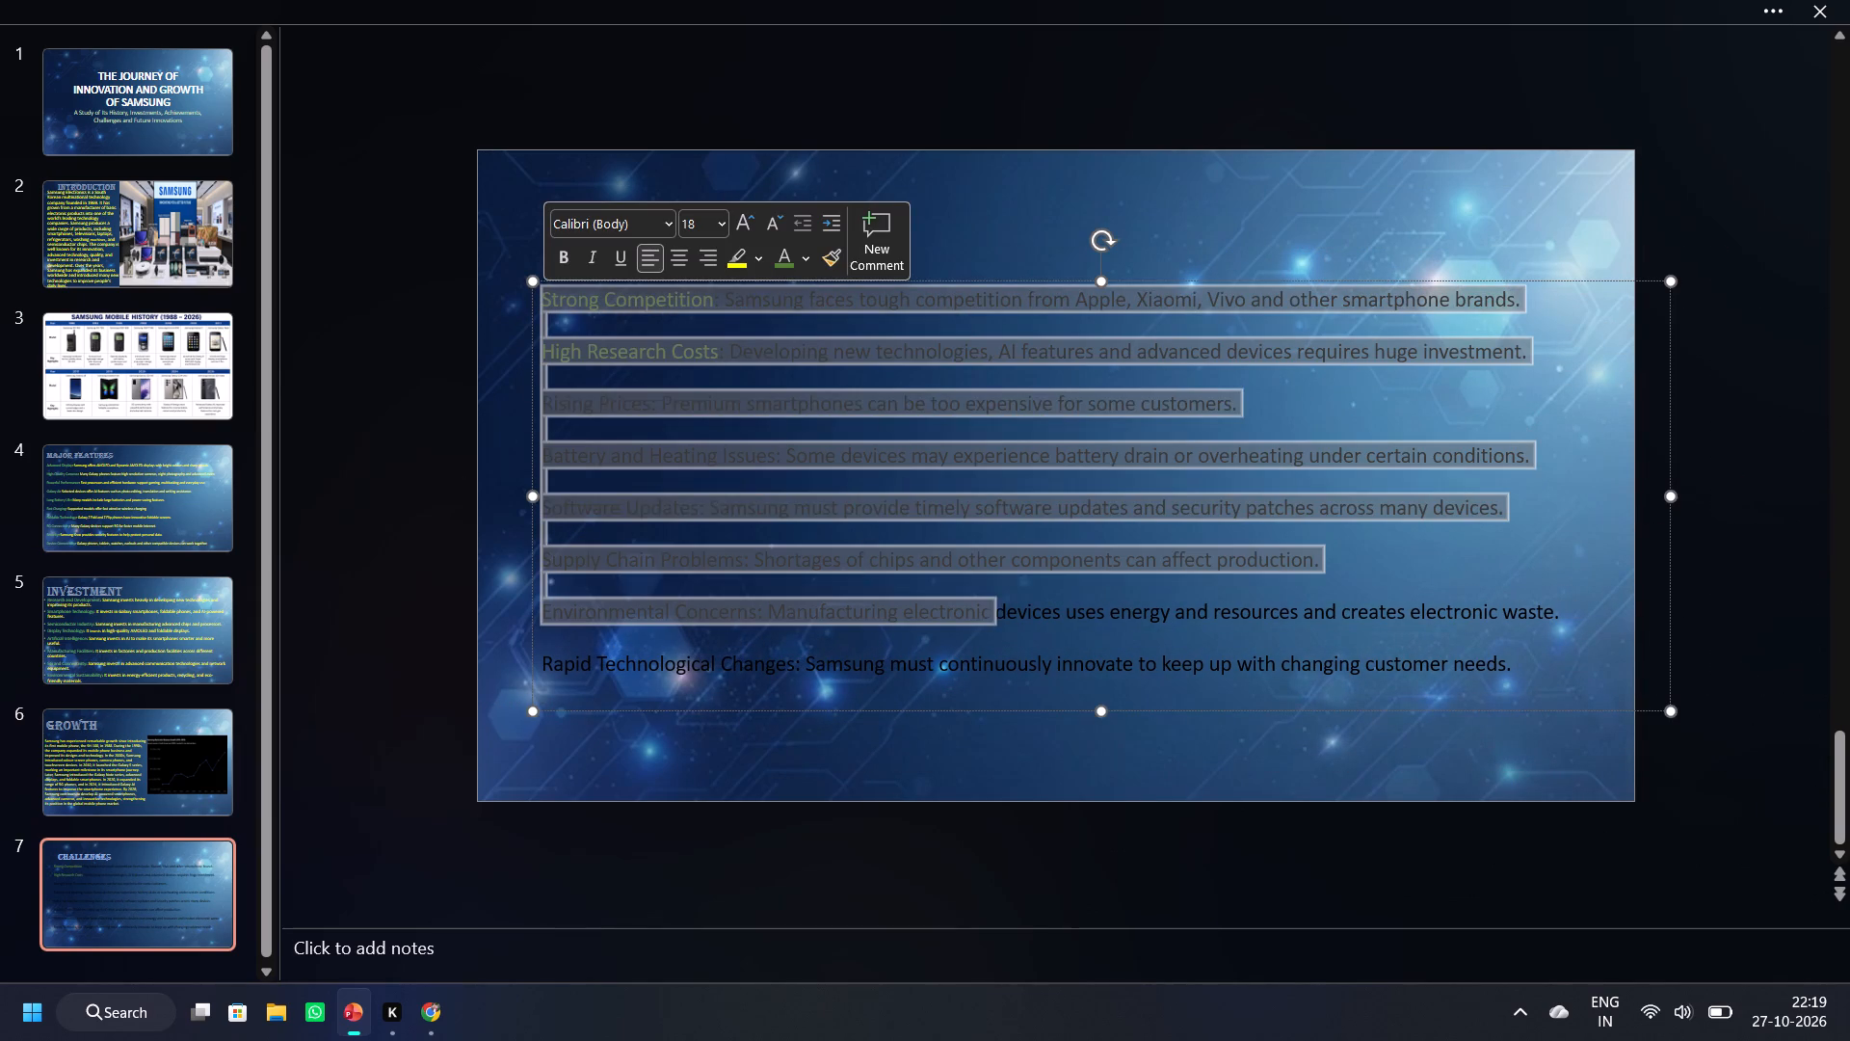
left_click_drag(930, 622, 1142, 681)
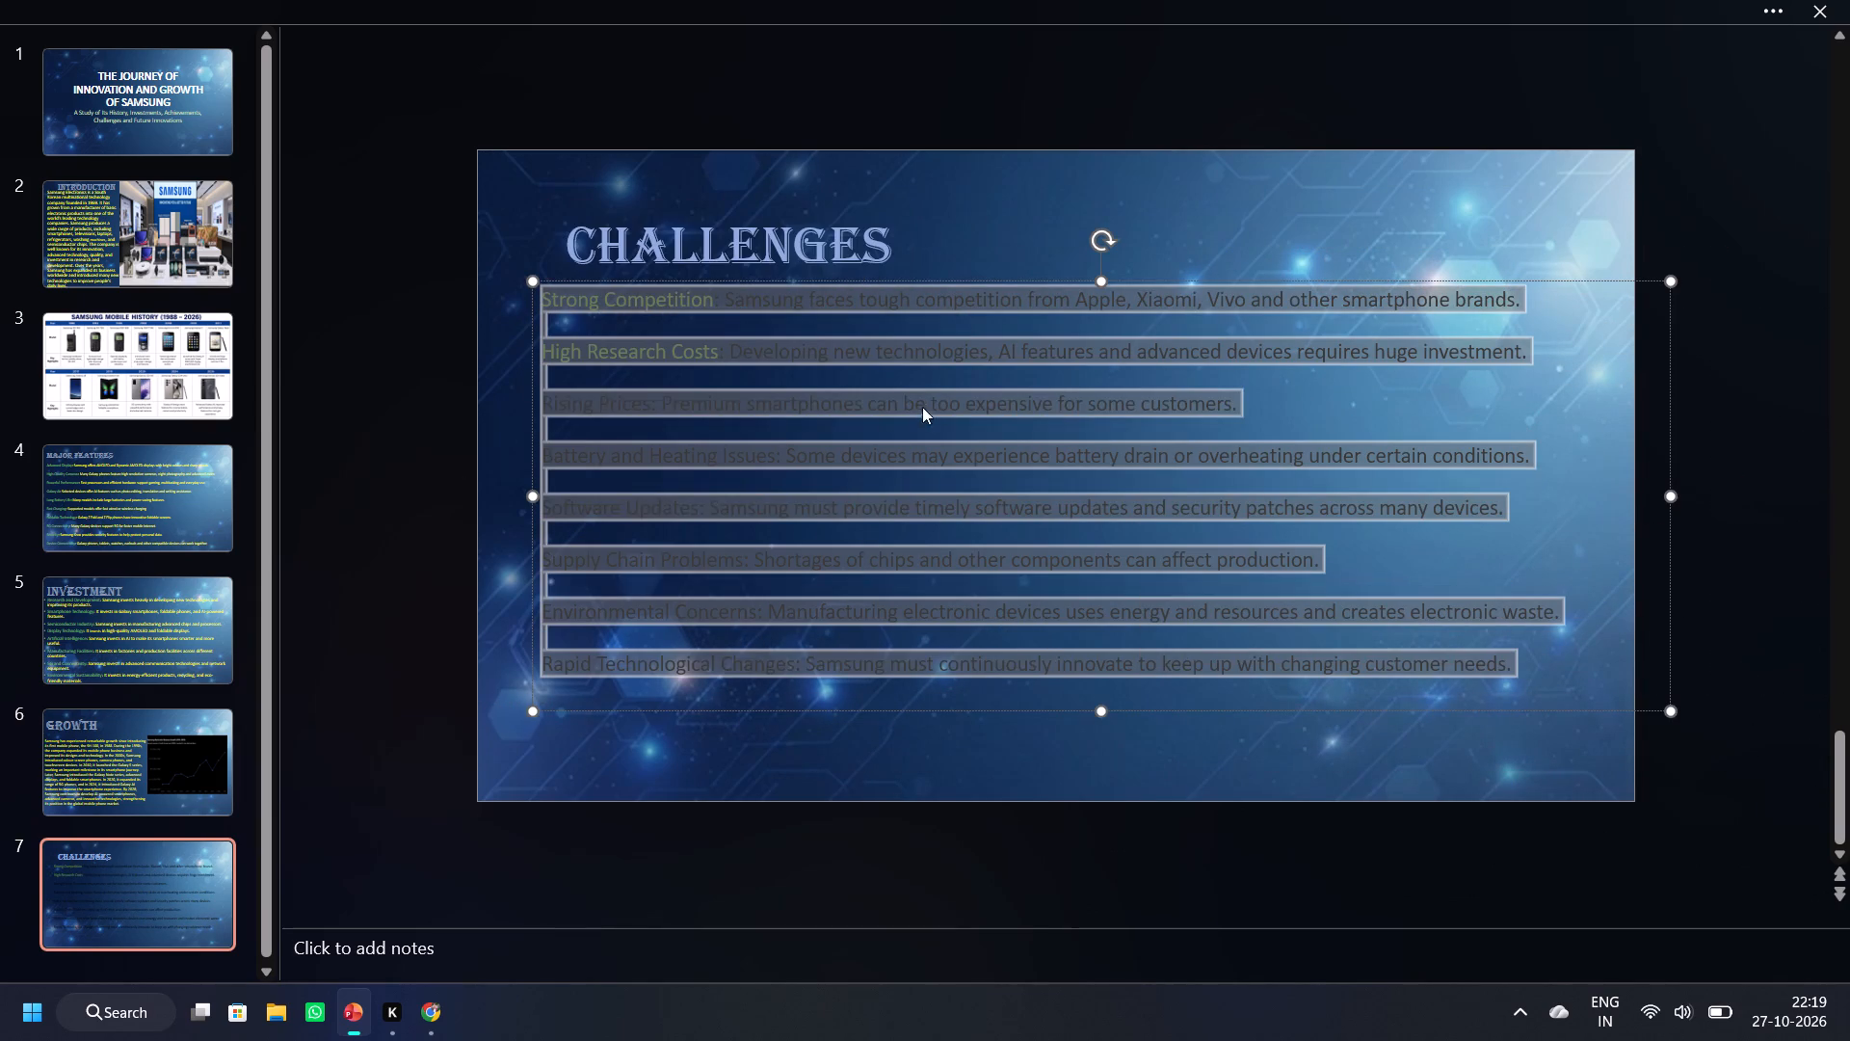
left_click(1072, 0)
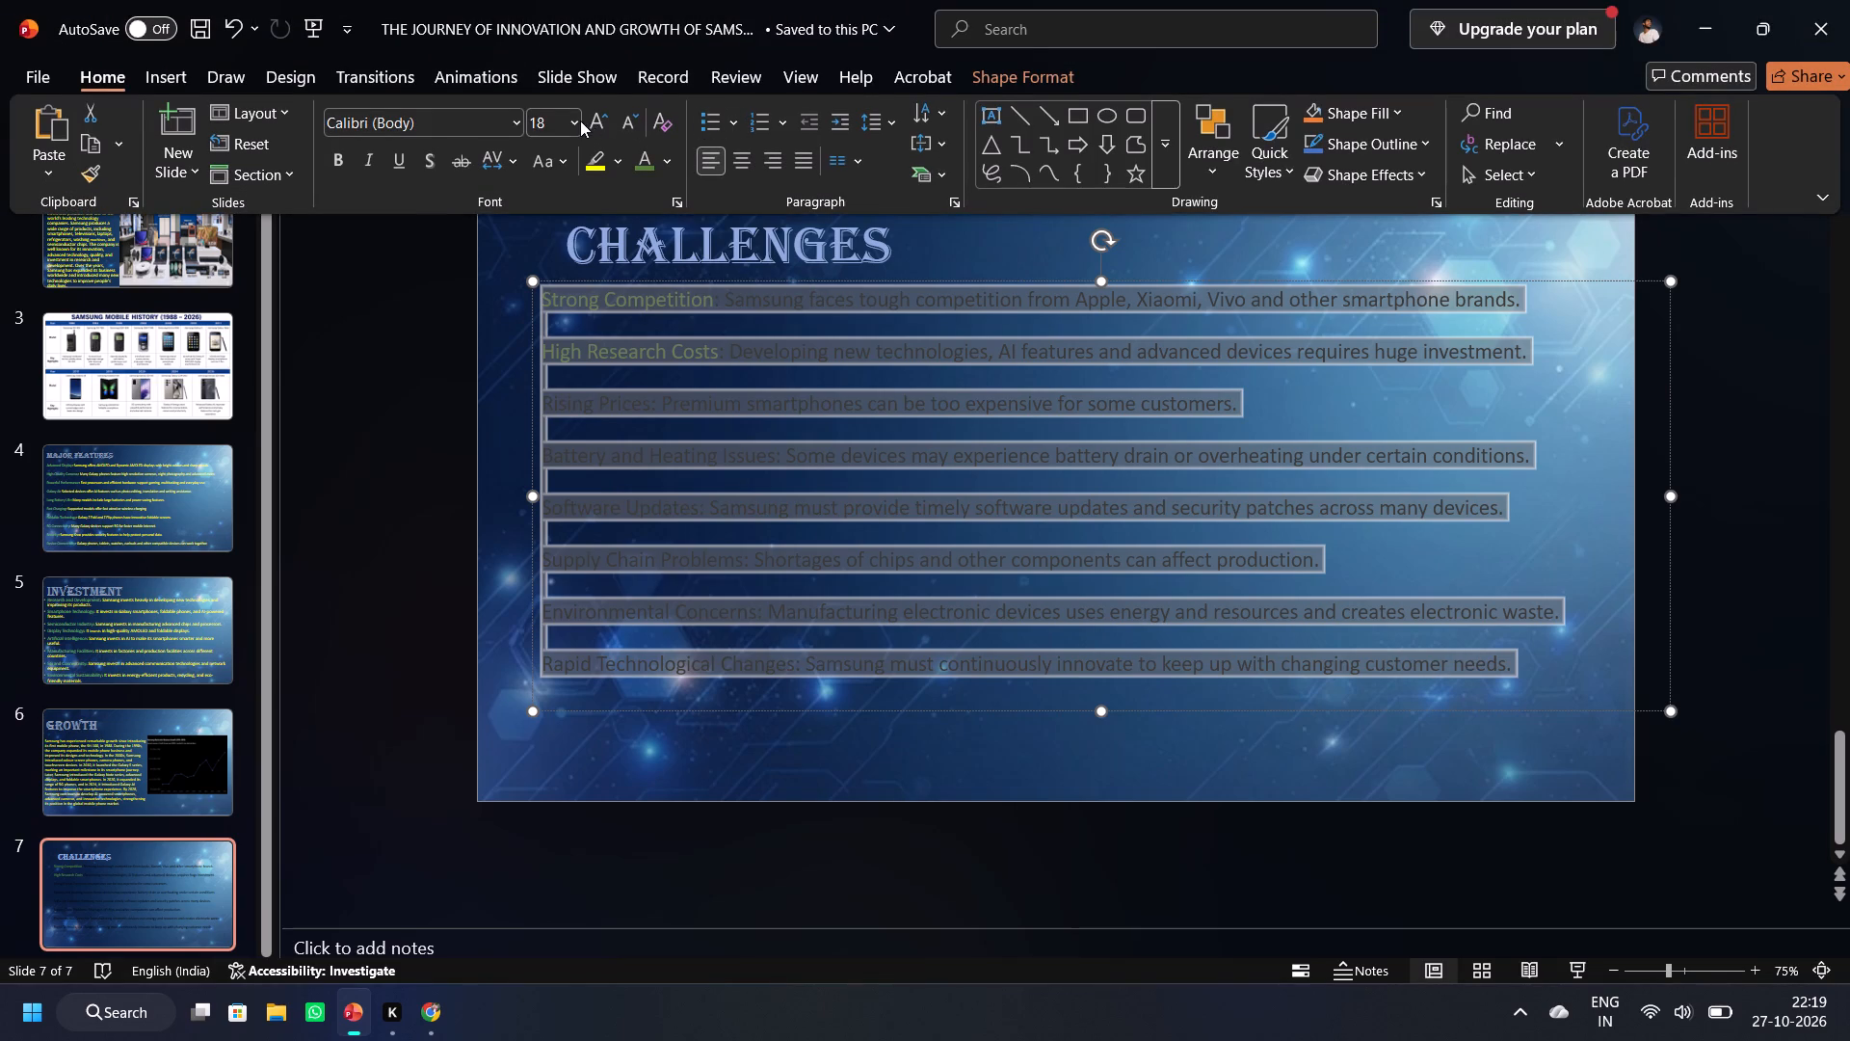
left_click(573, 119)
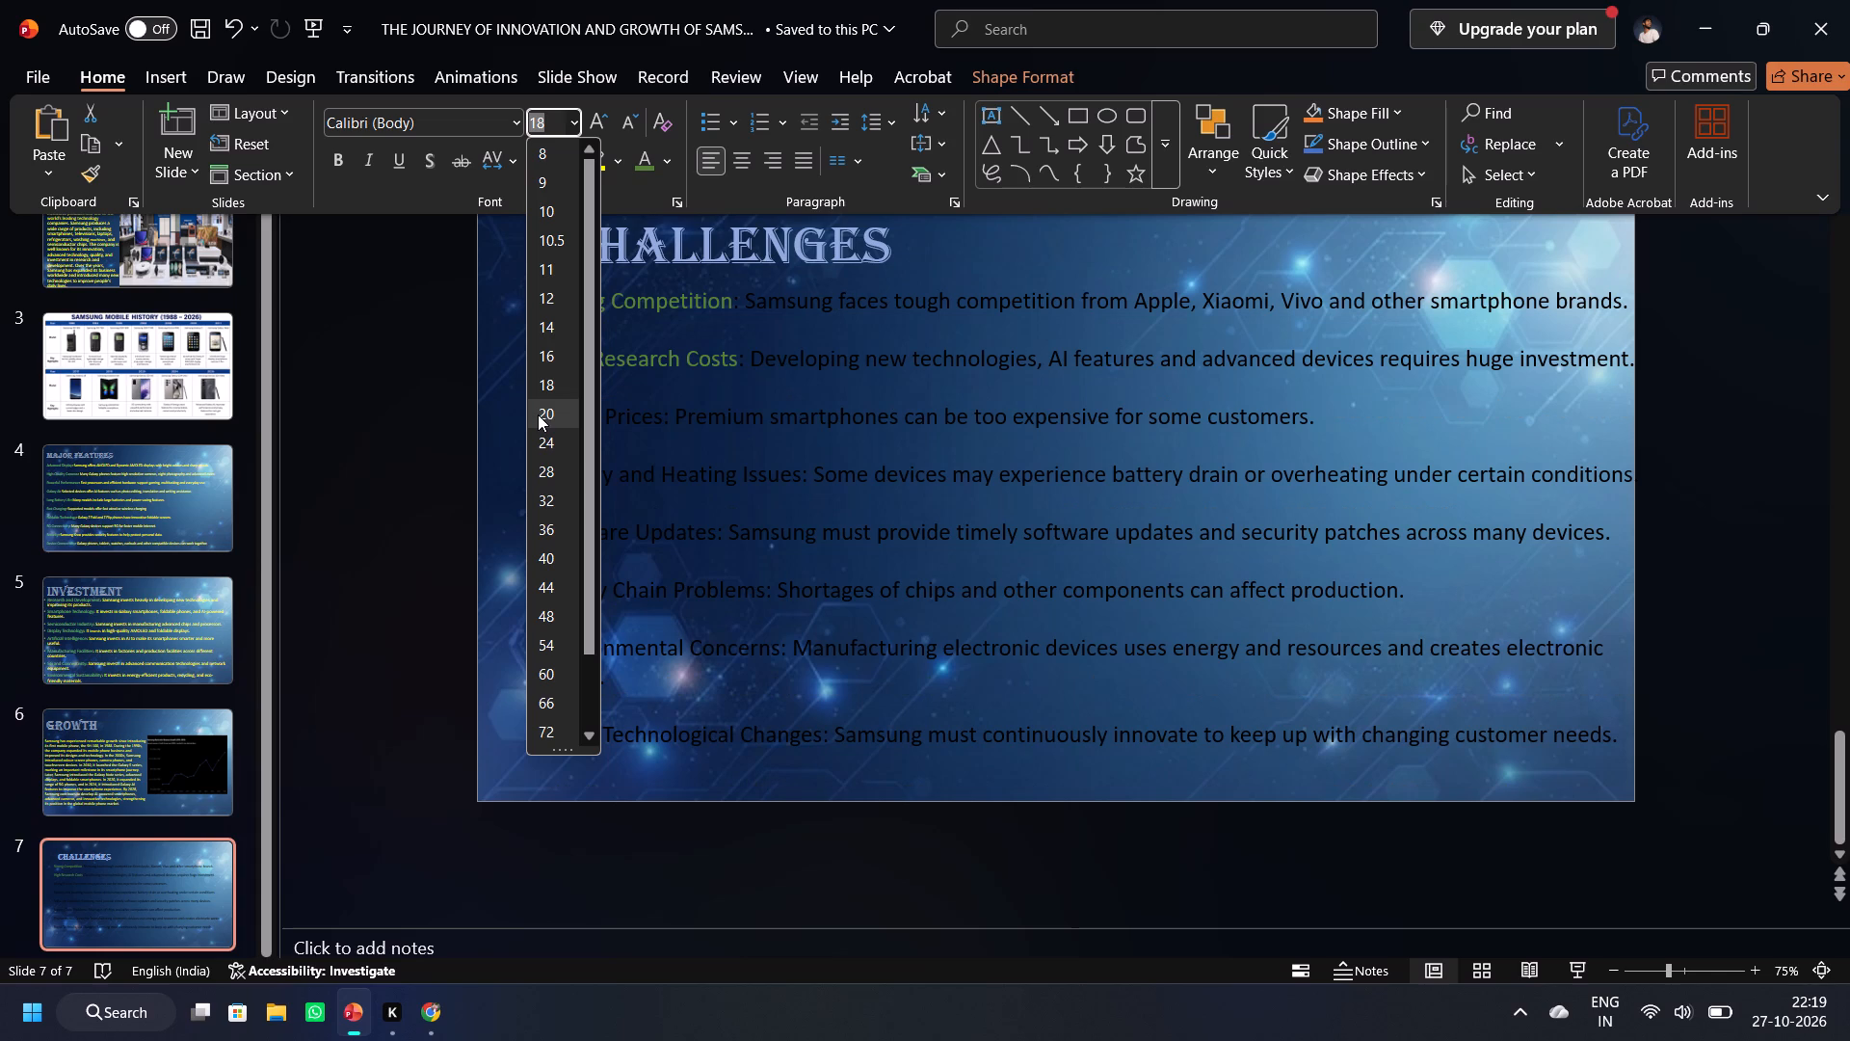
left_click(538, 414)
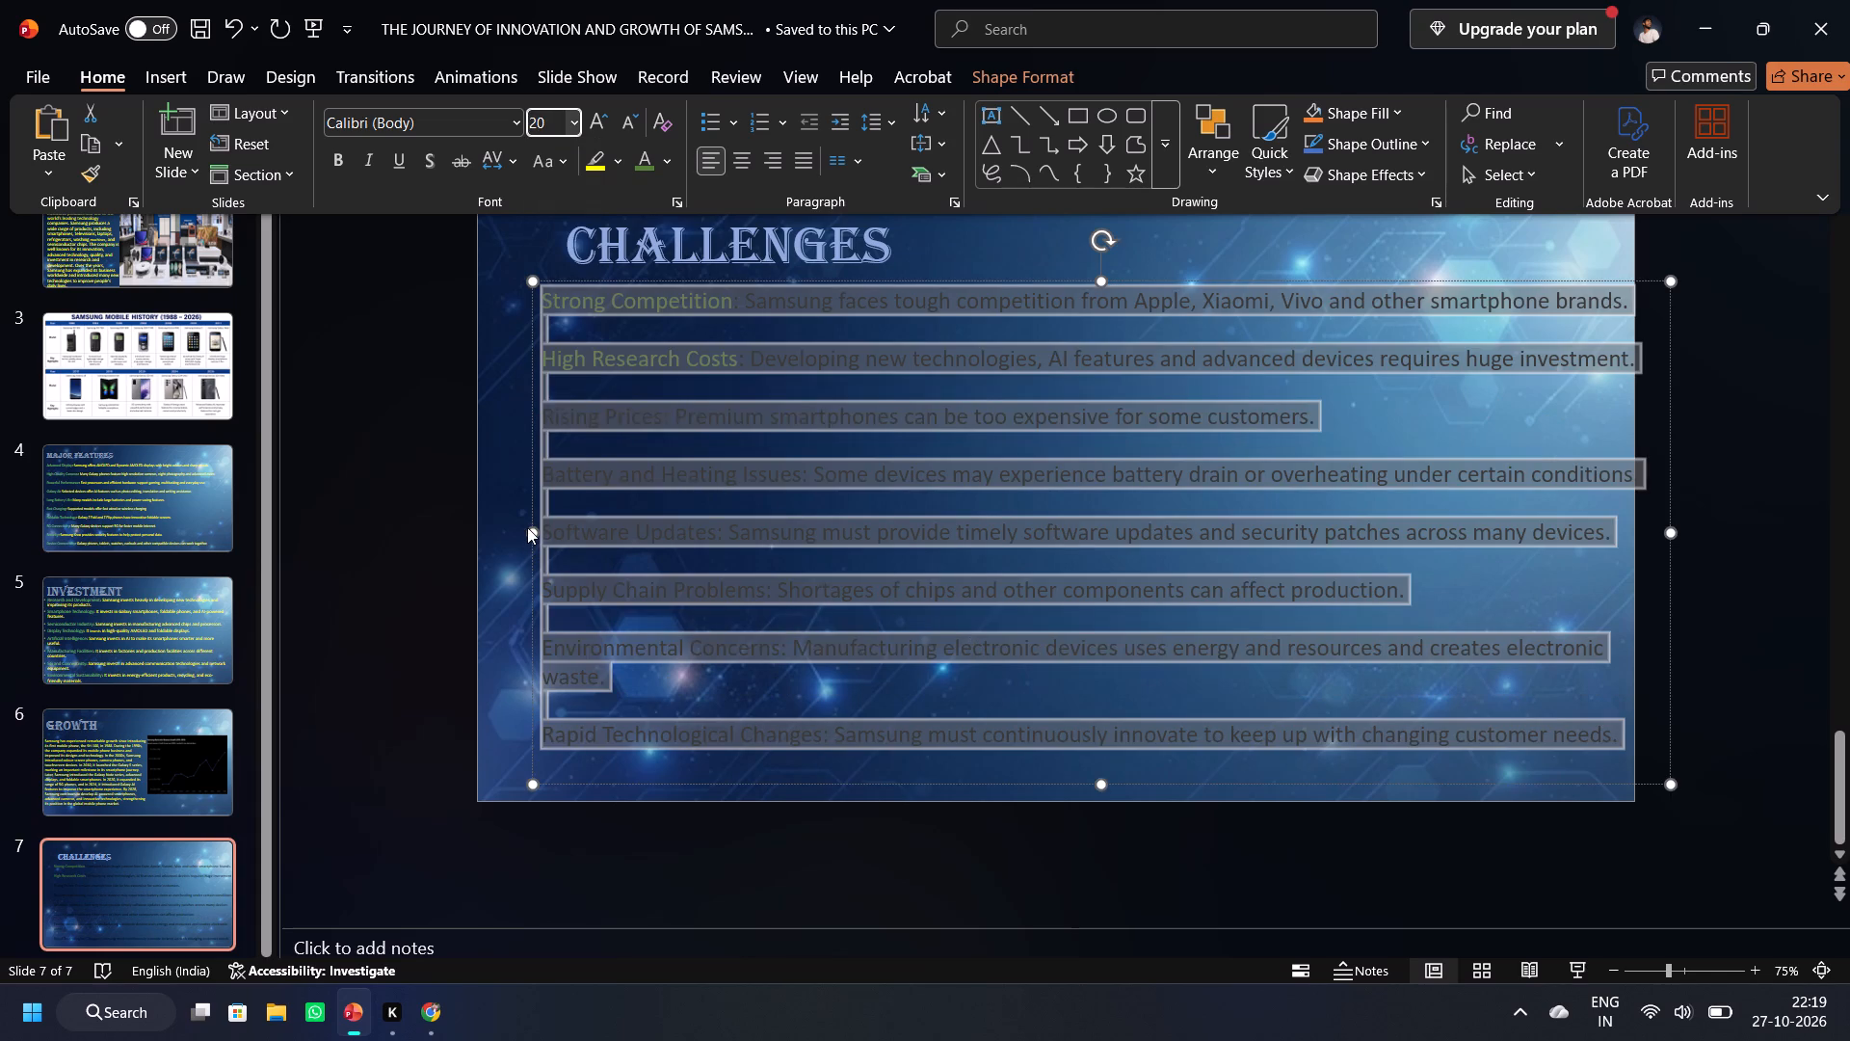
Widen the challenges text box from its upper-left corner to close to the slide's left edge.
left_click_drag(527, 527, 529, 284)
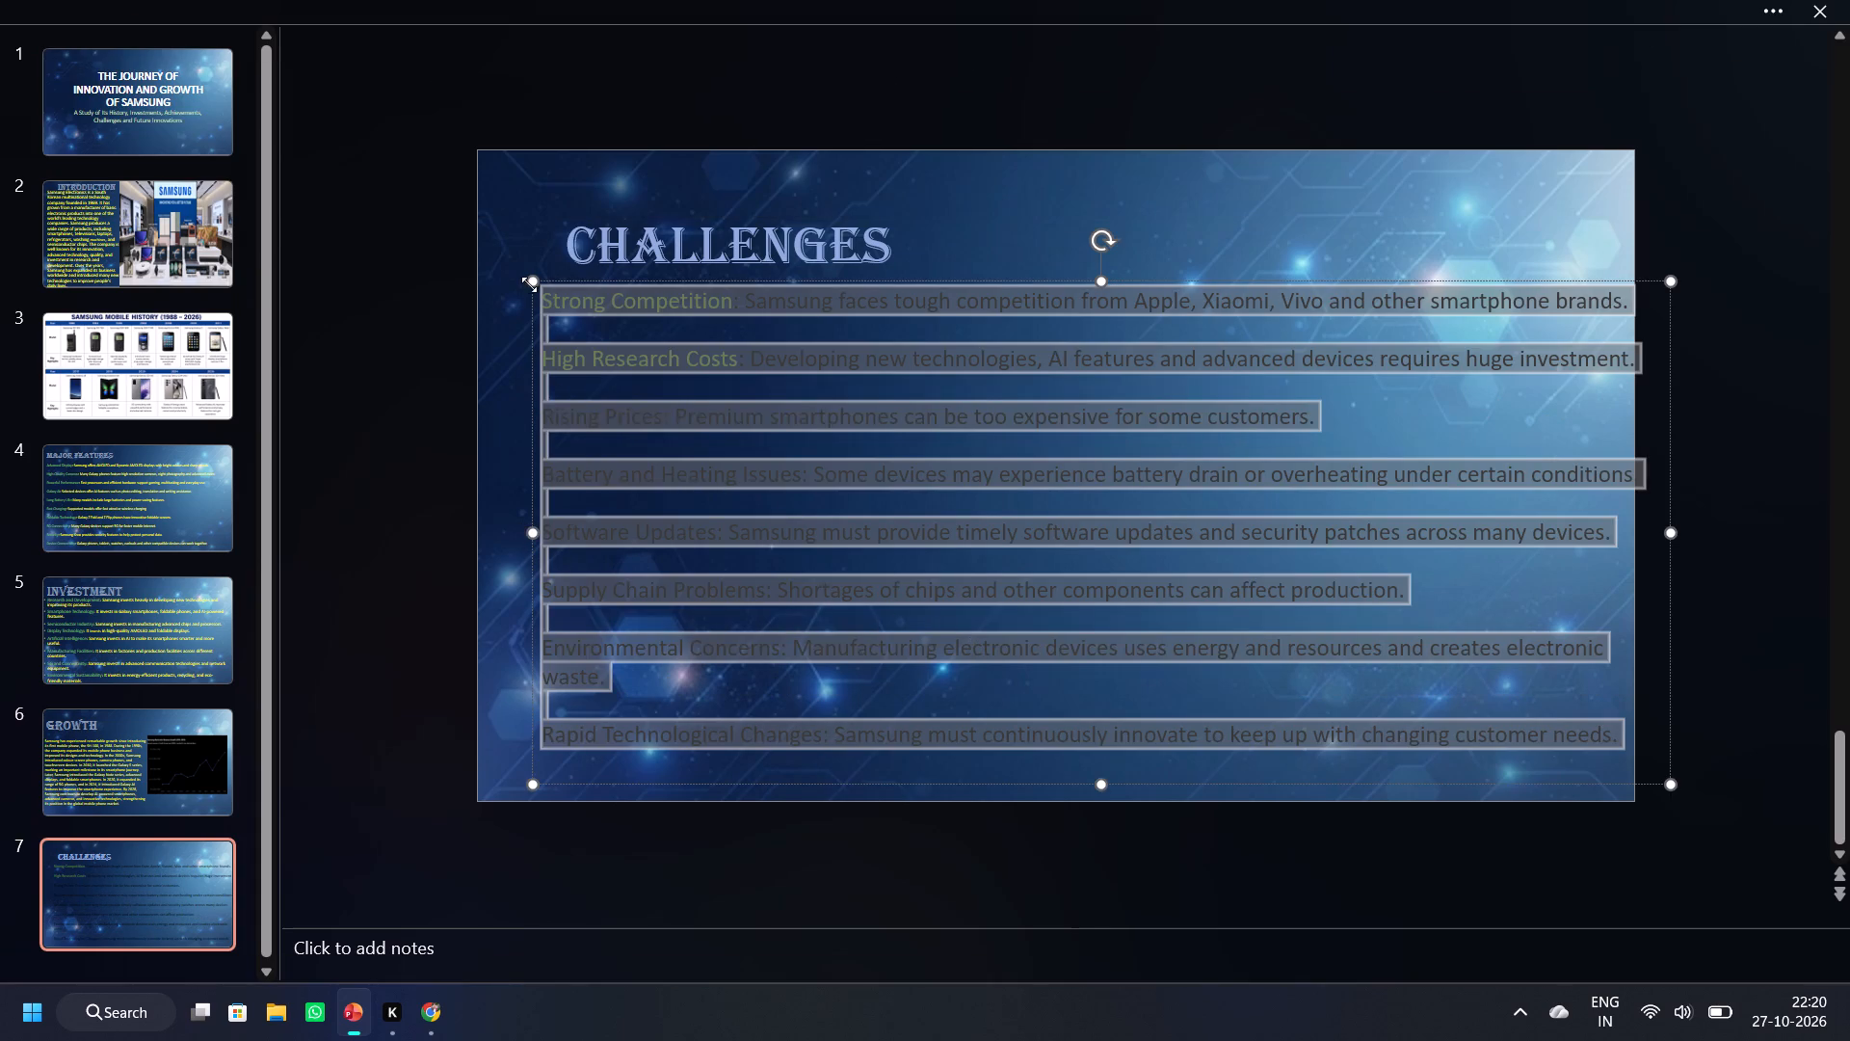
left_click_drag(529, 284, 534, 283)
left_click_drag(534, 283, 486, 283)
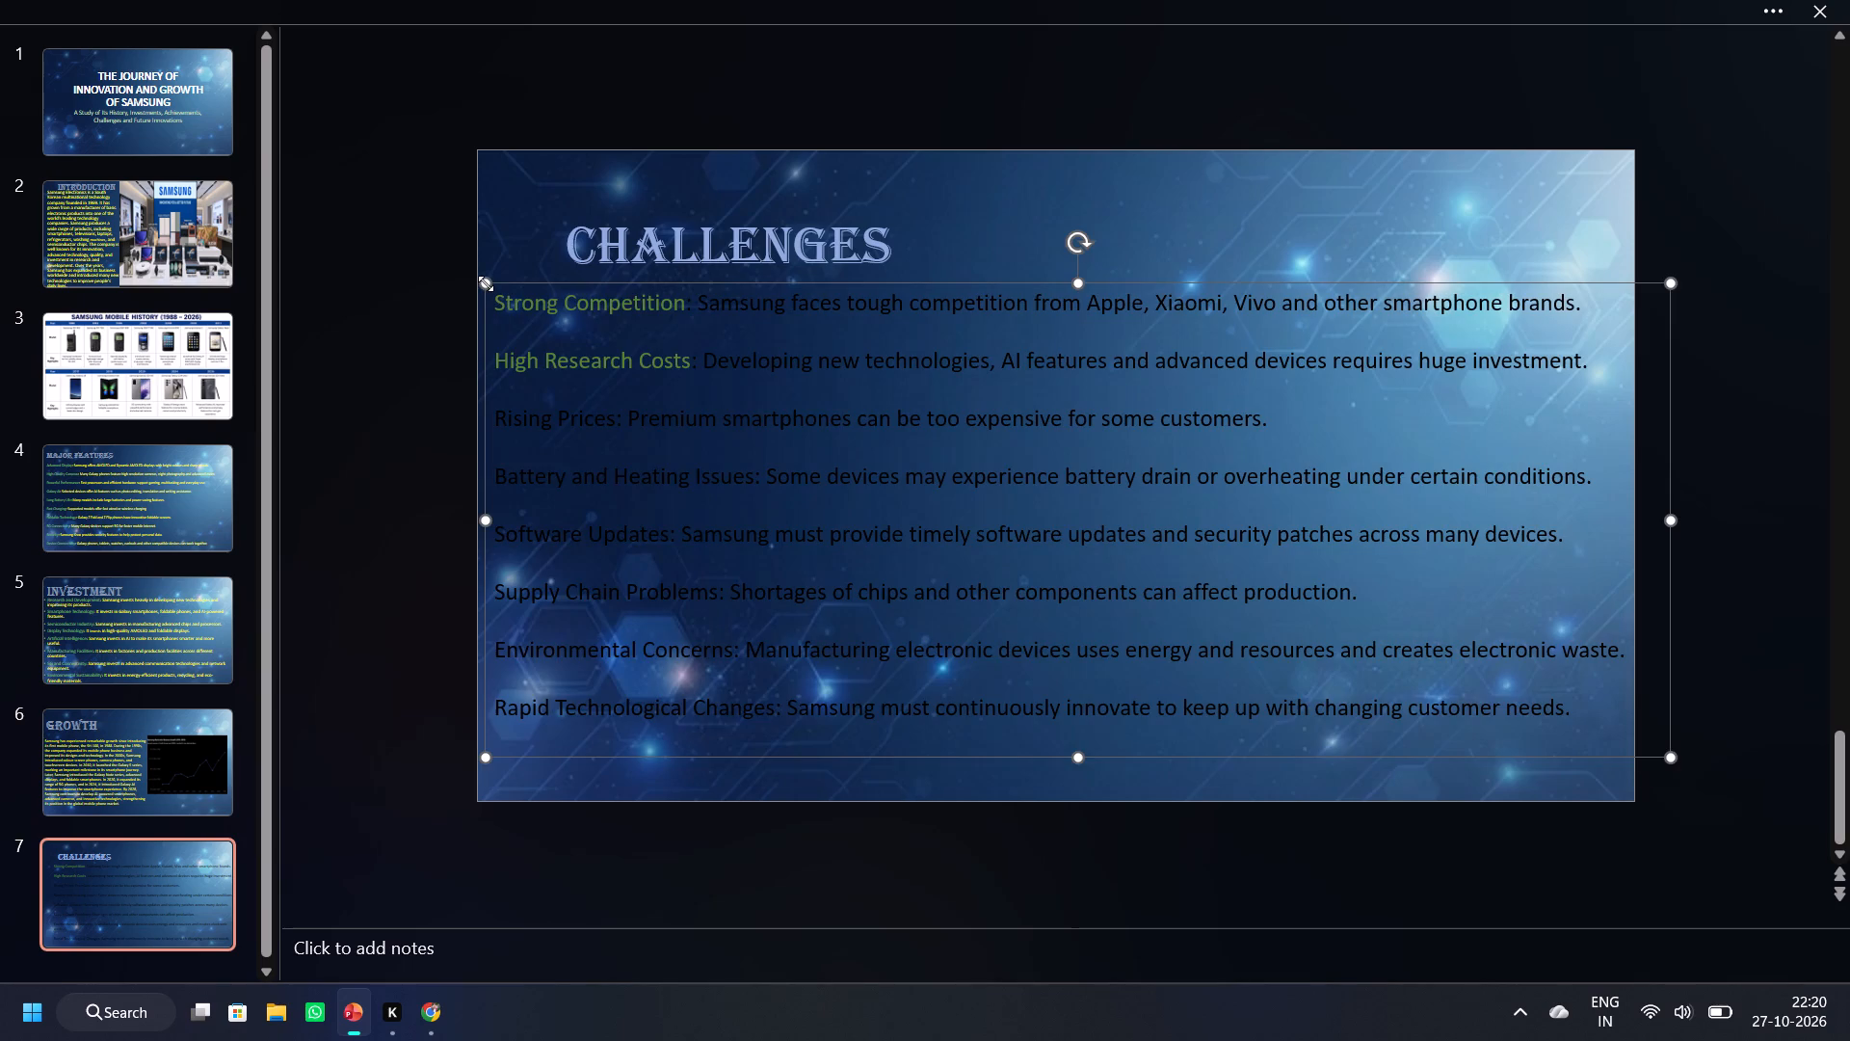
left_click(410, 230)
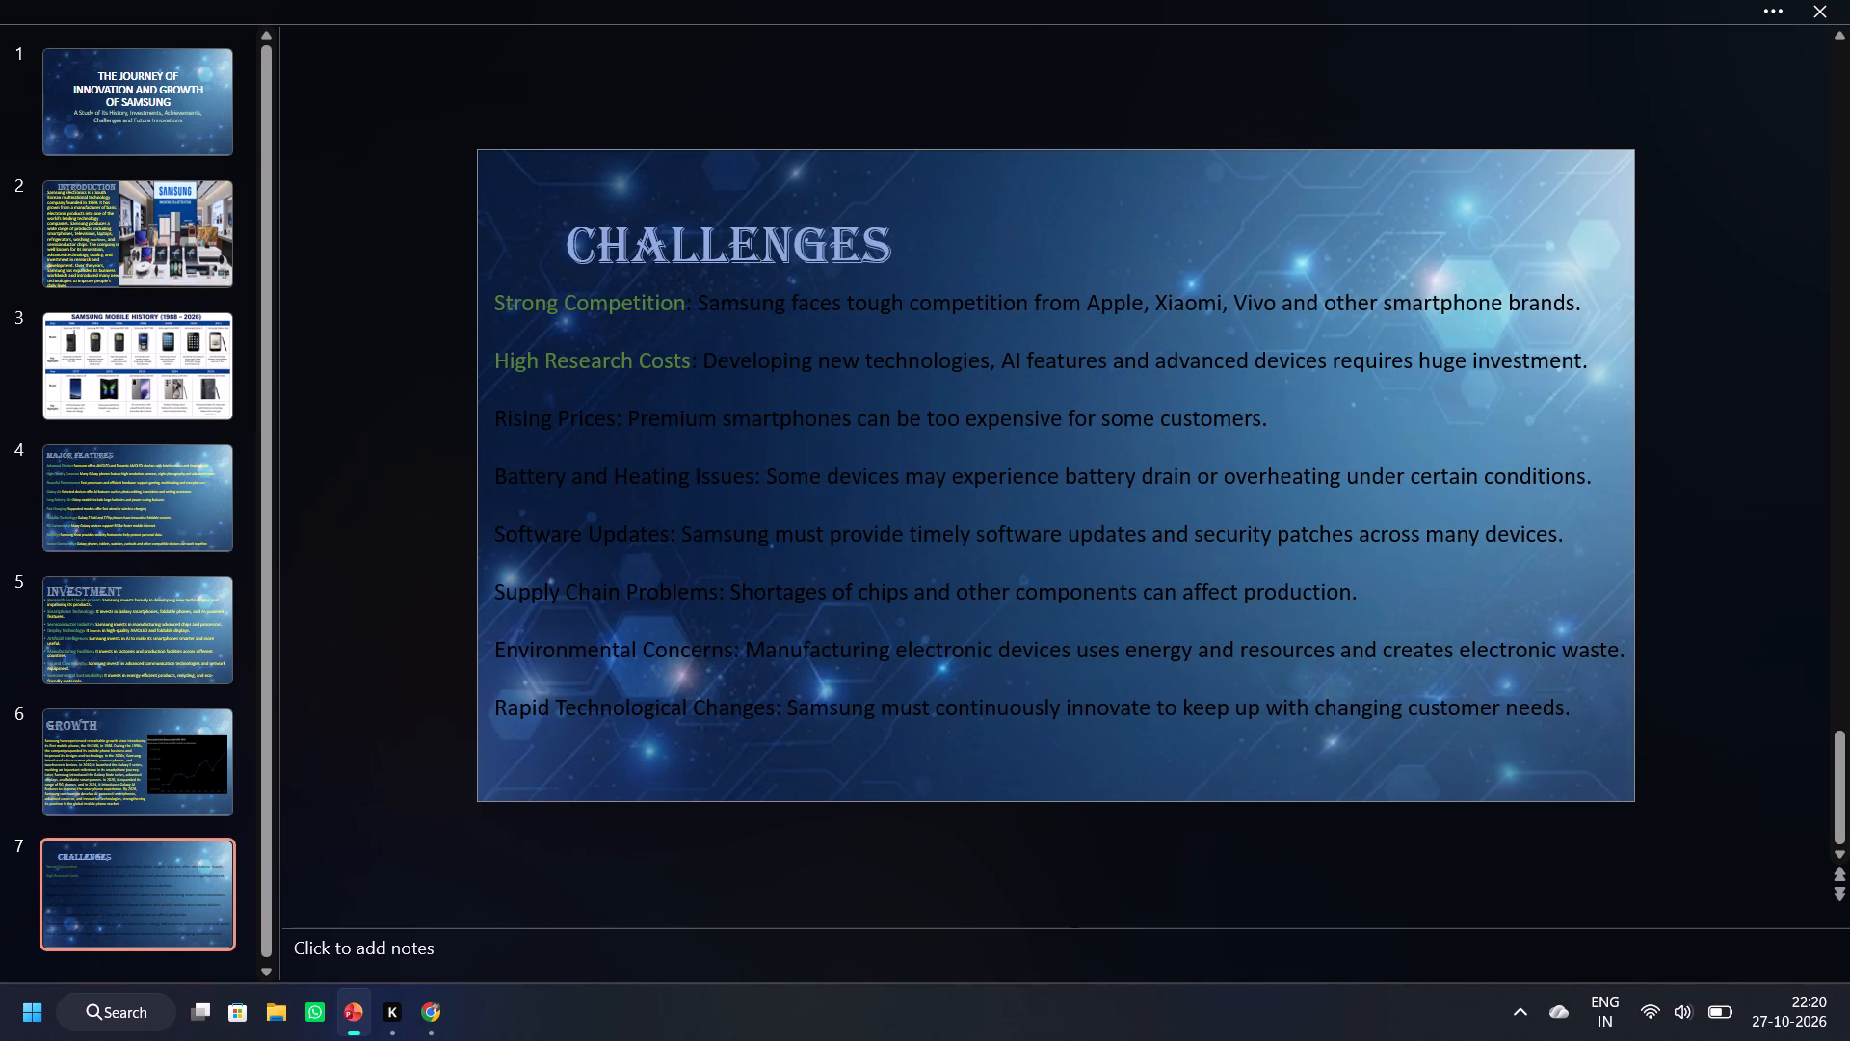
Apply the same green font colour to the "Rising Prices" label on the Challenges slide.
left_click(496, 423)
left_click_drag(496, 423, 585, 422)
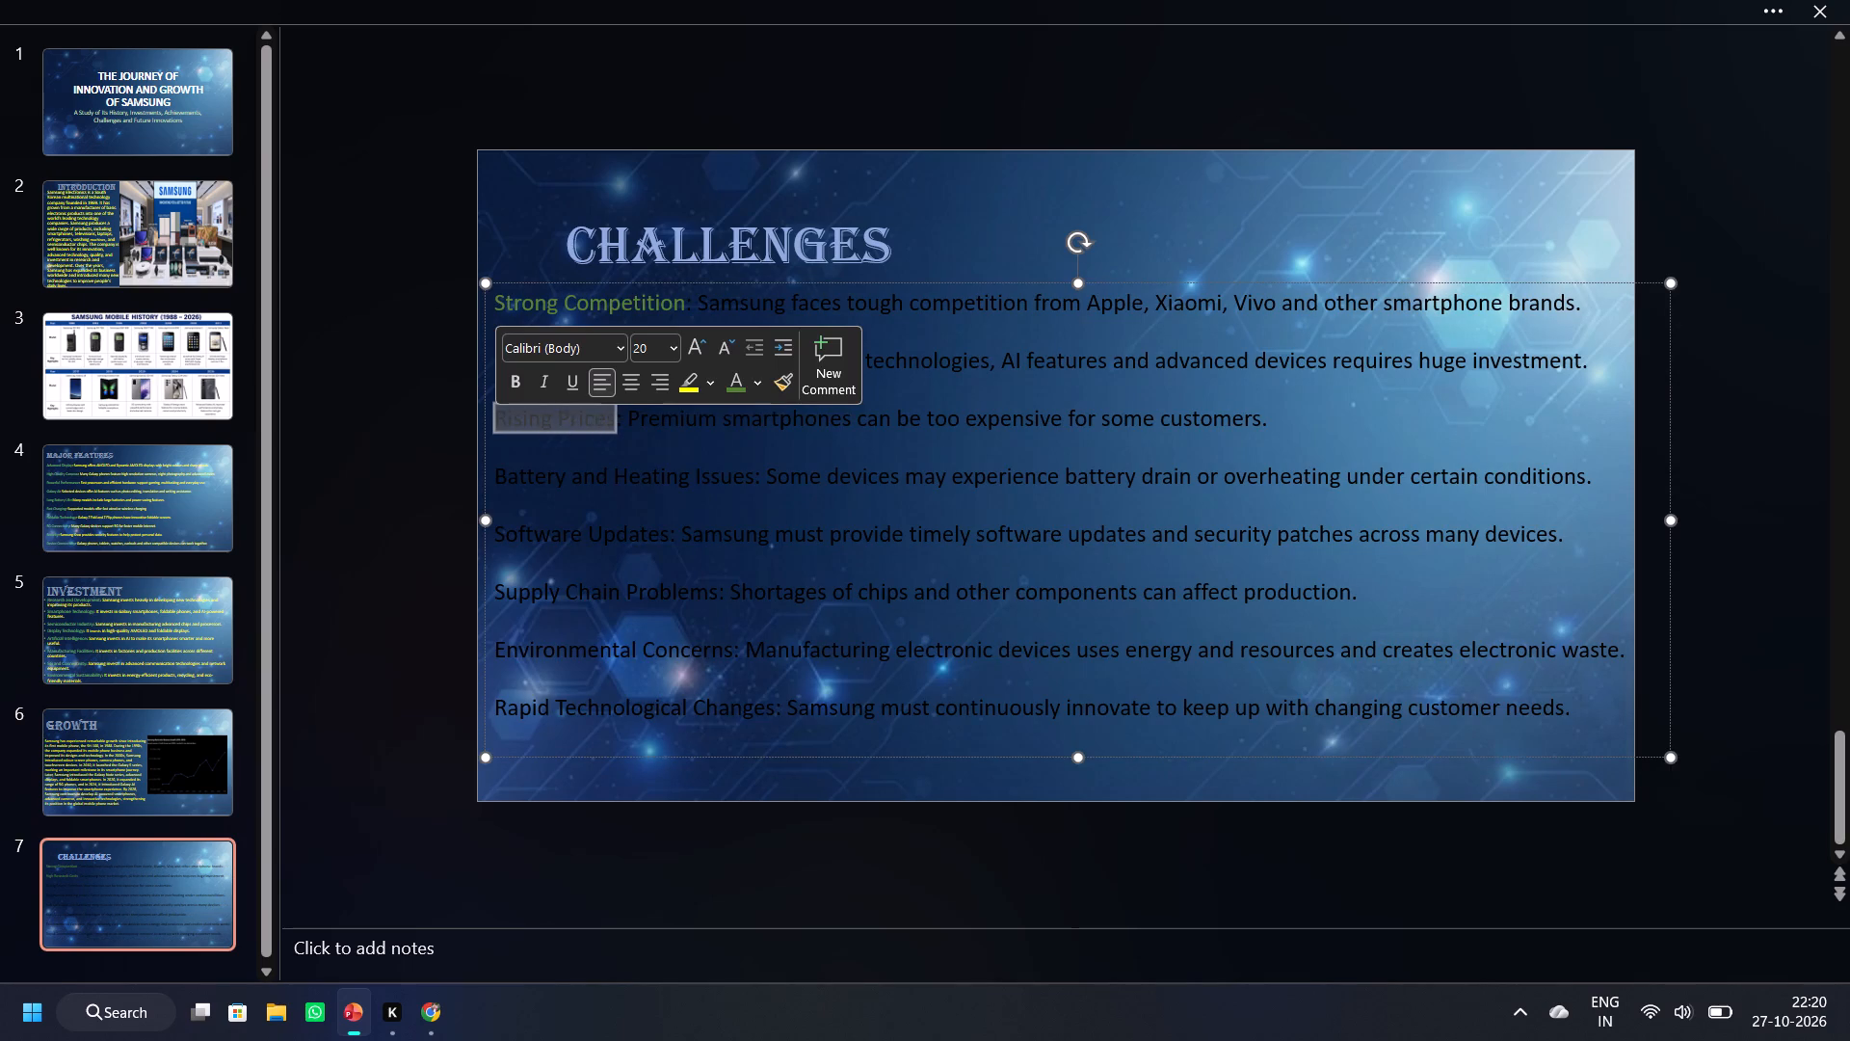
left_click_drag(585, 422, 600, 423)
left_click(832, 376)
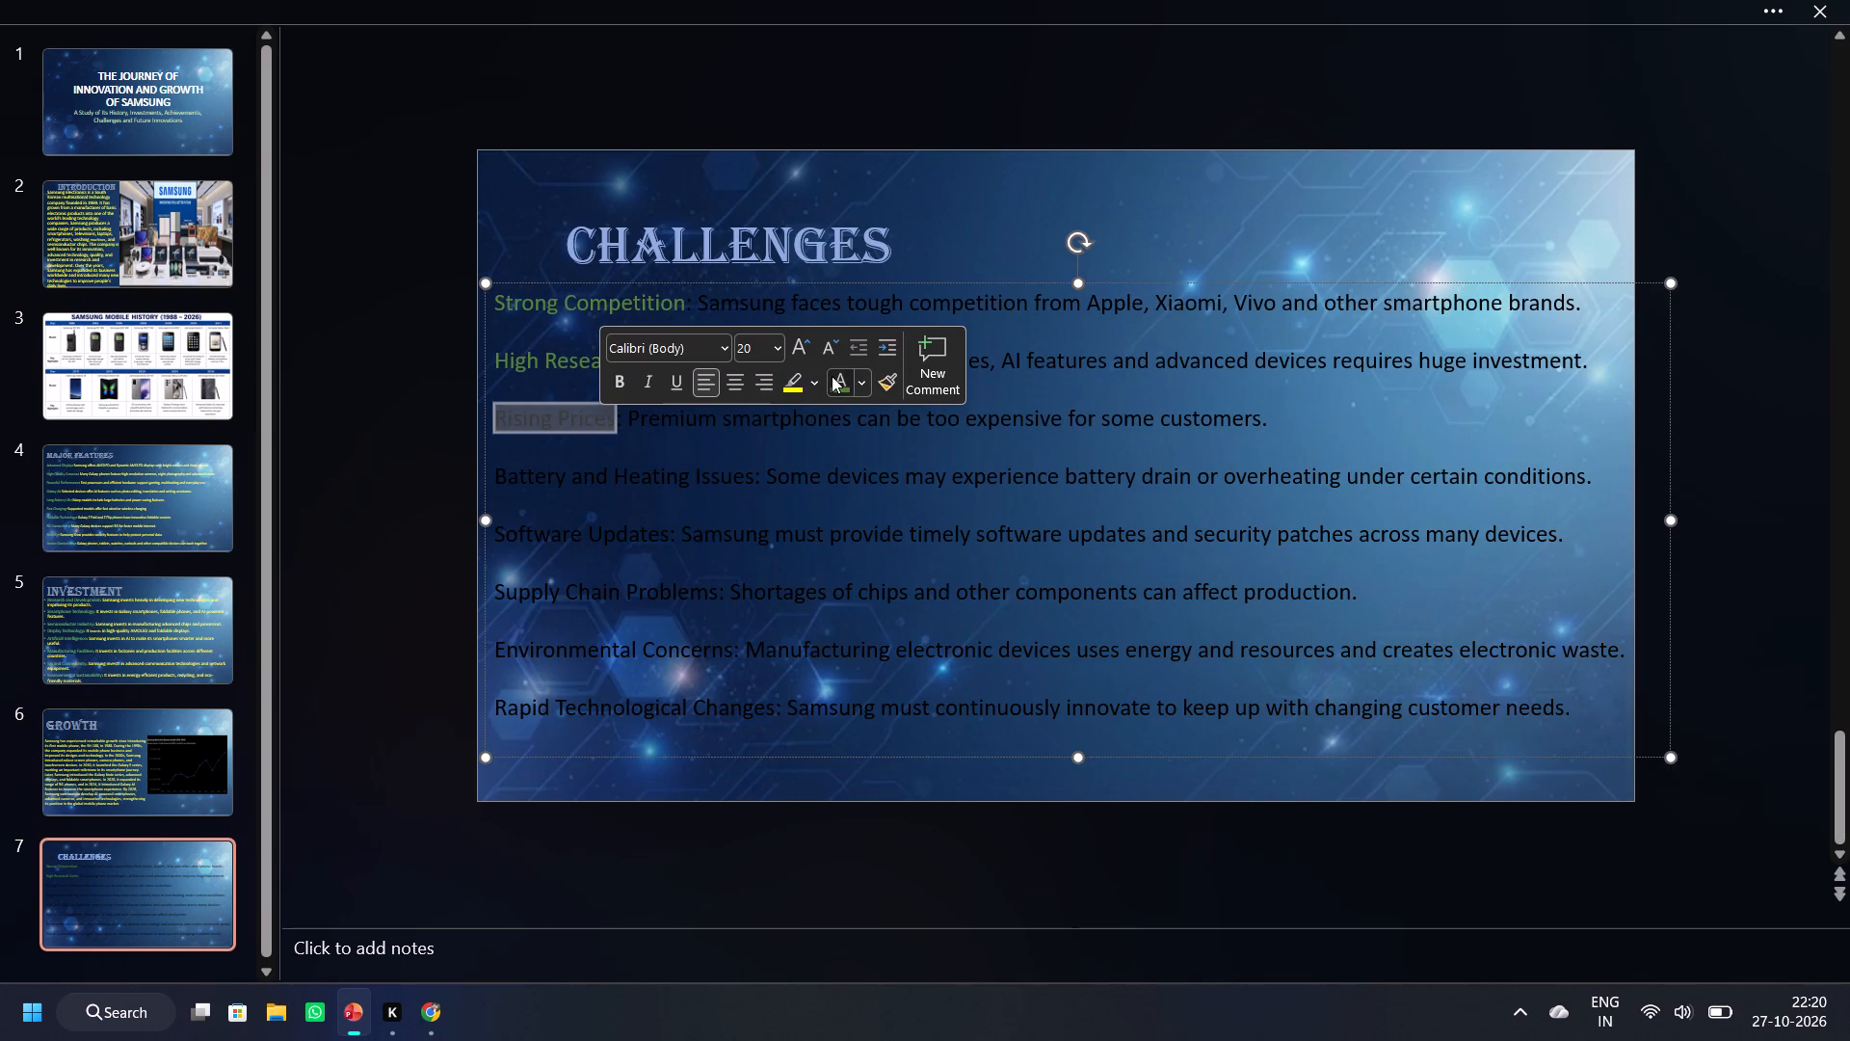
Apply the same green font colour to the "Battery and Heating Issues" and "Software Updates" labels on the Challenges slide.
double_click(492, 470)
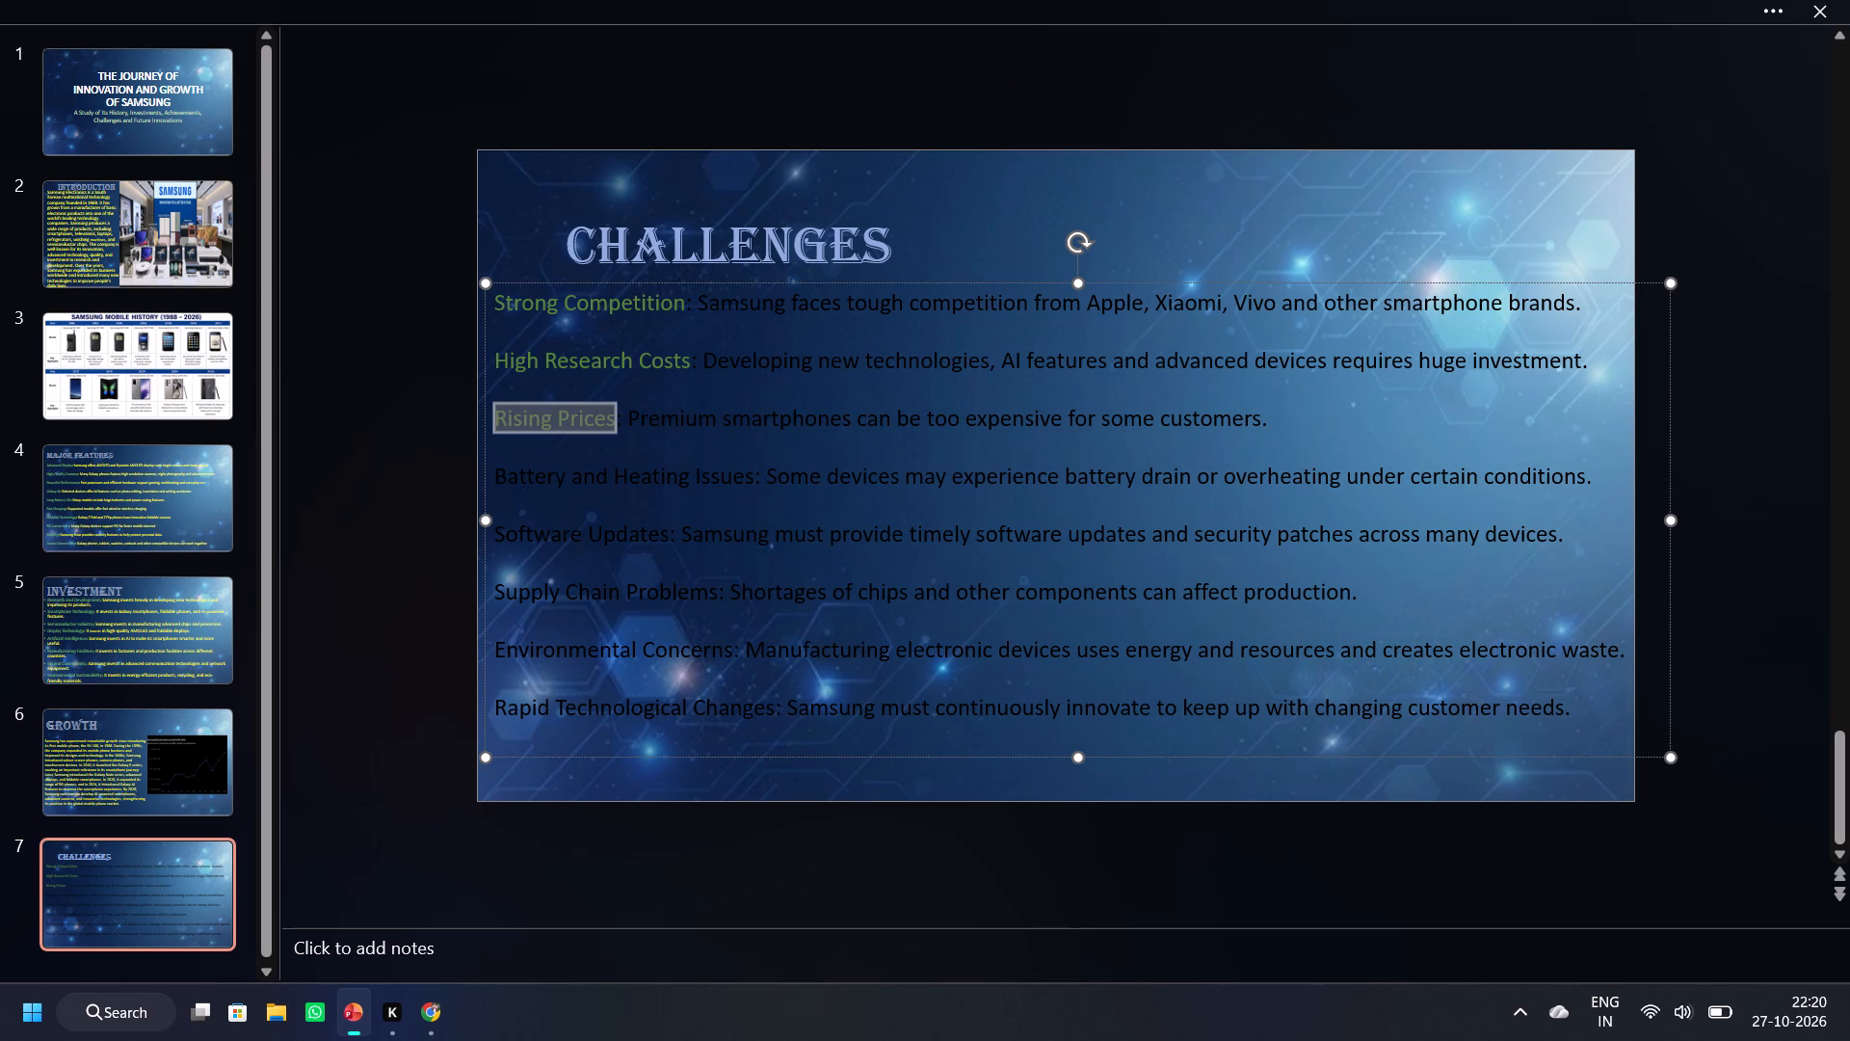
left_click(495, 476)
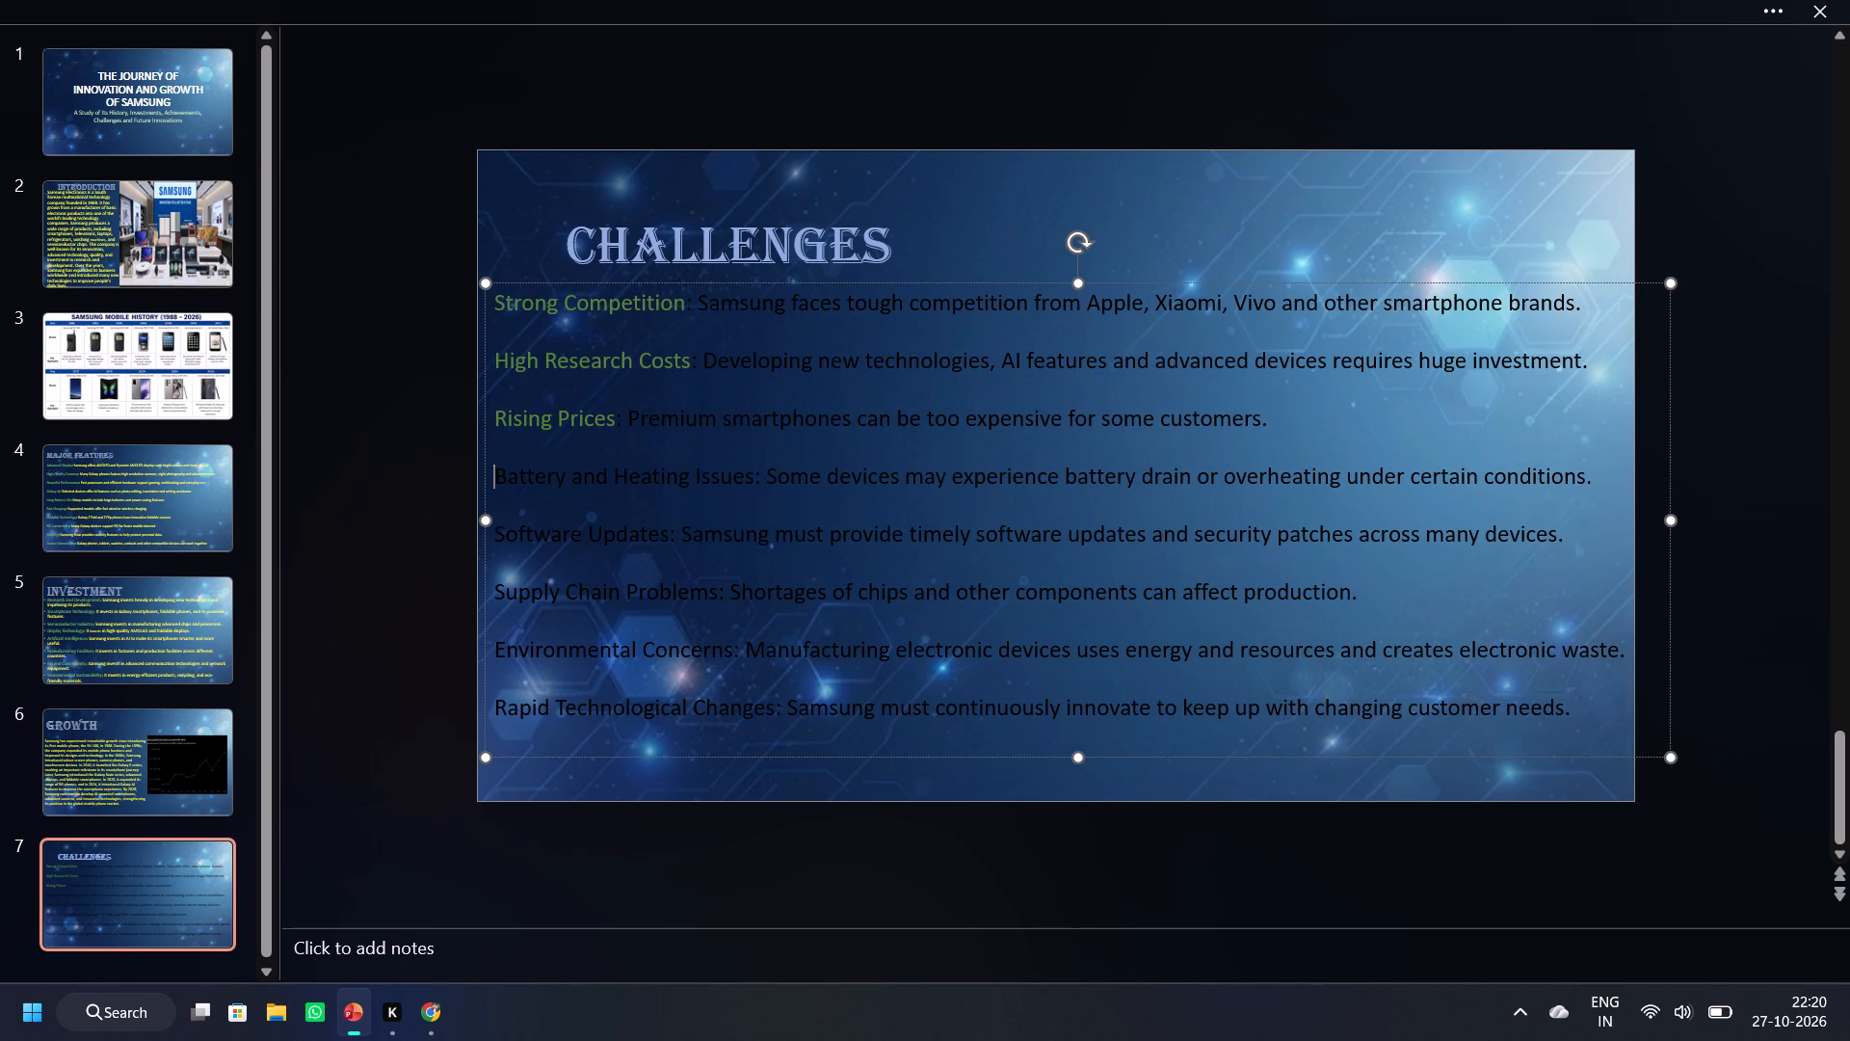
left_click_drag(495, 476, 727, 481)
left_click(958, 441)
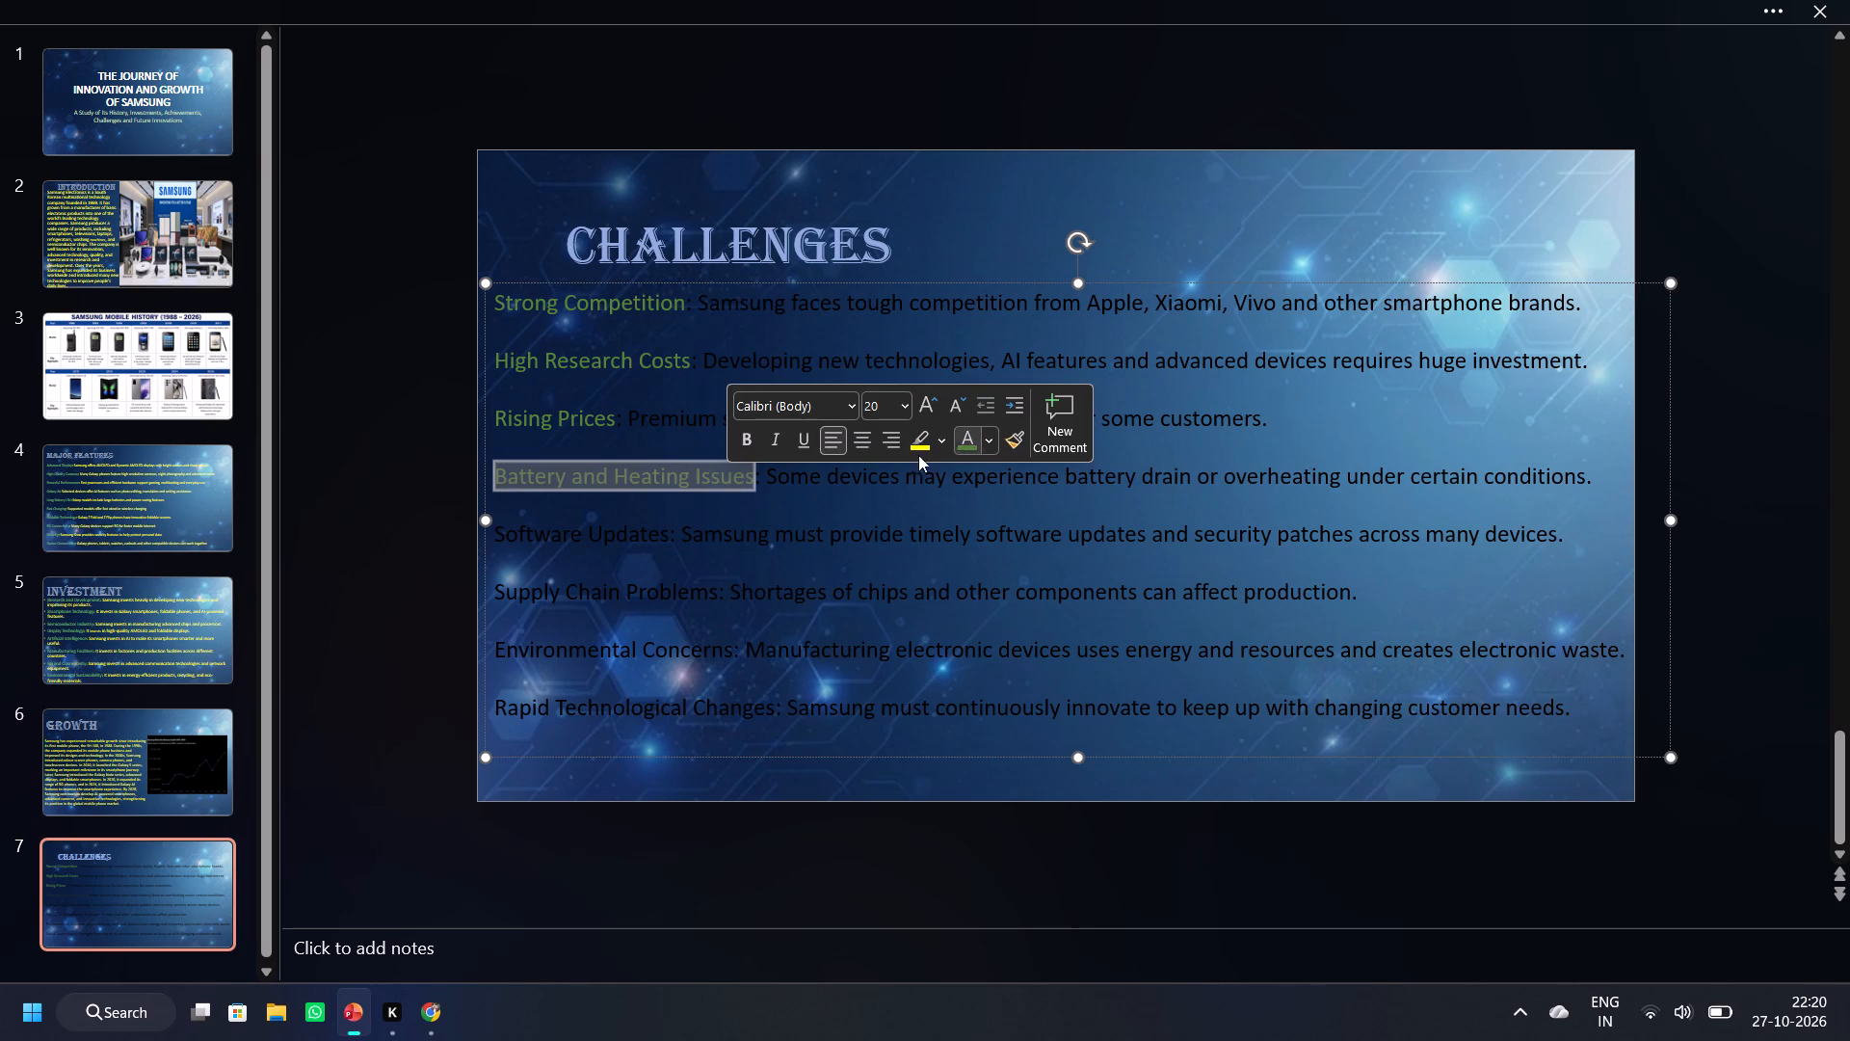
left_click(495, 534)
left_click_drag(495, 534, 604, 520)
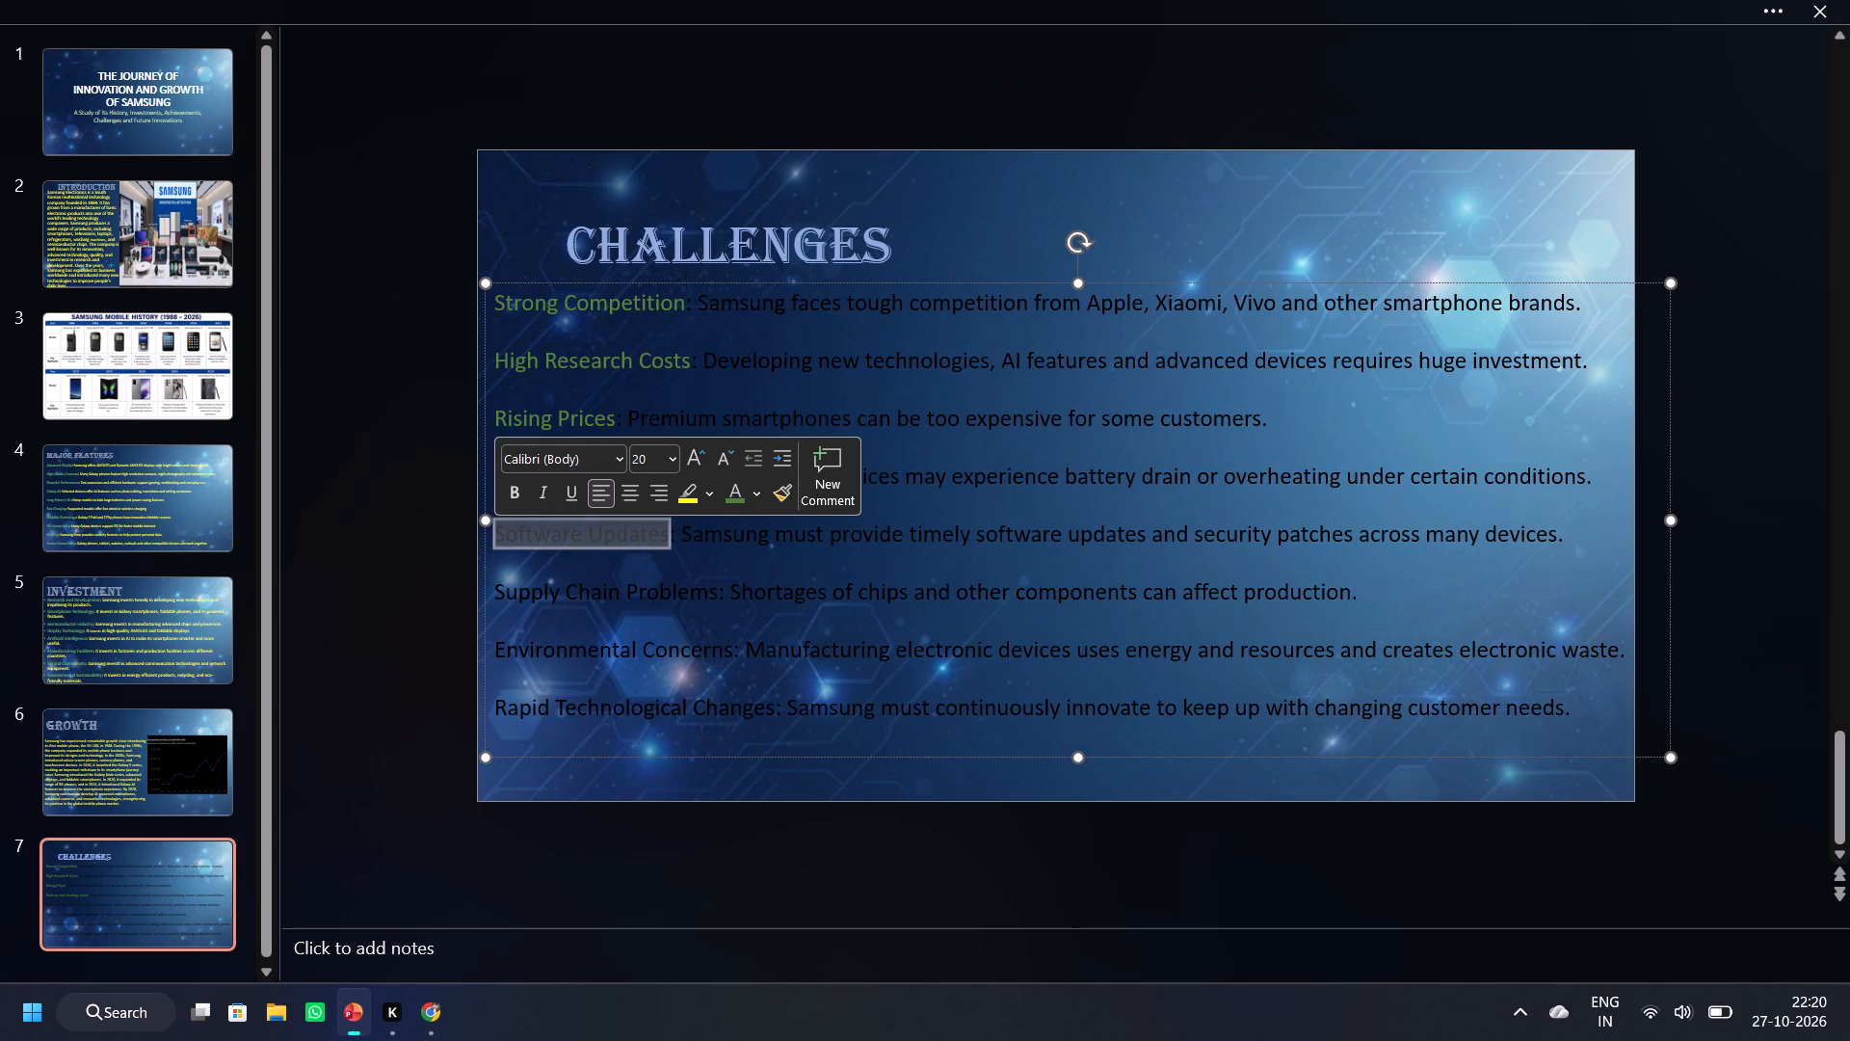
left_click_drag(604, 520, 614, 522)
left_click(846, 479)
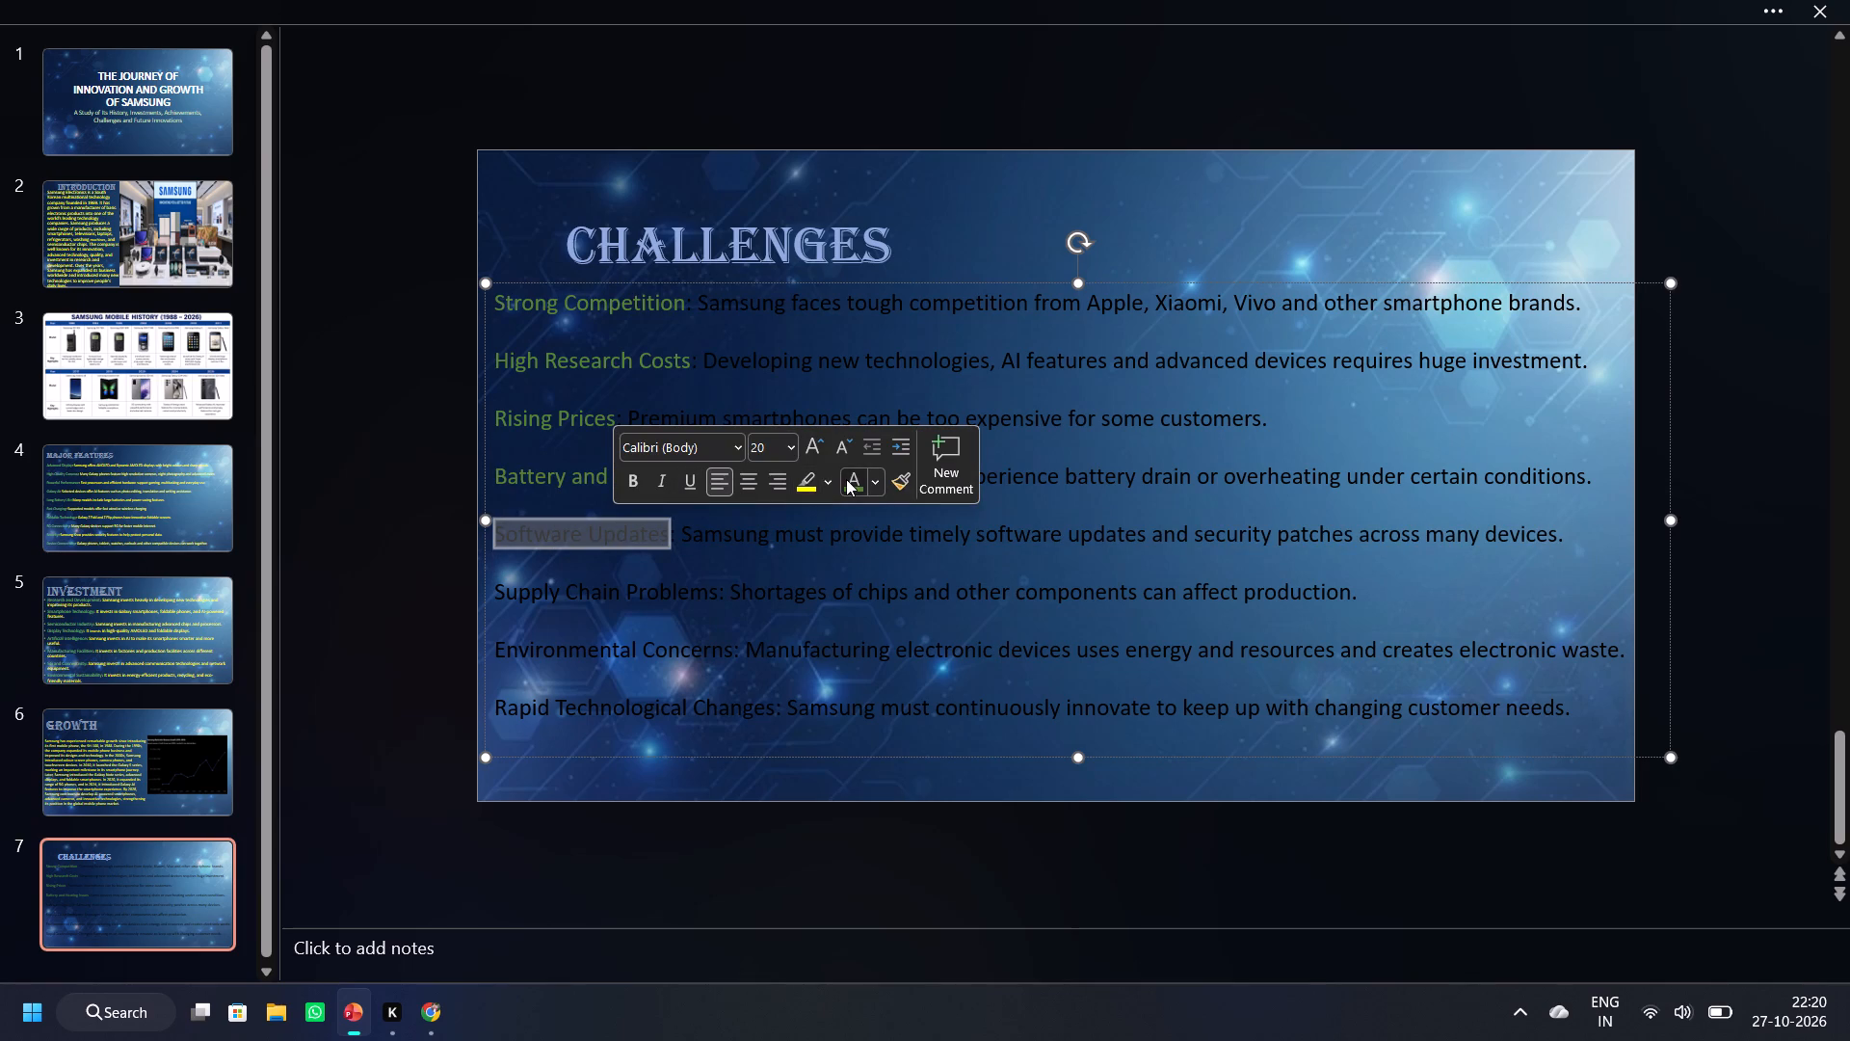
Colour the "Supply Chain Problems" and "Environmental Concerns" labels on the Challenges slide with the same green.
left_click(490, 592)
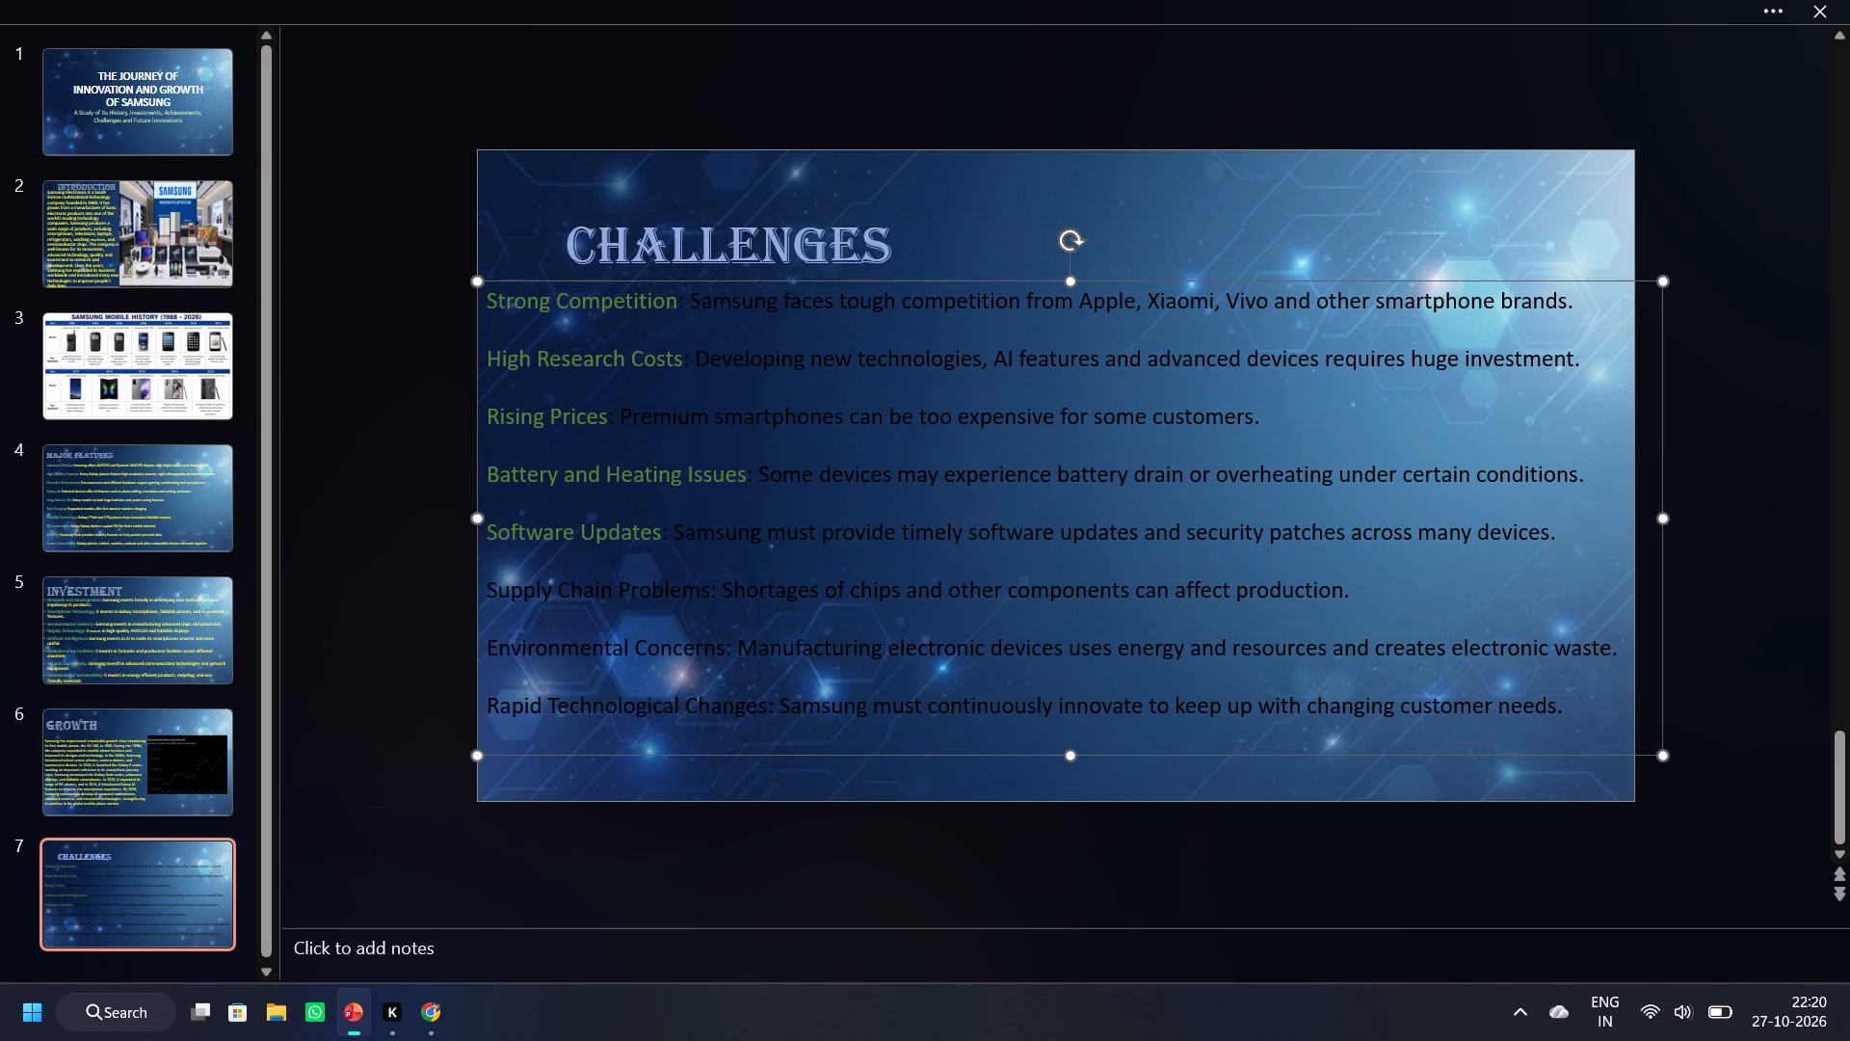
left_click(489, 593)
left_click_drag(489, 593, 669, 598)
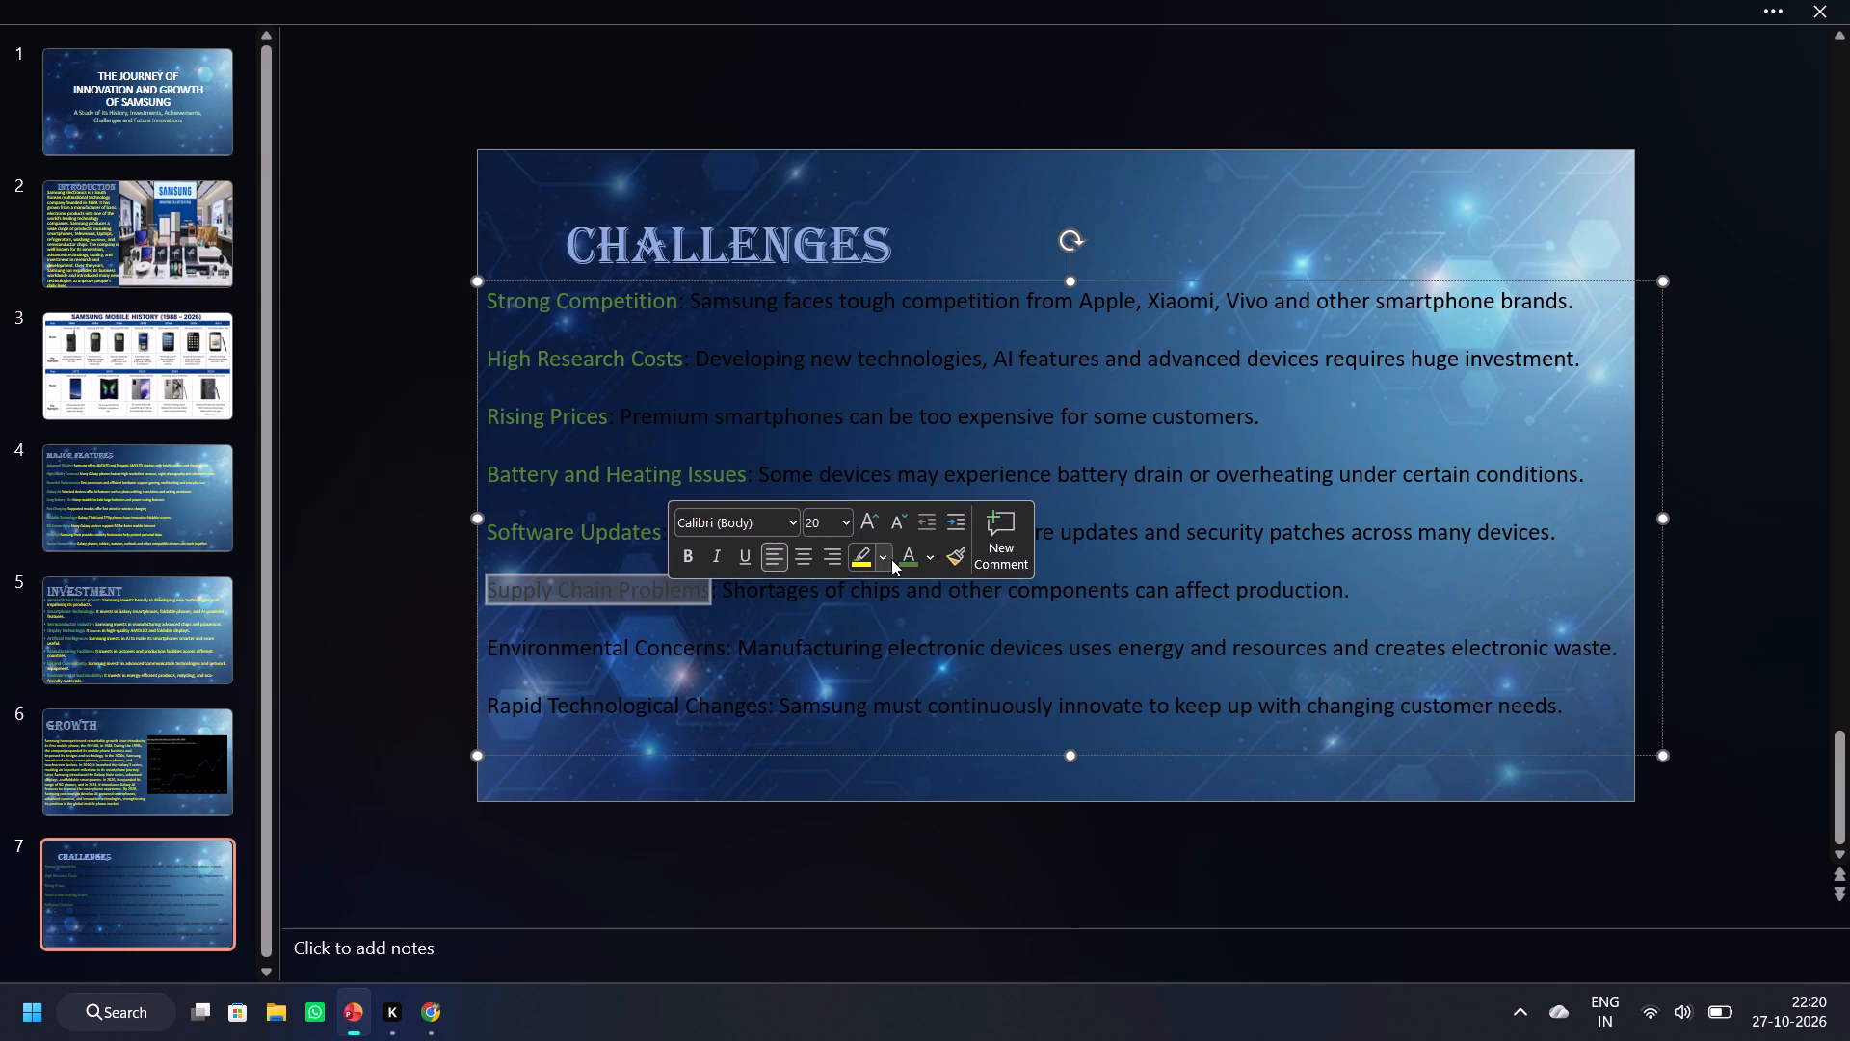
left_click(912, 552)
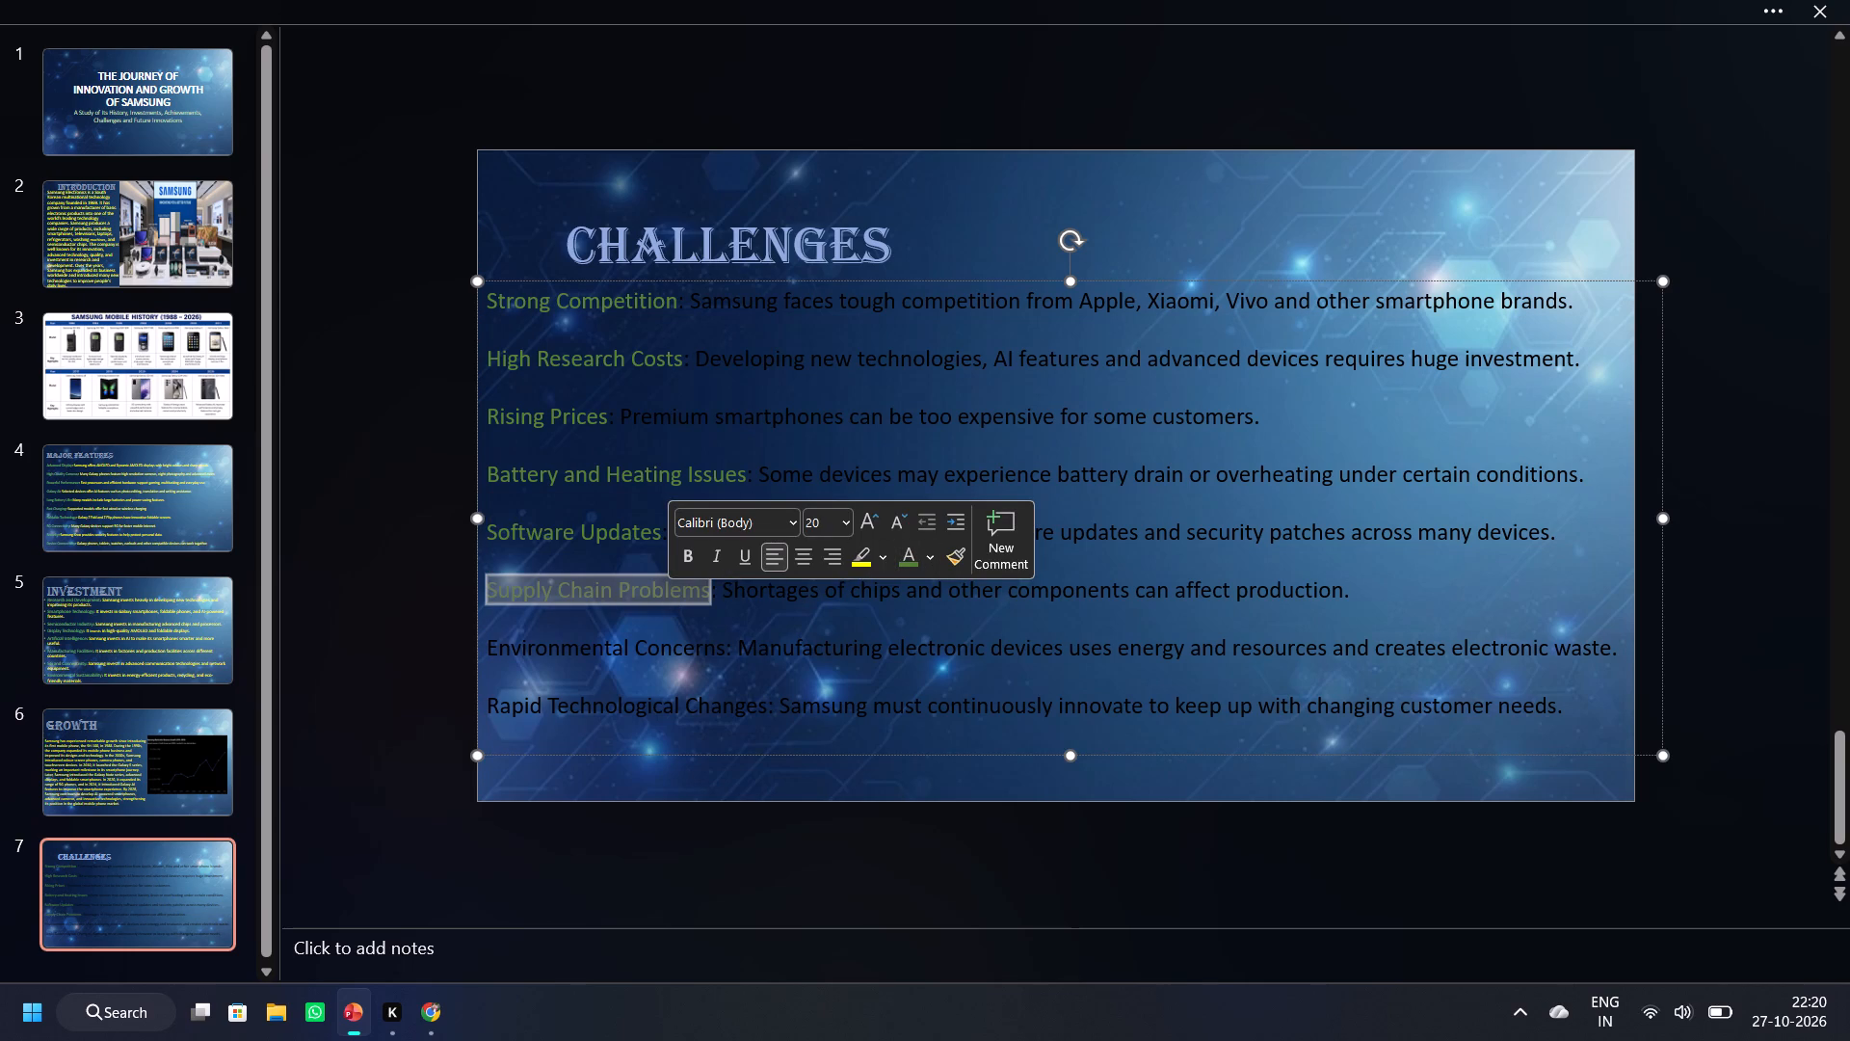
double_click(485, 648)
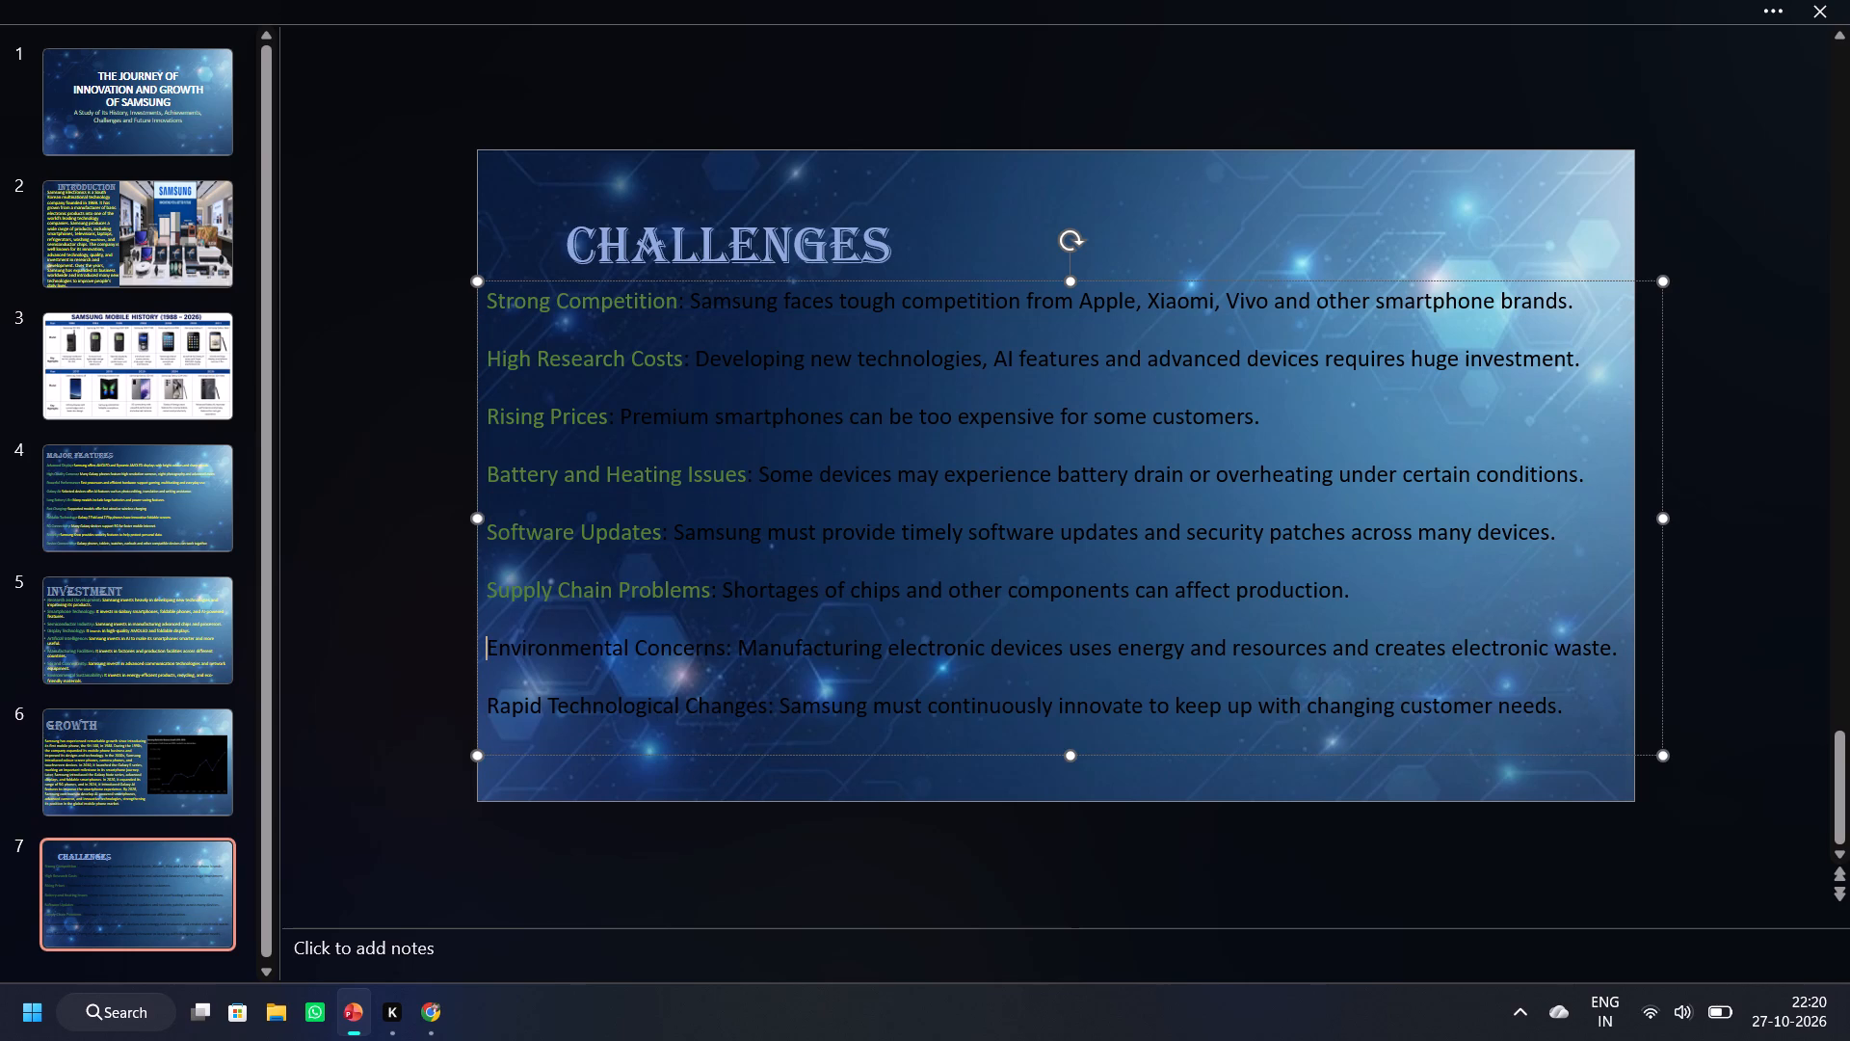
left_click(490, 651)
left_click_drag(490, 651, 692, 655)
left_click(940, 620)
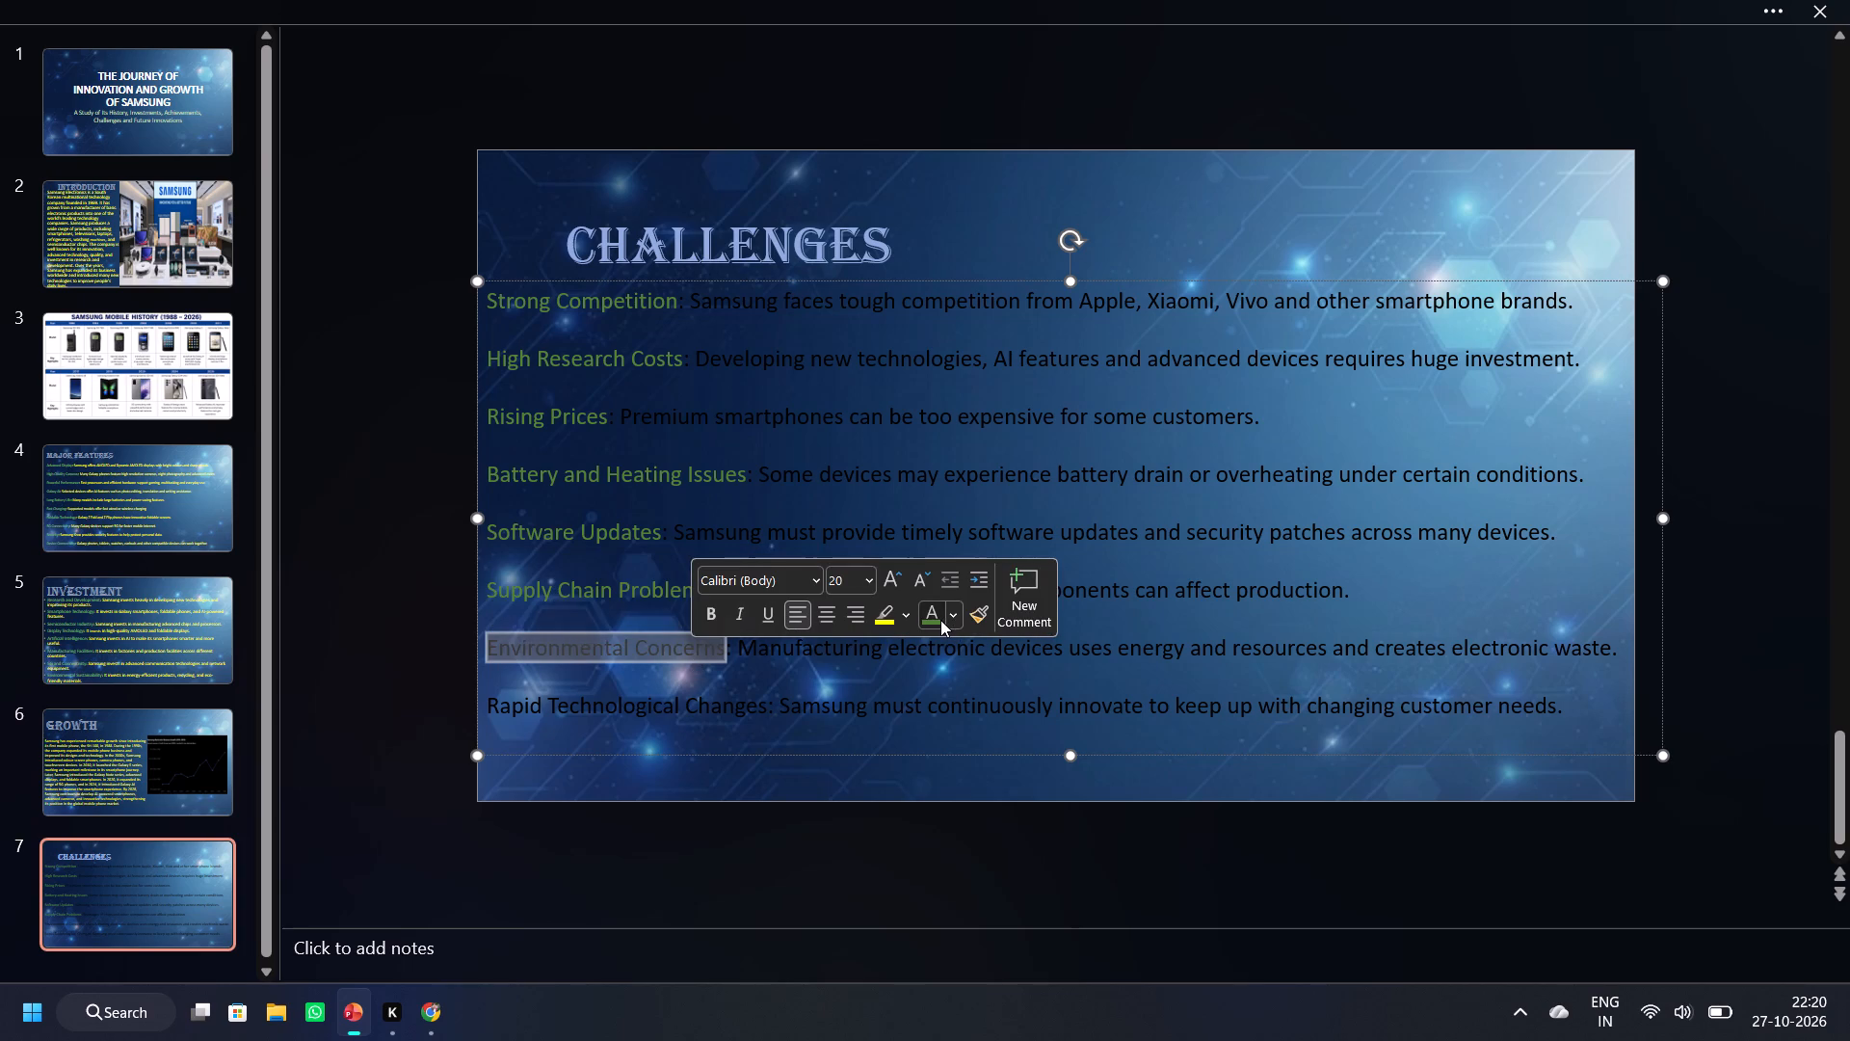
Apply the same green font colour to the "Rapid Technological Changes" label on the Challenges slide.
left_click(488, 707)
left_click_drag(488, 707, 718, 707)
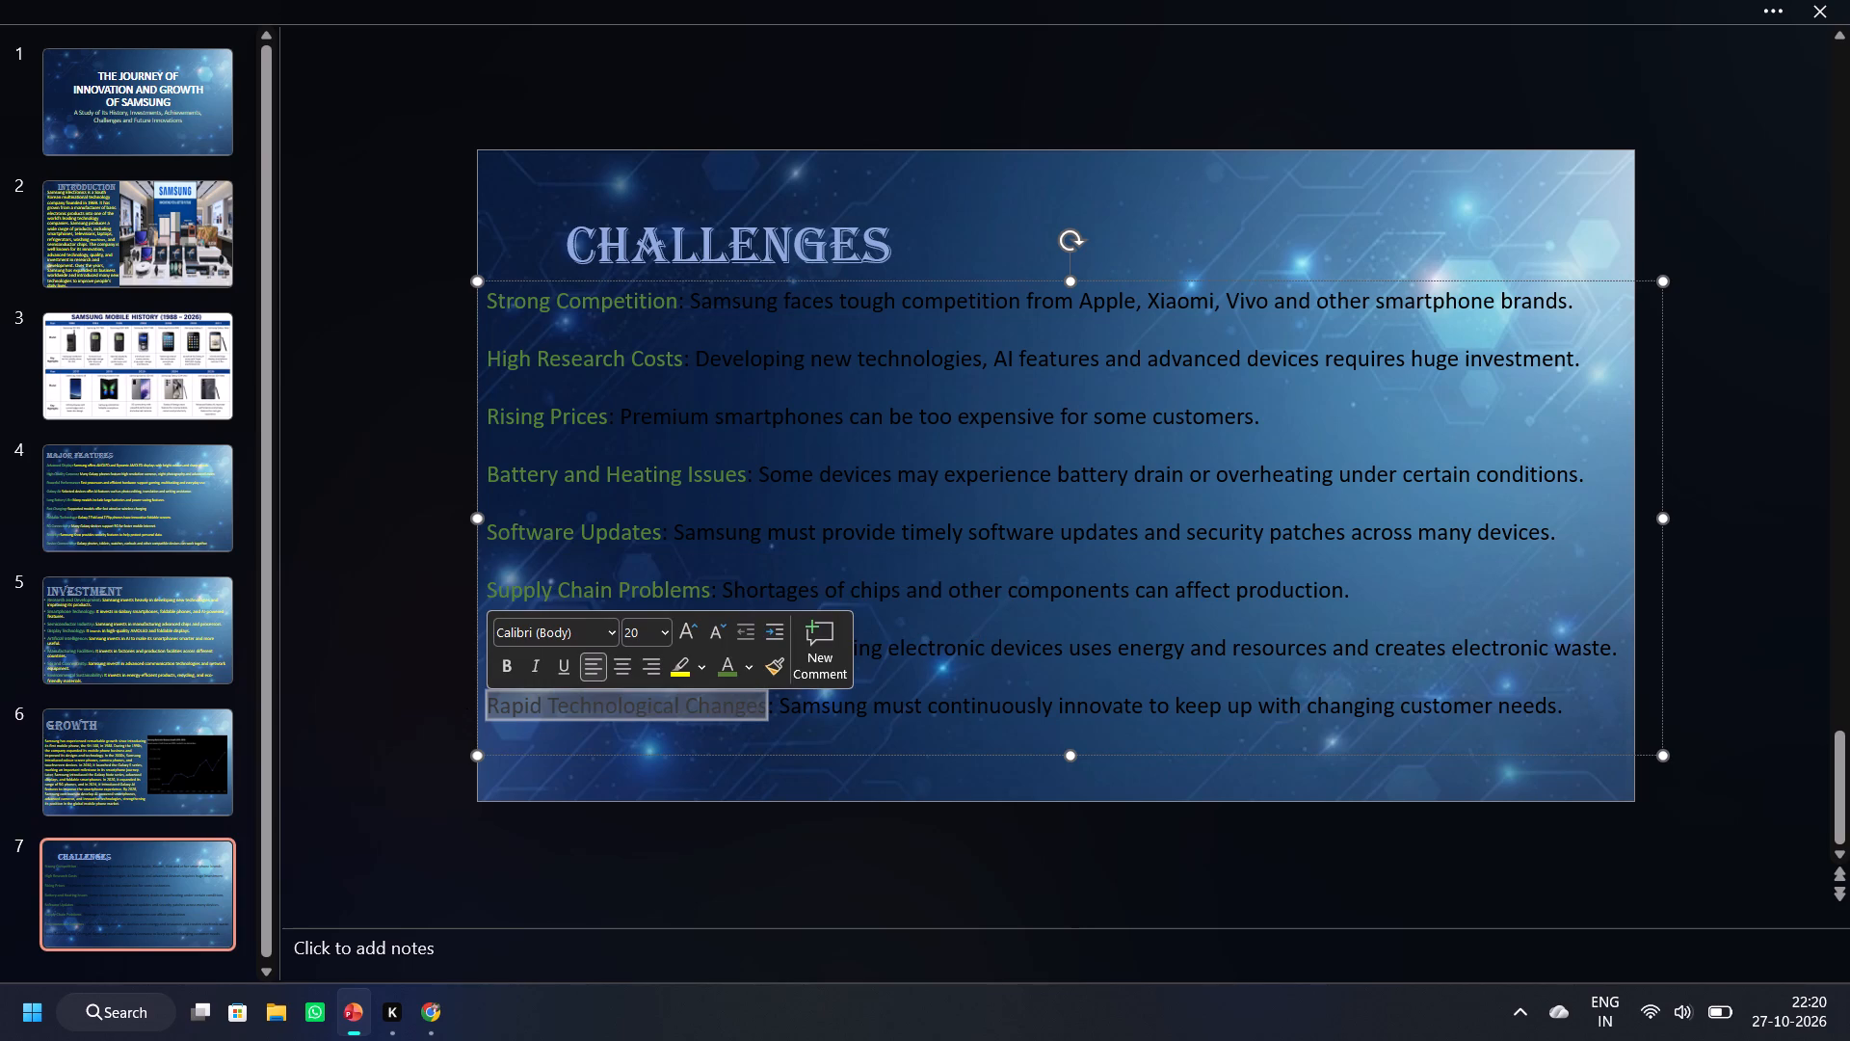
left_click_drag(718, 707, 736, 707)
left_click(974, 671)
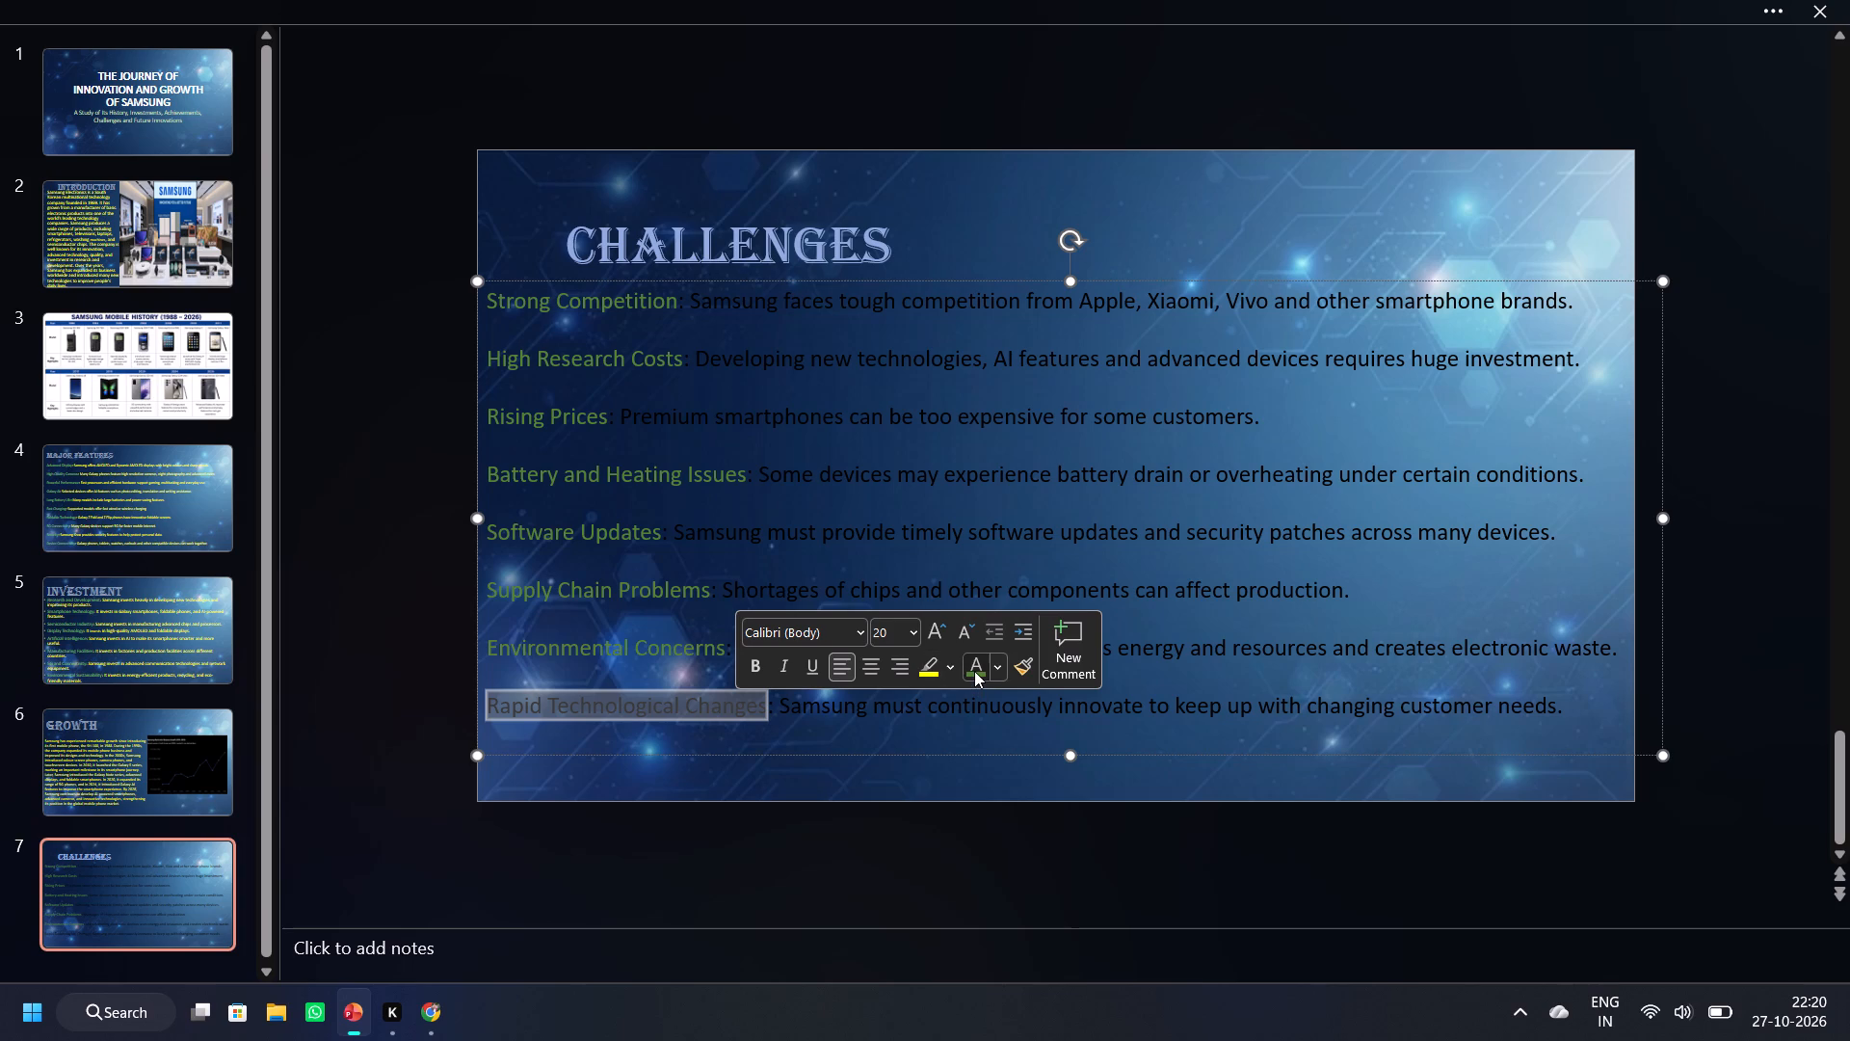
Set the description text after the "Strong Competition" label to the standard yellow font colour.
left_click(694, 296)
left_click_drag(694, 296, 1348, 302)
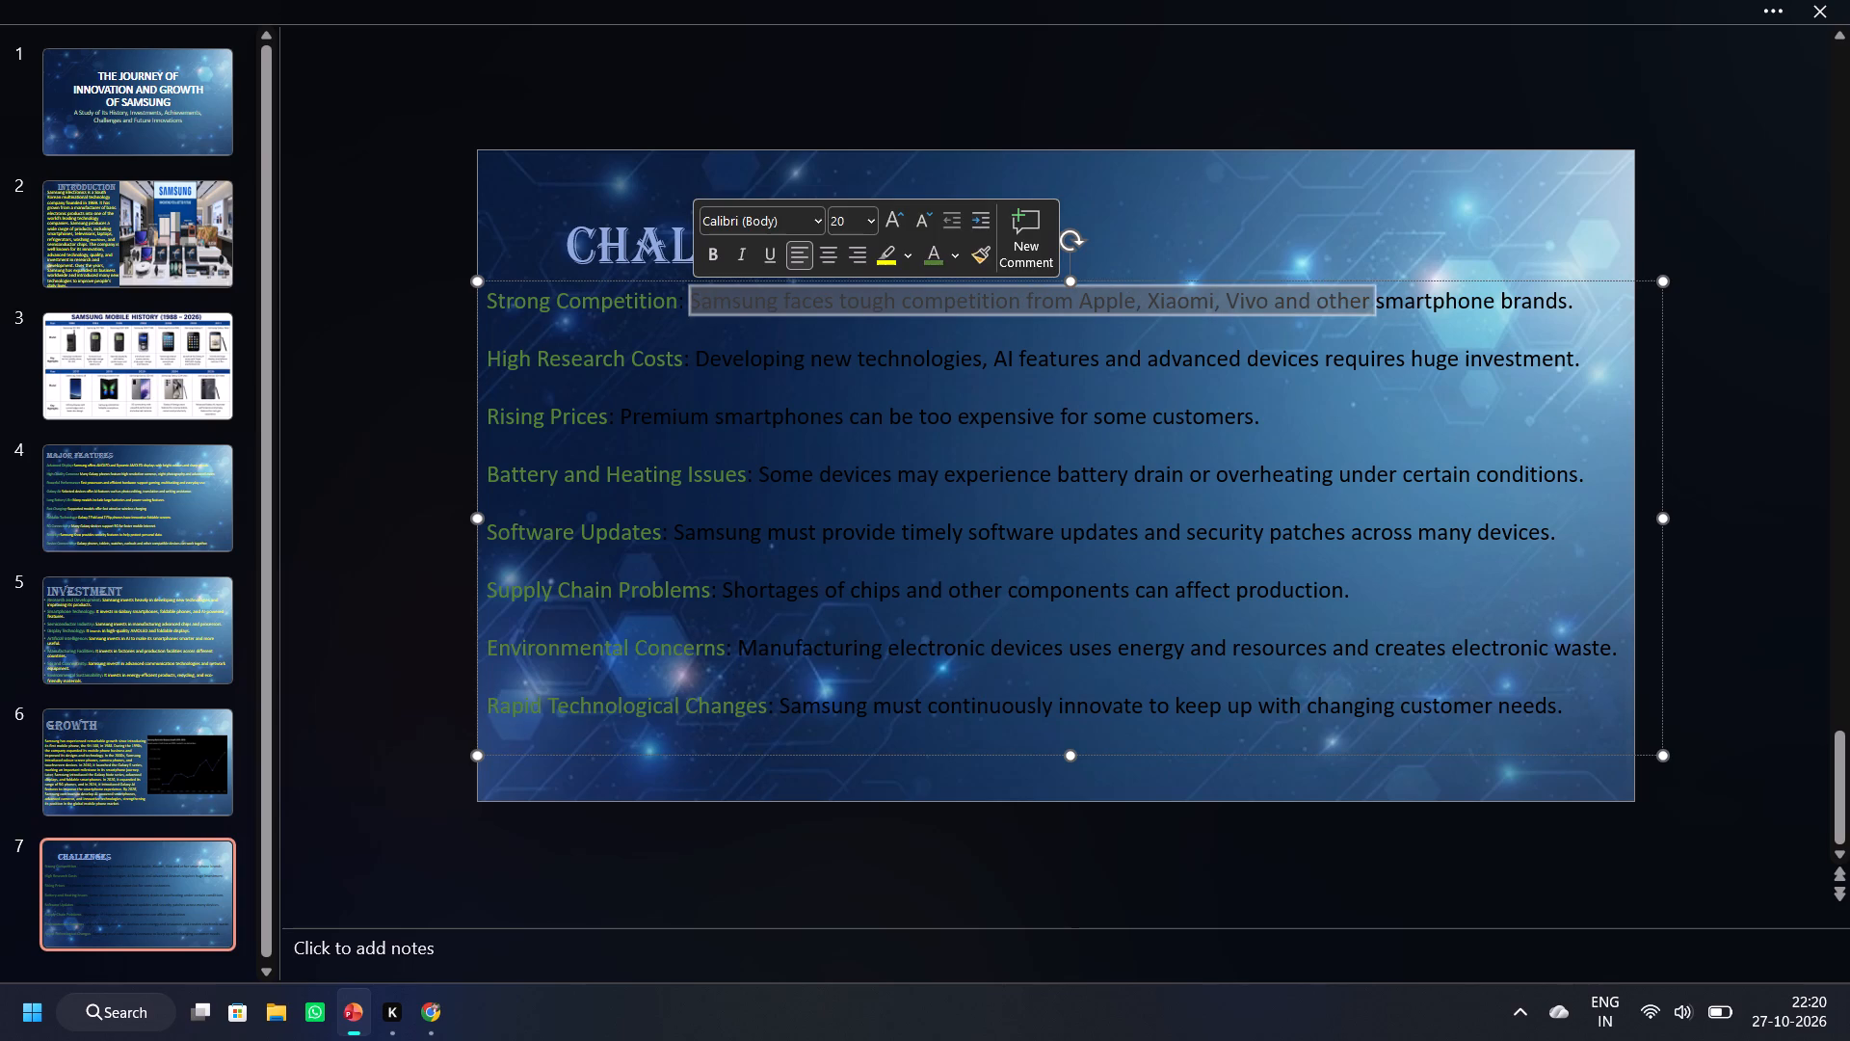
left_click_drag(1348, 302, 1623, 300)
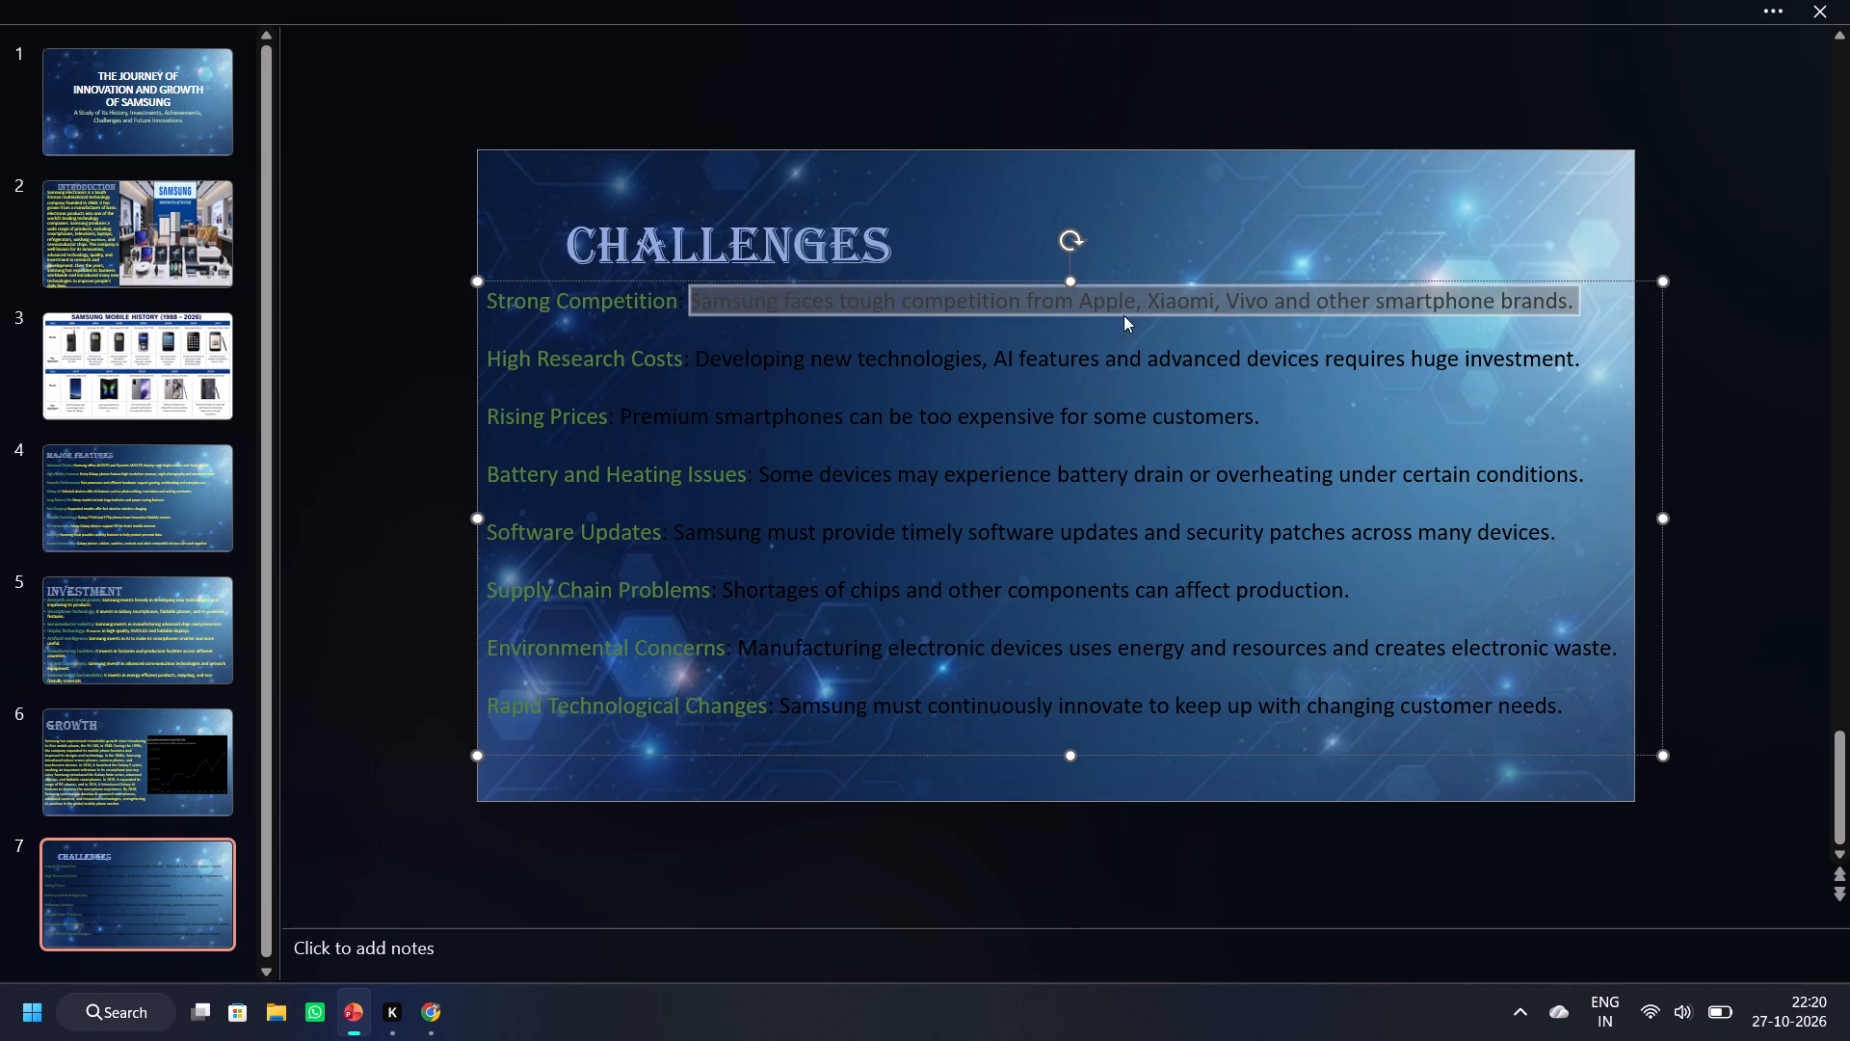
left_click(749, 0)
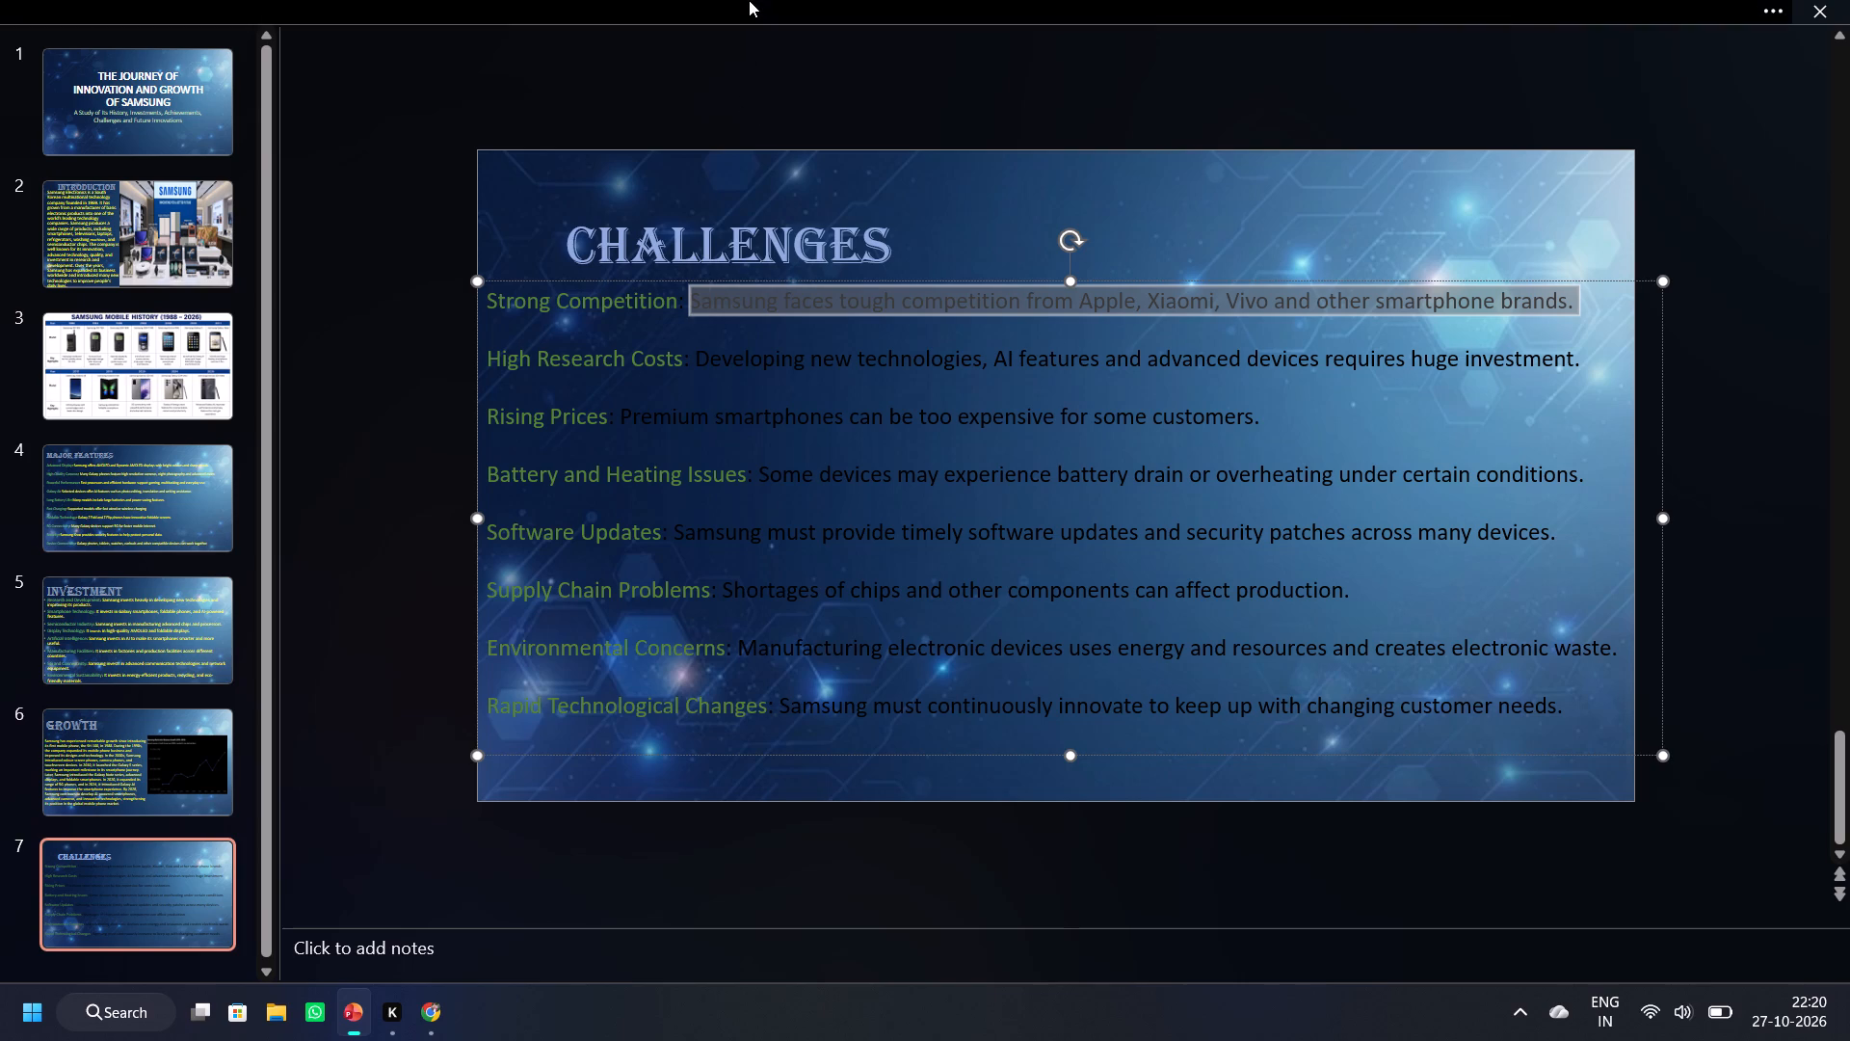
left_click(667, 151)
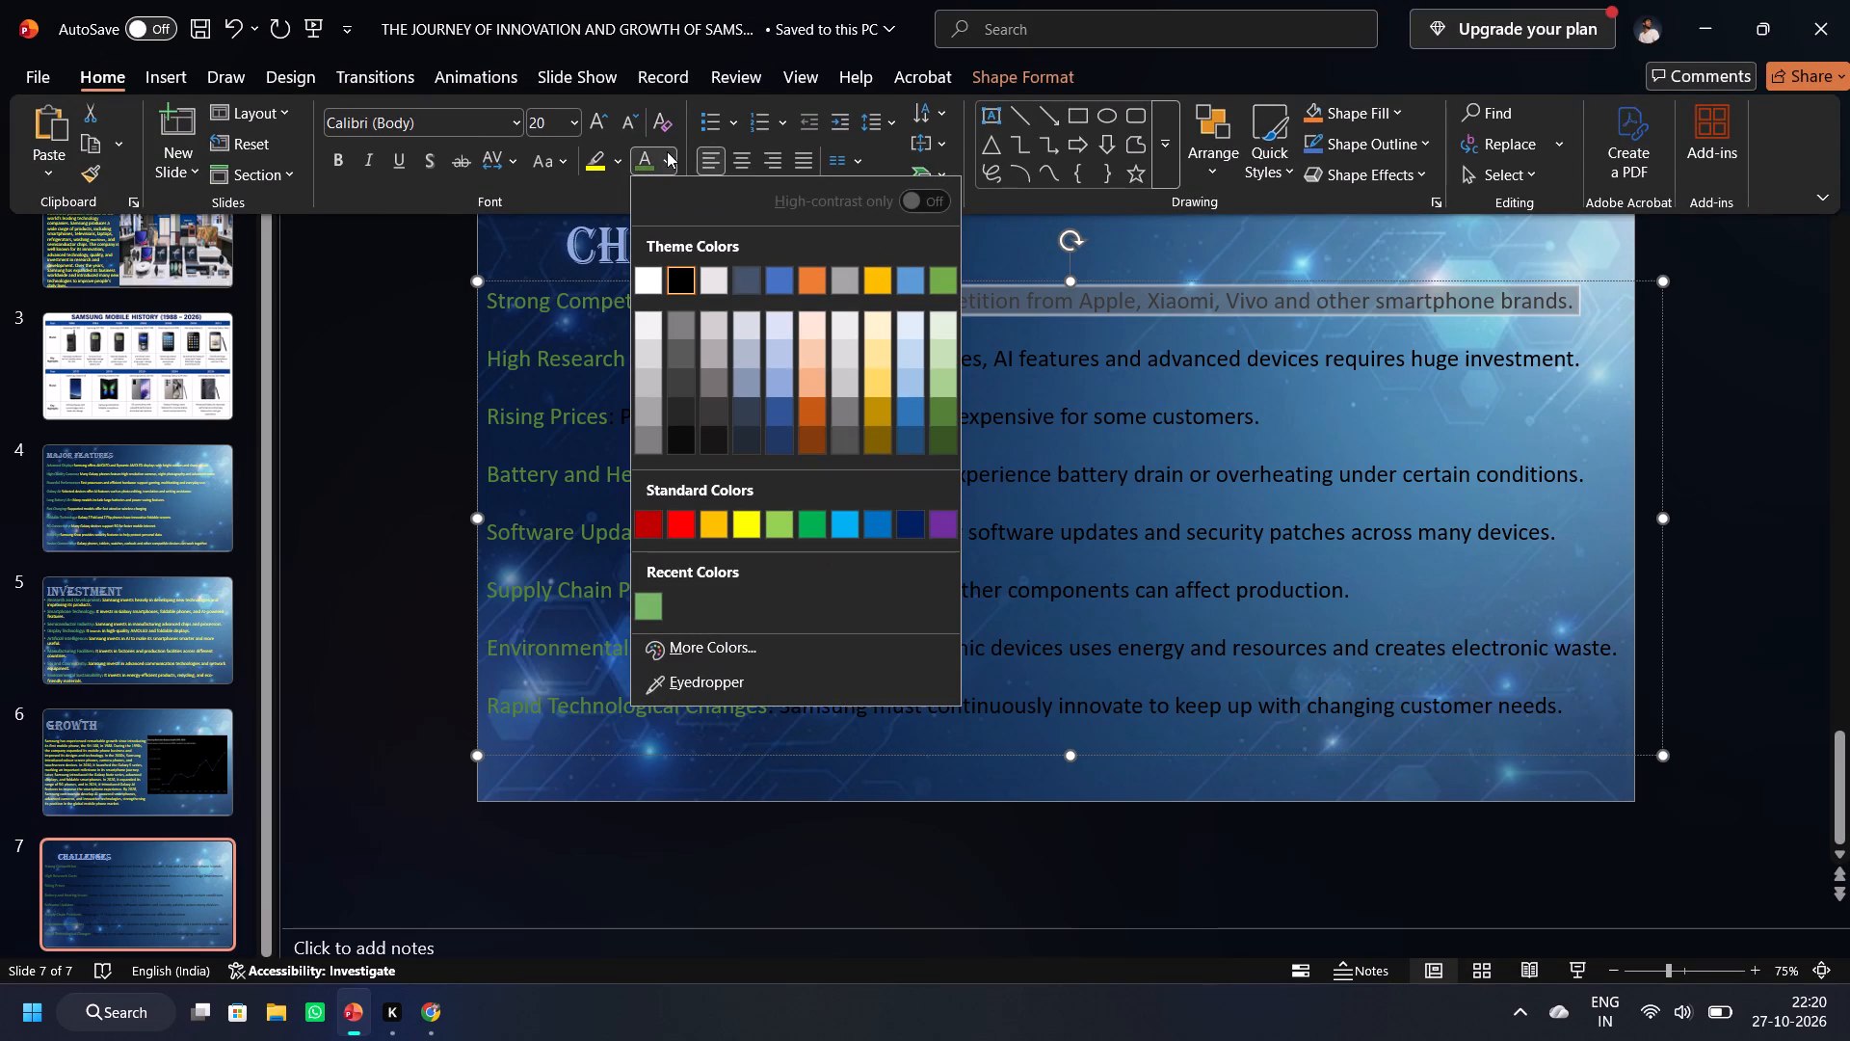
left_click(740, 514)
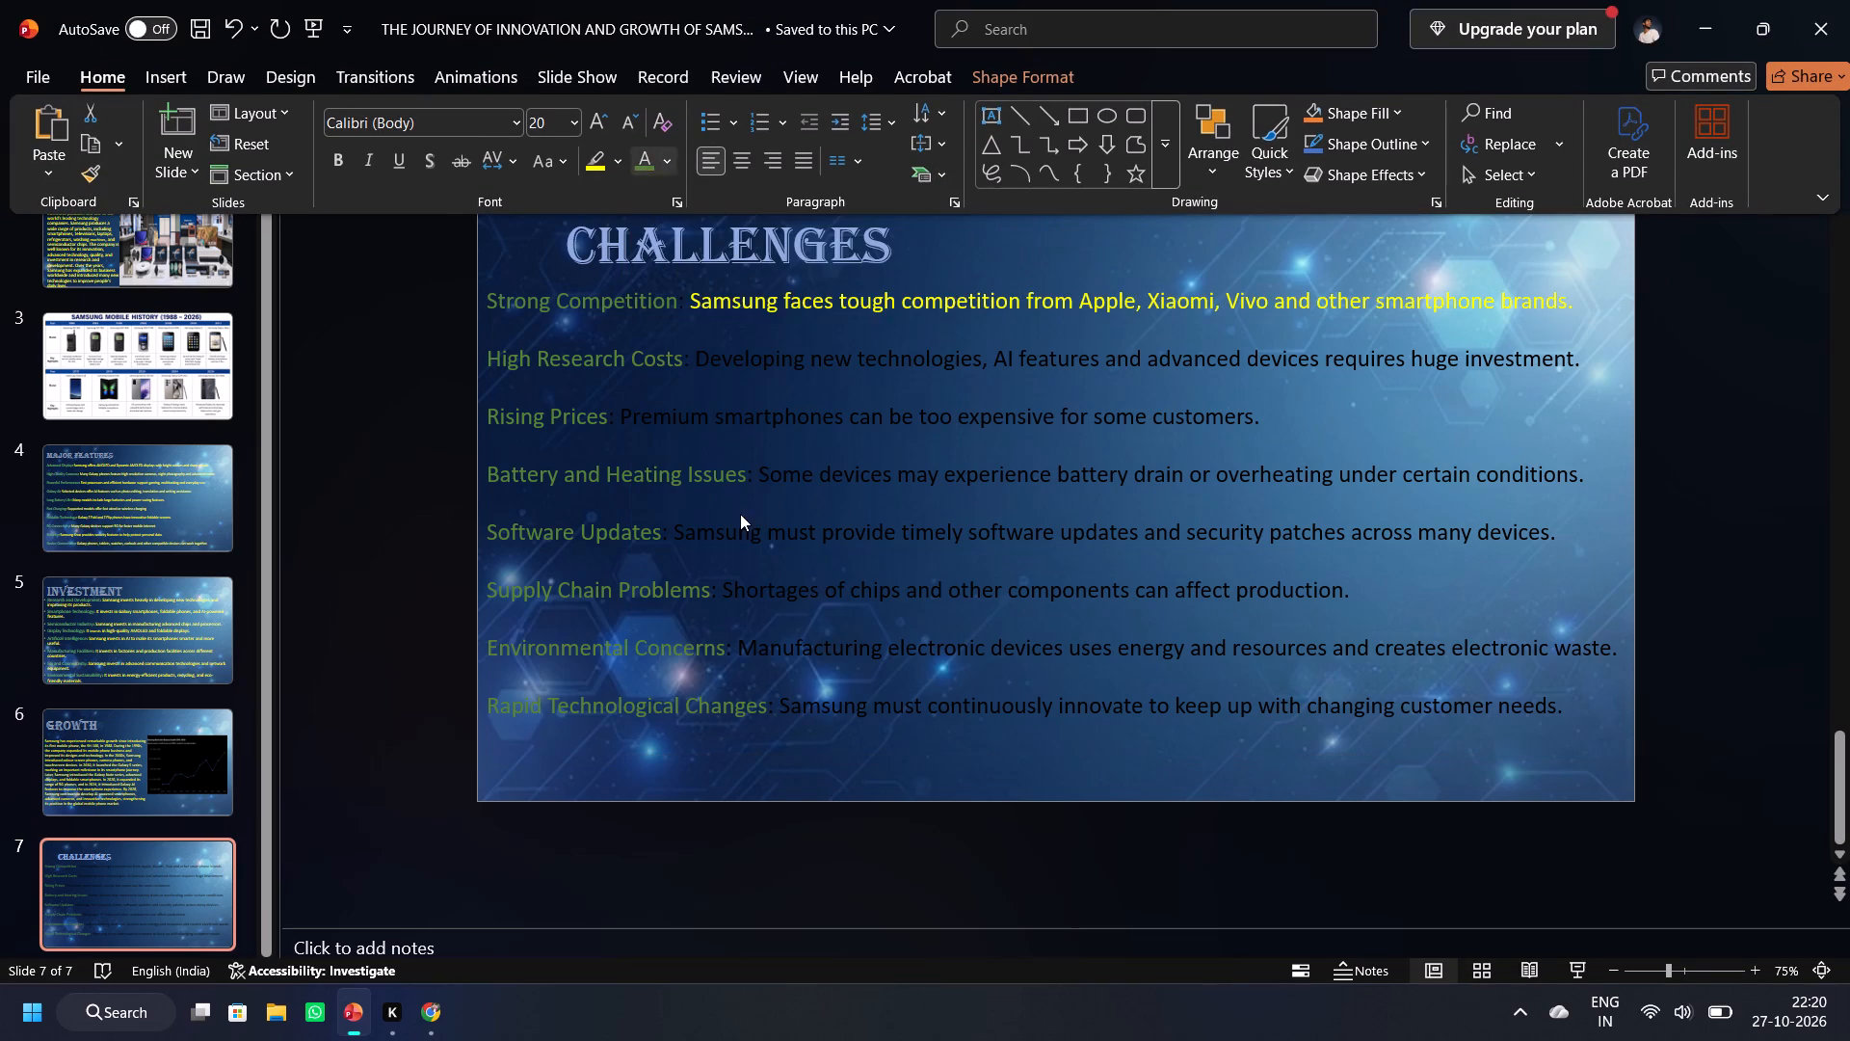
Apply the same yellow font colour to the description after the "High Research Costs" label.
left_click(700, 354)
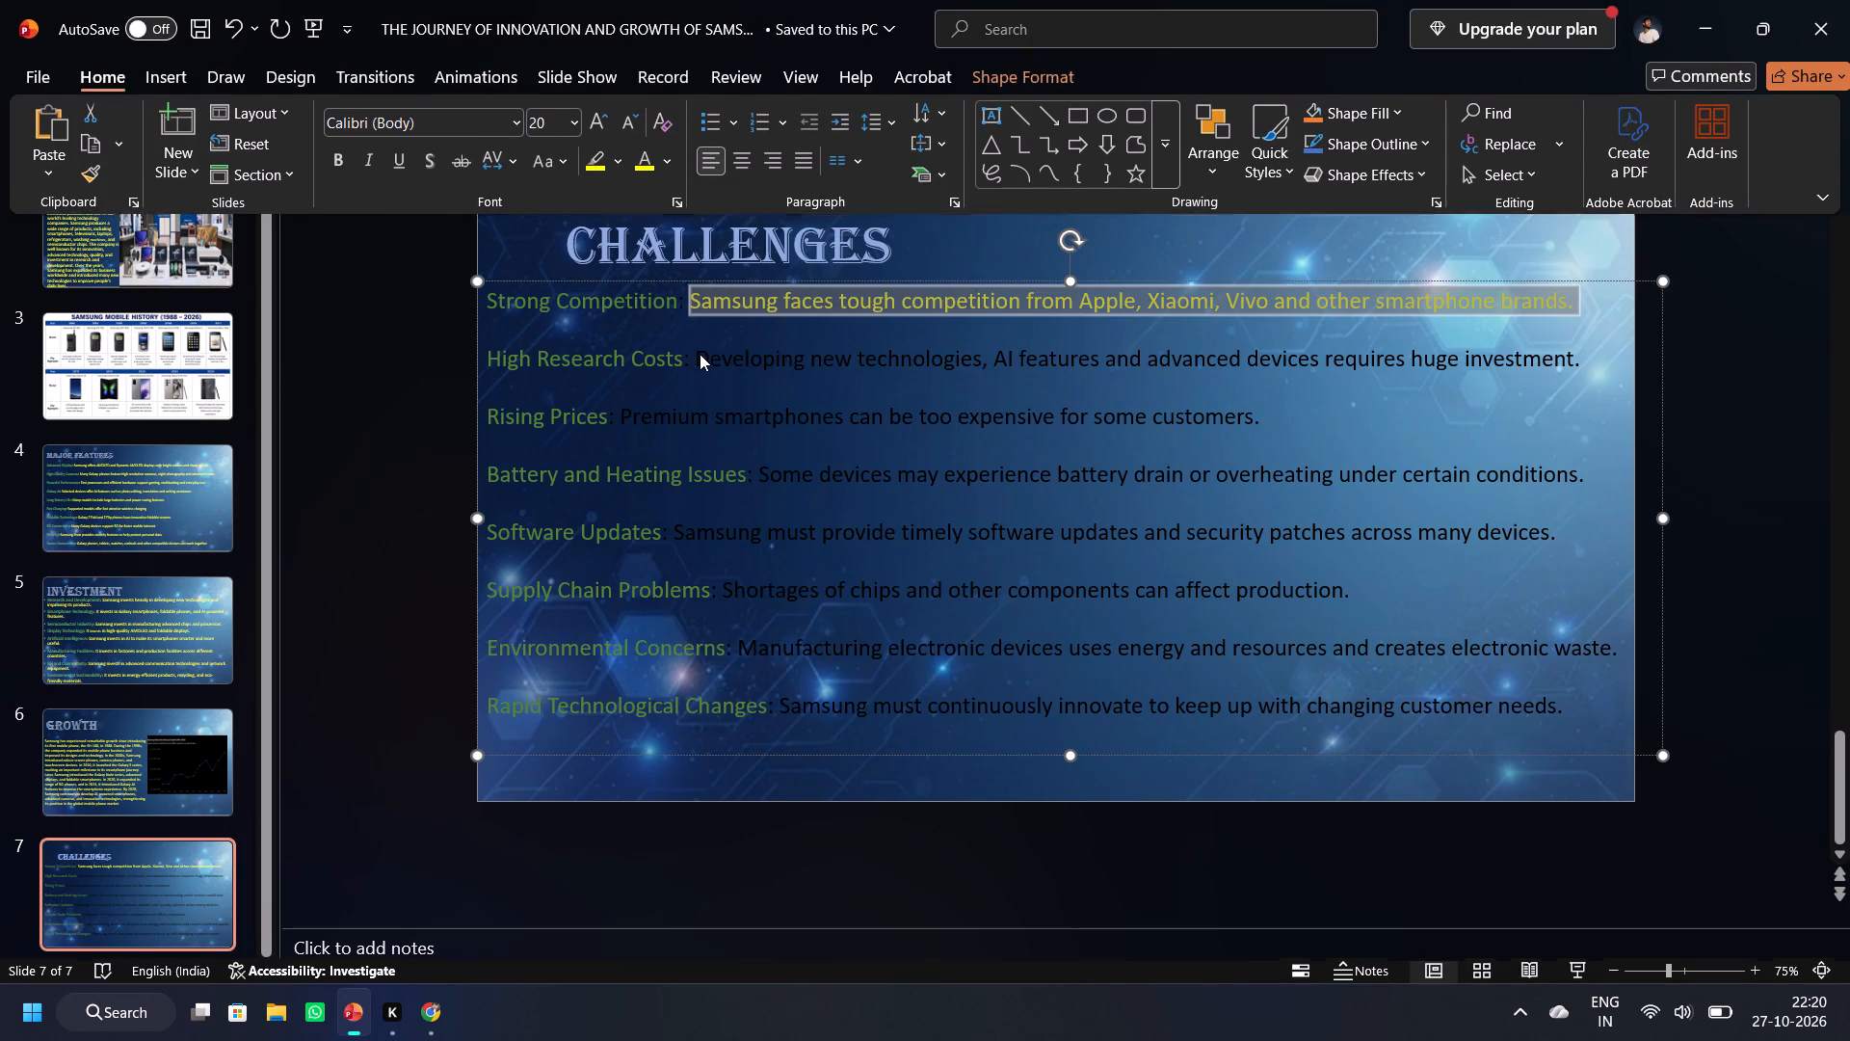
left_click_drag(700, 354, 1139, 342)
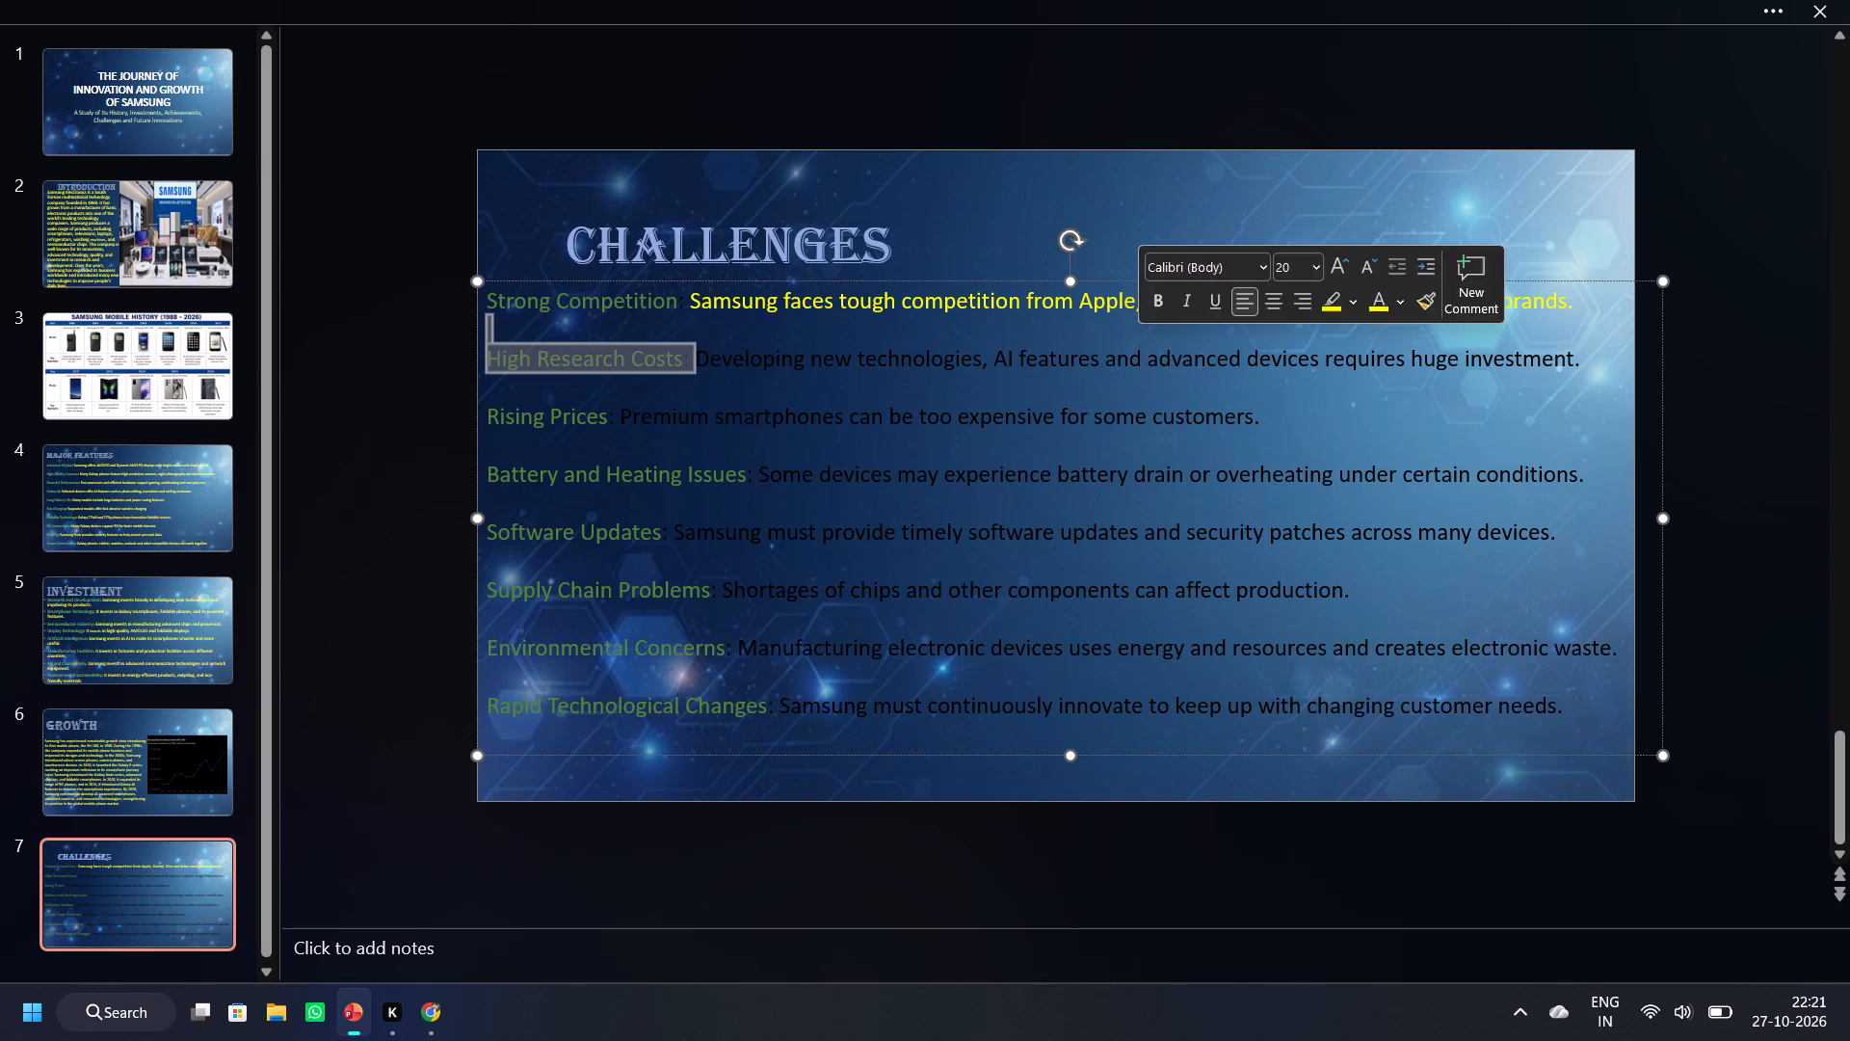
left_click(778, 333)
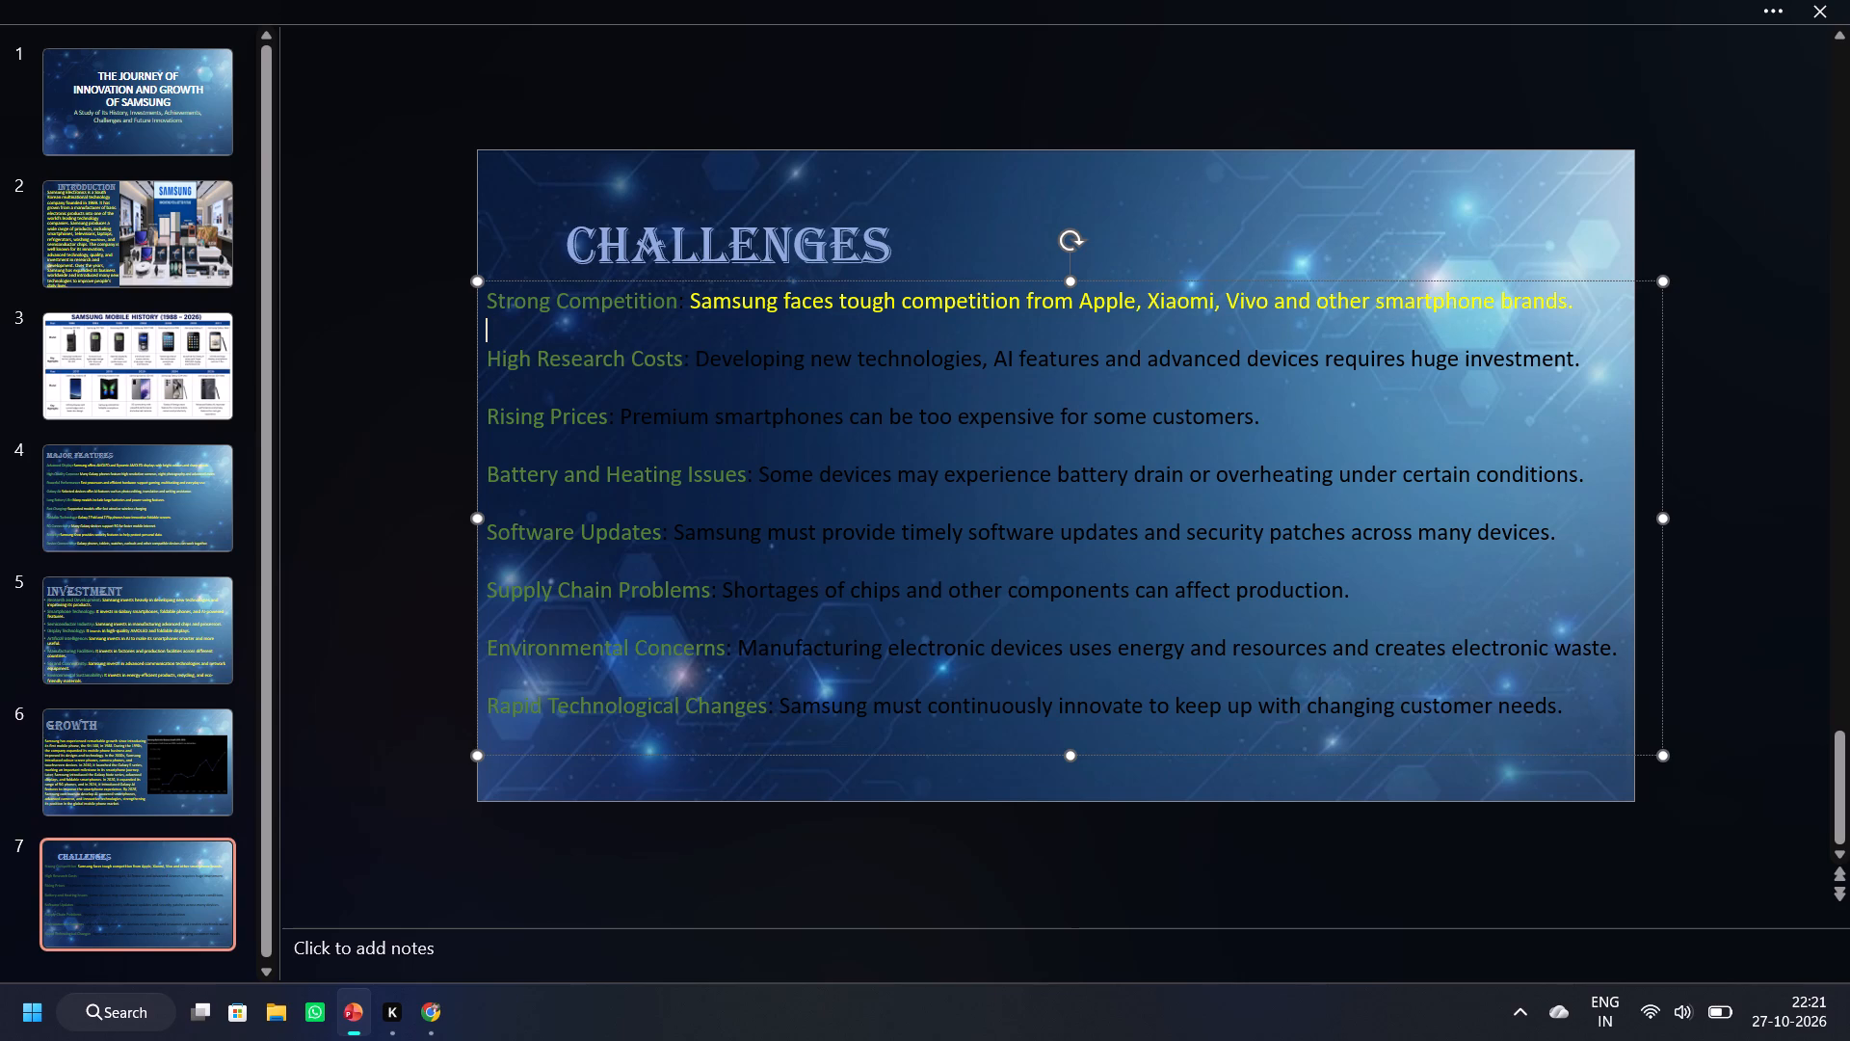
left_click(697, 355)
left_click_drag(697, 355, 1186, 384)
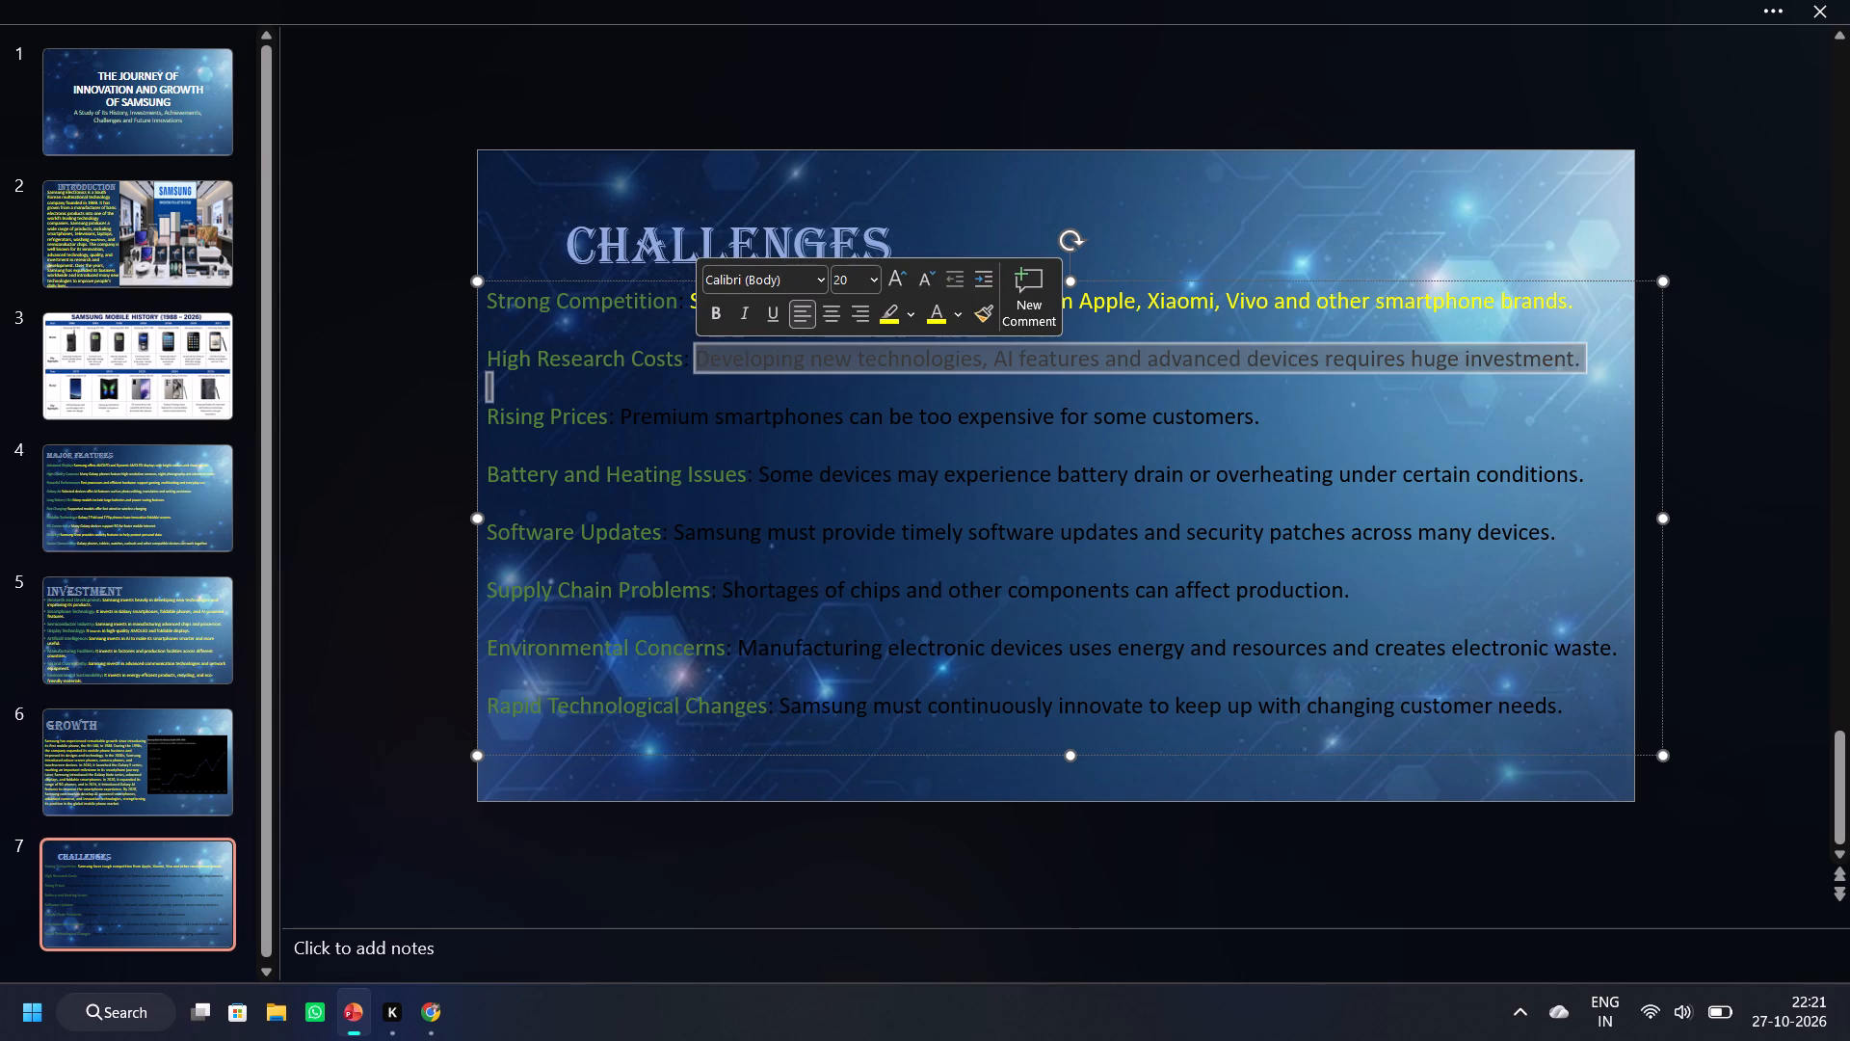
left_click_drag(1186, 384, 1212, 385)
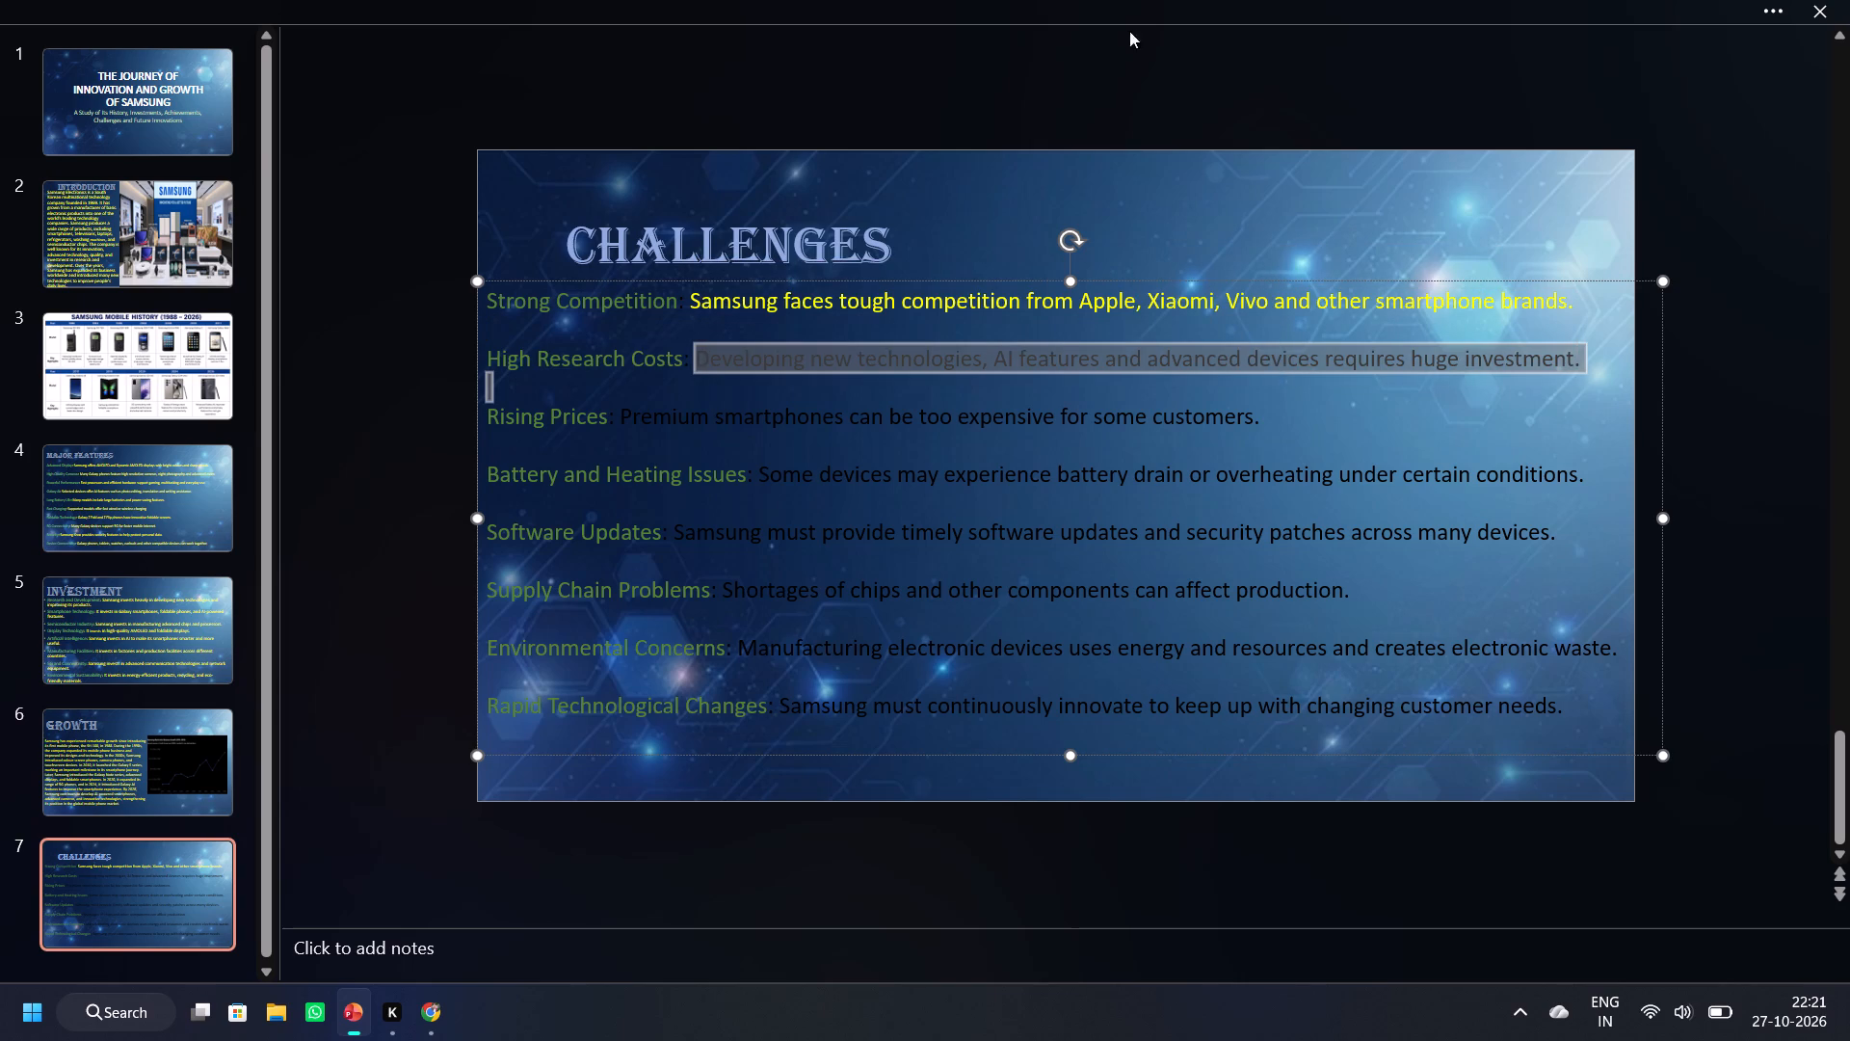
left_click(1033, 0)
left_click(642, 162)
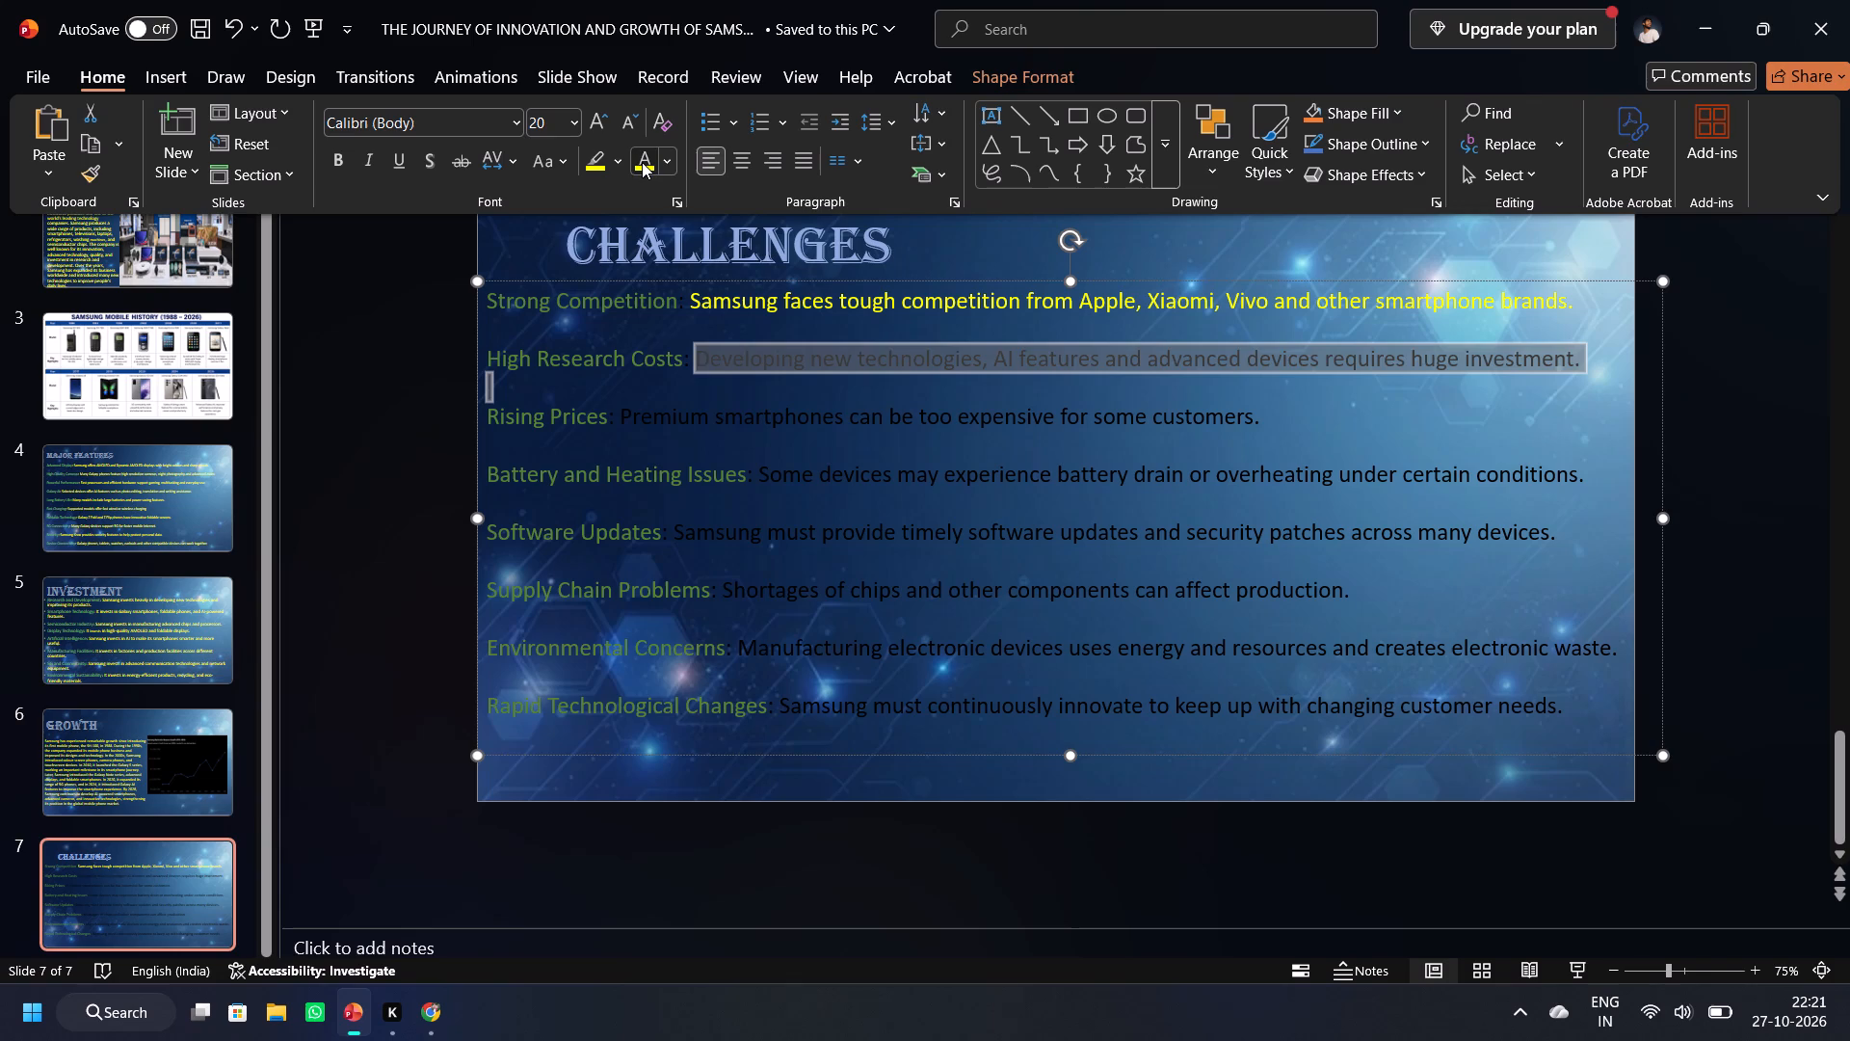
Colour the description after the "Rising Prices" label with the same yellow.
left_click(624, 409)
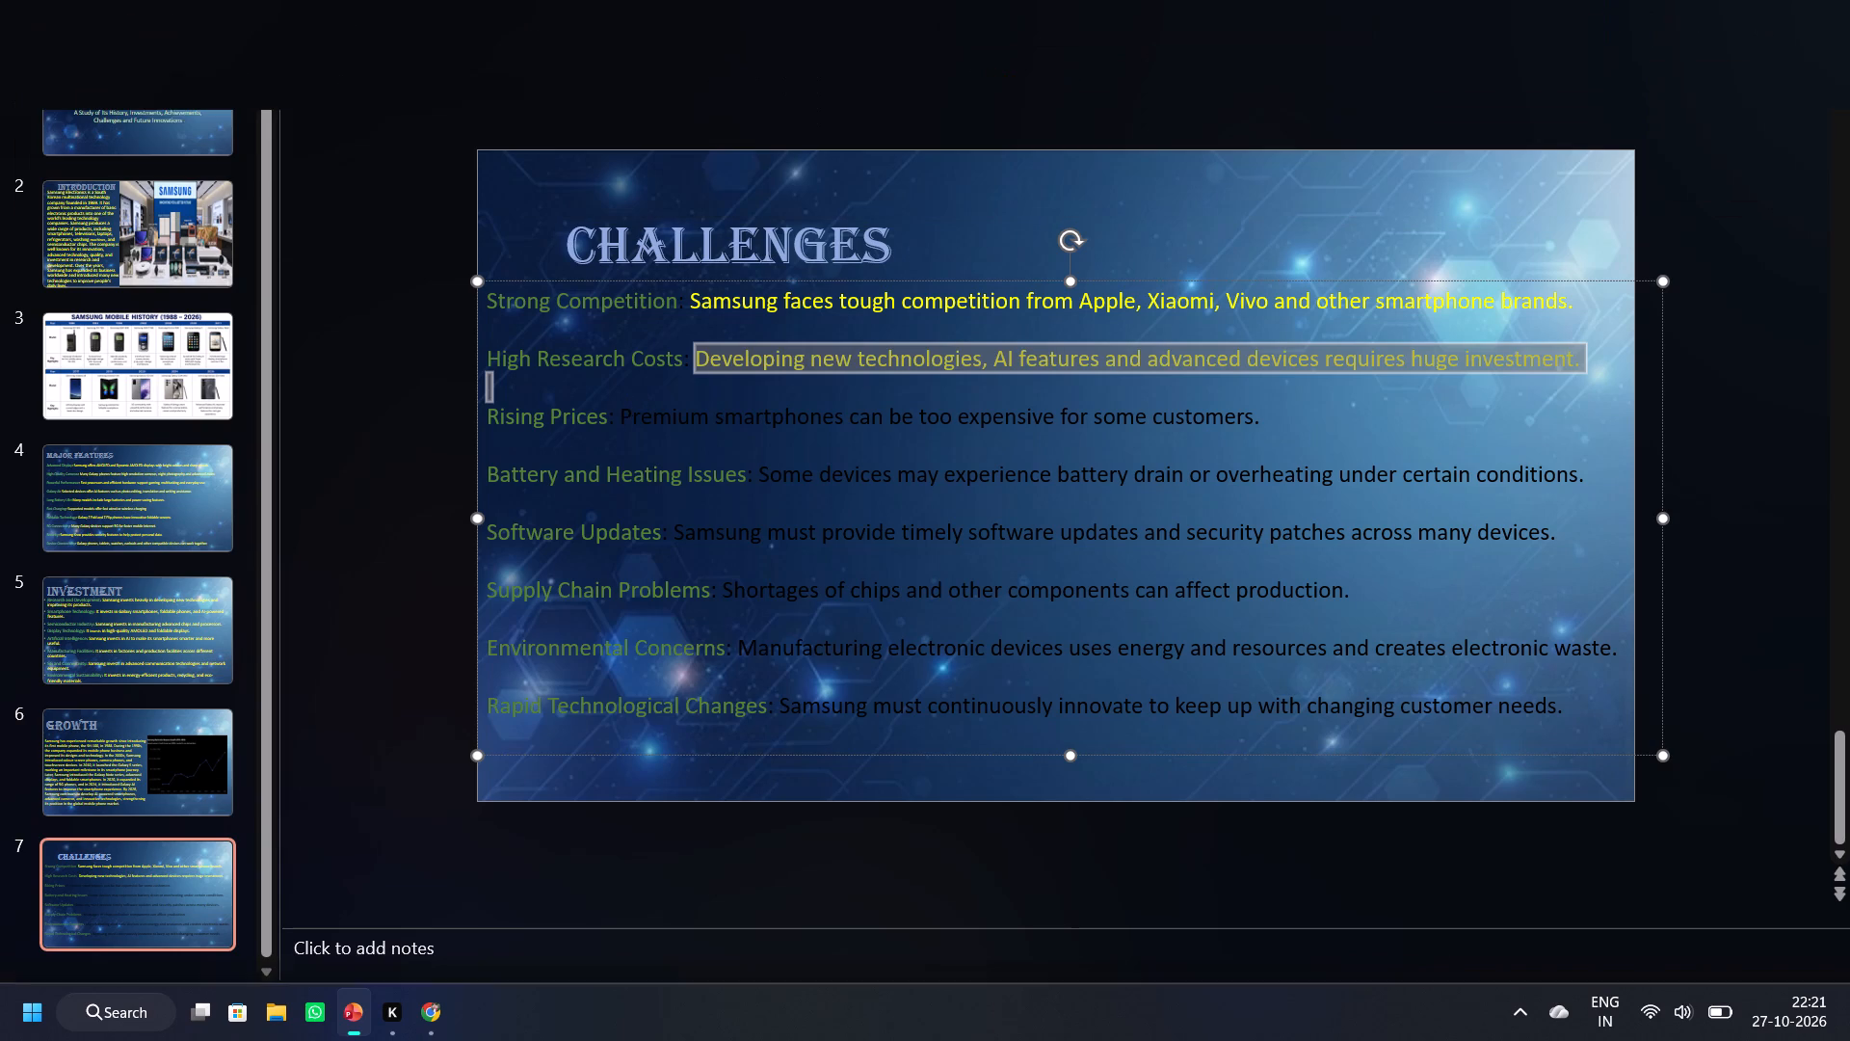
left_click_drag(624, 409, 1059, 391)
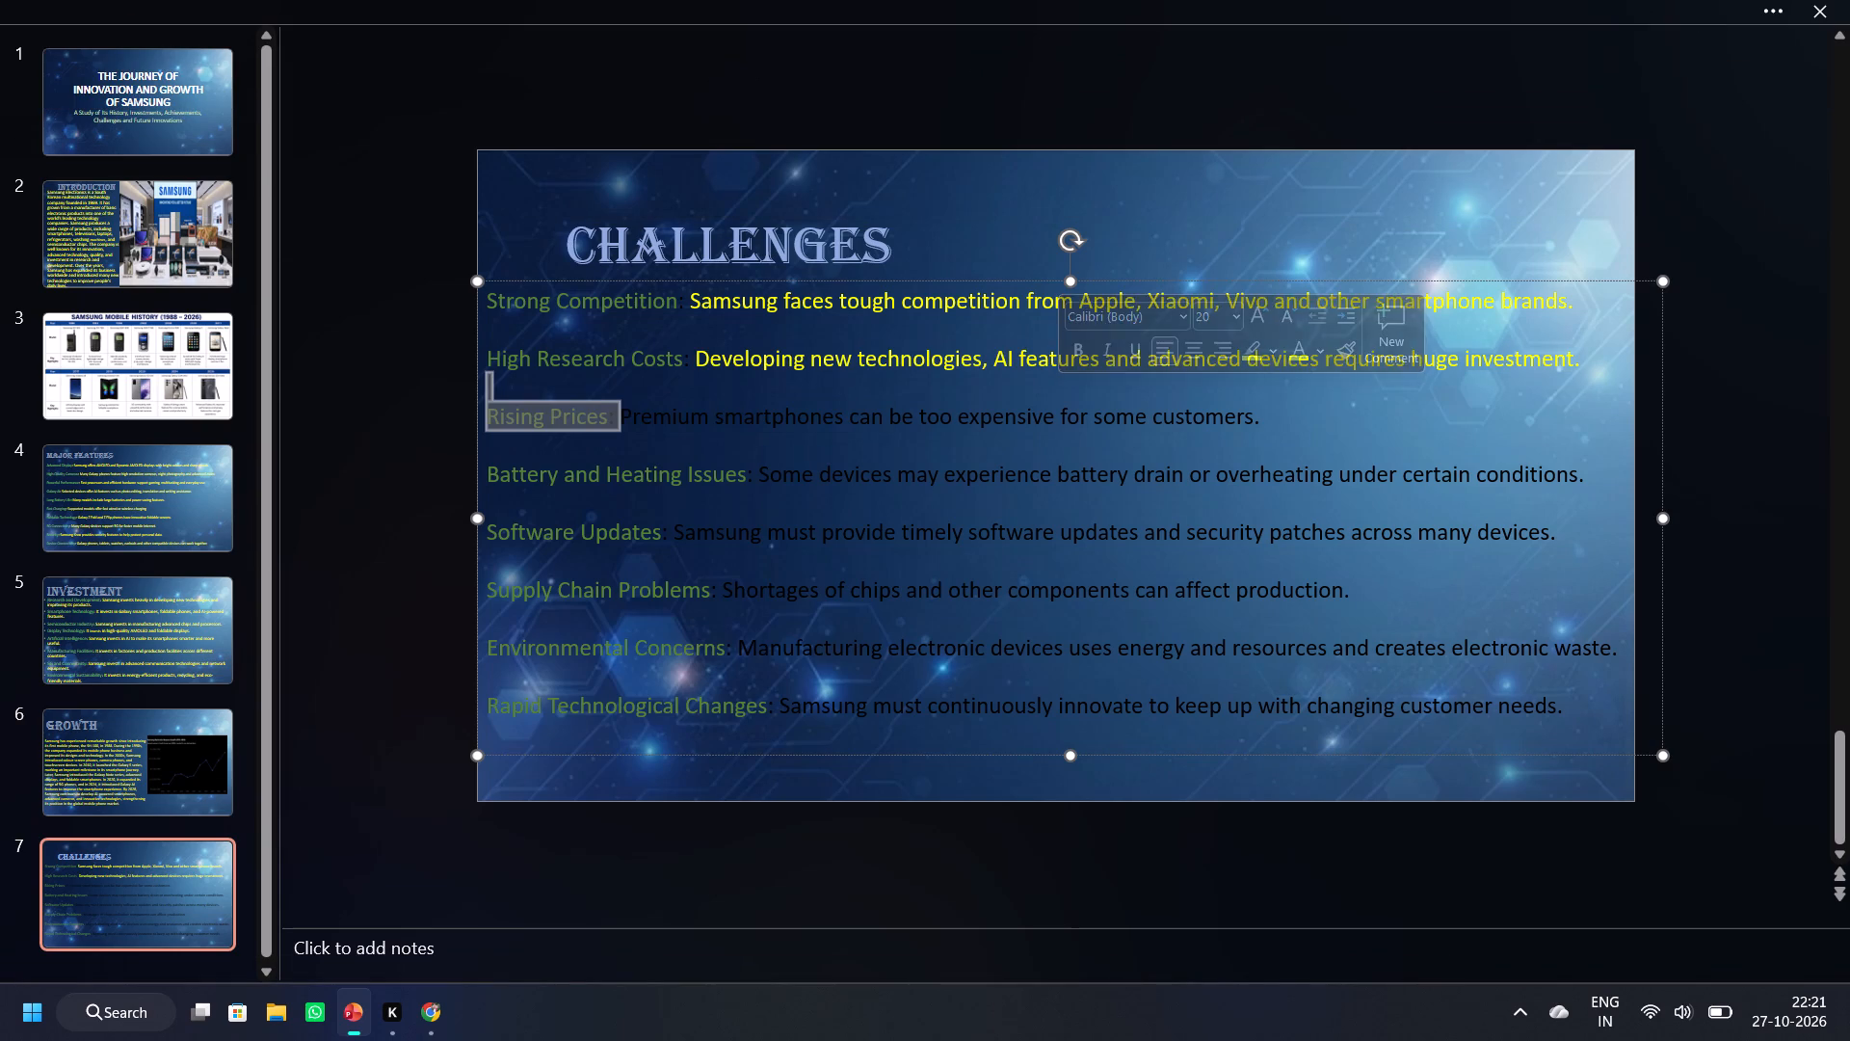
left_click(1265, 408)
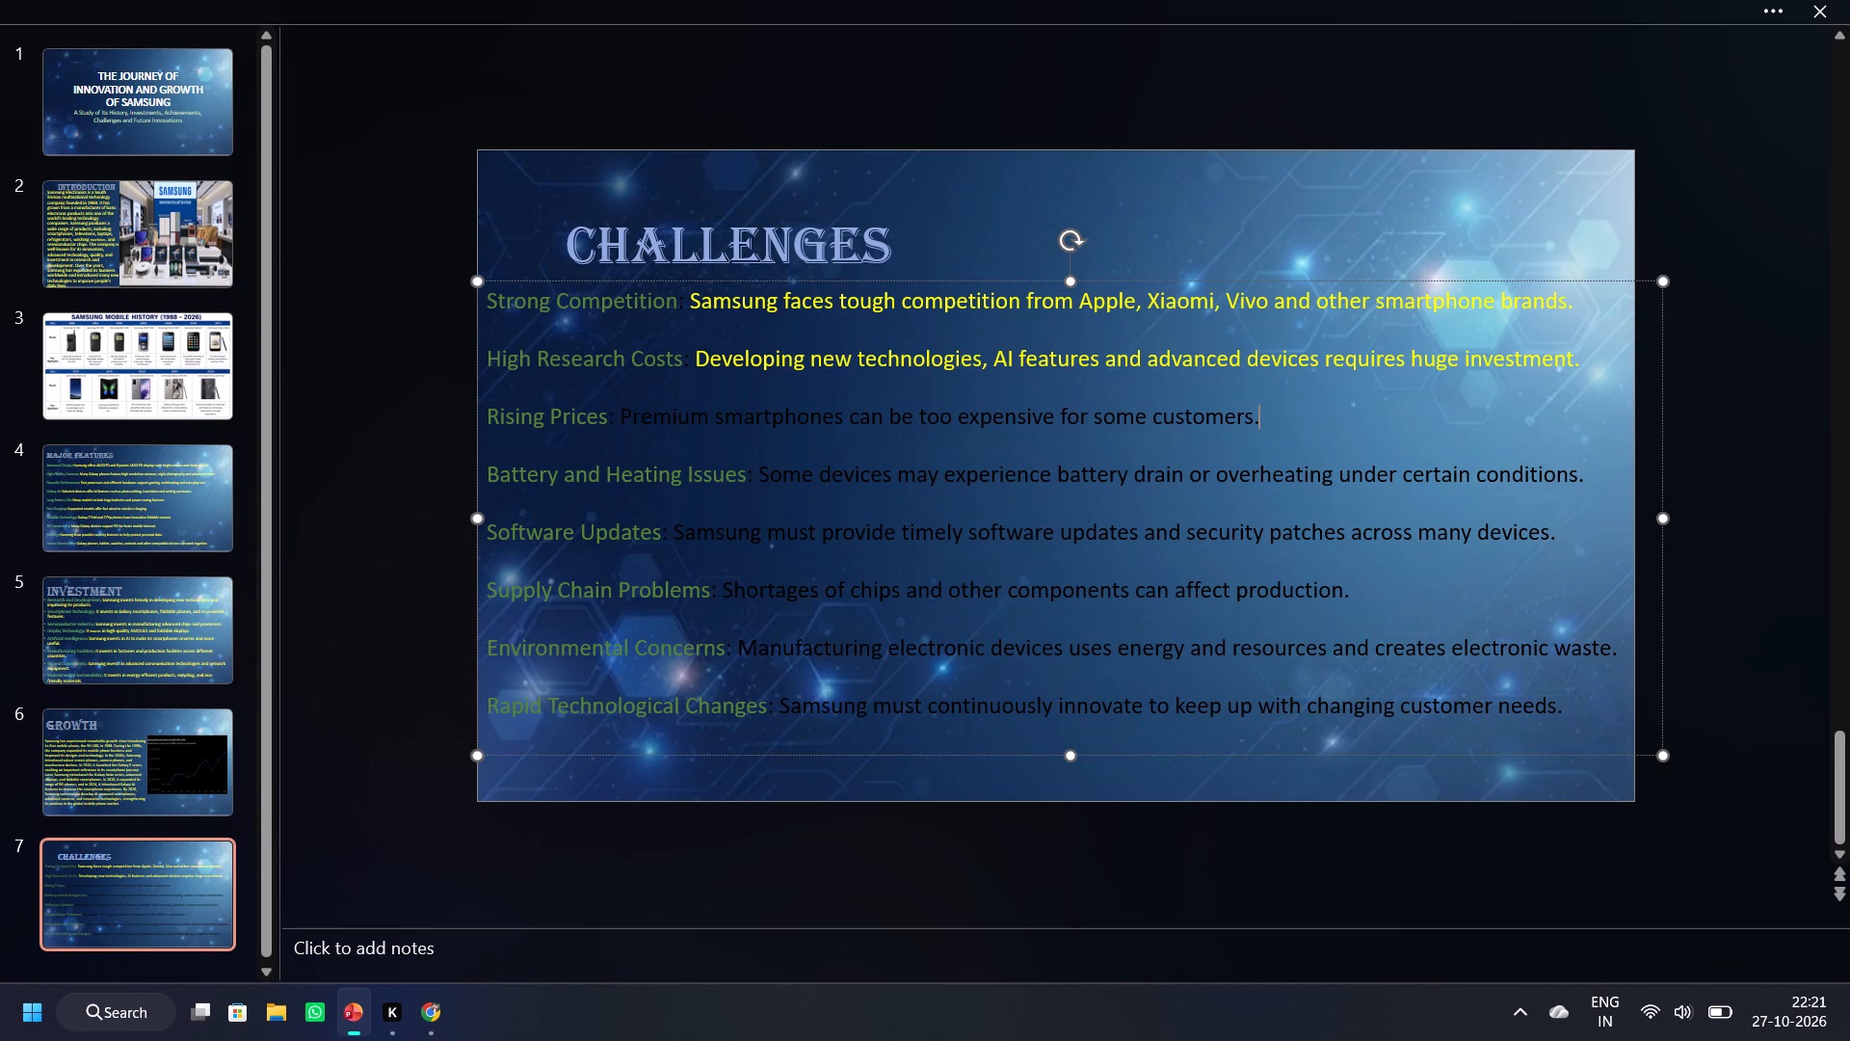
left_click(621, 418)
left_click_drag(621, 418, 950, 439)
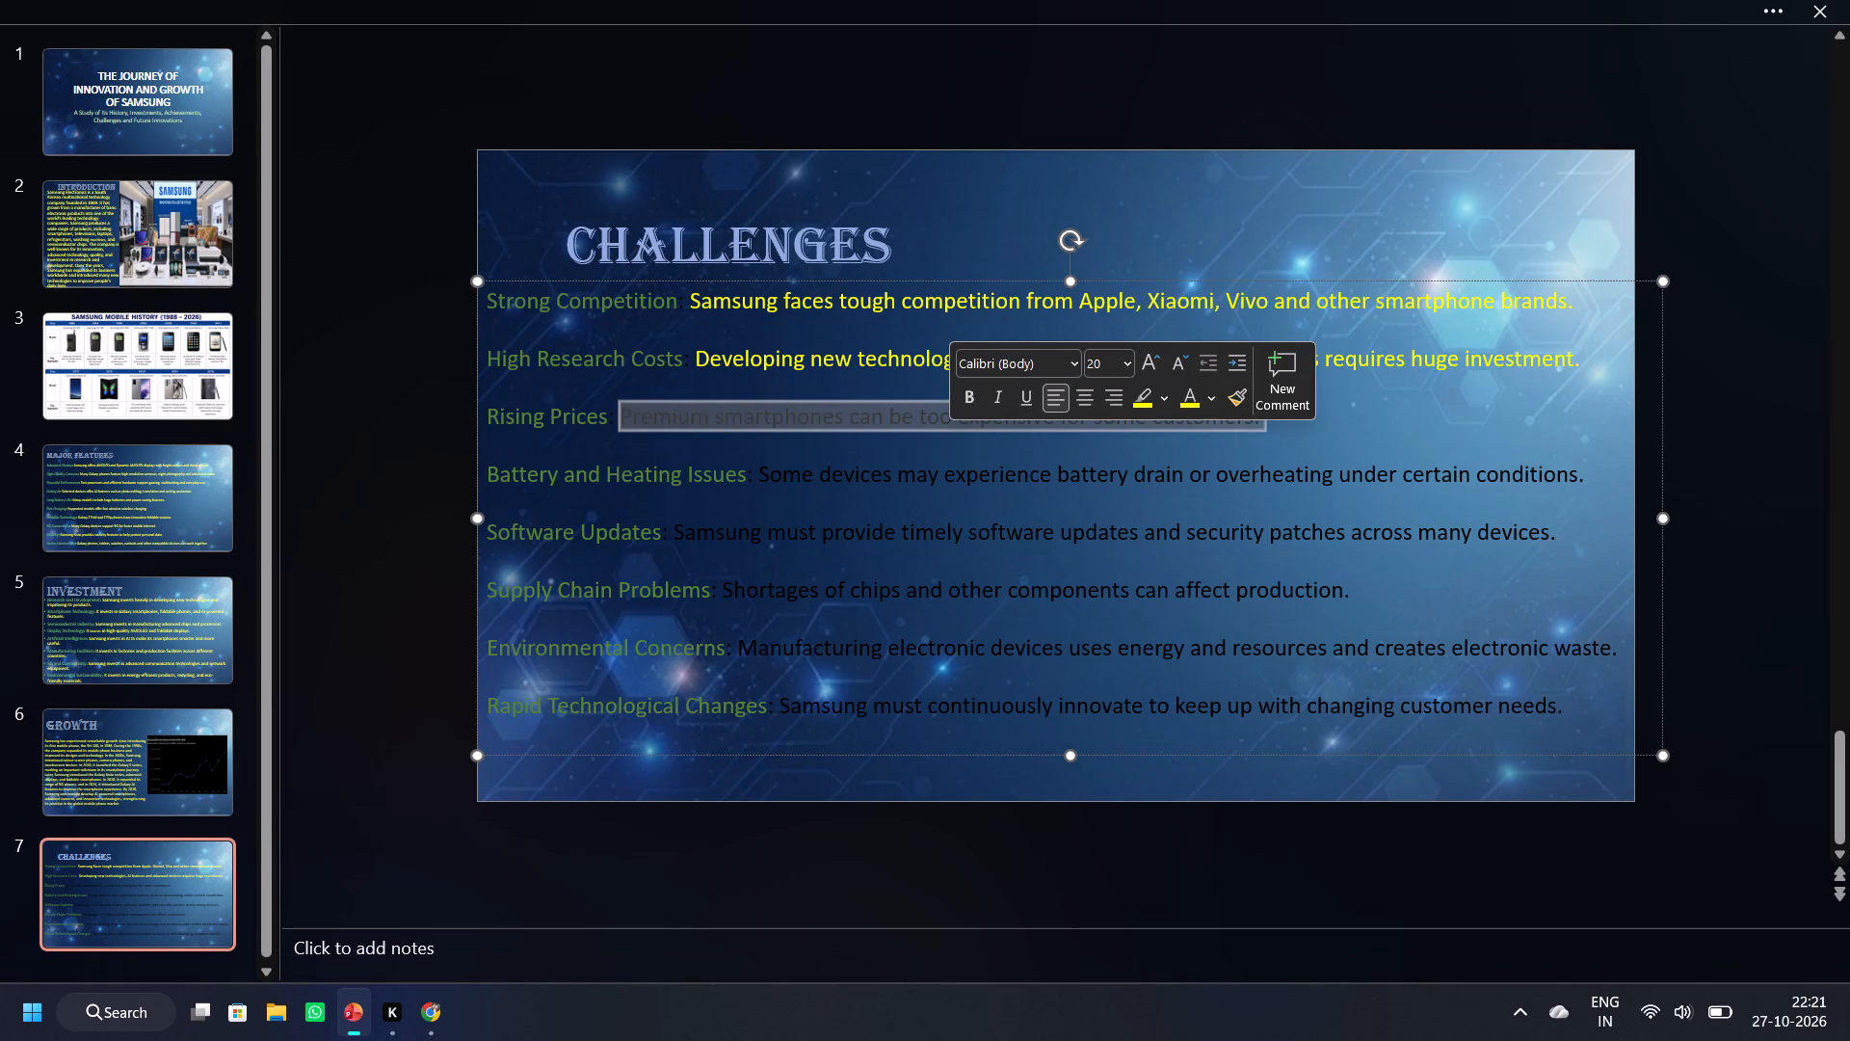
left_click(1184, 406)
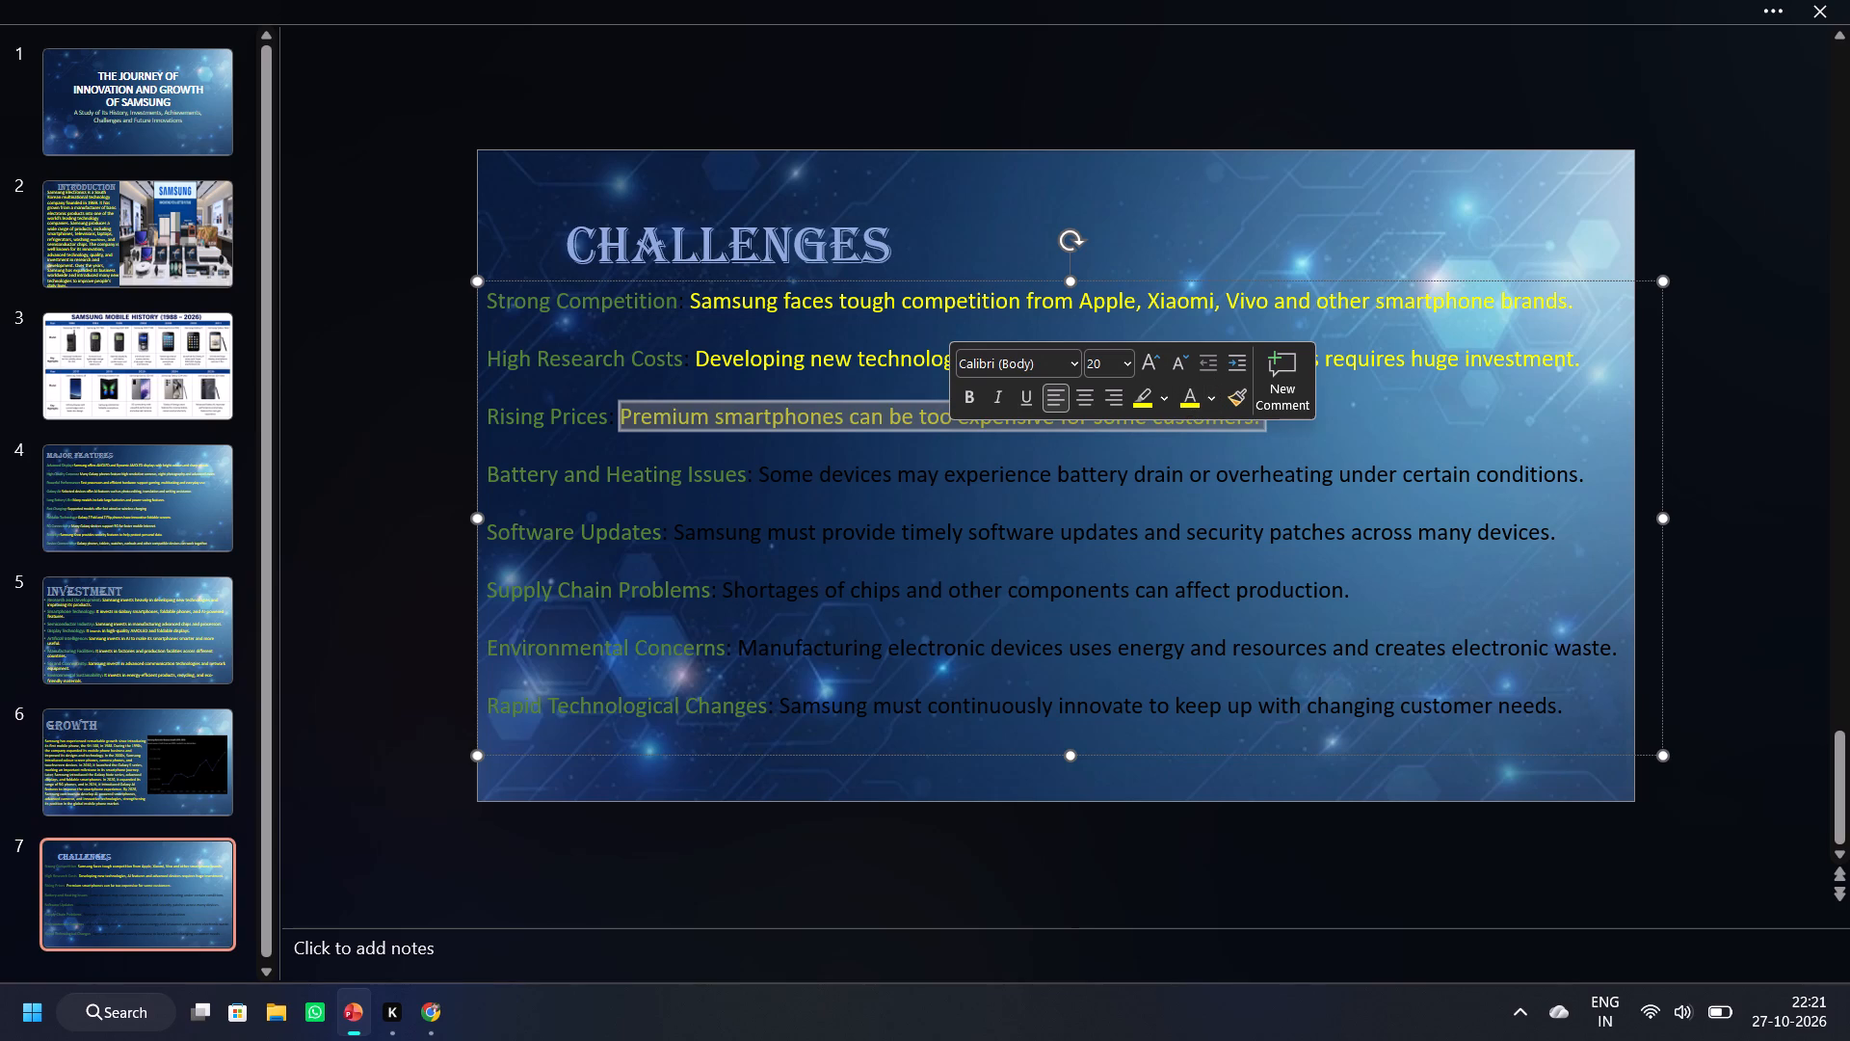
Apply the same yellow font colour to the description after the "Battery and Heating Issues" label.
left_click(758, 472)
left_click_drag(758, 472, 1070, 478)
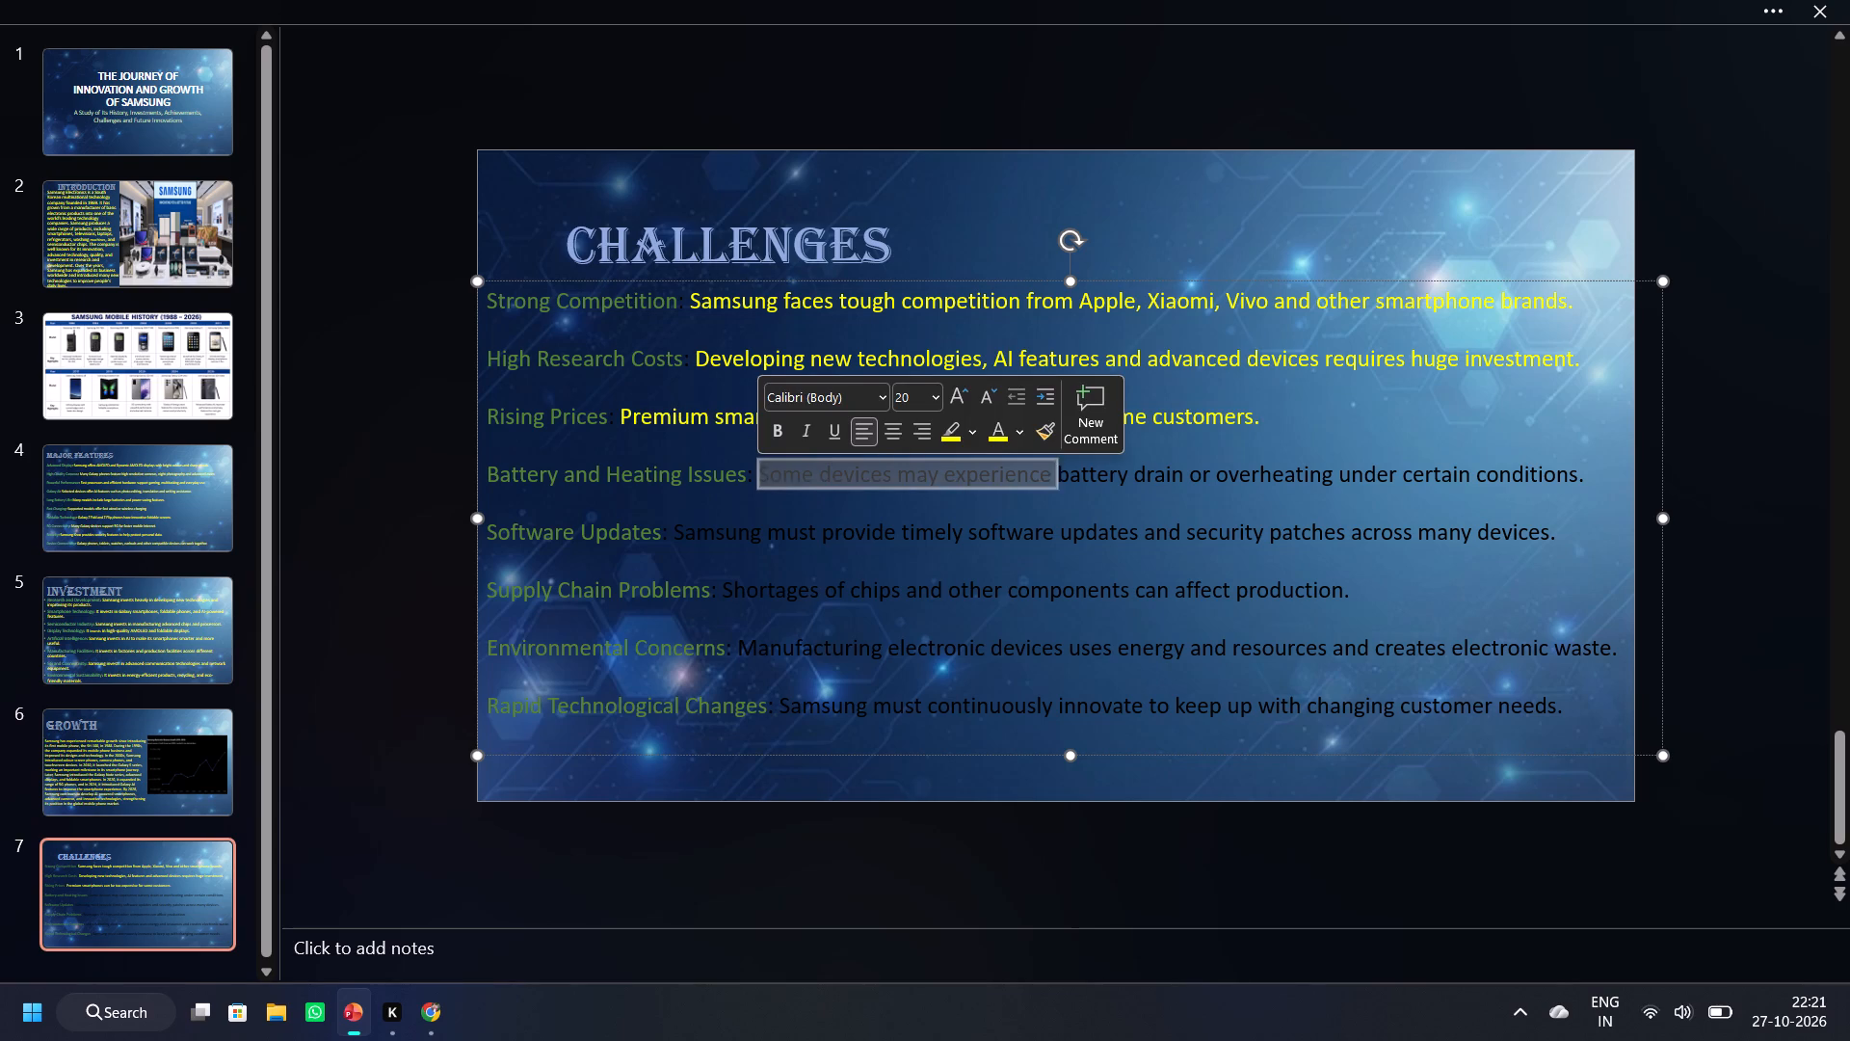
left_click_drag(1070, 478, 1652, 466)
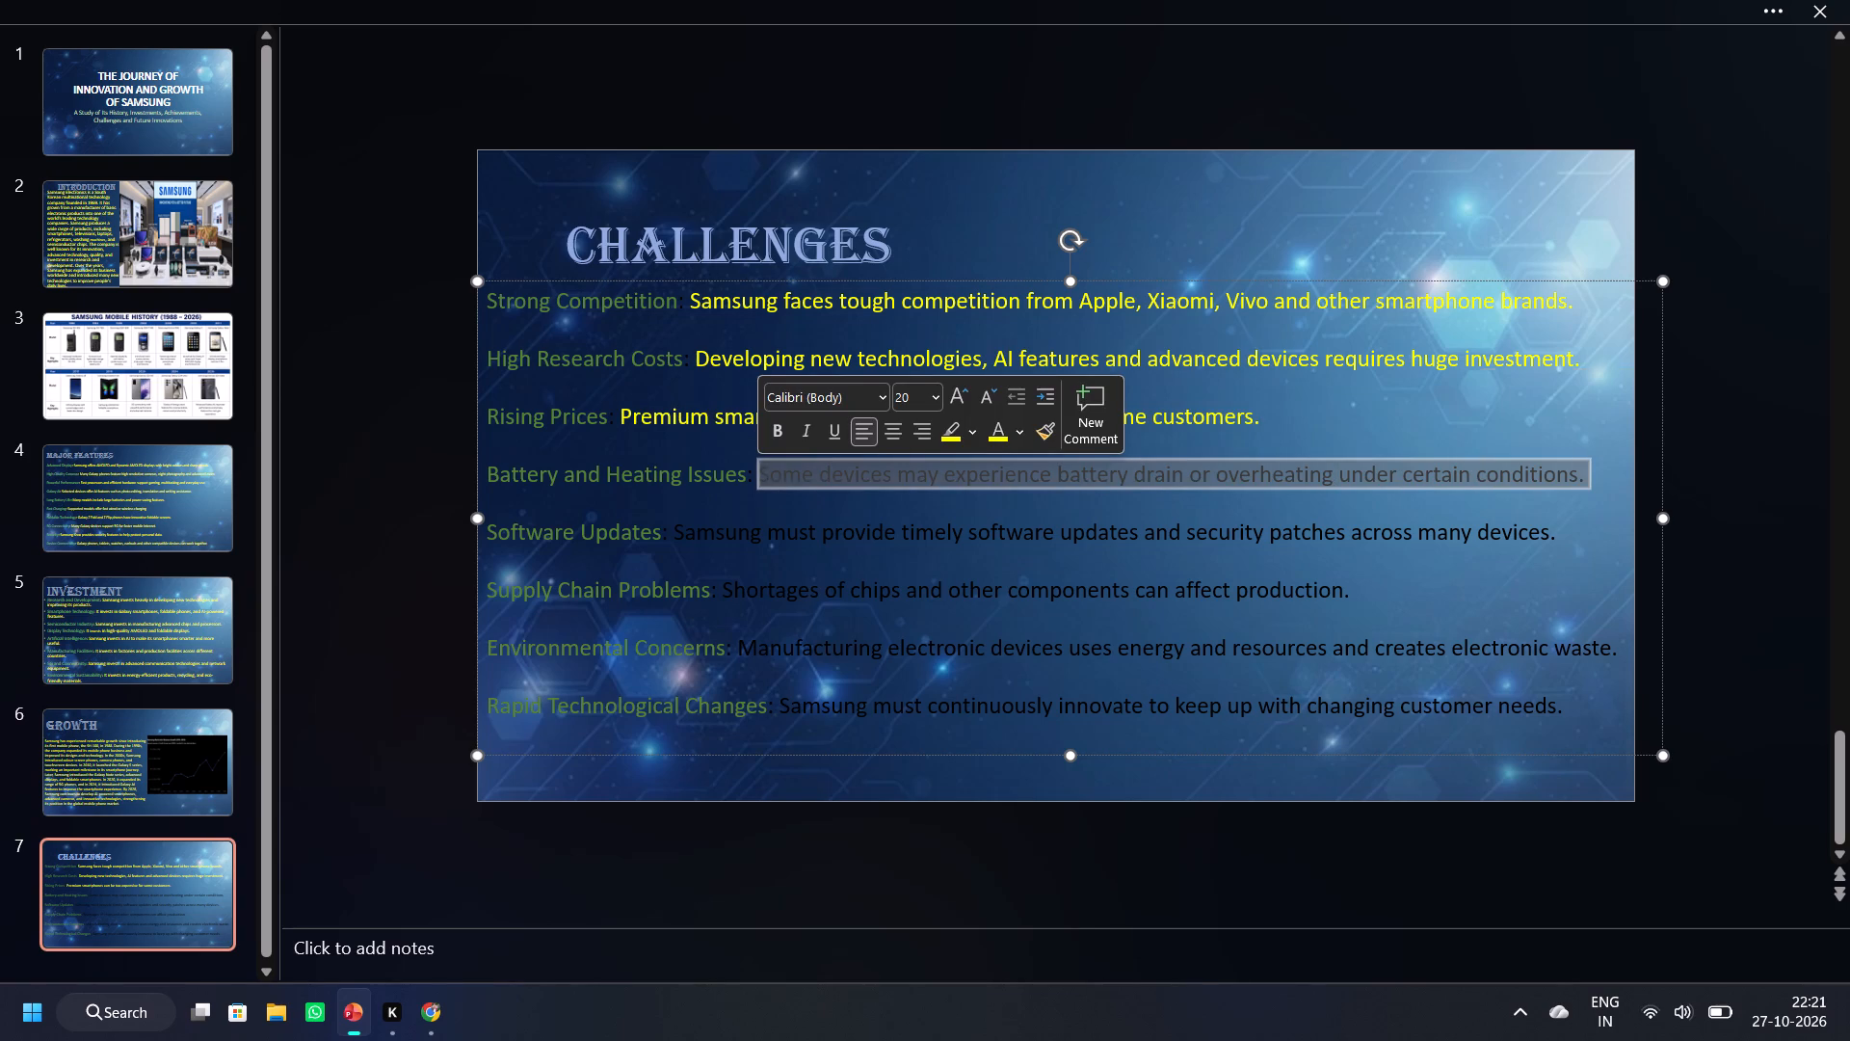
left_click(1284, 0)
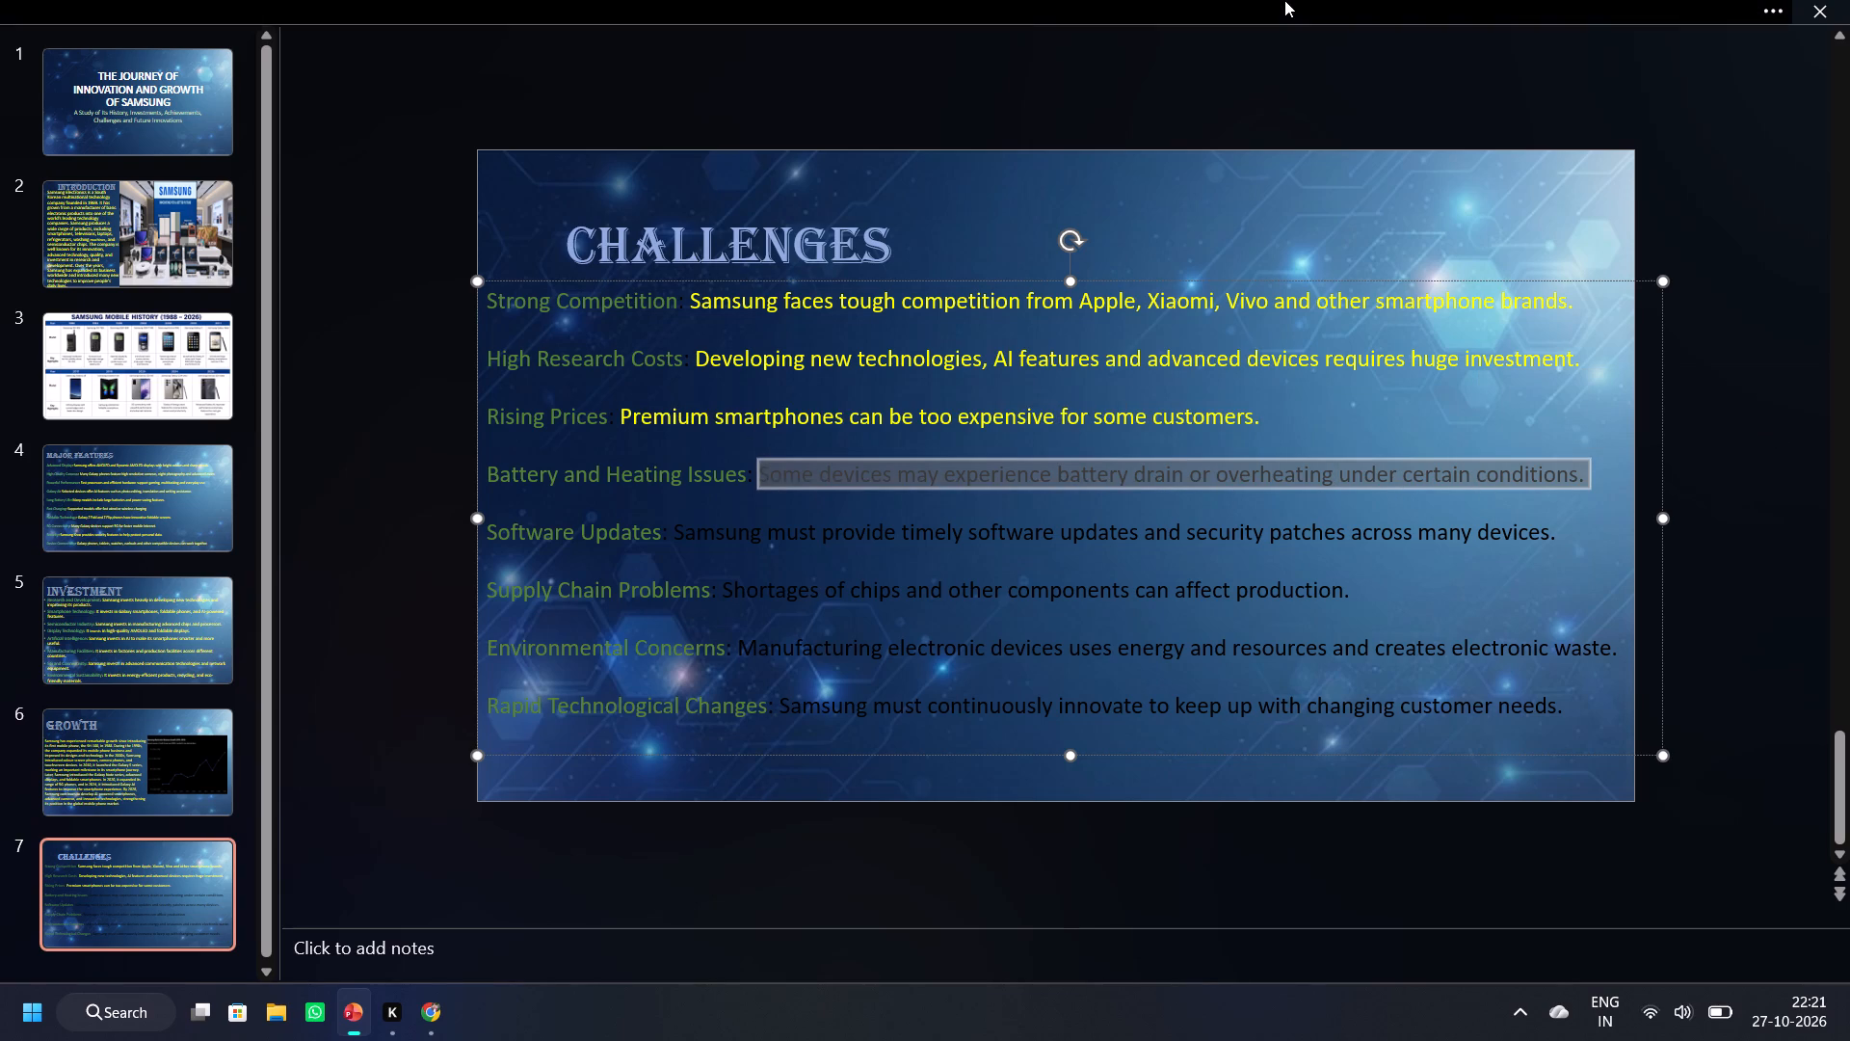
left_click(642, 173)
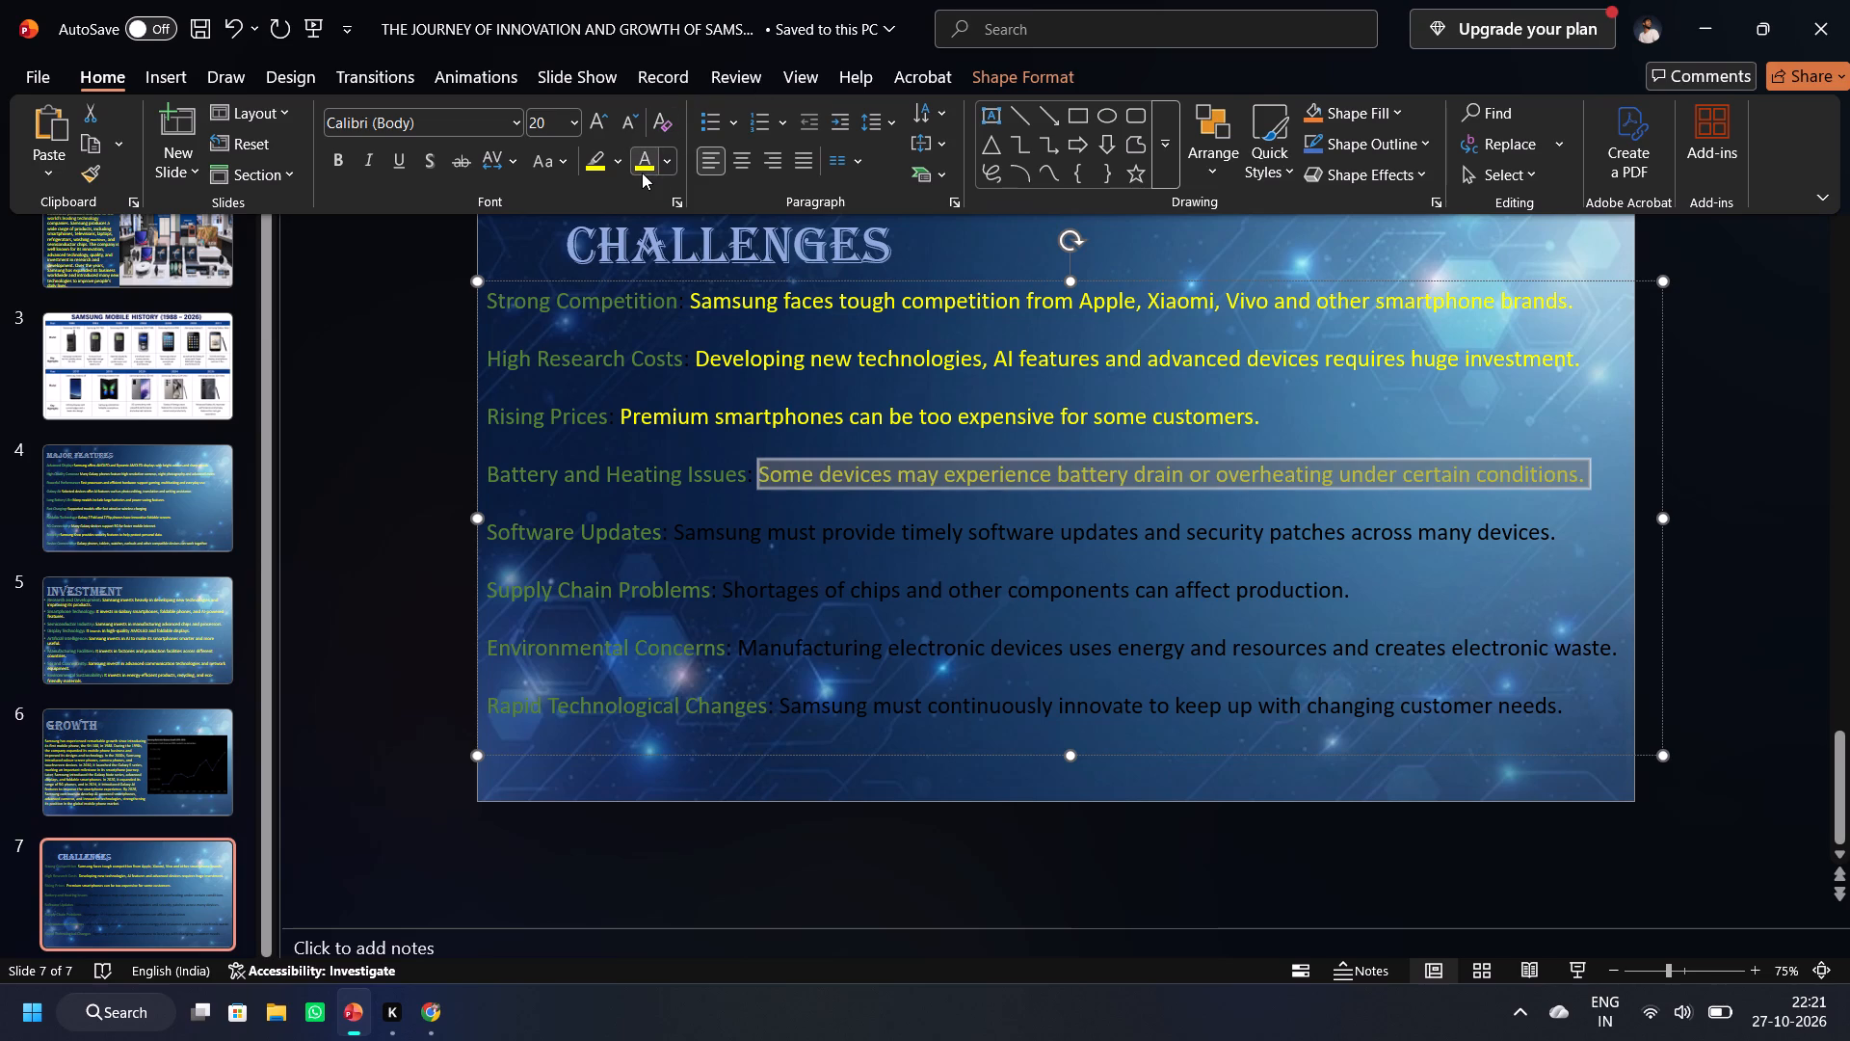
Colour the description after the "Rapid Technological Changes" label with the same yellow.
left_click(780, 703)
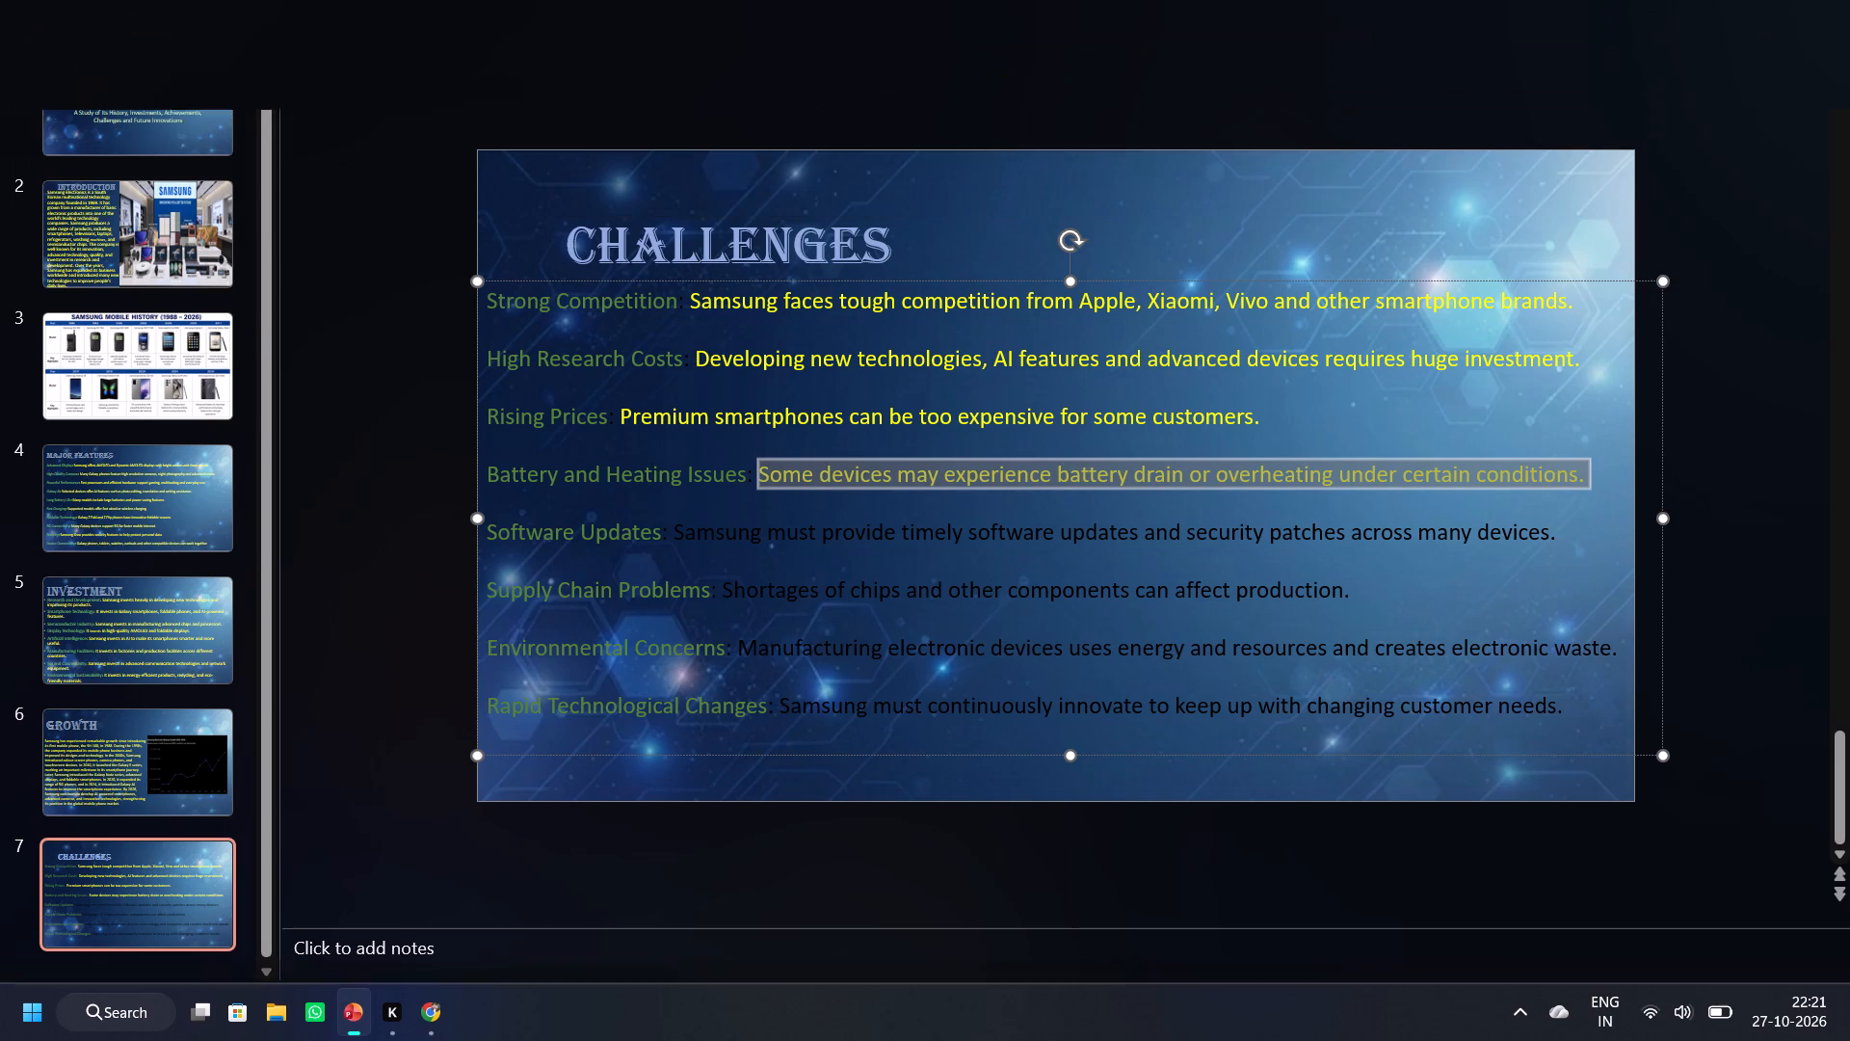
left_click_drag(780, 703, 1234, 718)
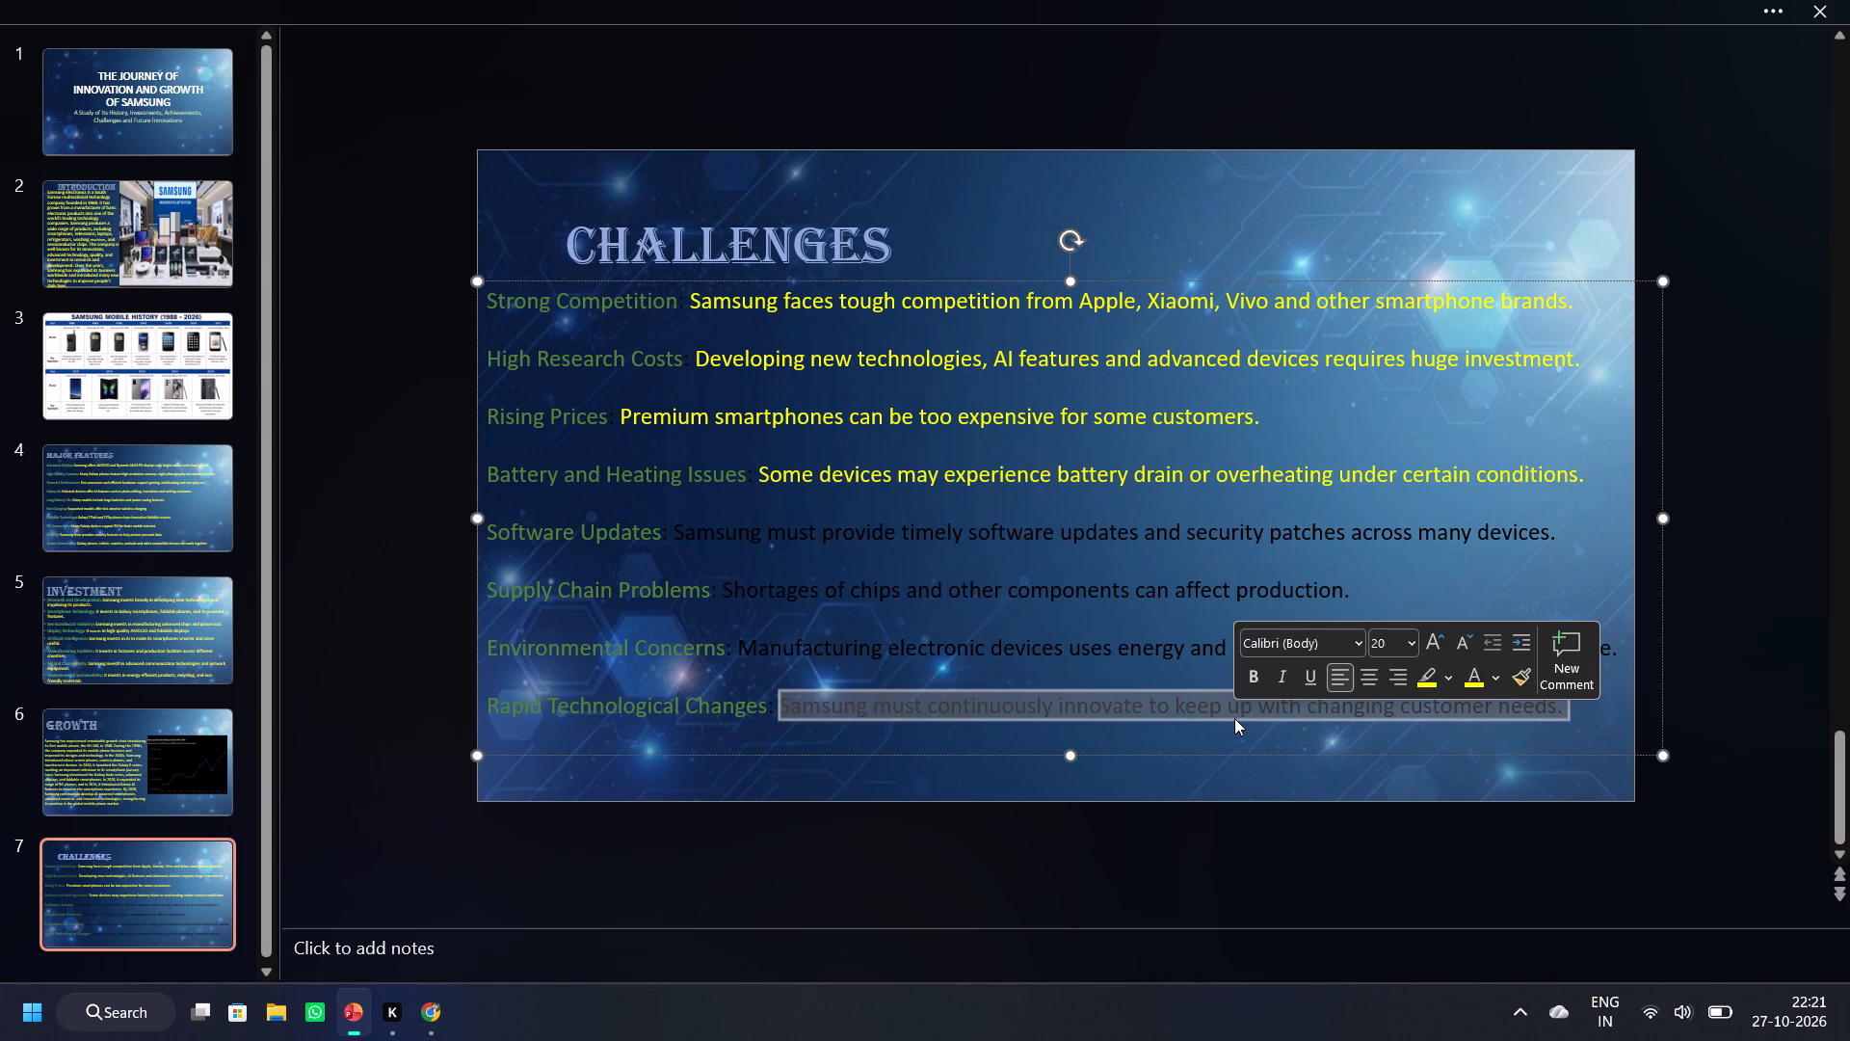
left_click(1471, 676)
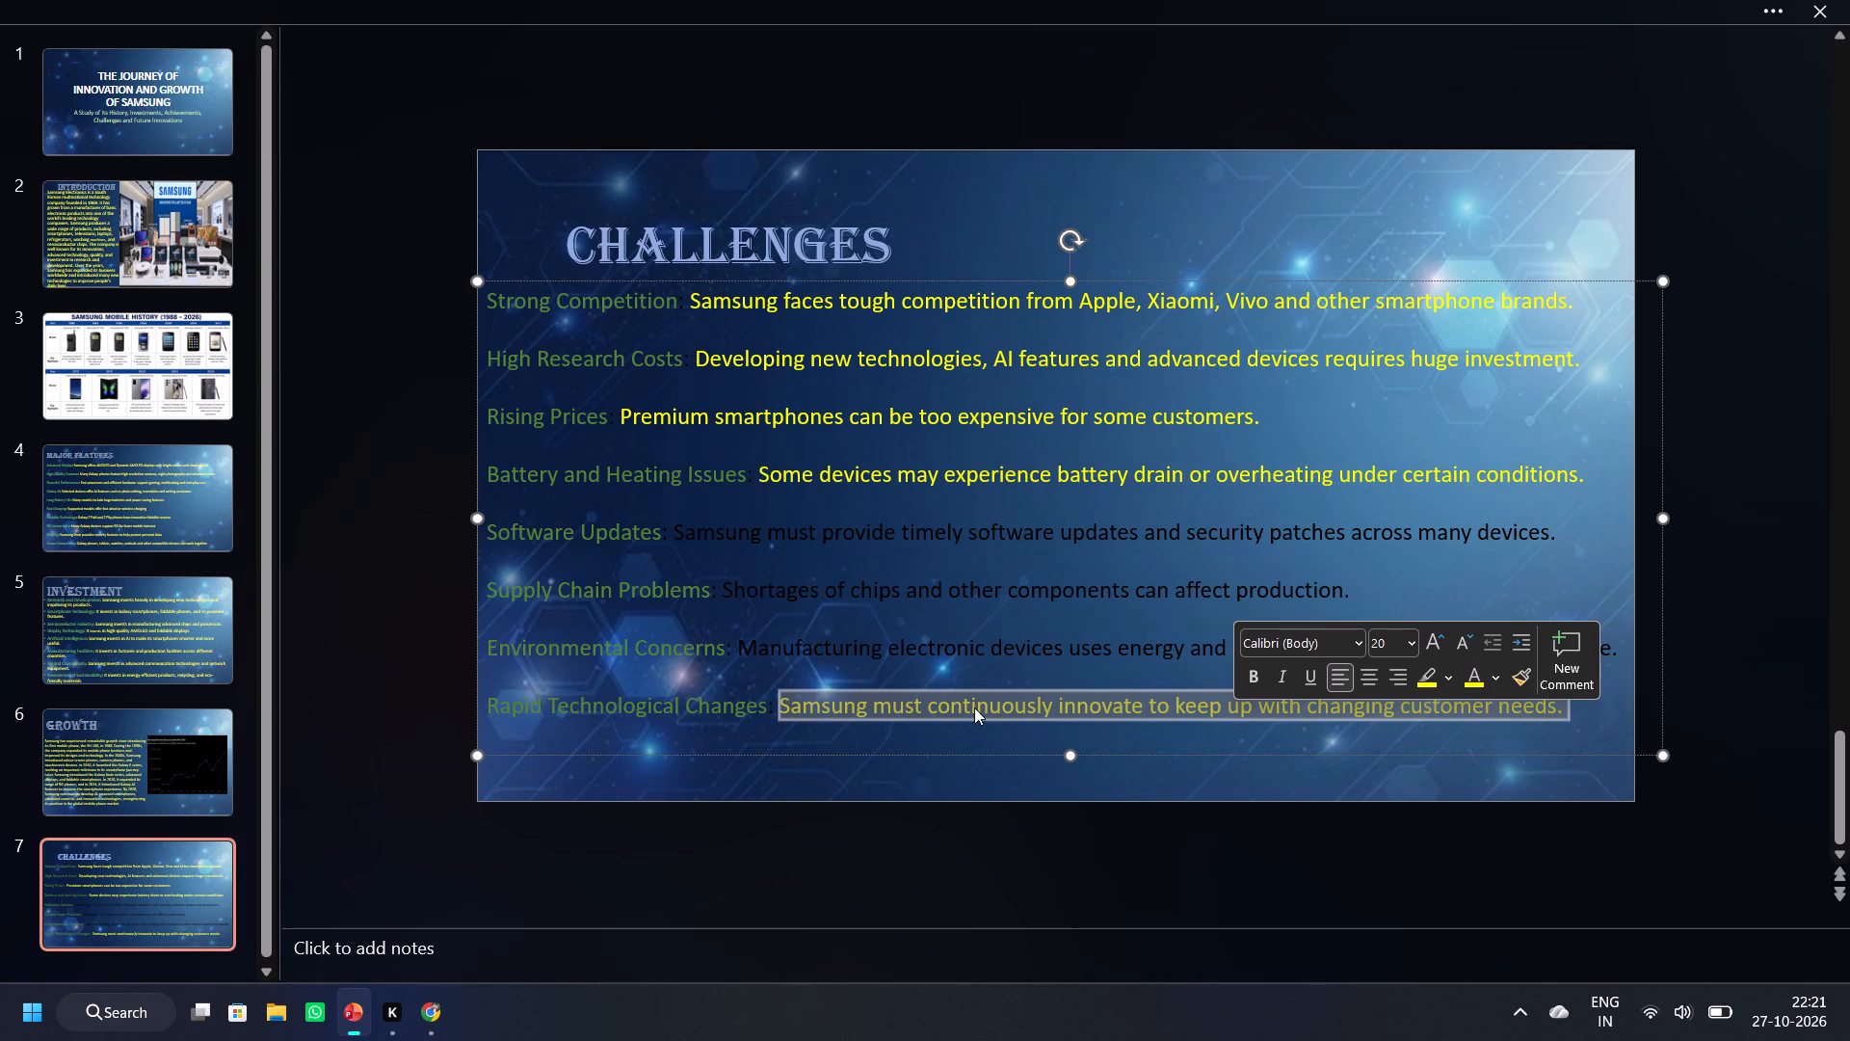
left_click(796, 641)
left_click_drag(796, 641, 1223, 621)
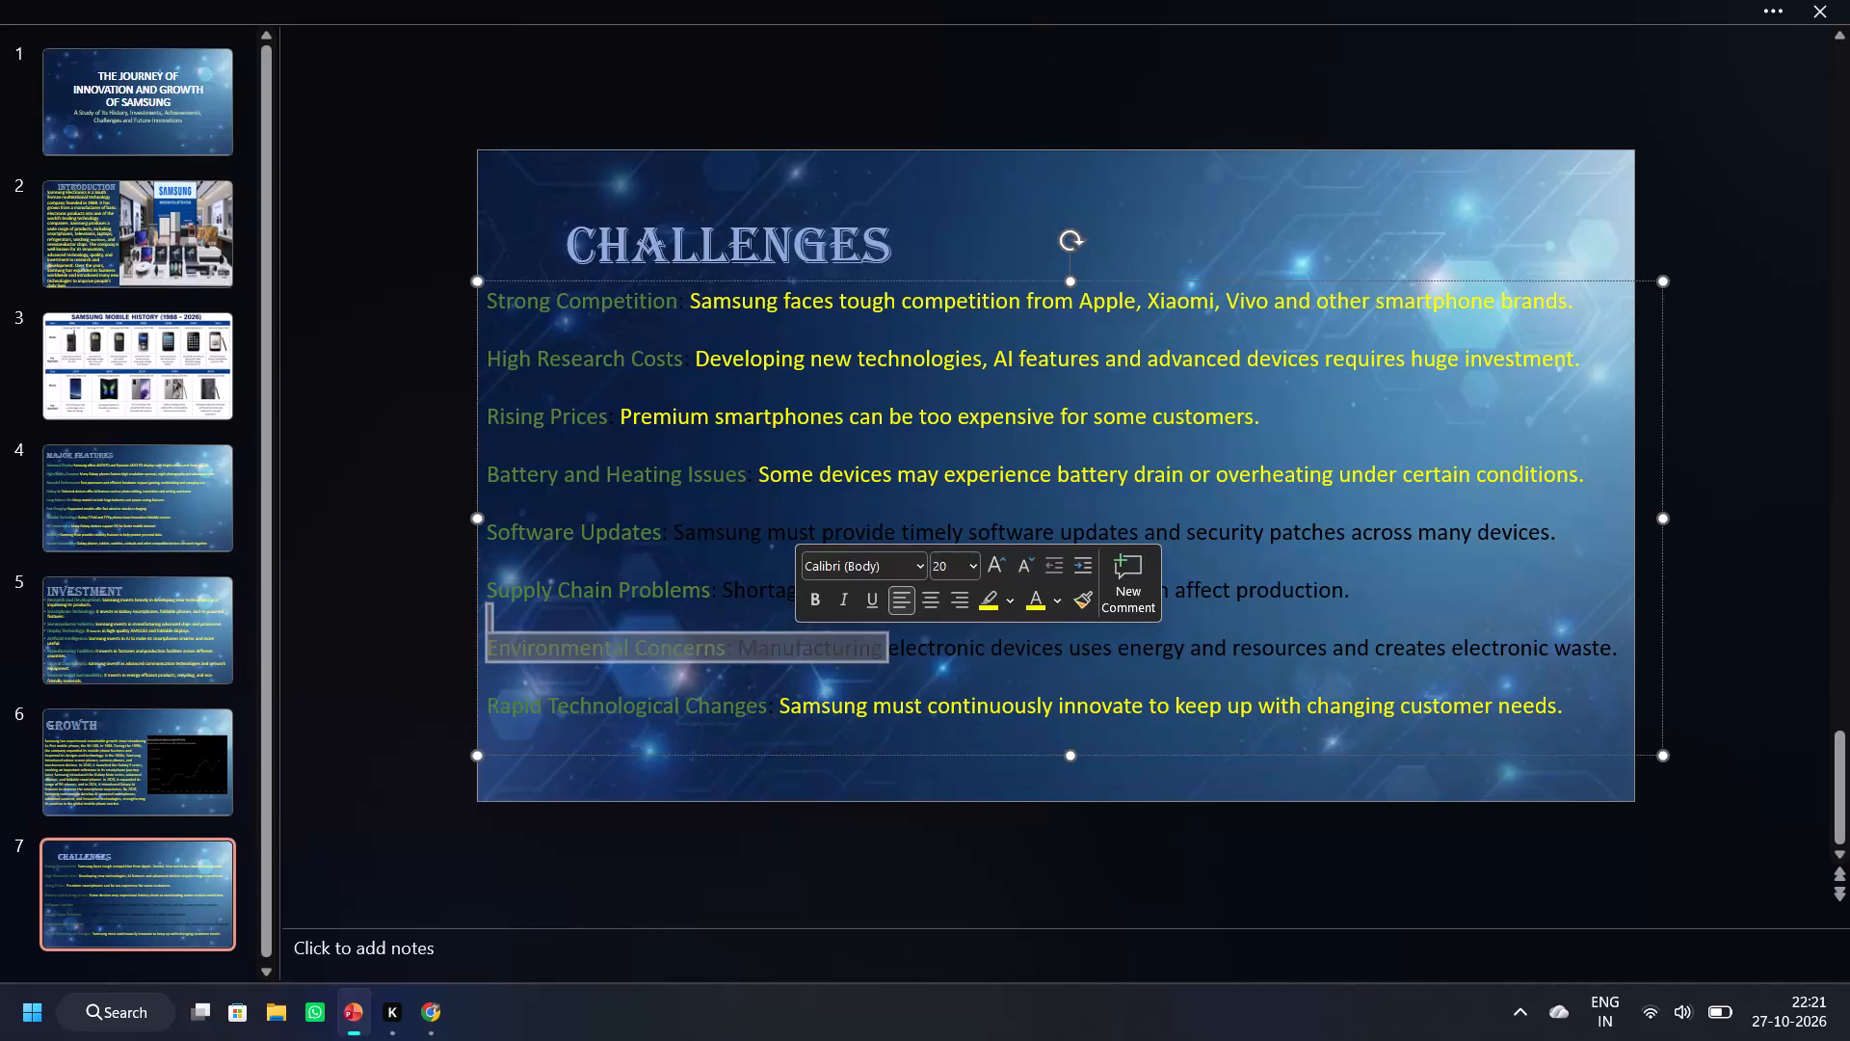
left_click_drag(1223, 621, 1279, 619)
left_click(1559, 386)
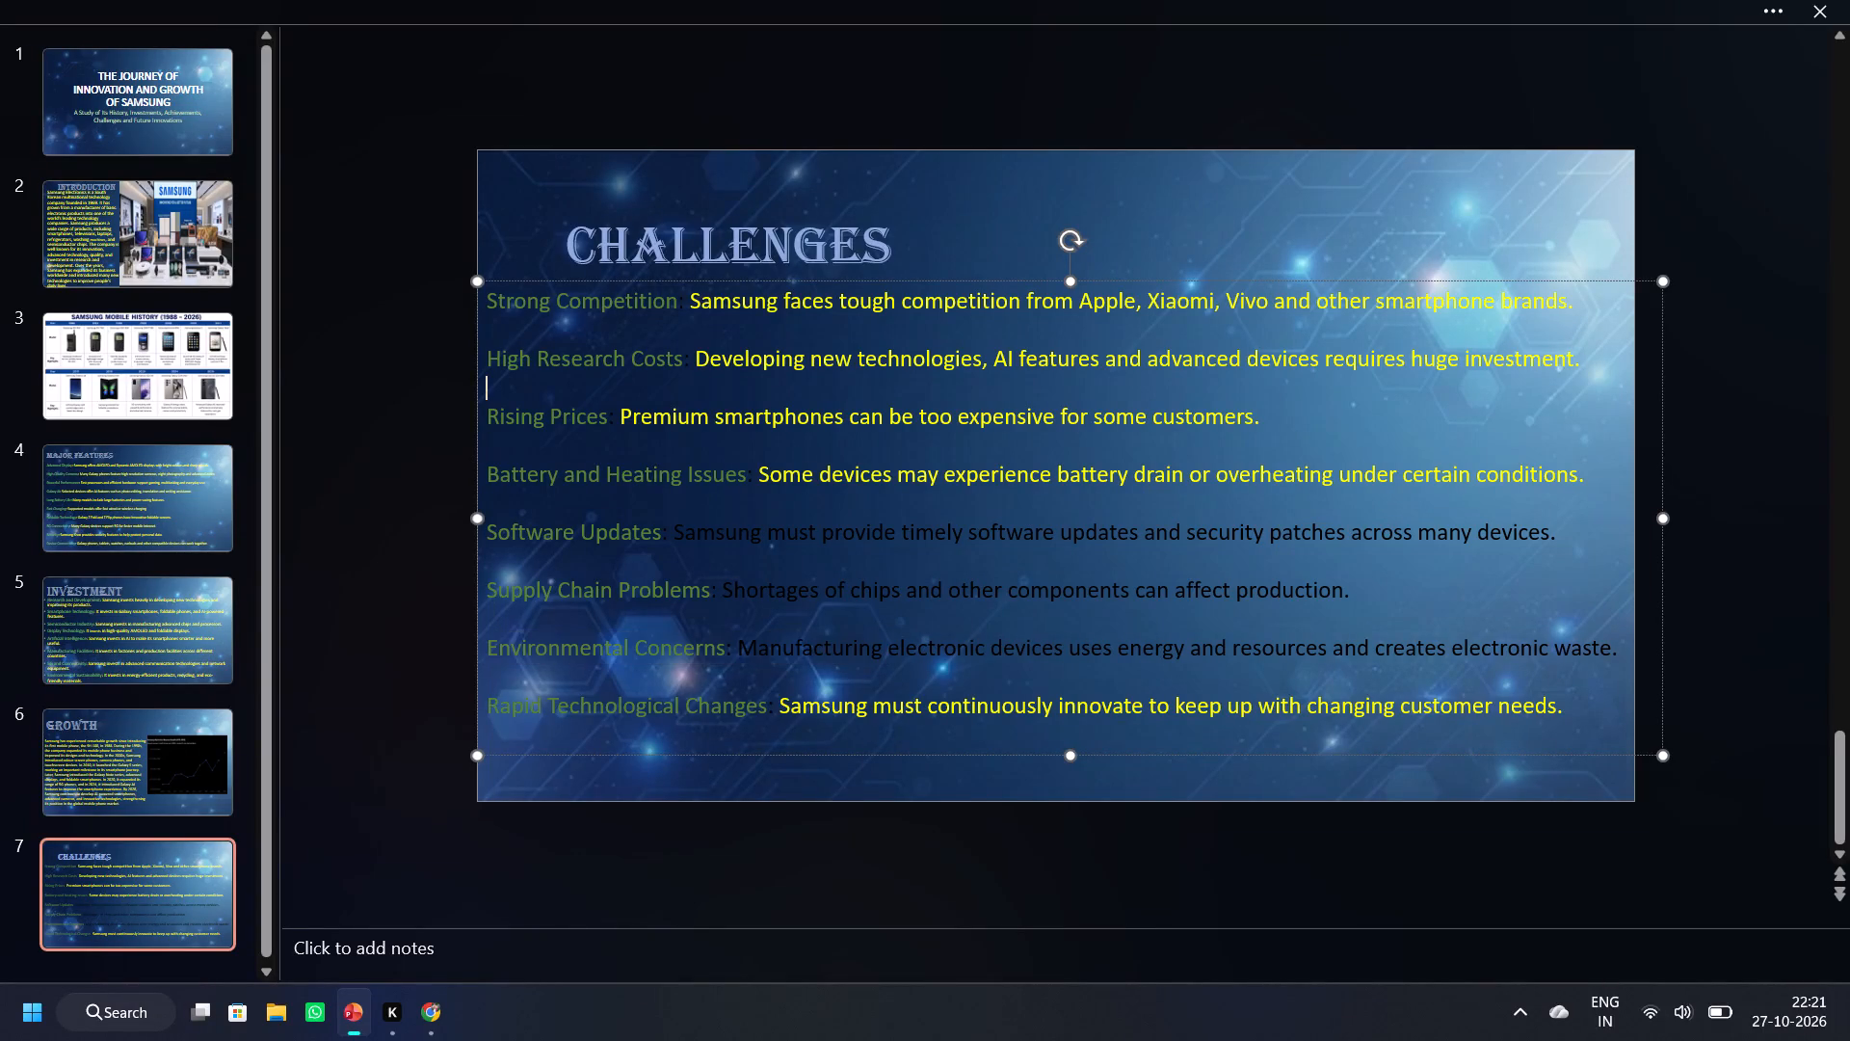
Colour the description after the "Software Updates" label with the same yellow as the other descriptions.
left_click(676, 533)
left_click_drag(676, 533, 753, 528)
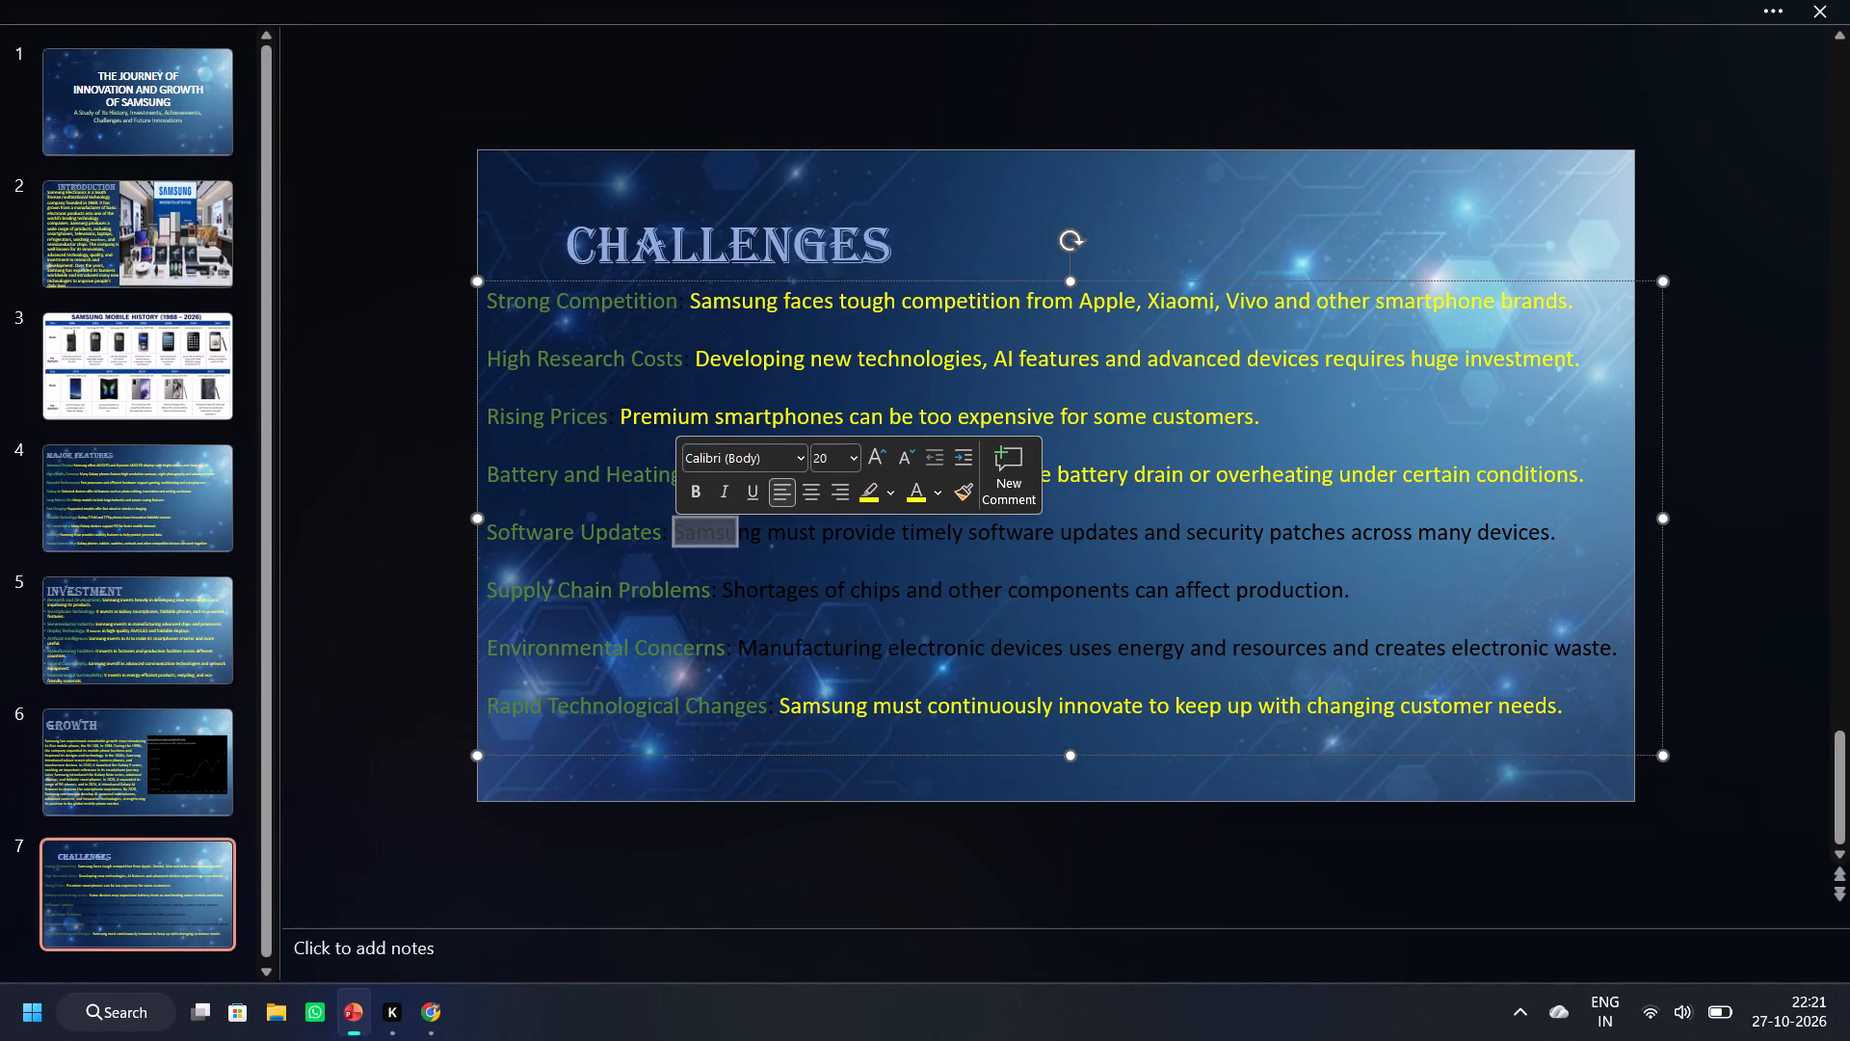
left_click_drag(753, 528, 1289, 536)
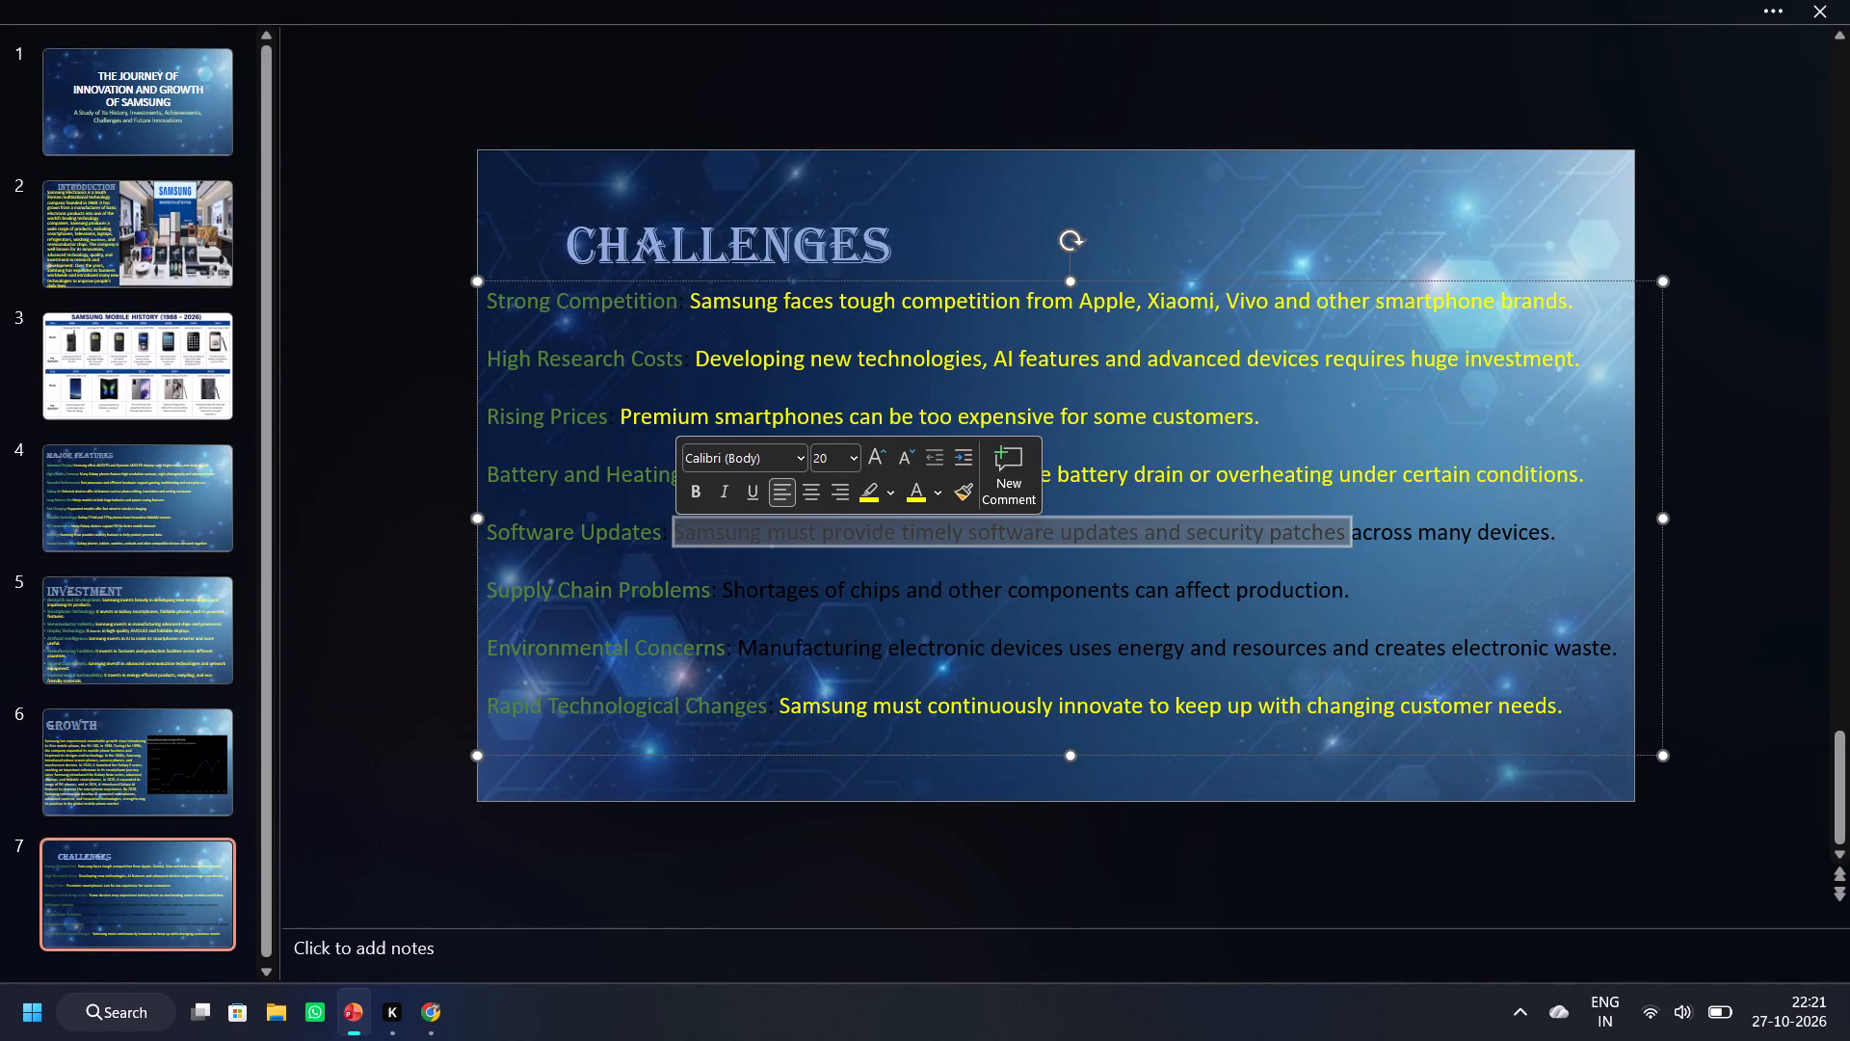
left_click_drag(1289, 536, 1574, 536)
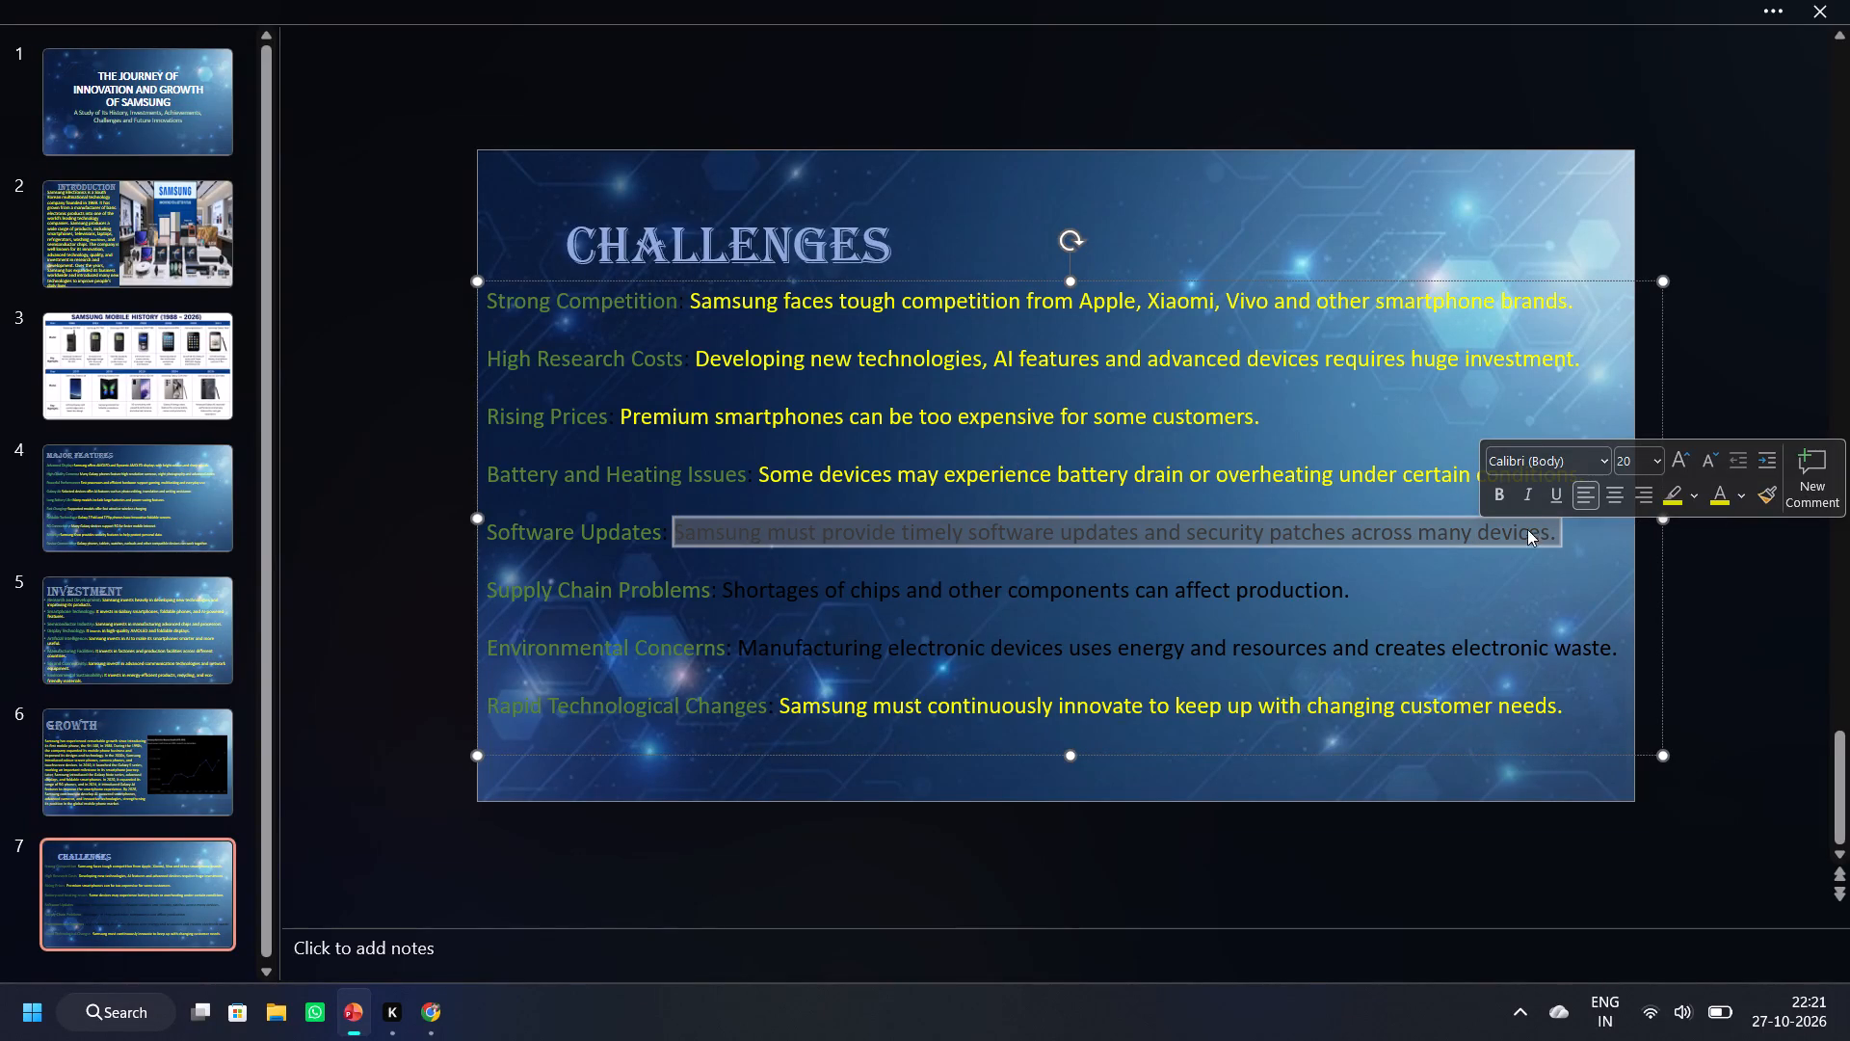
left_click(1216, 0)
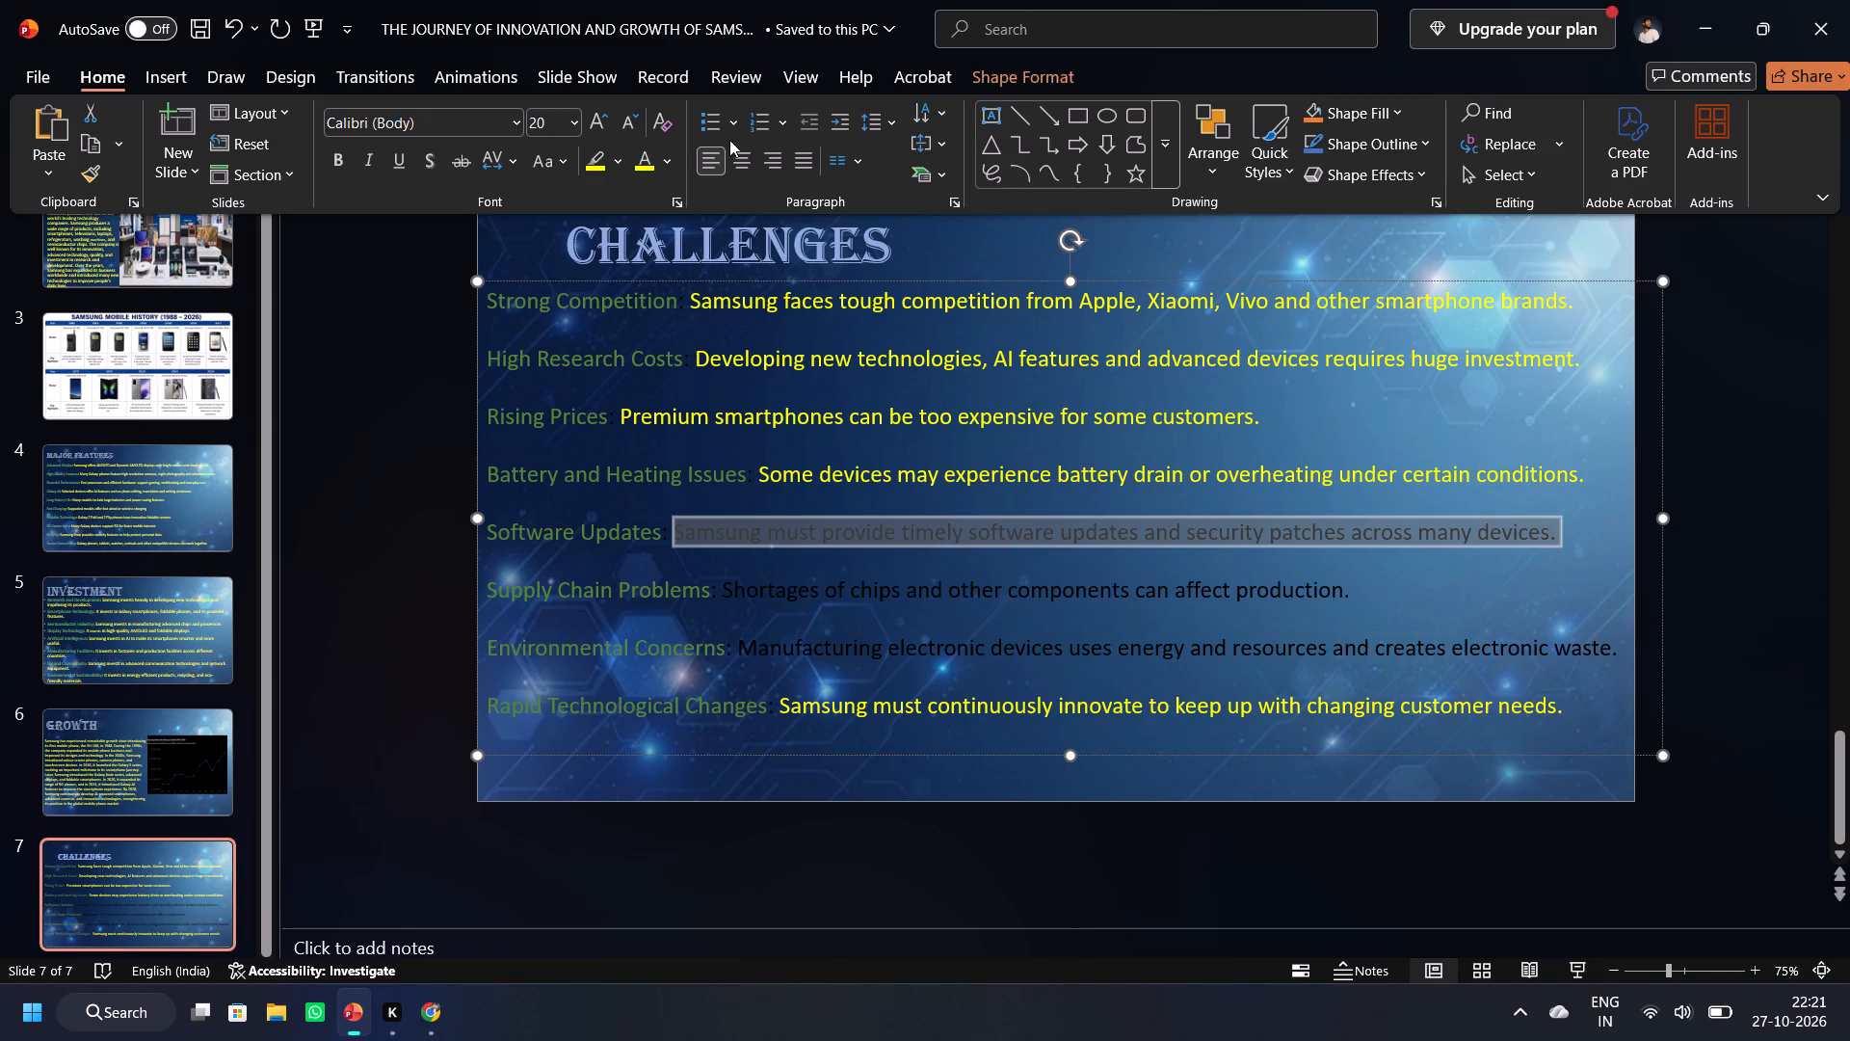
left_click(633, 157)
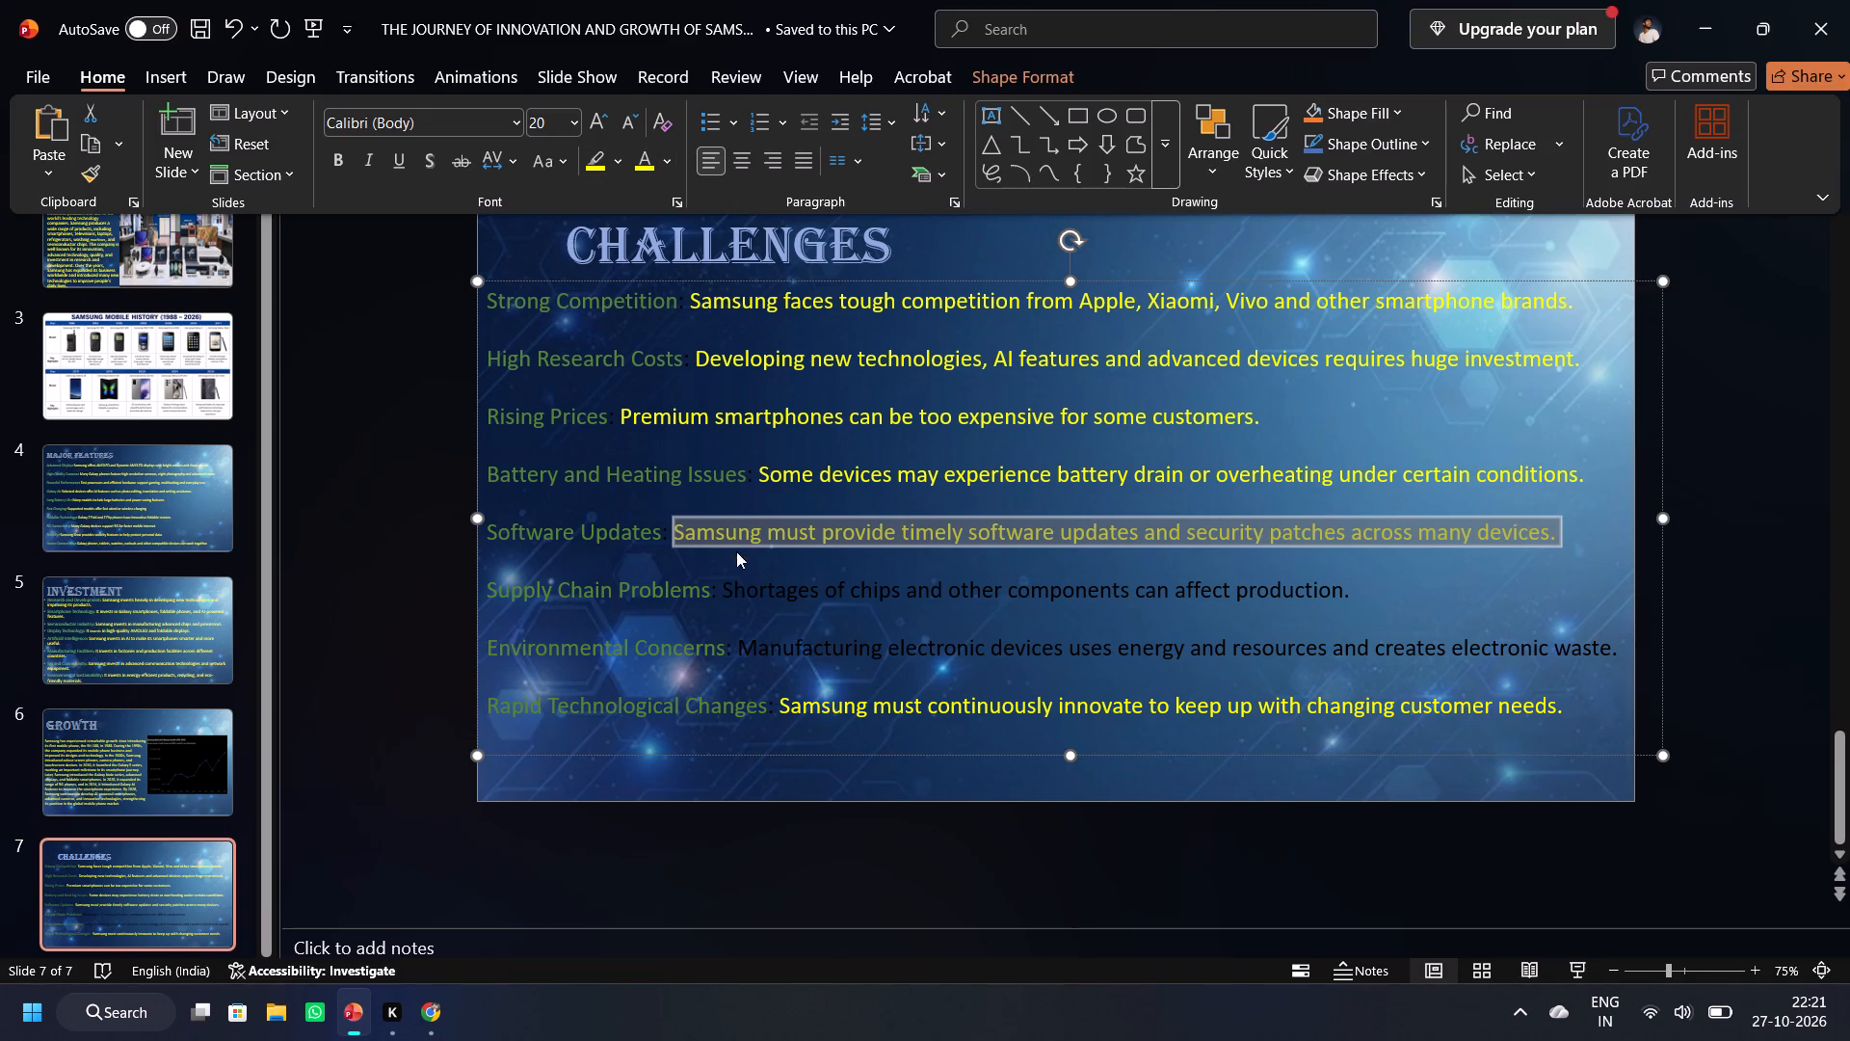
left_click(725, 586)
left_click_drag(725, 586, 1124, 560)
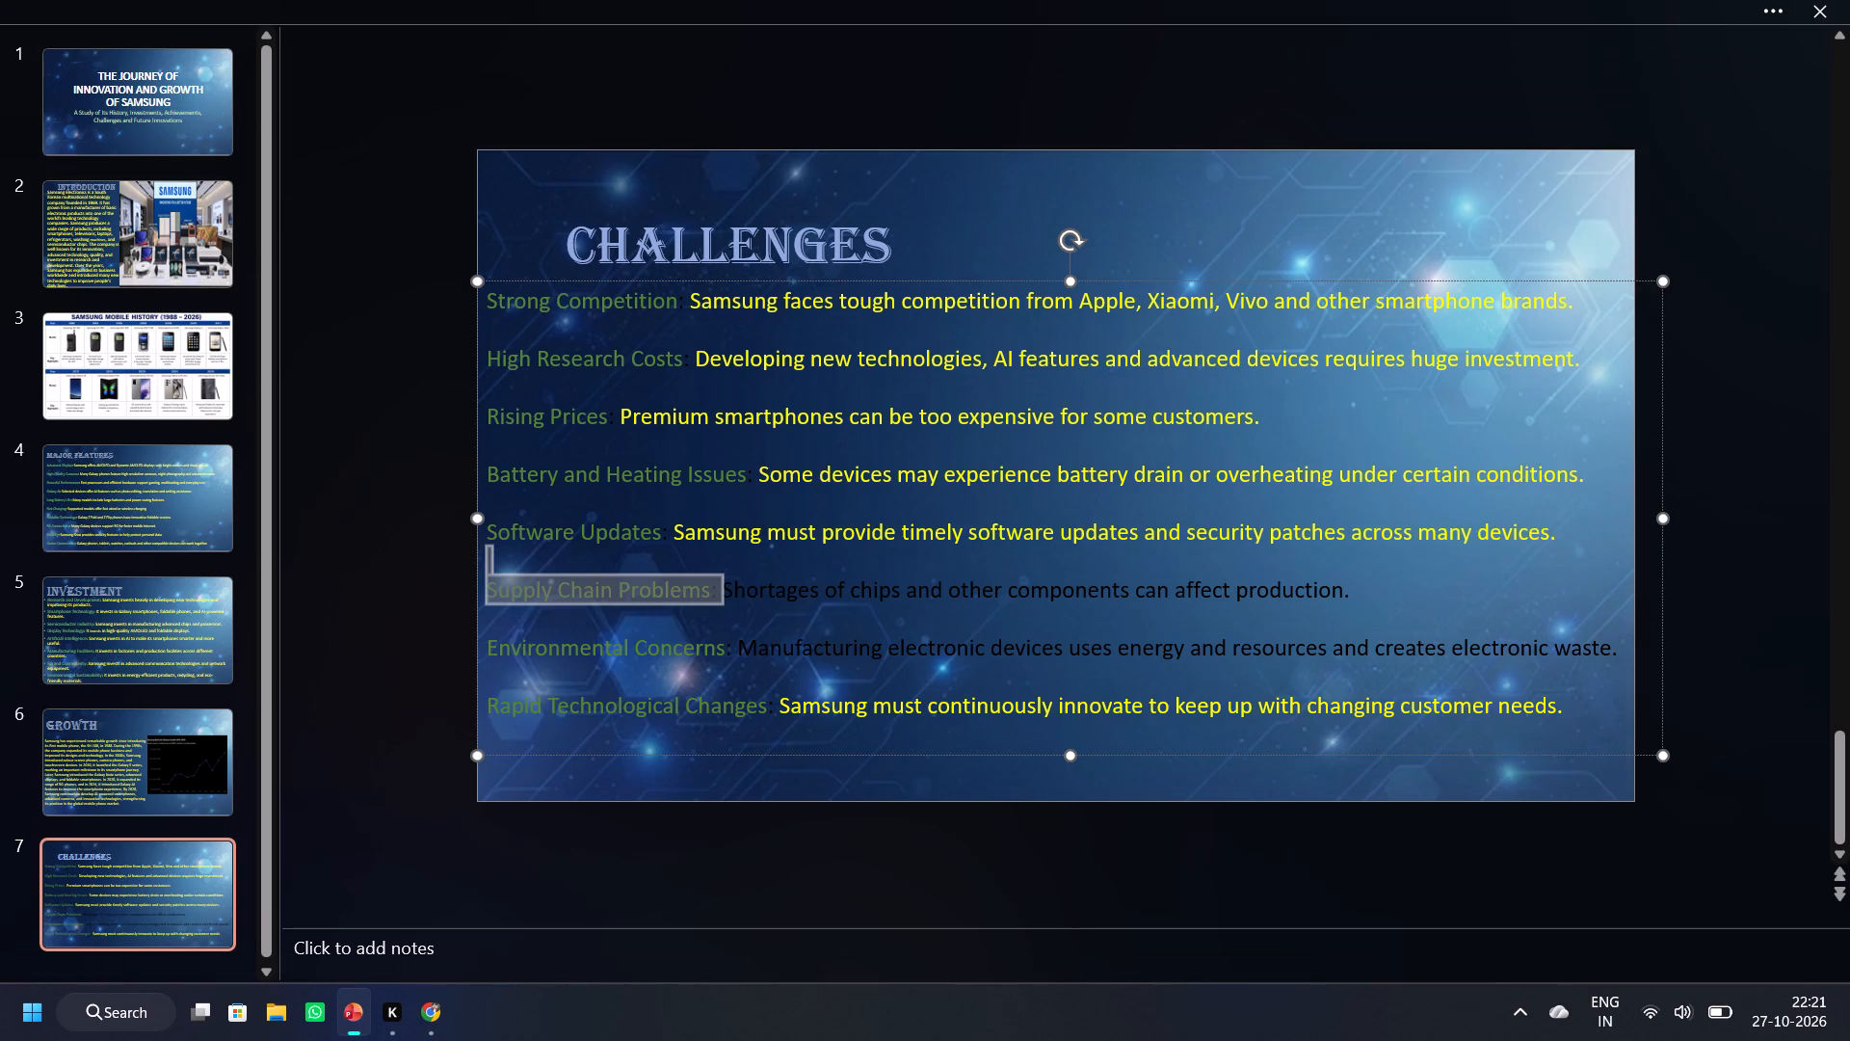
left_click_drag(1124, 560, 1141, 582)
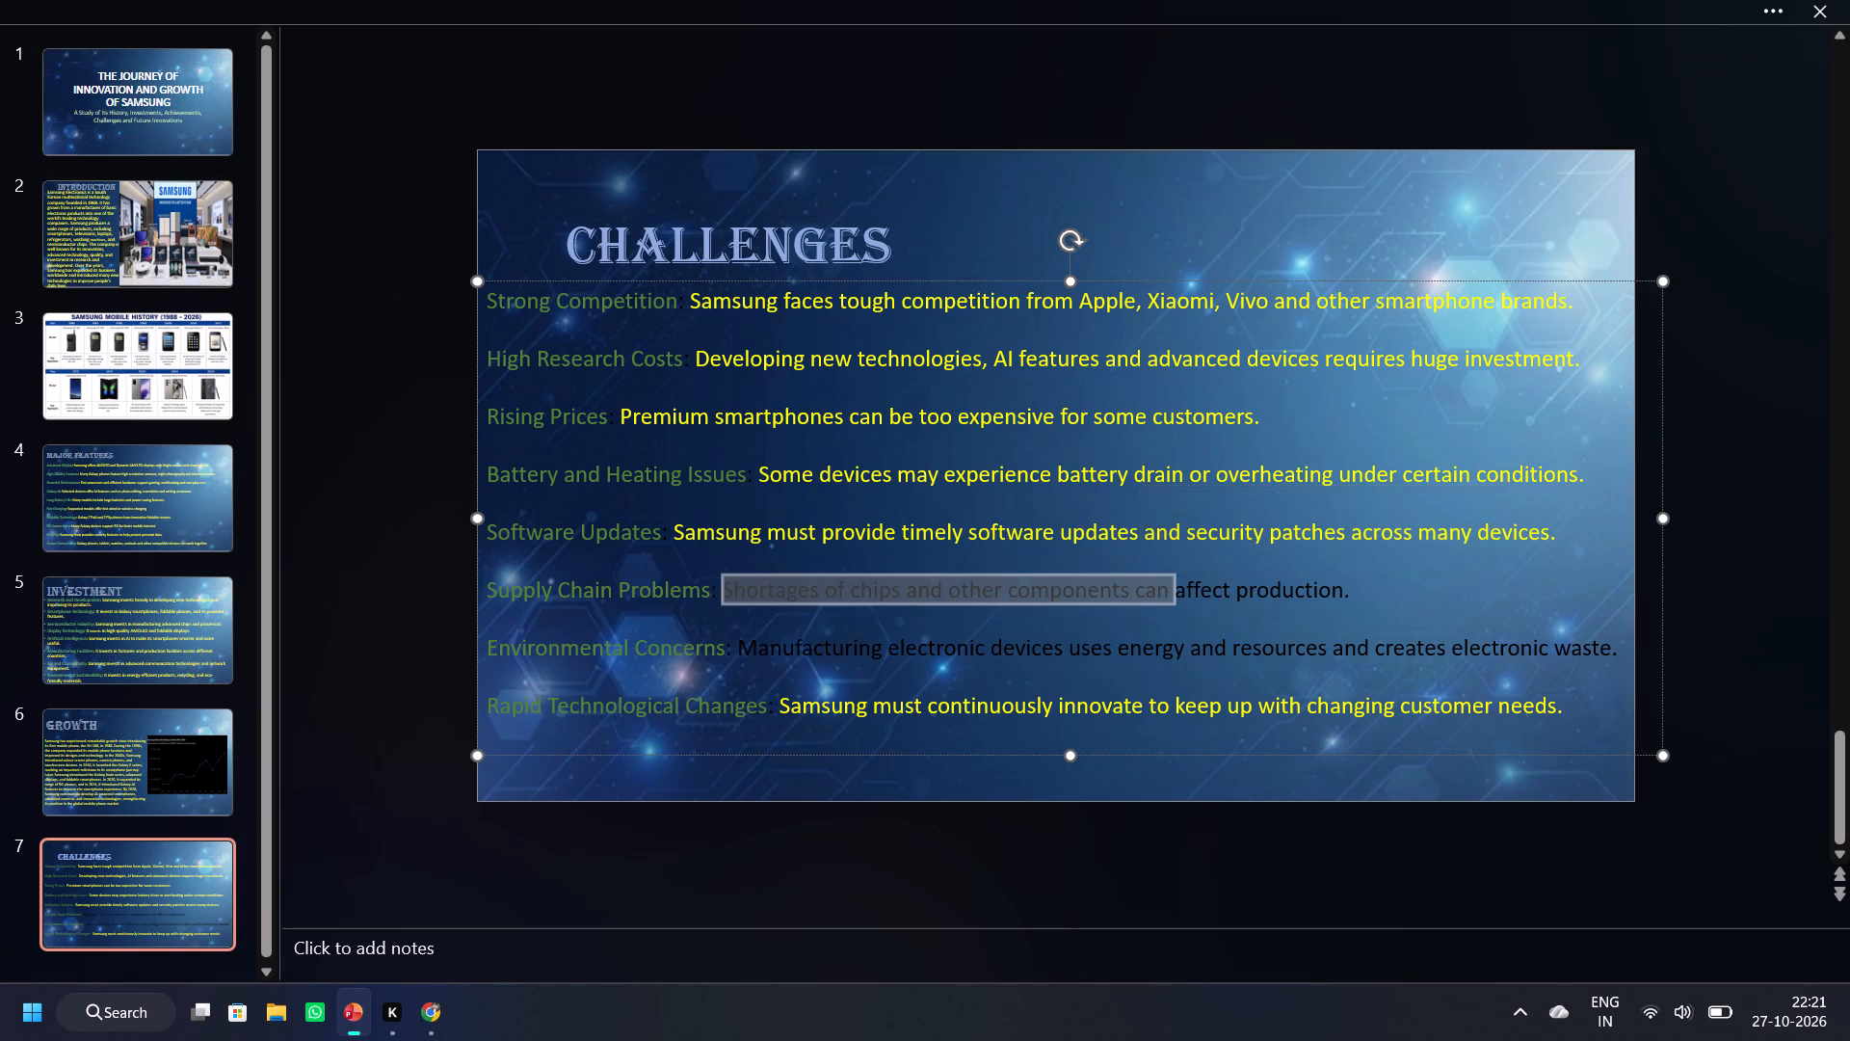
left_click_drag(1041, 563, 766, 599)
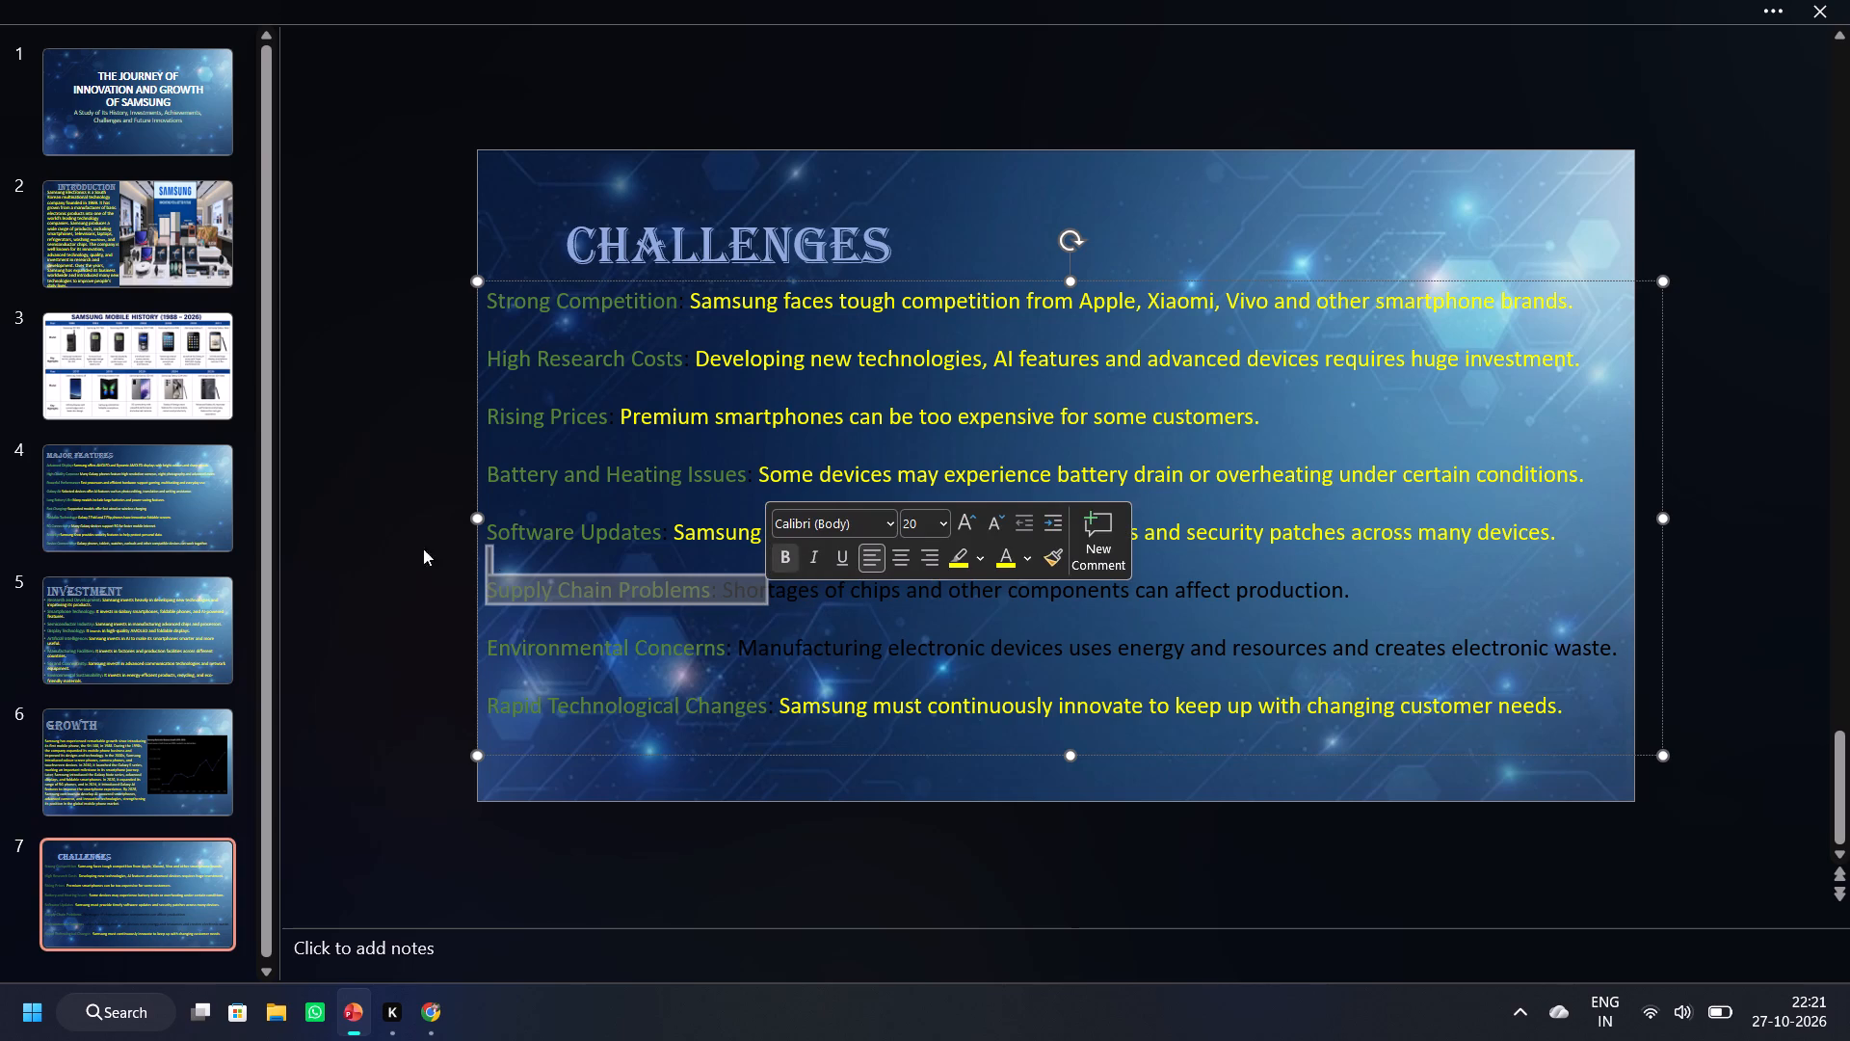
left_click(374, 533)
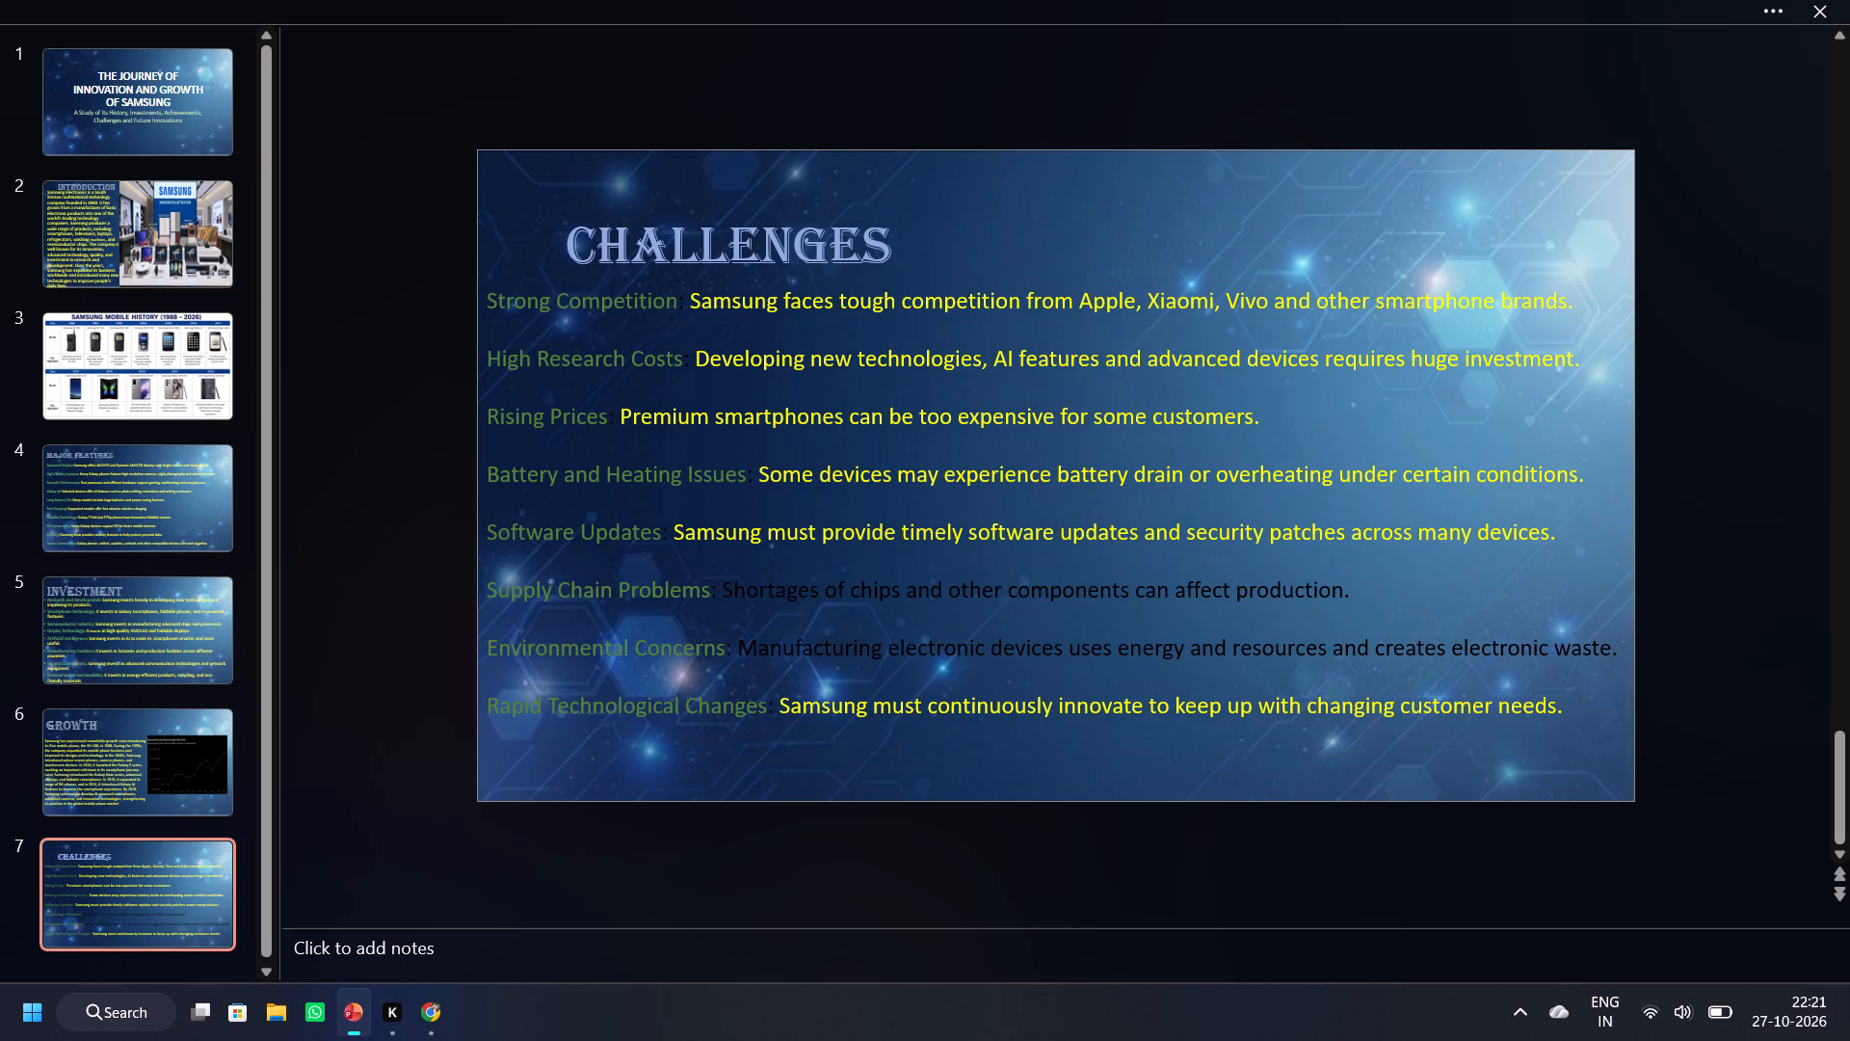
Apply the same yellow font colour to the description after the "Supply Chain Problems" label.
left_click(726, 592)
left_click_drag(726, 592, 1264, 594)
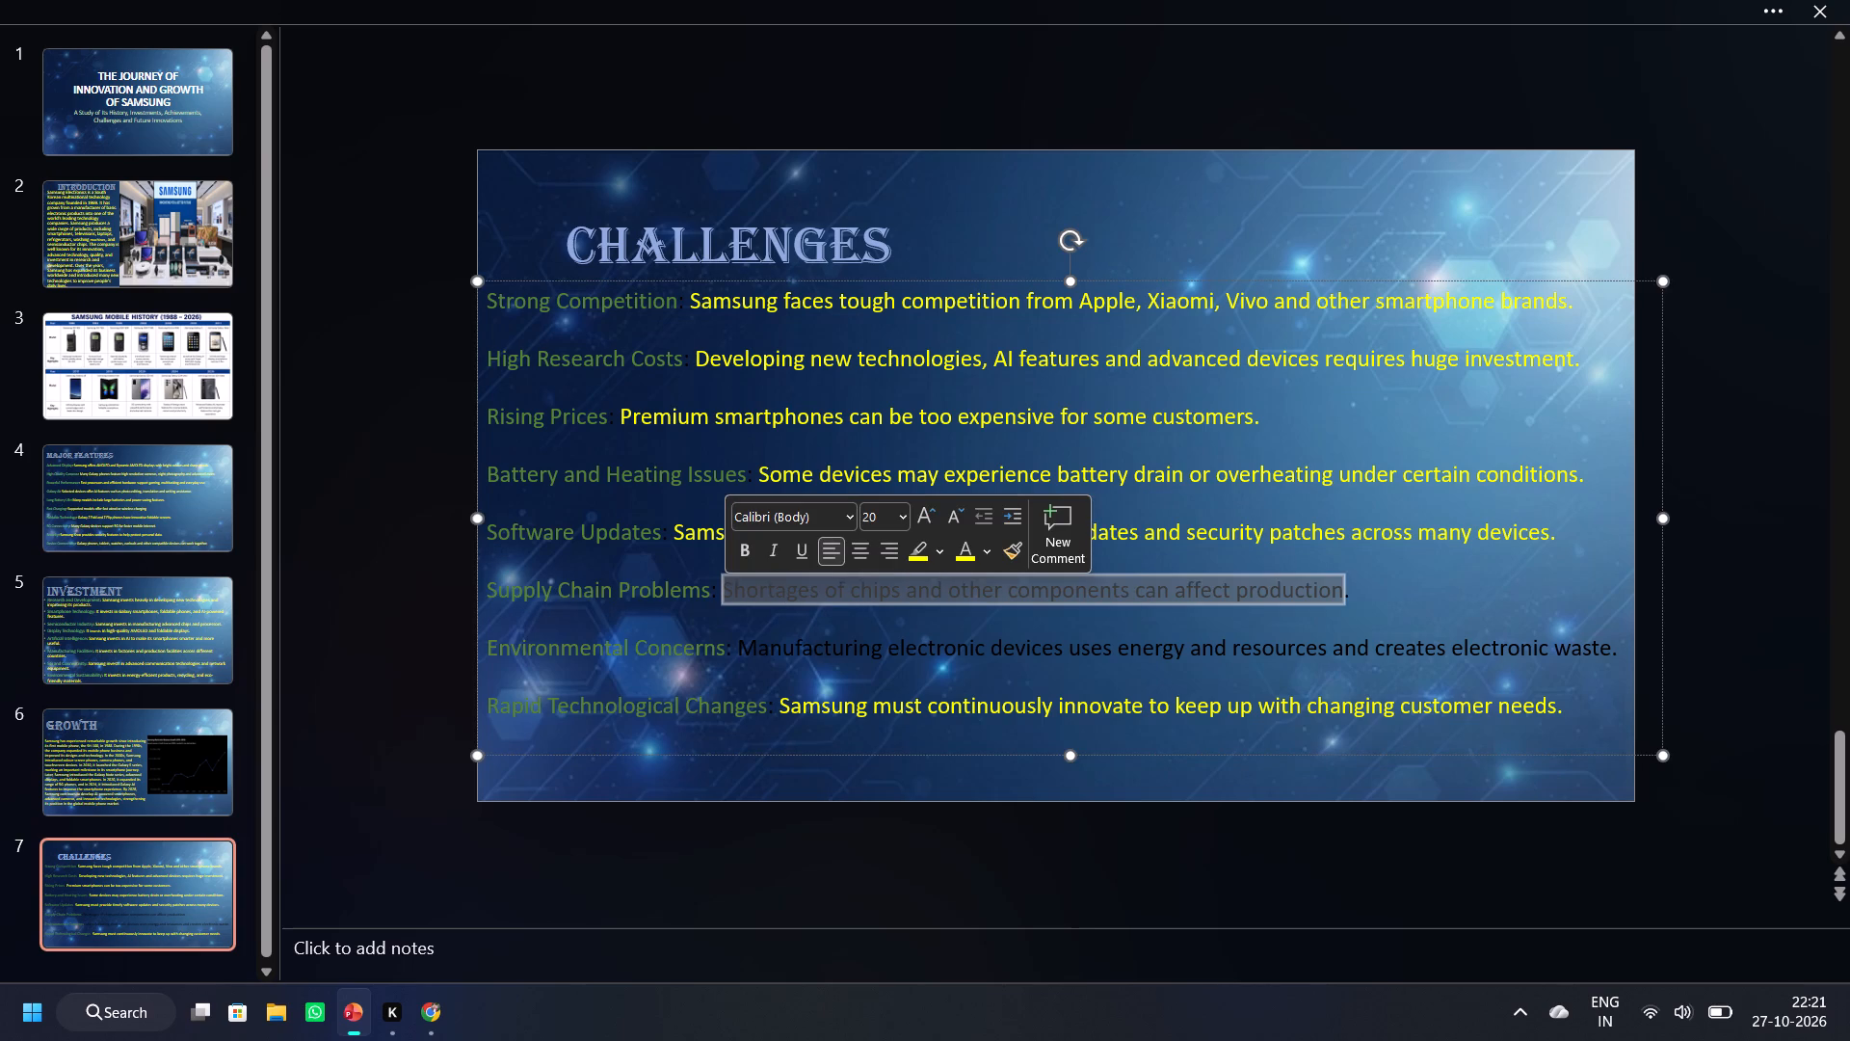
left_click_drag(1264, 594, 1379, 594)
left_click(928, 0)
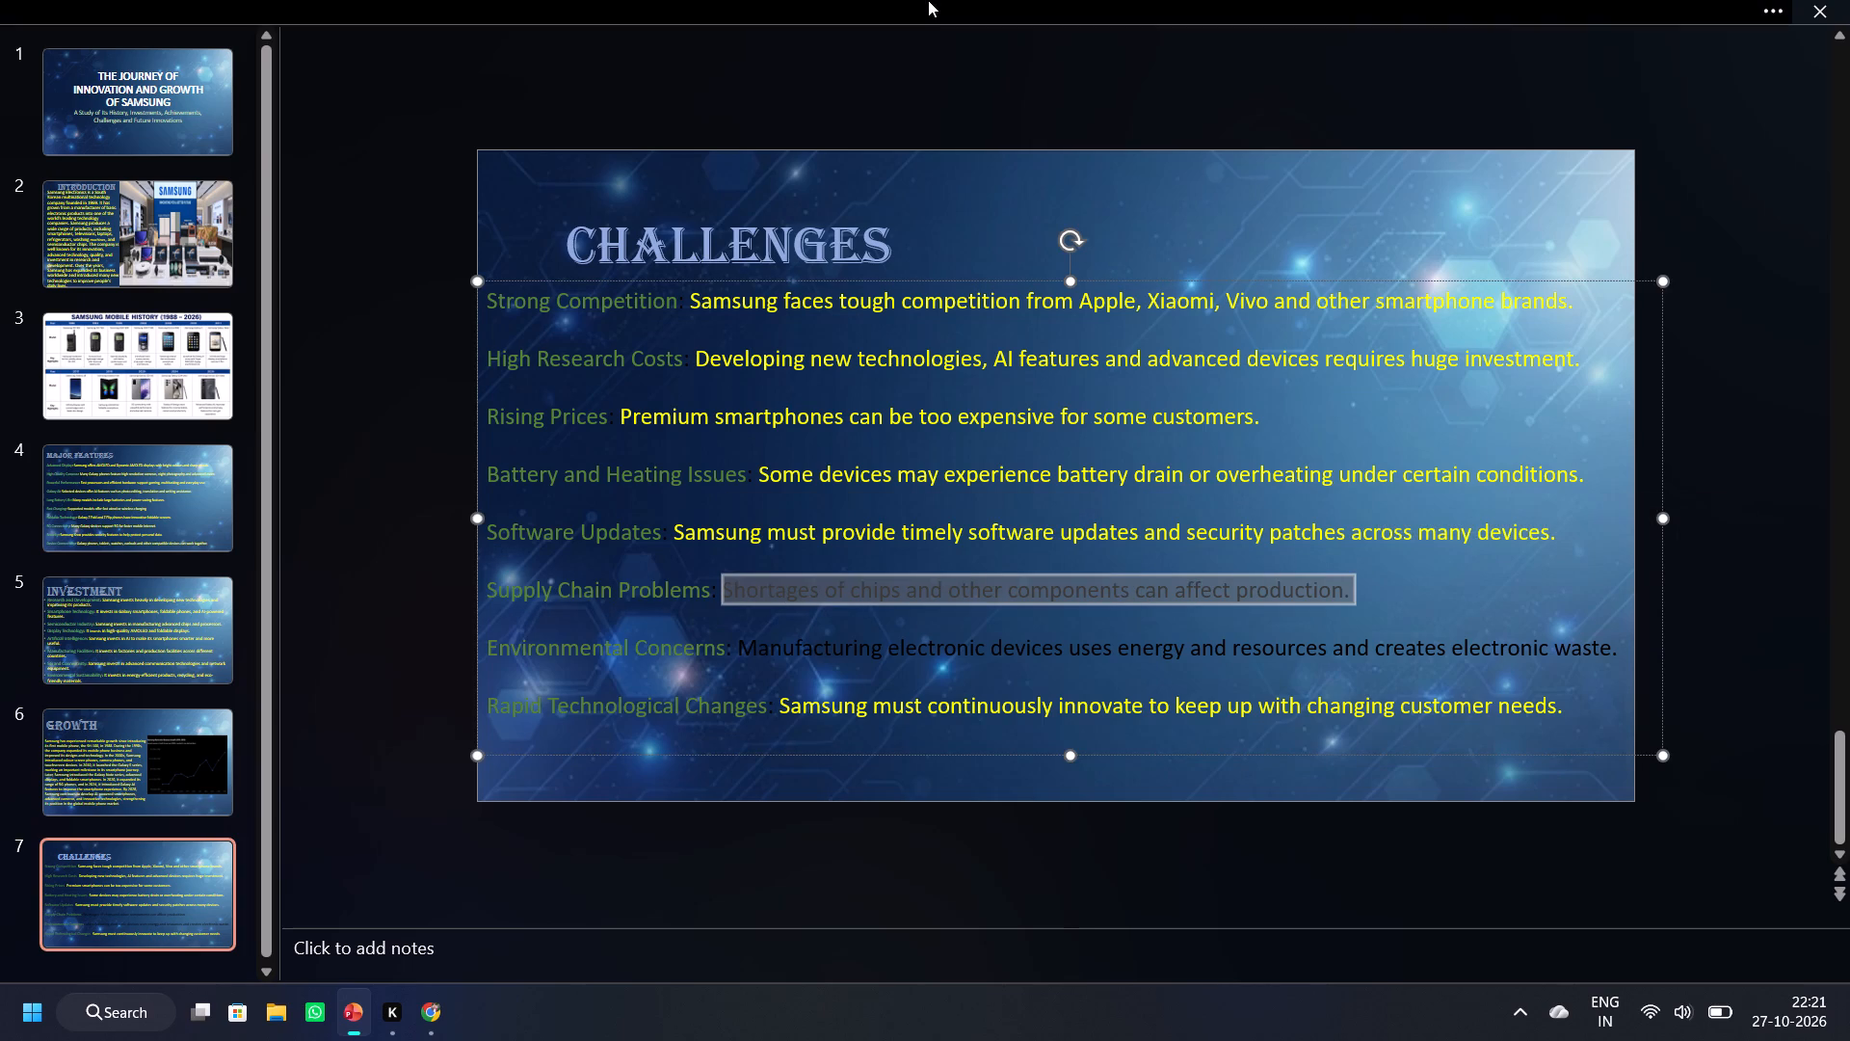
left_click(645, 149)
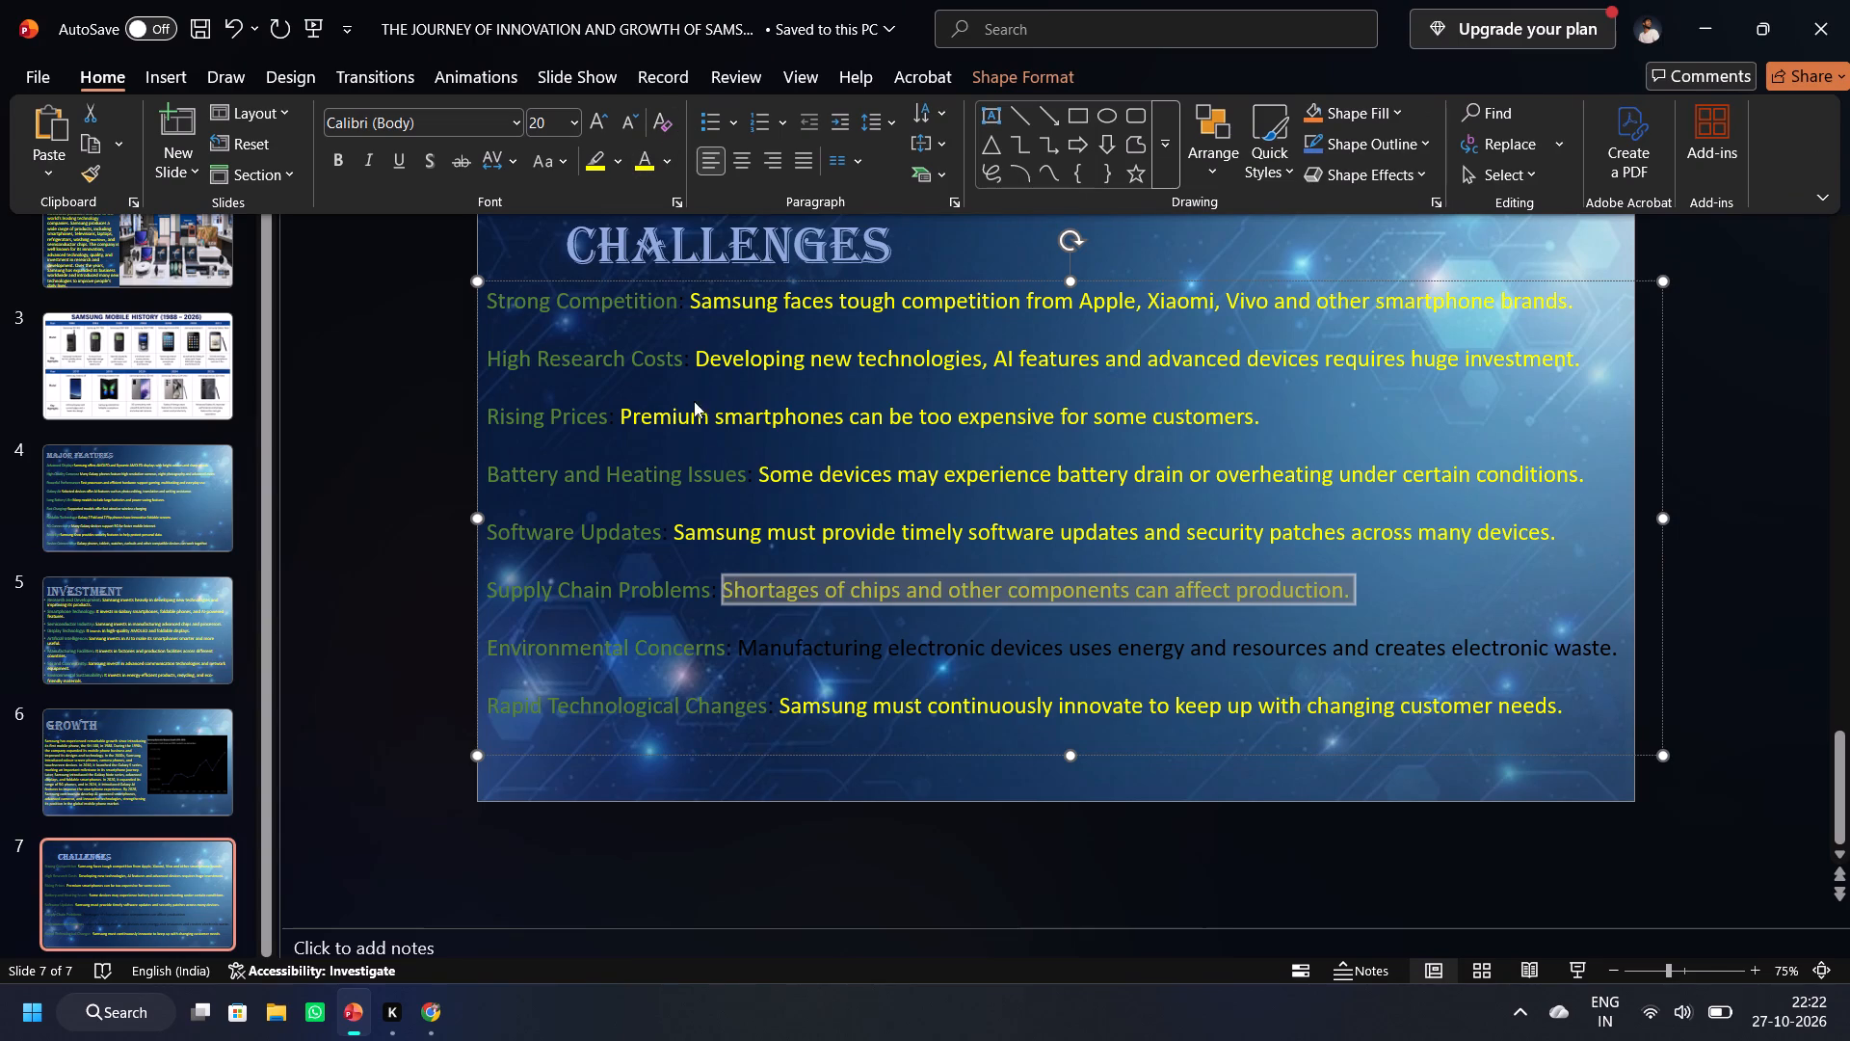
Colour the description after the "Environmental Concerns" label with the same yellow and deselect the text box.
left_click(738, 642)
left_click_drag(738, 642, 1384, 654)
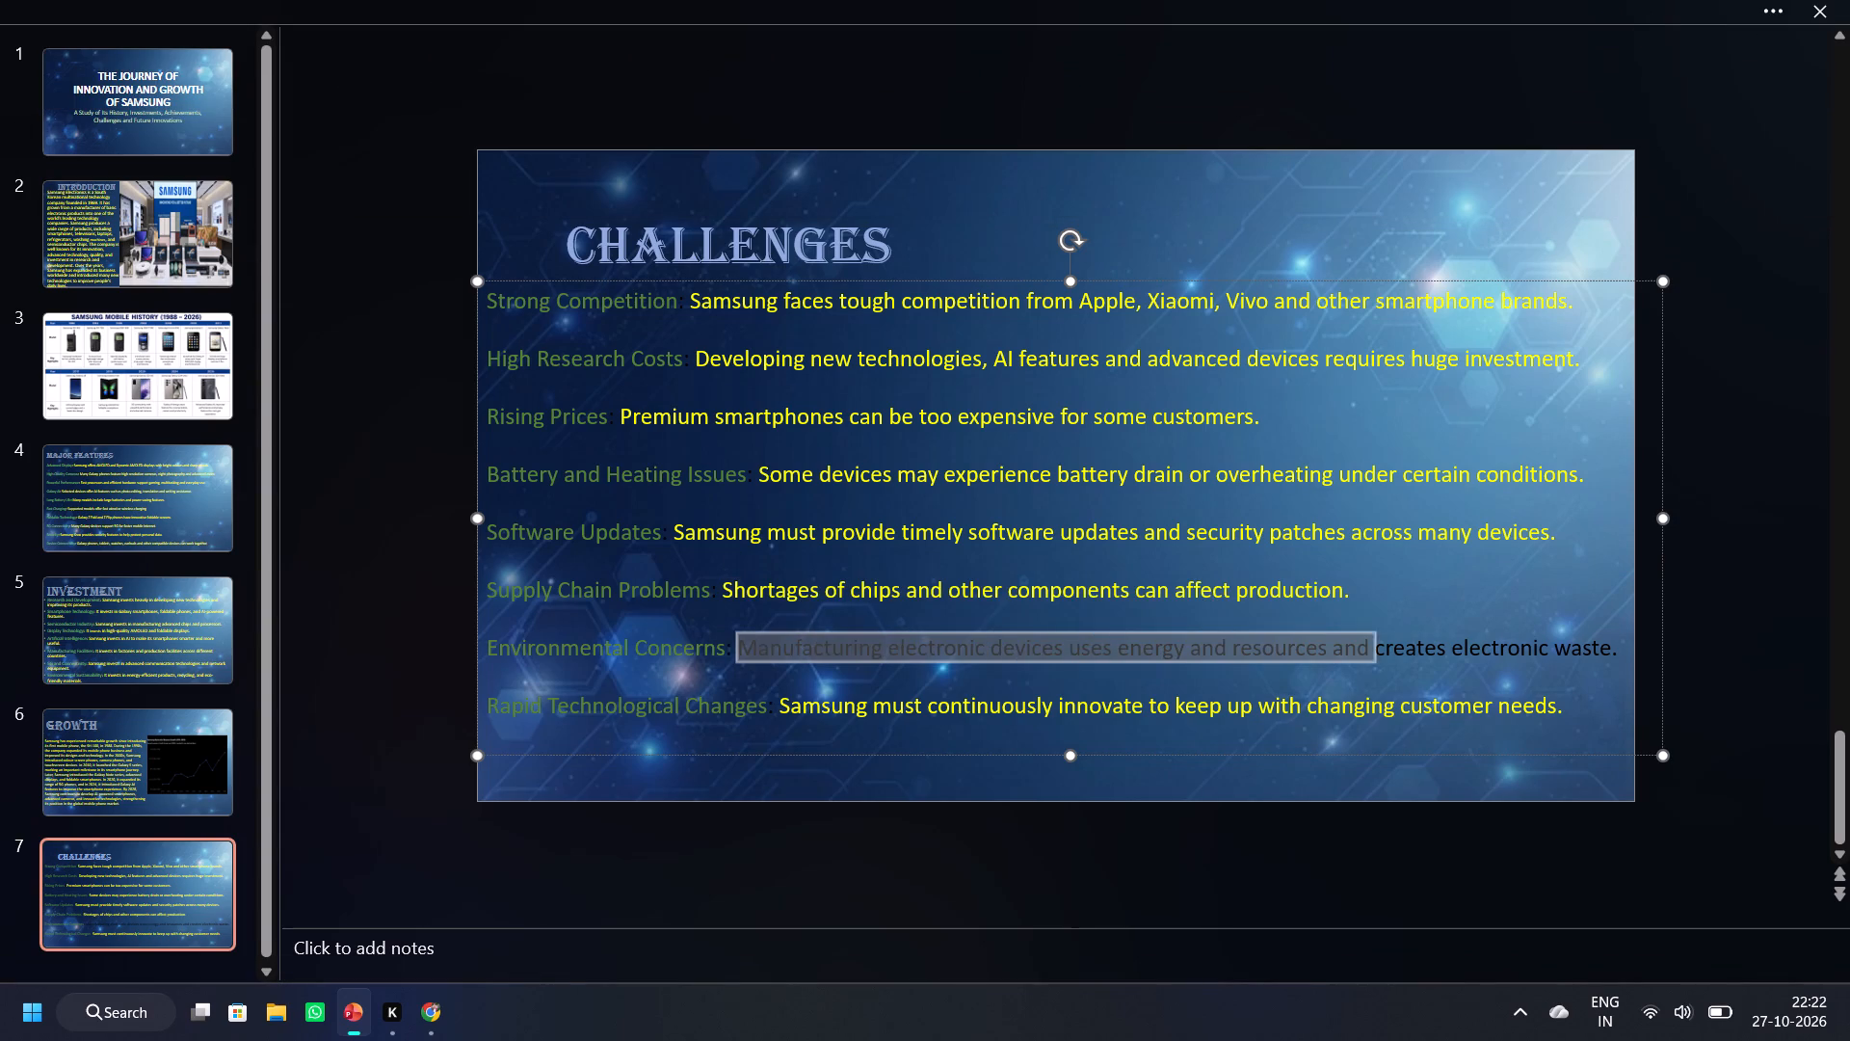
left_click_drag(1384, 654, 1639, 653)
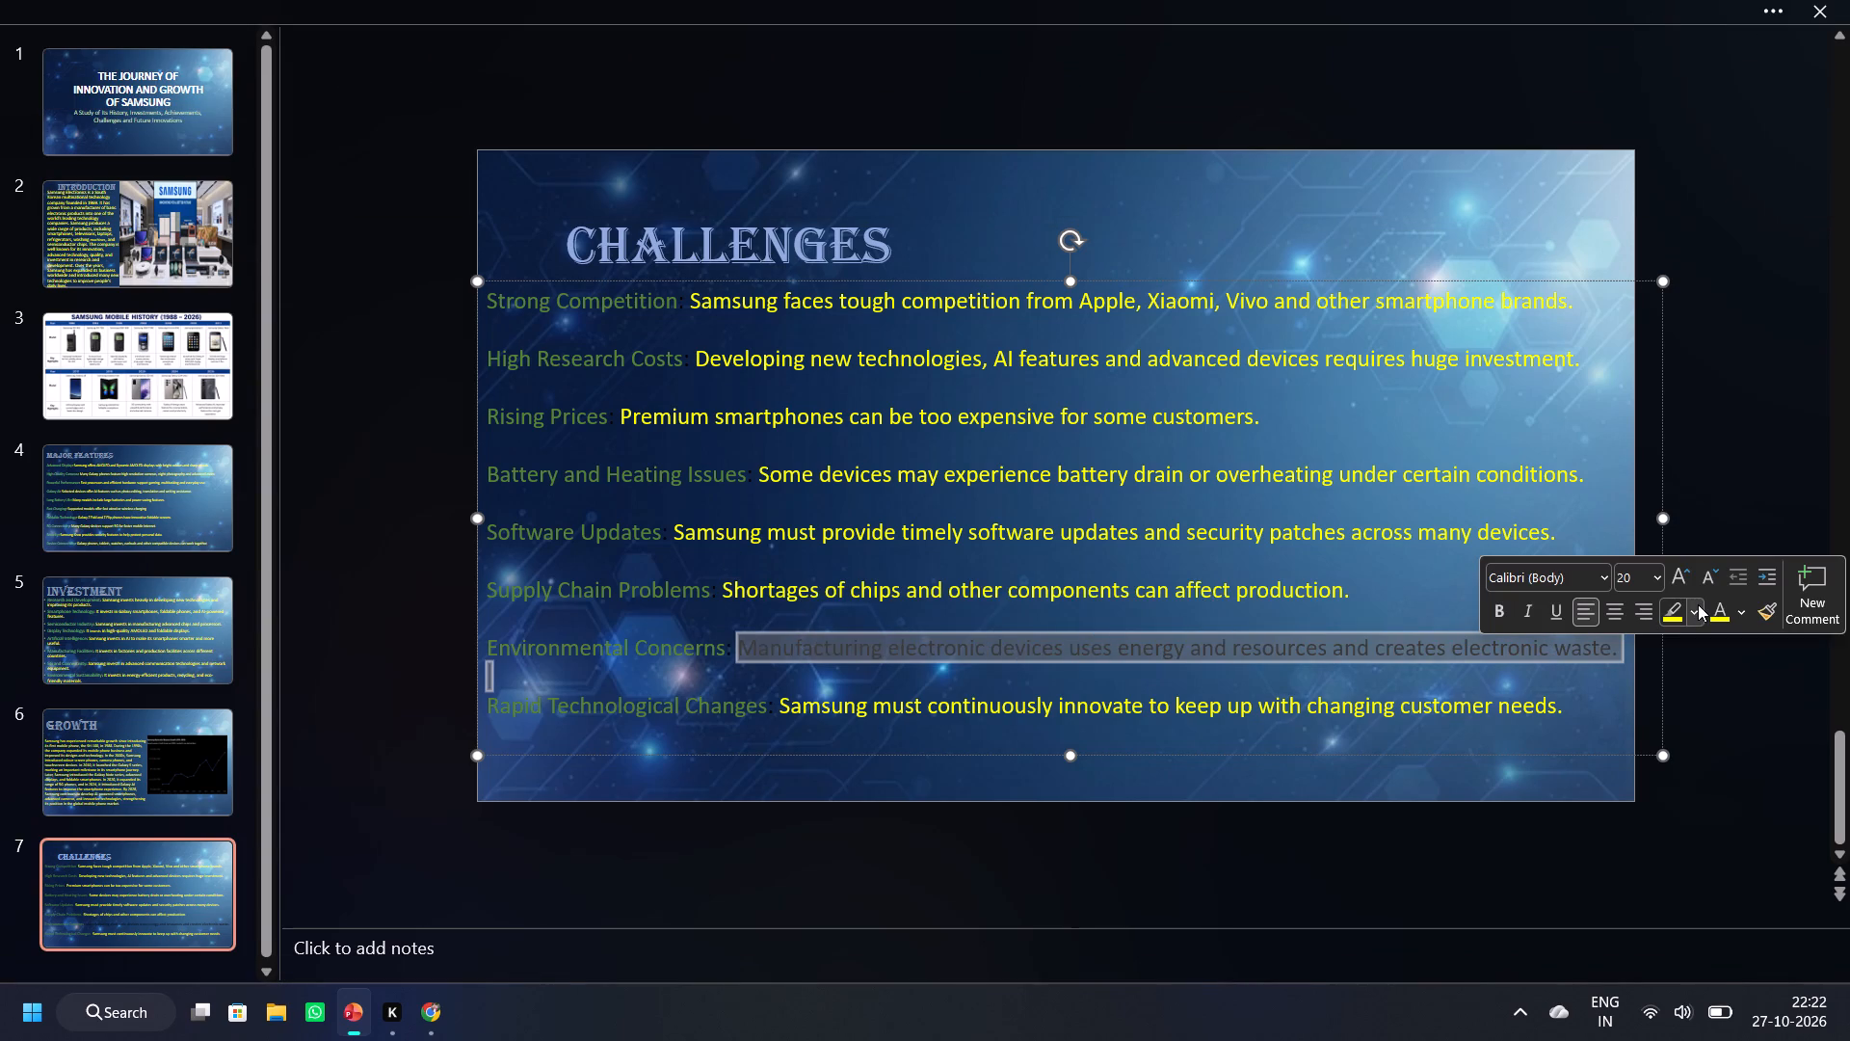
left_click(1717, 608)
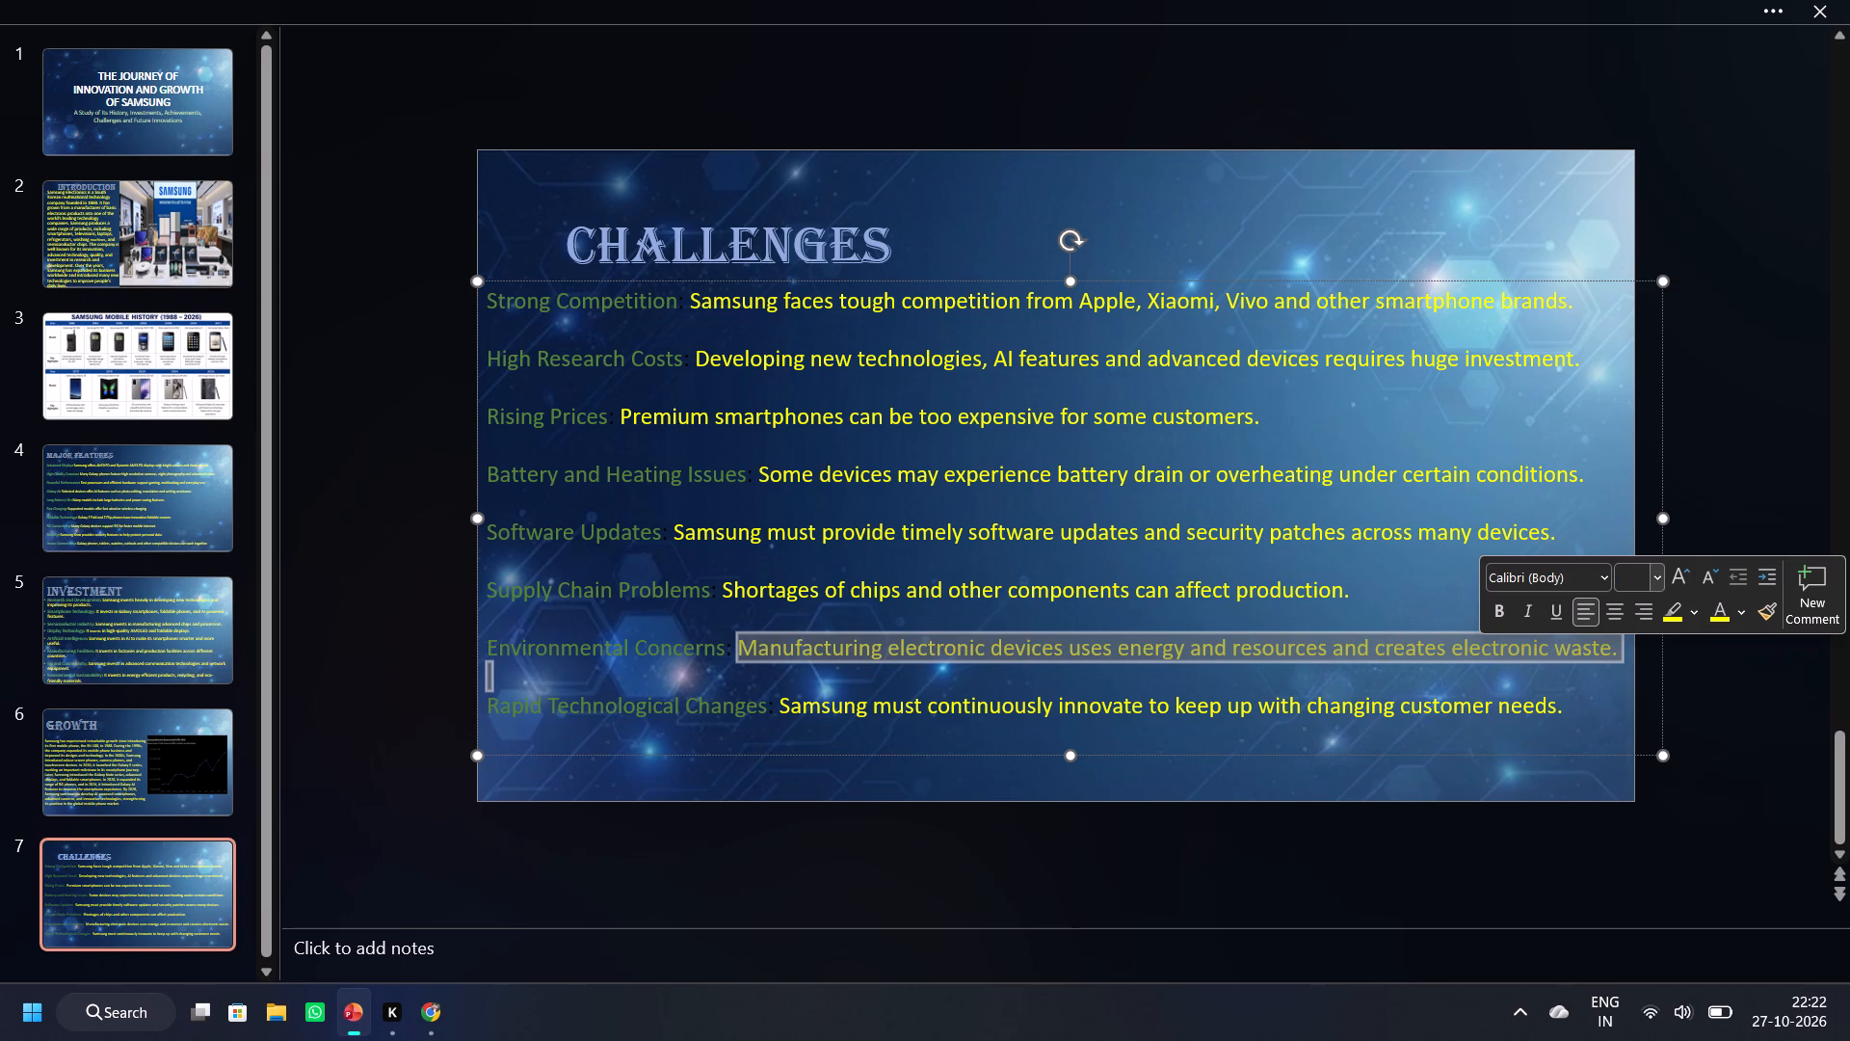
left_click(403, 296)
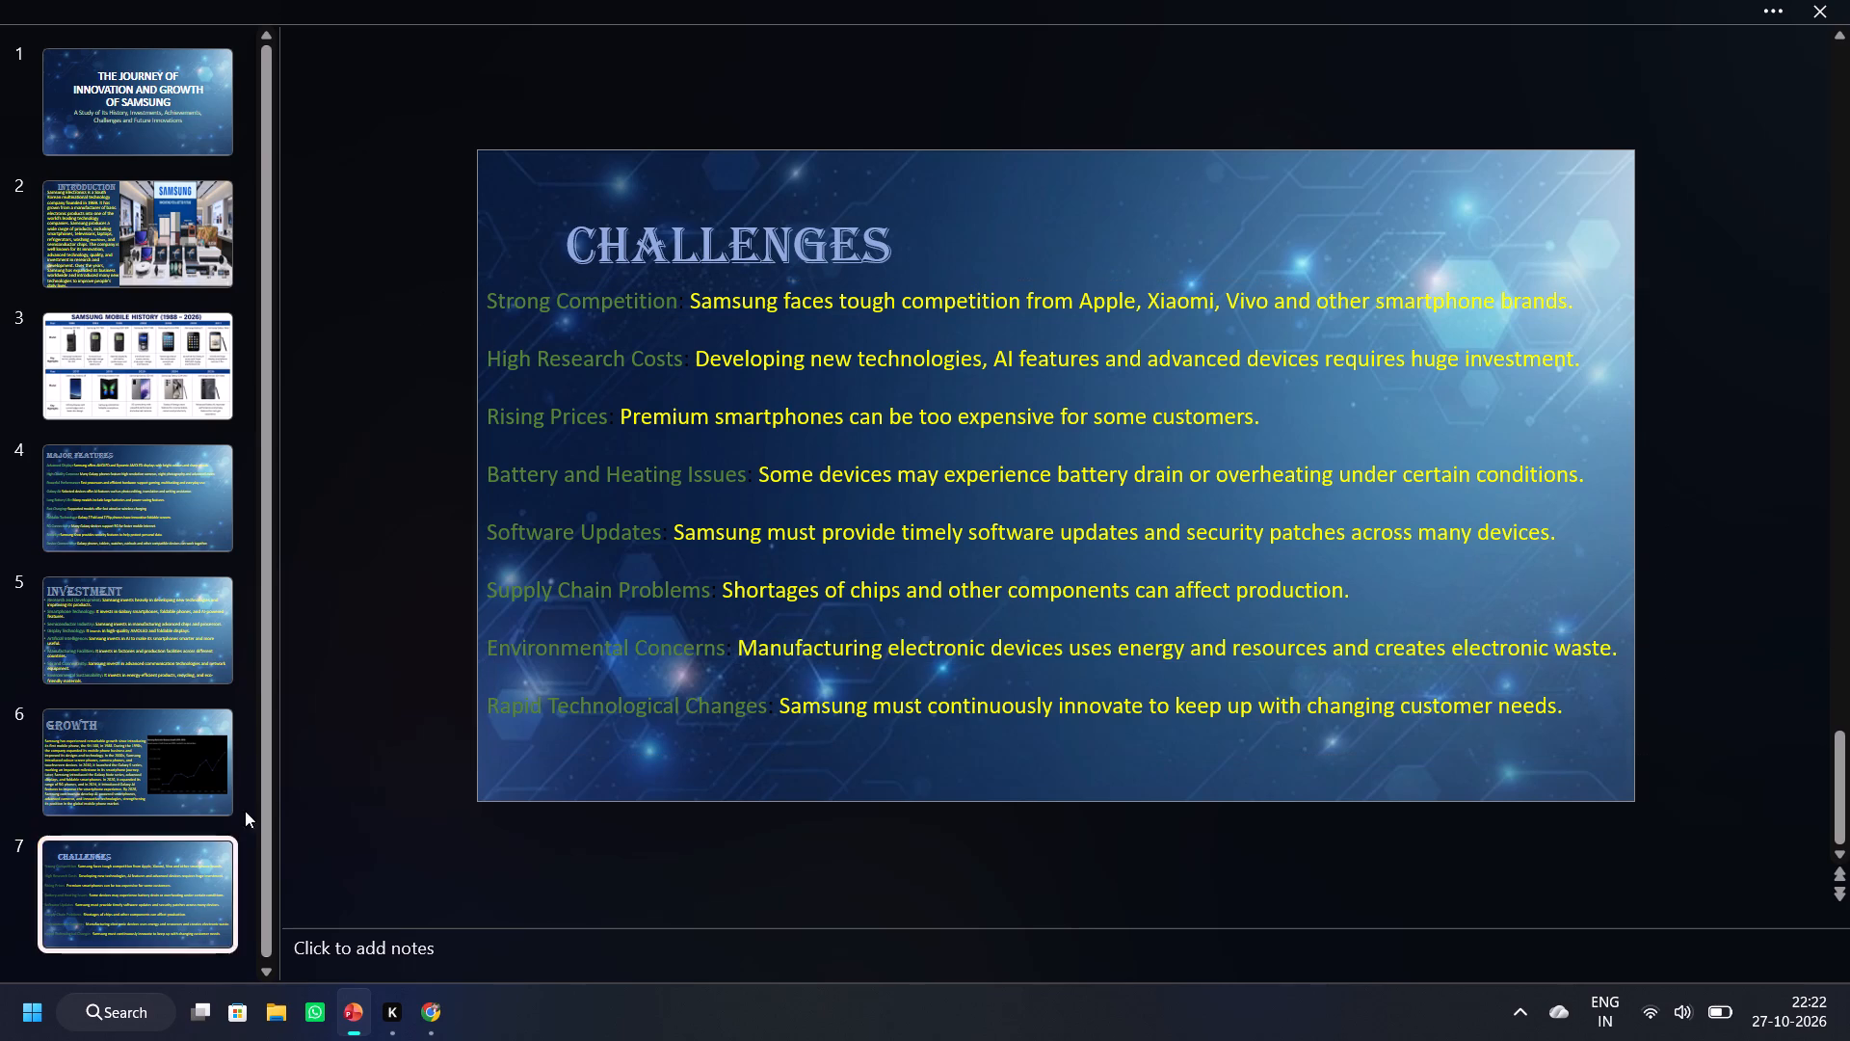
Add a new title-and-content slide after the Challenges slide.
left_click(286, 0)
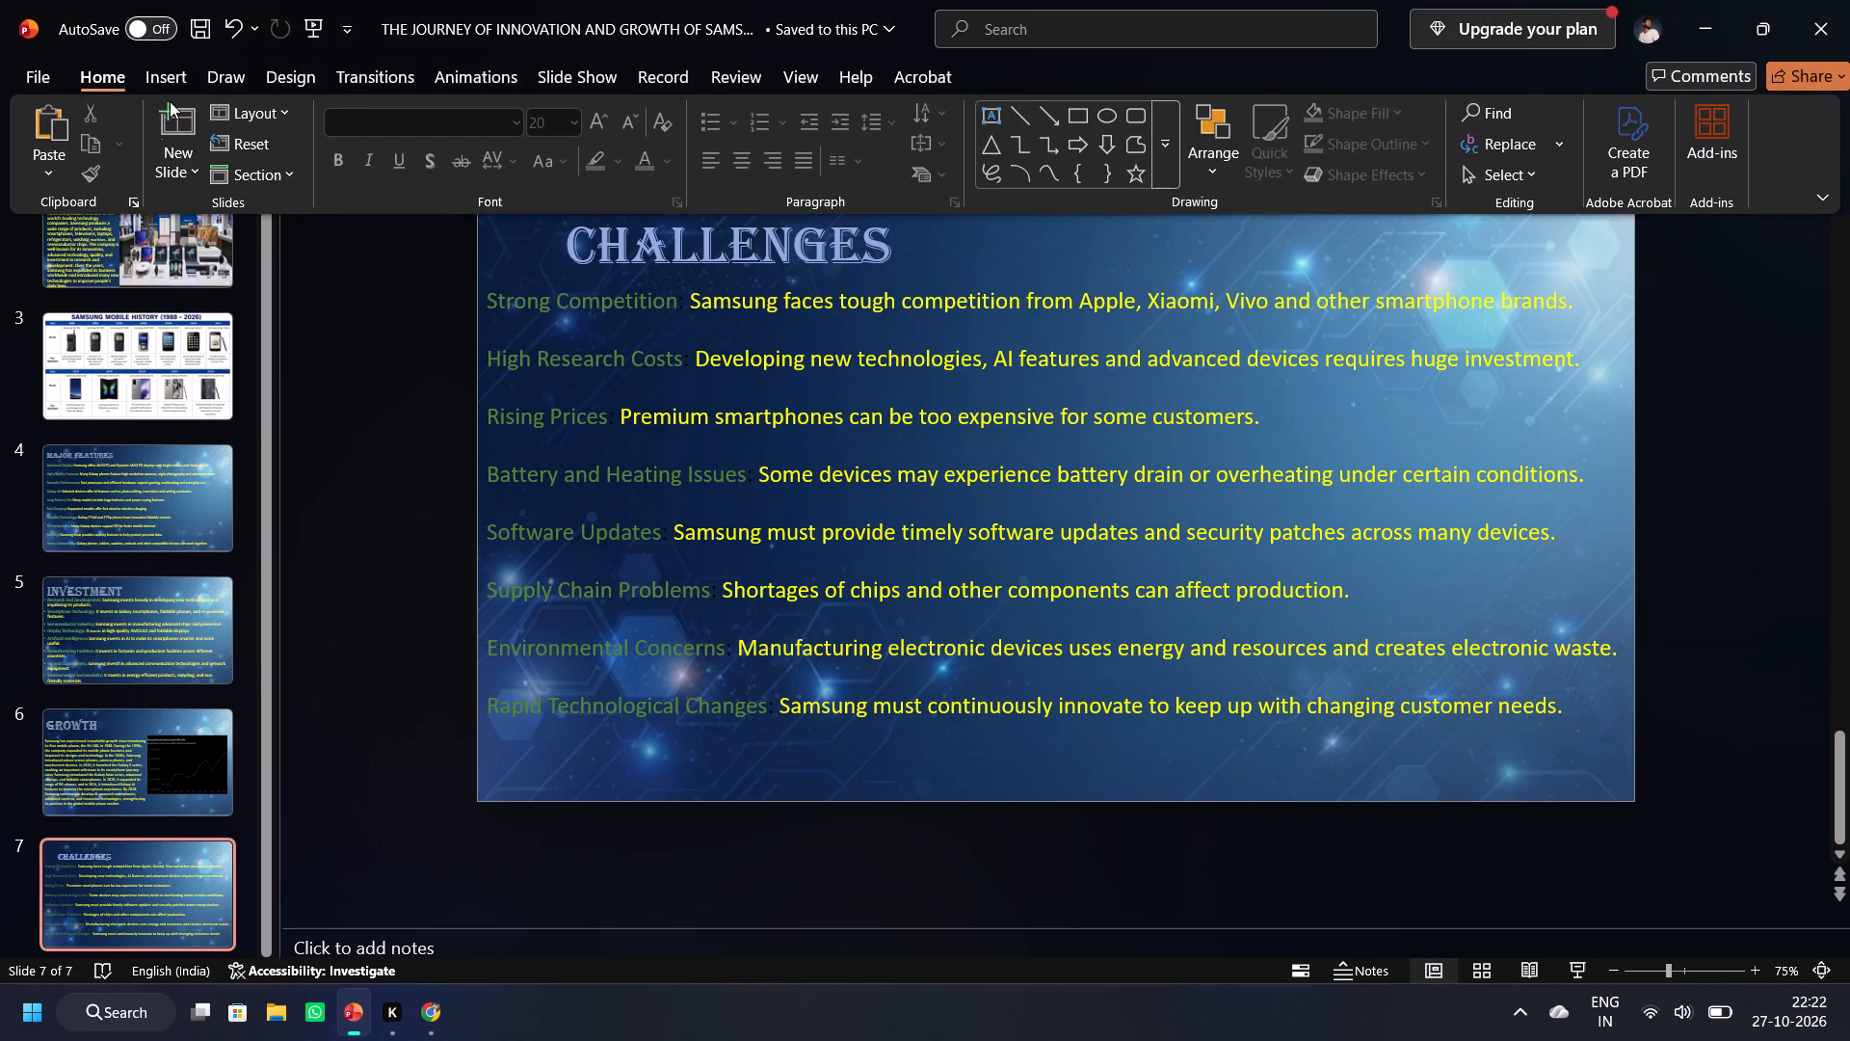
left_click(169, 138)
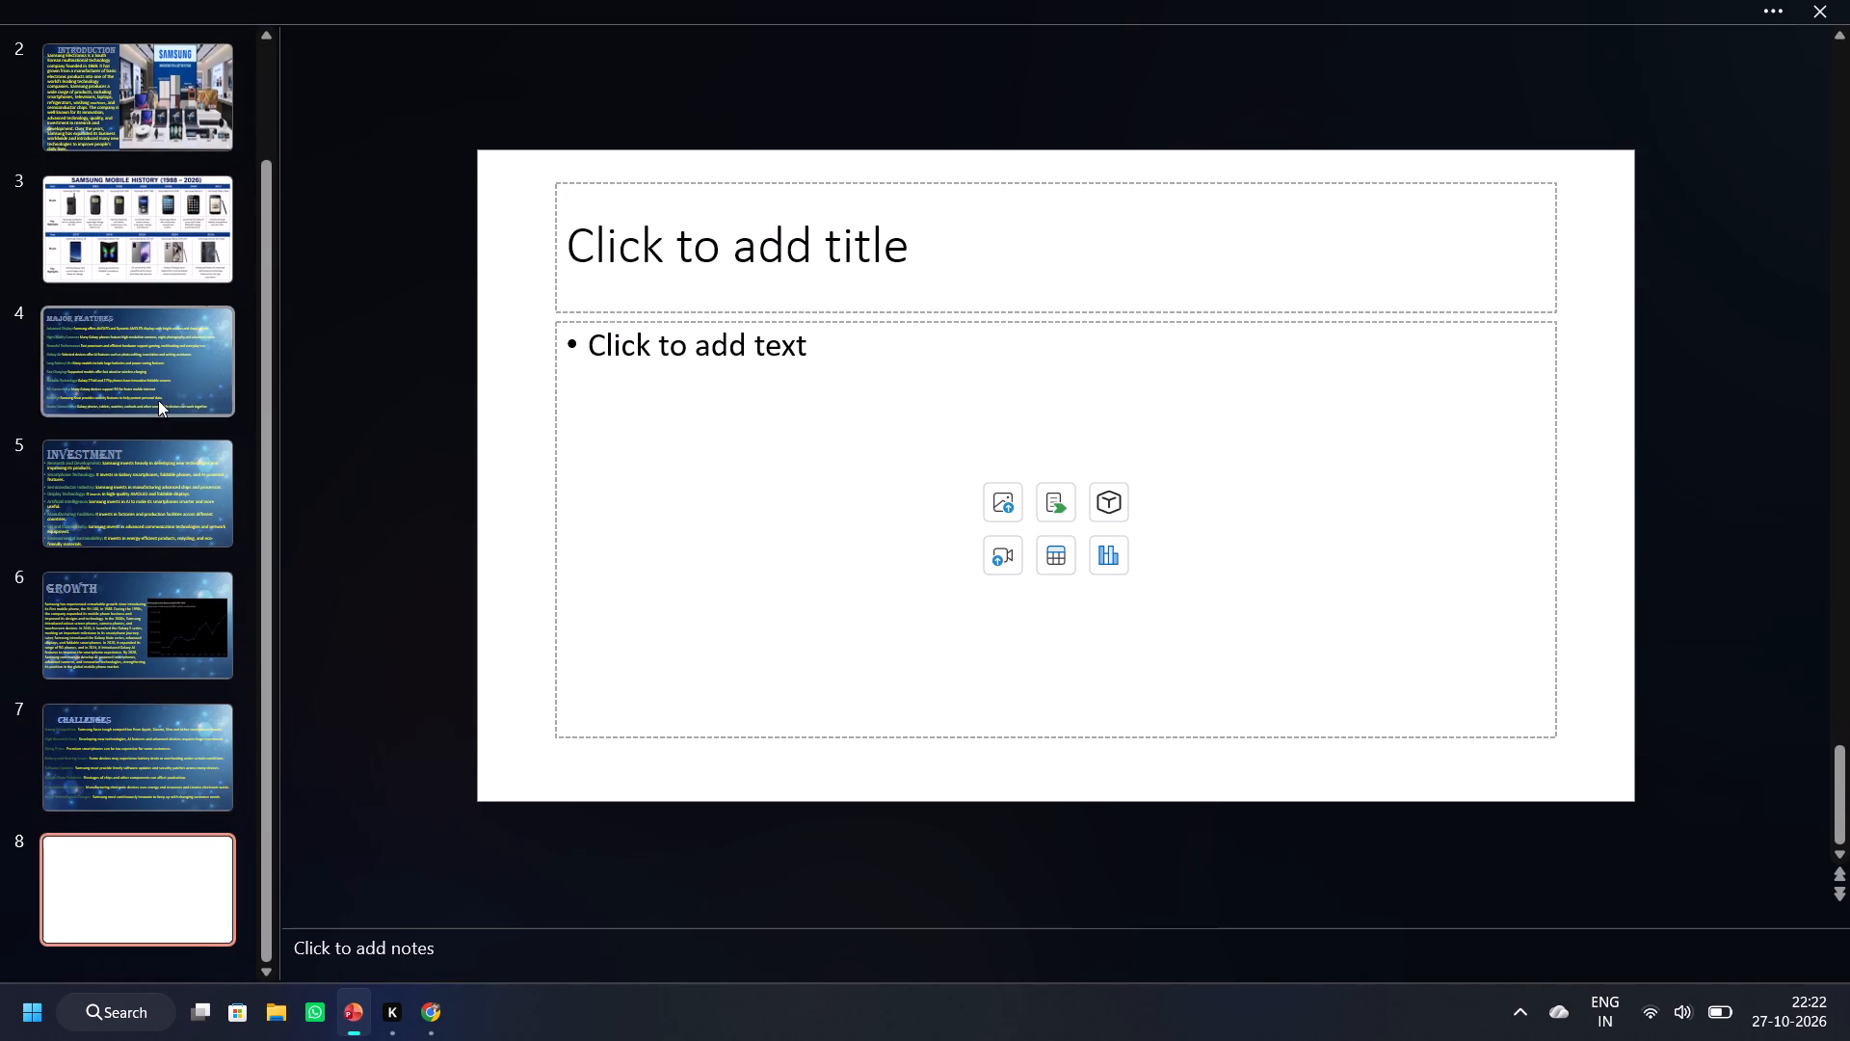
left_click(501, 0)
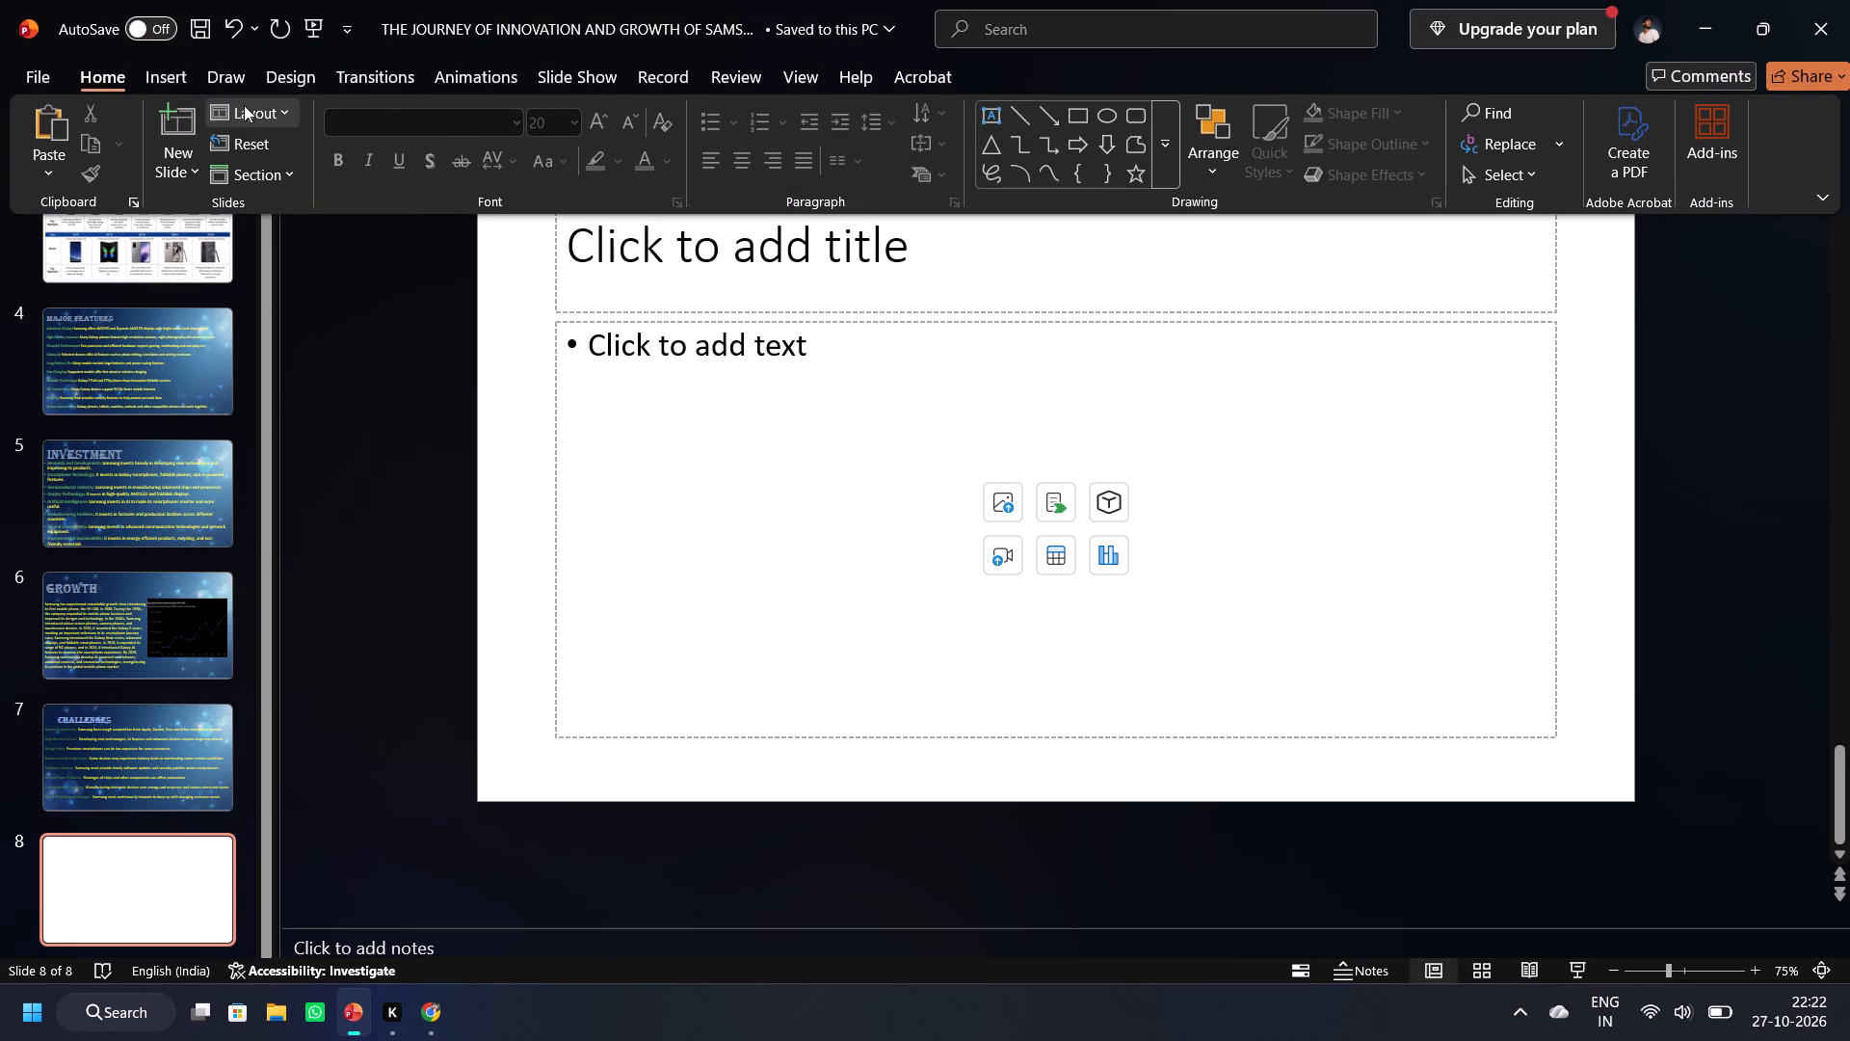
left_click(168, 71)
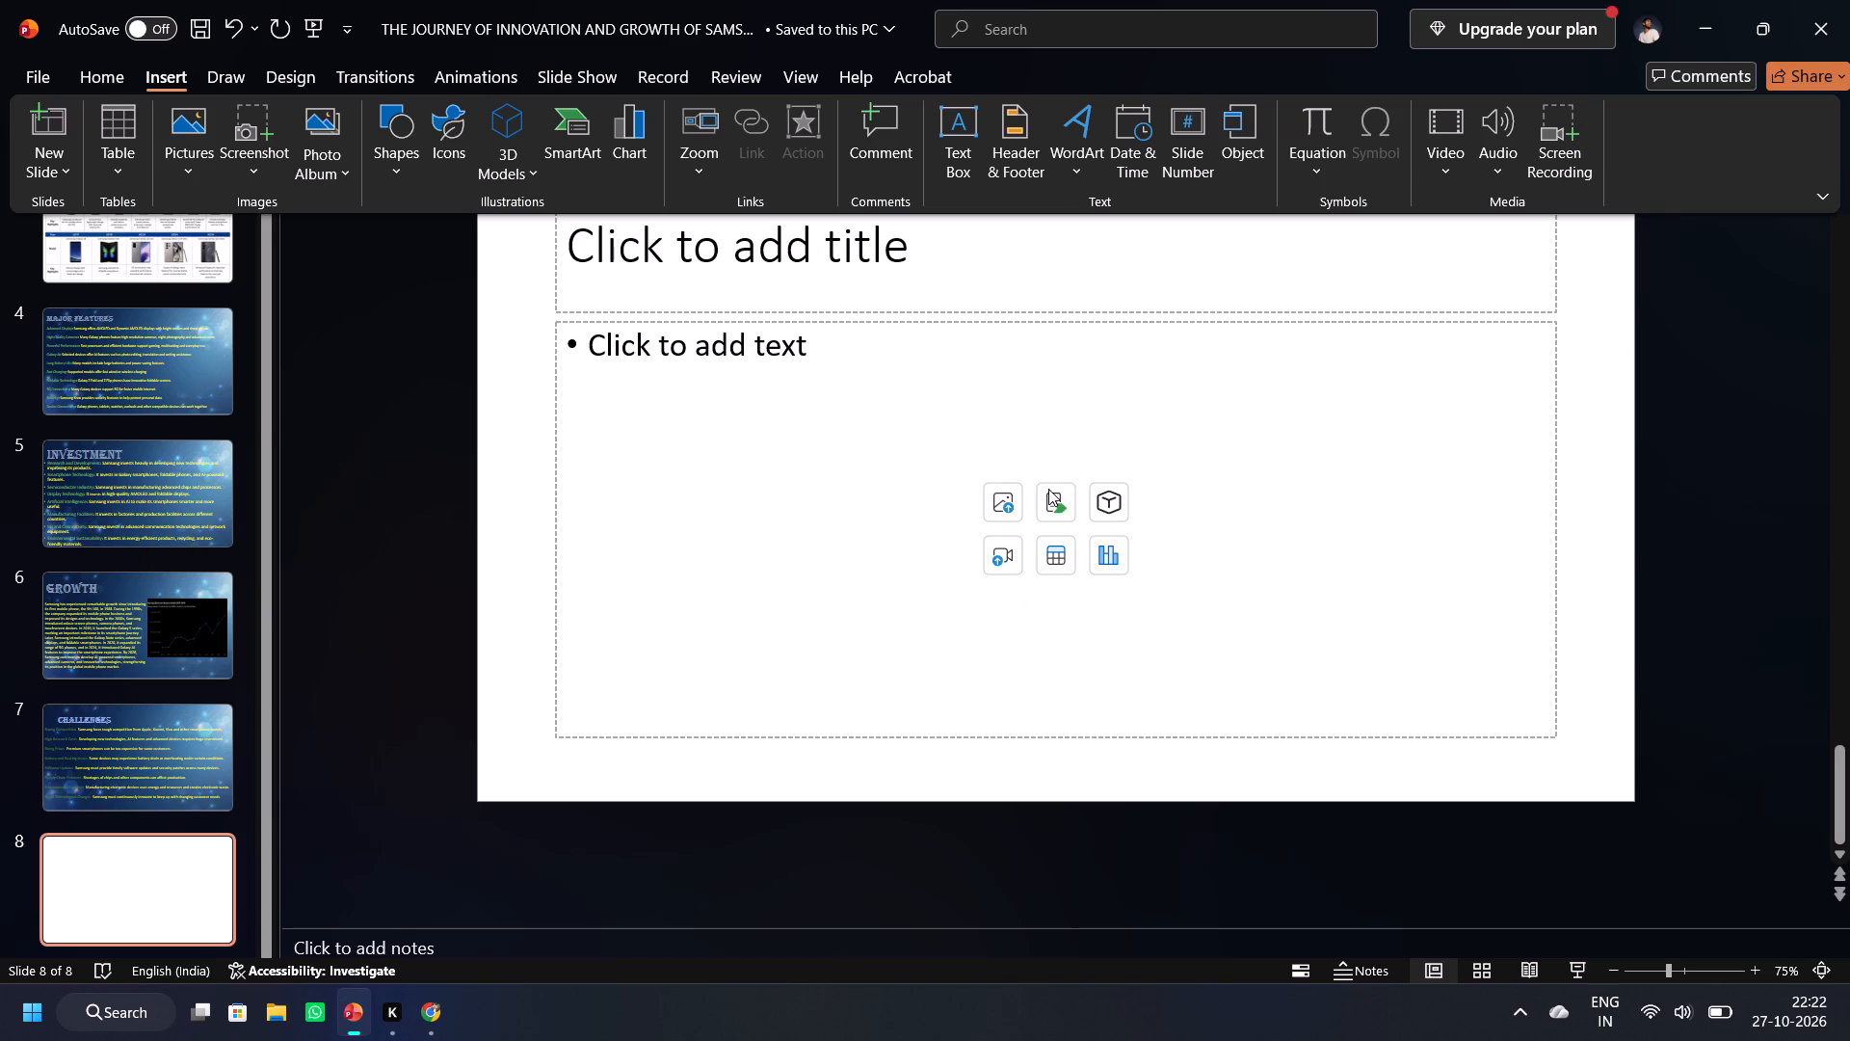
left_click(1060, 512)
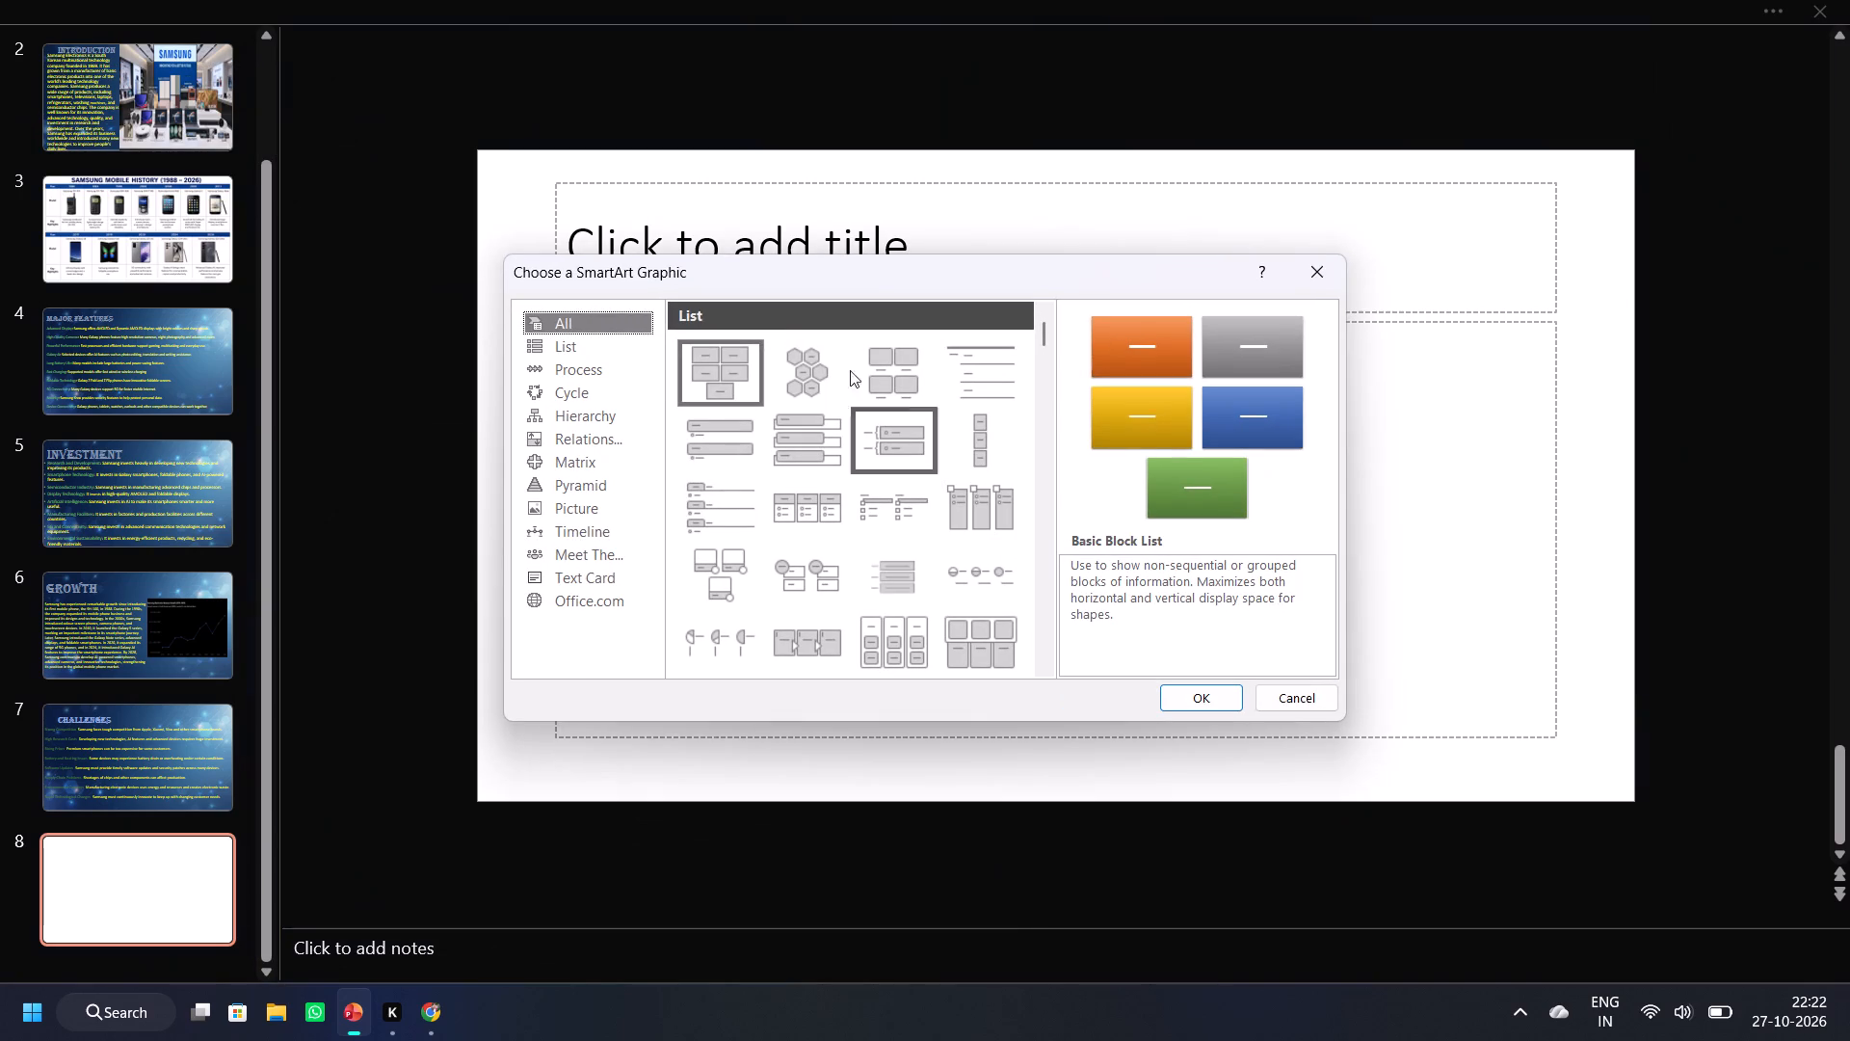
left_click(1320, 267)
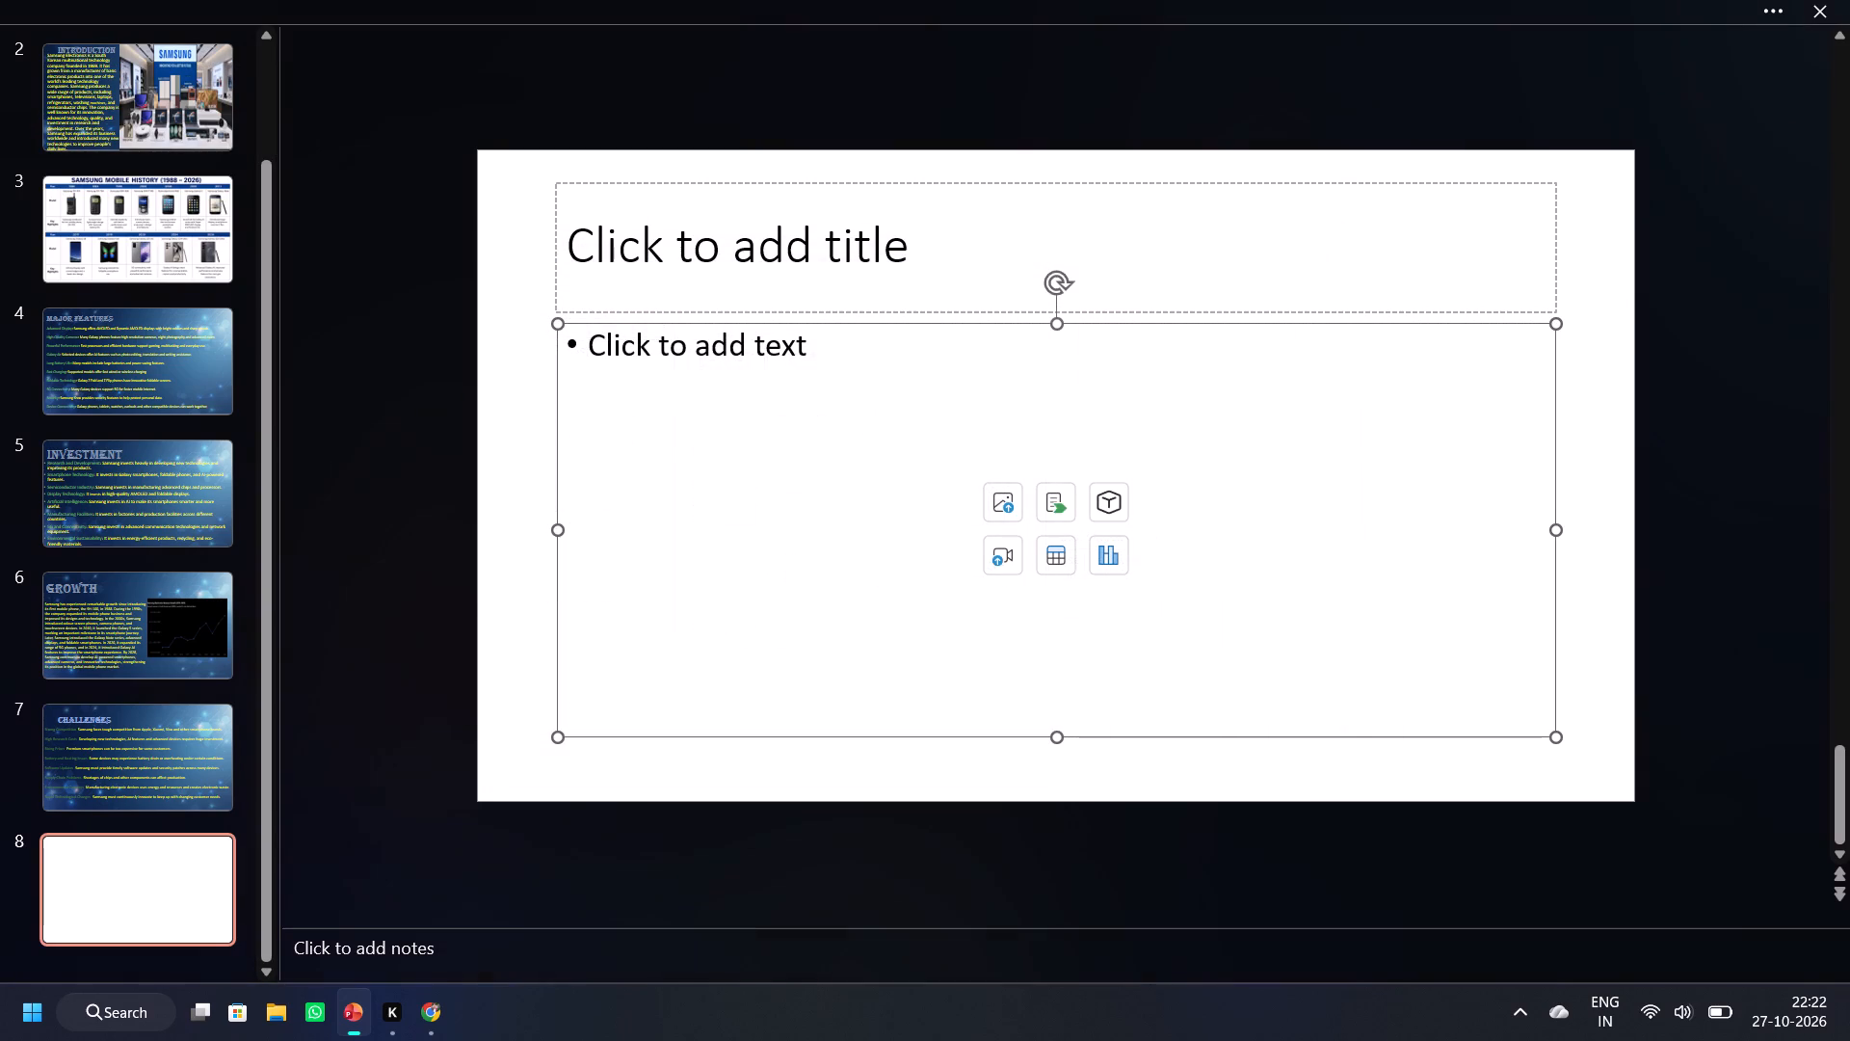
Enter the filler letter "m" in the content placeholder of slide 8.
left_click(797, 377)
key("m")
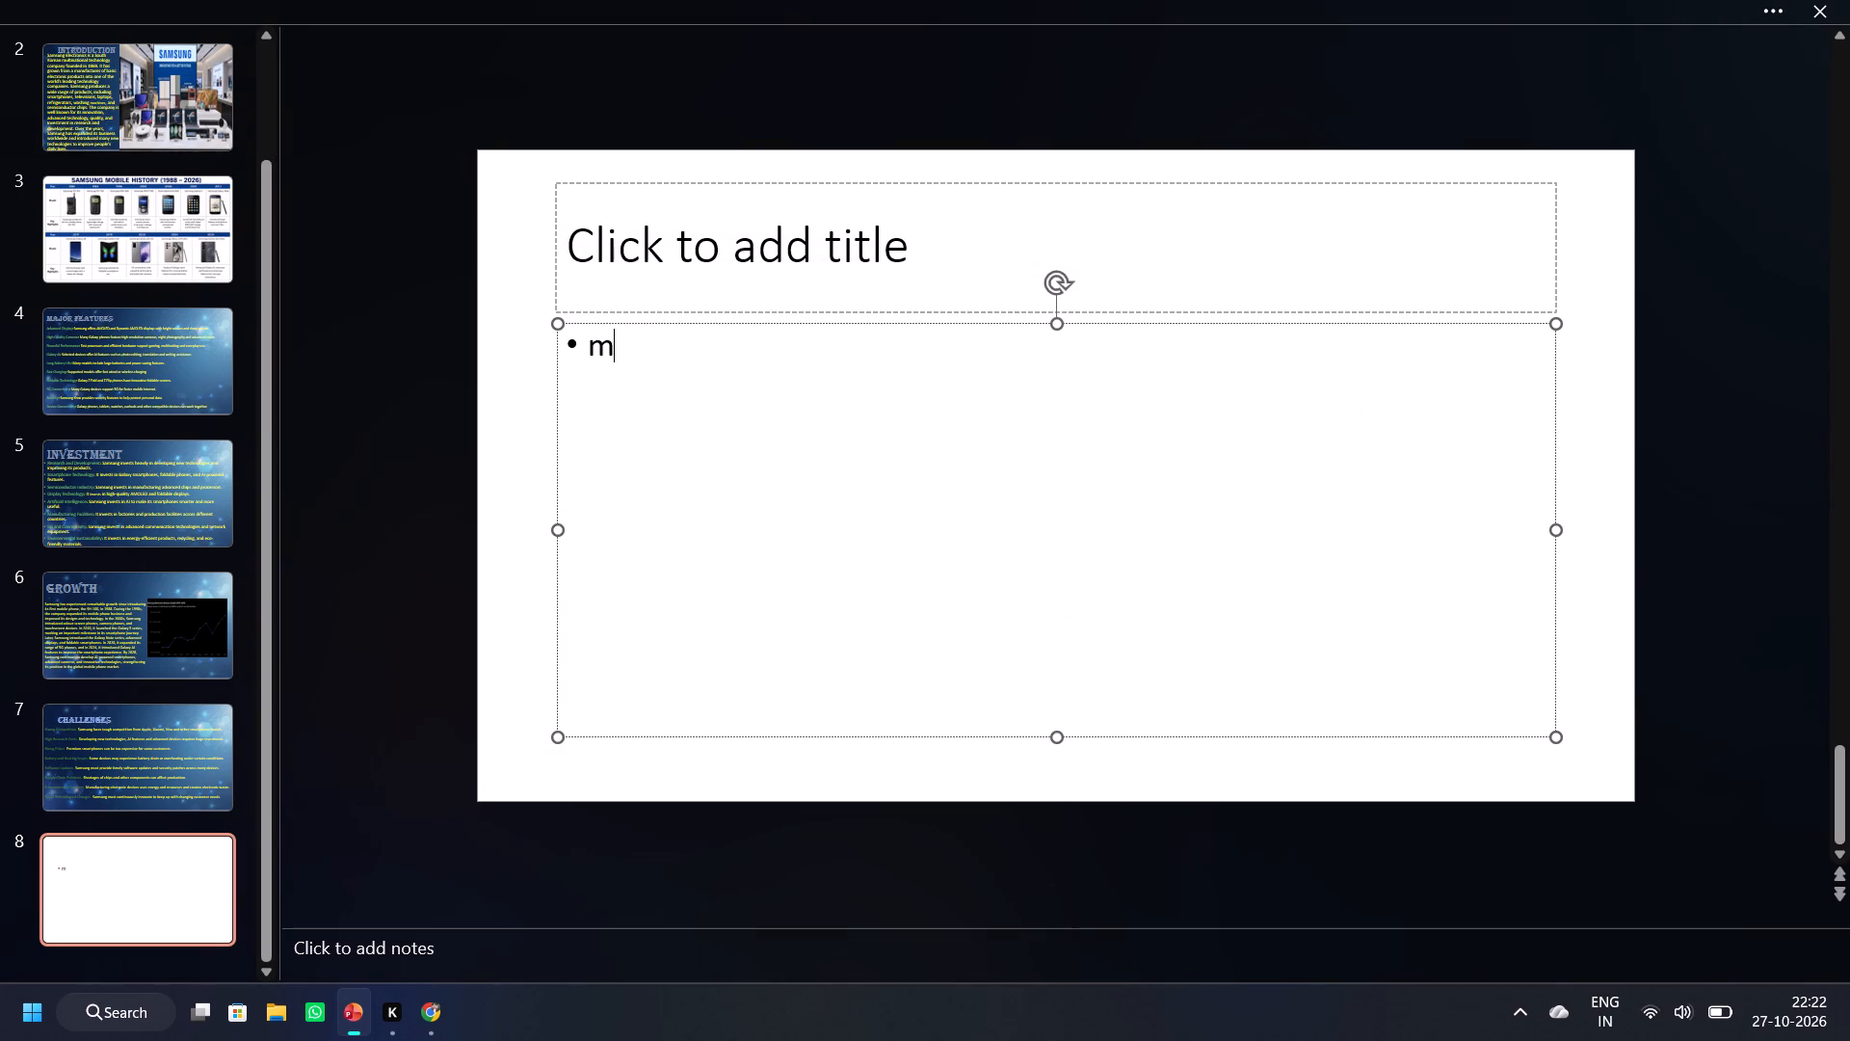
left_click(410, 282)
left_click(368, 0)
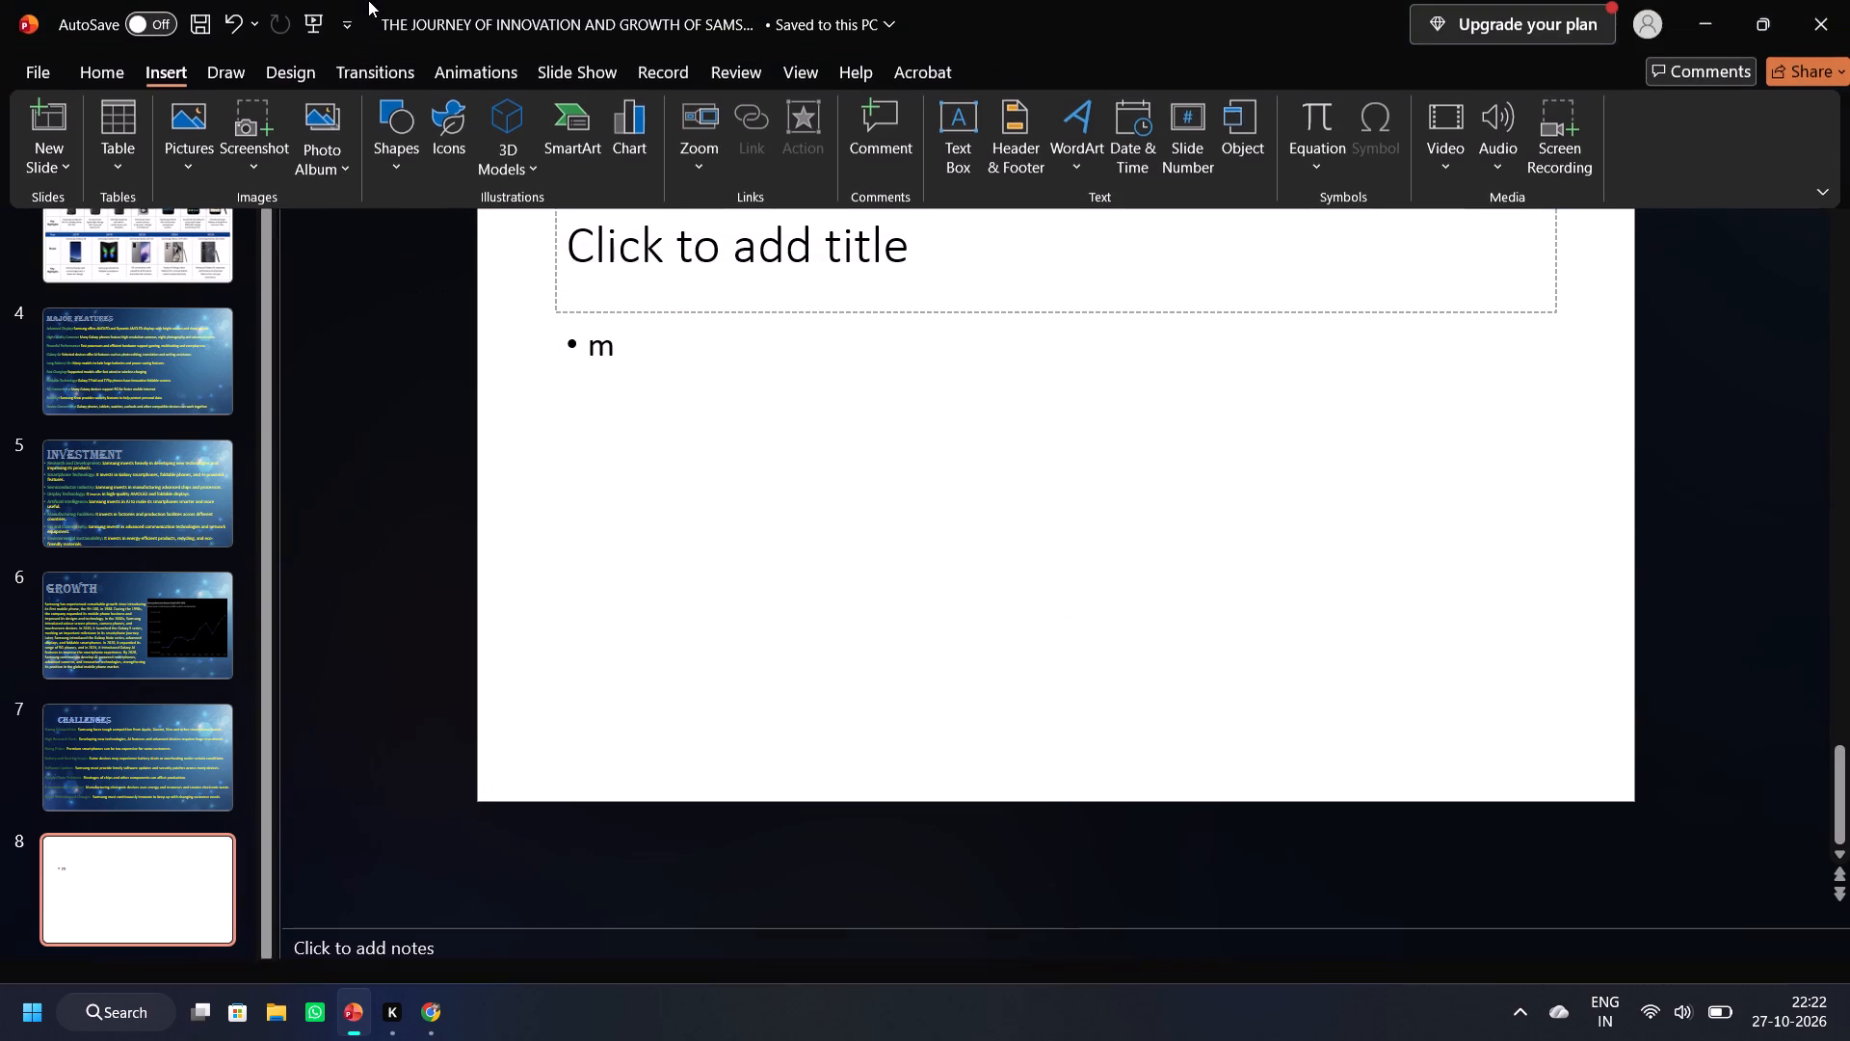
left_click(172, 123)
left_click(215, 242)
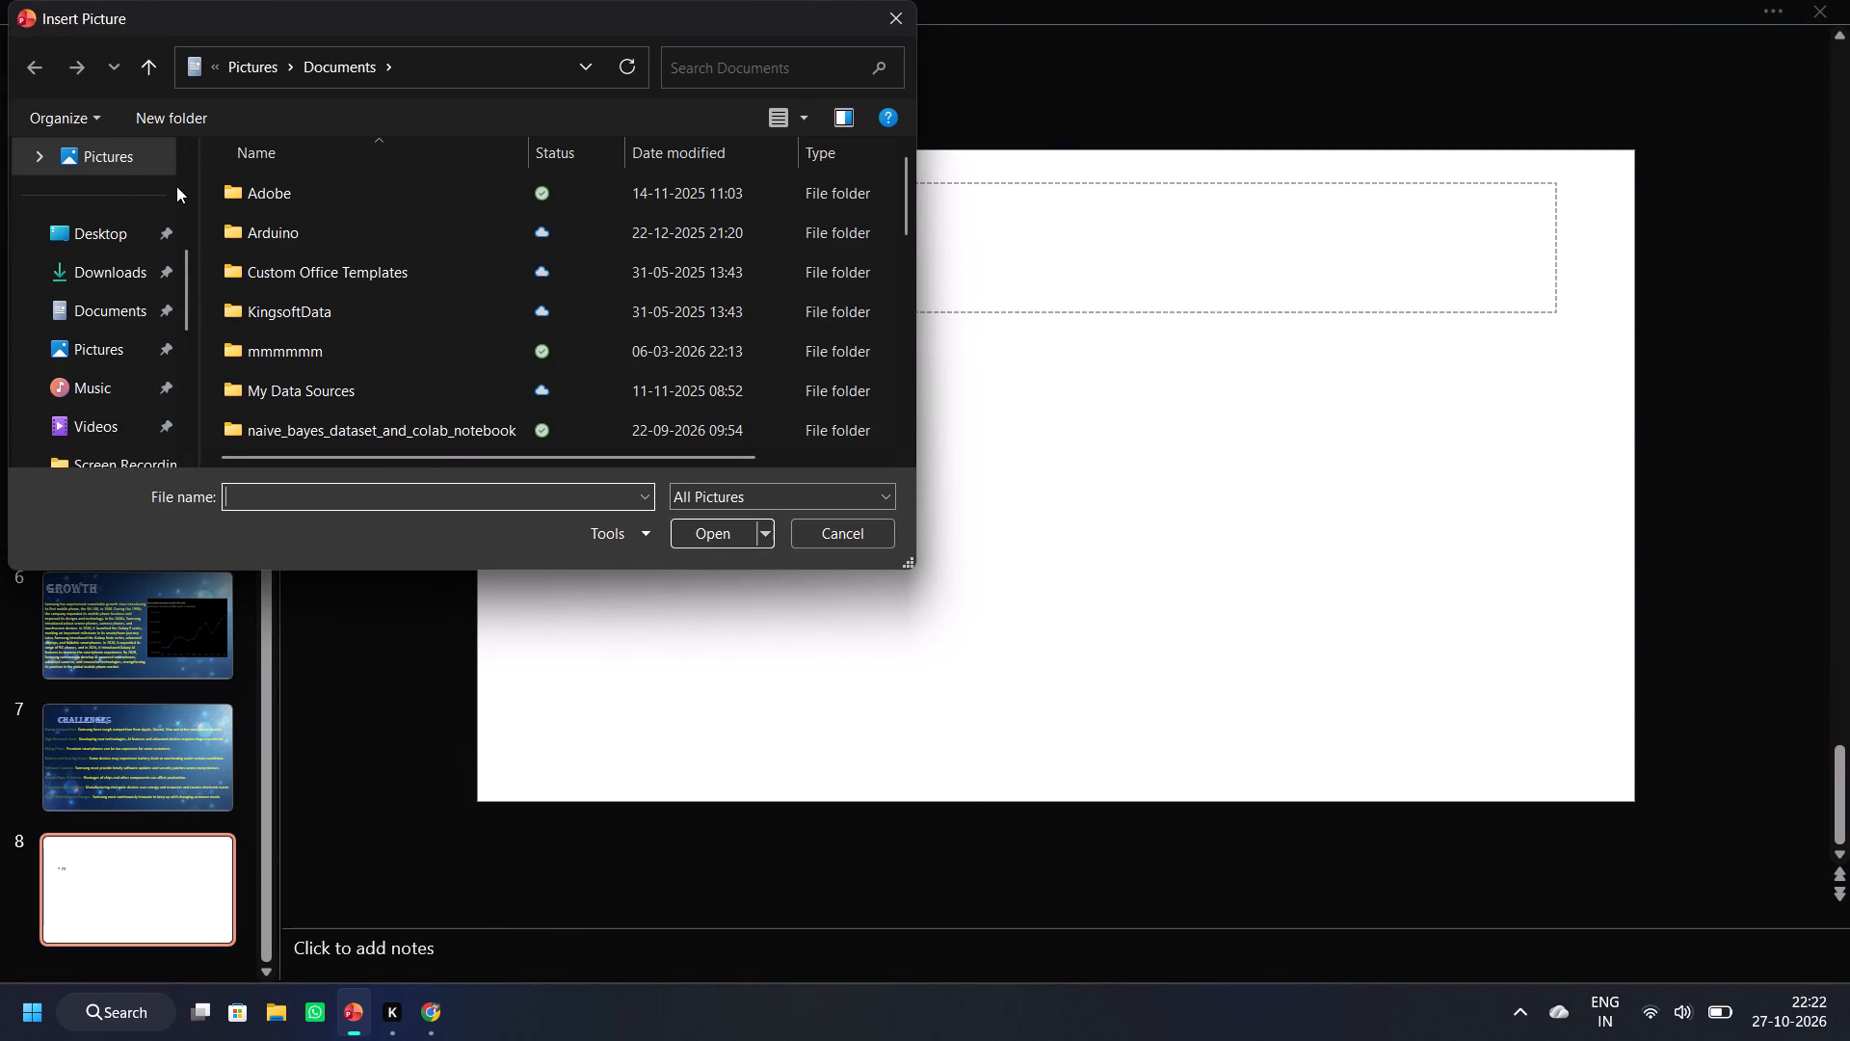
left_click(189, 174)
left_click(189, 167)
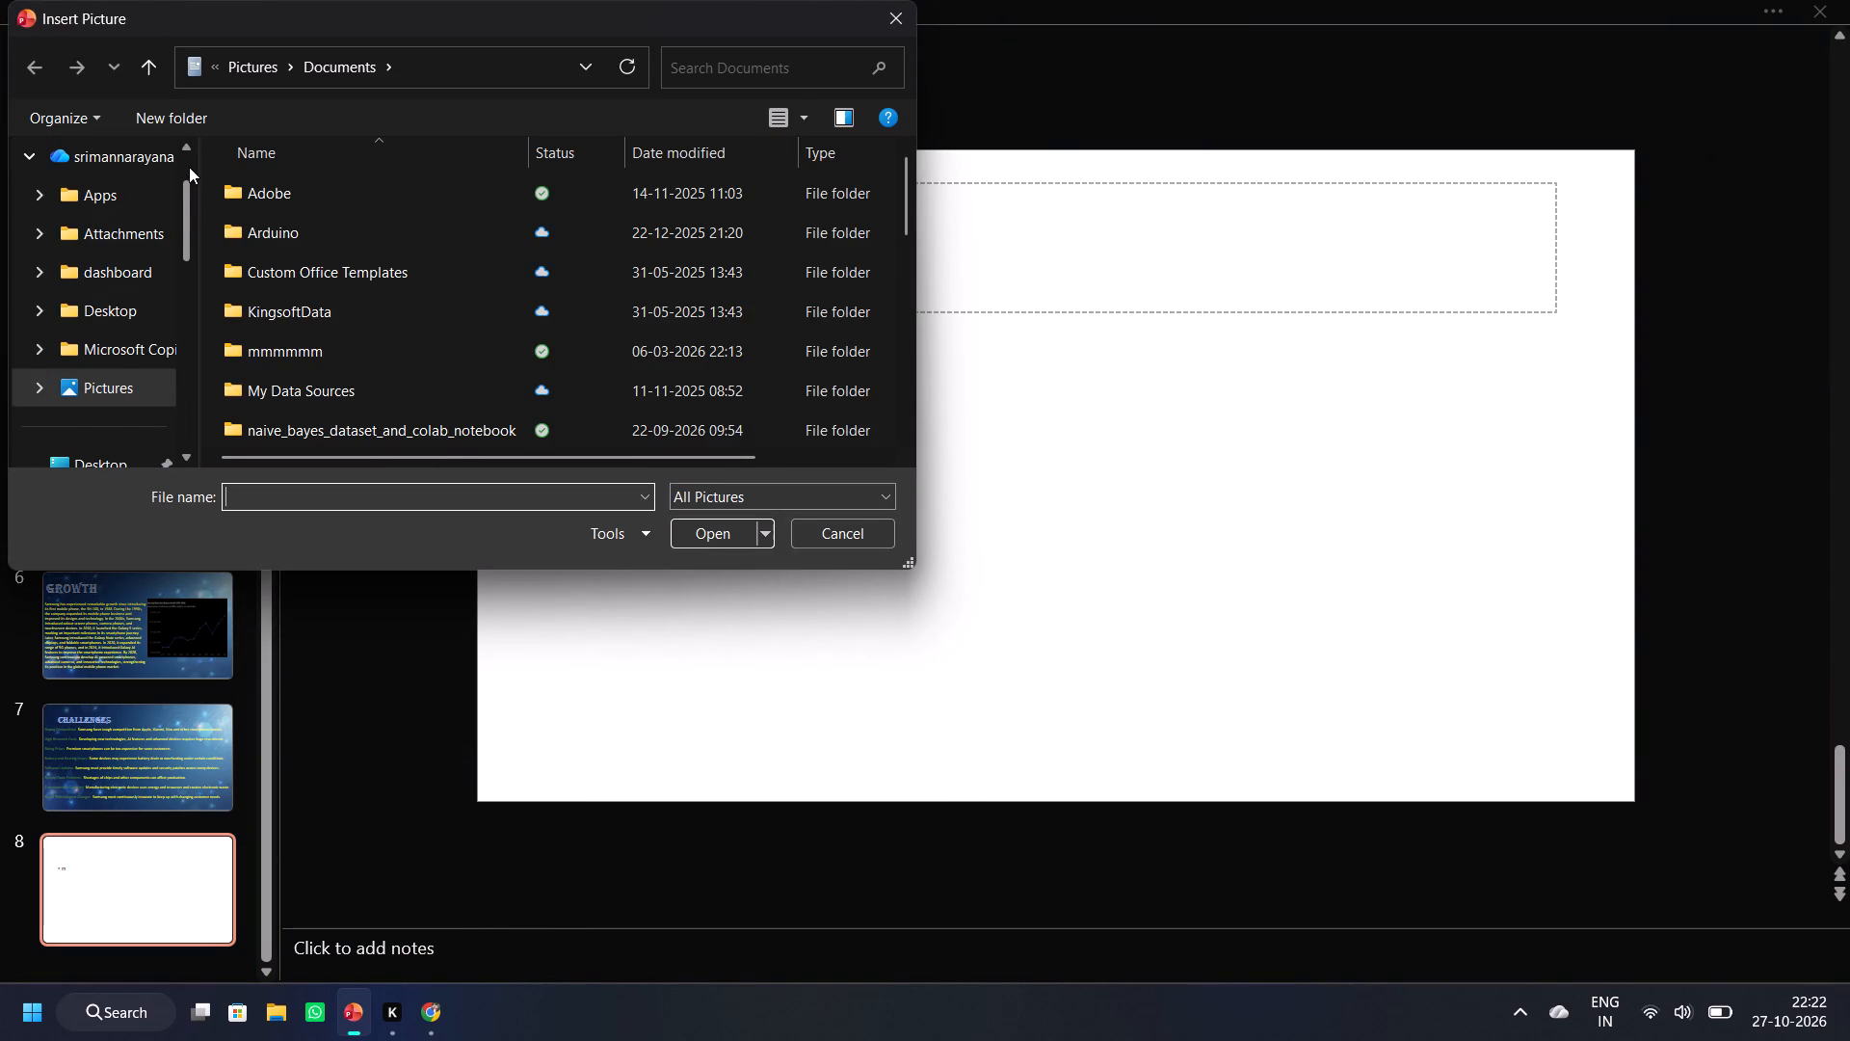
left_click(140, 207)
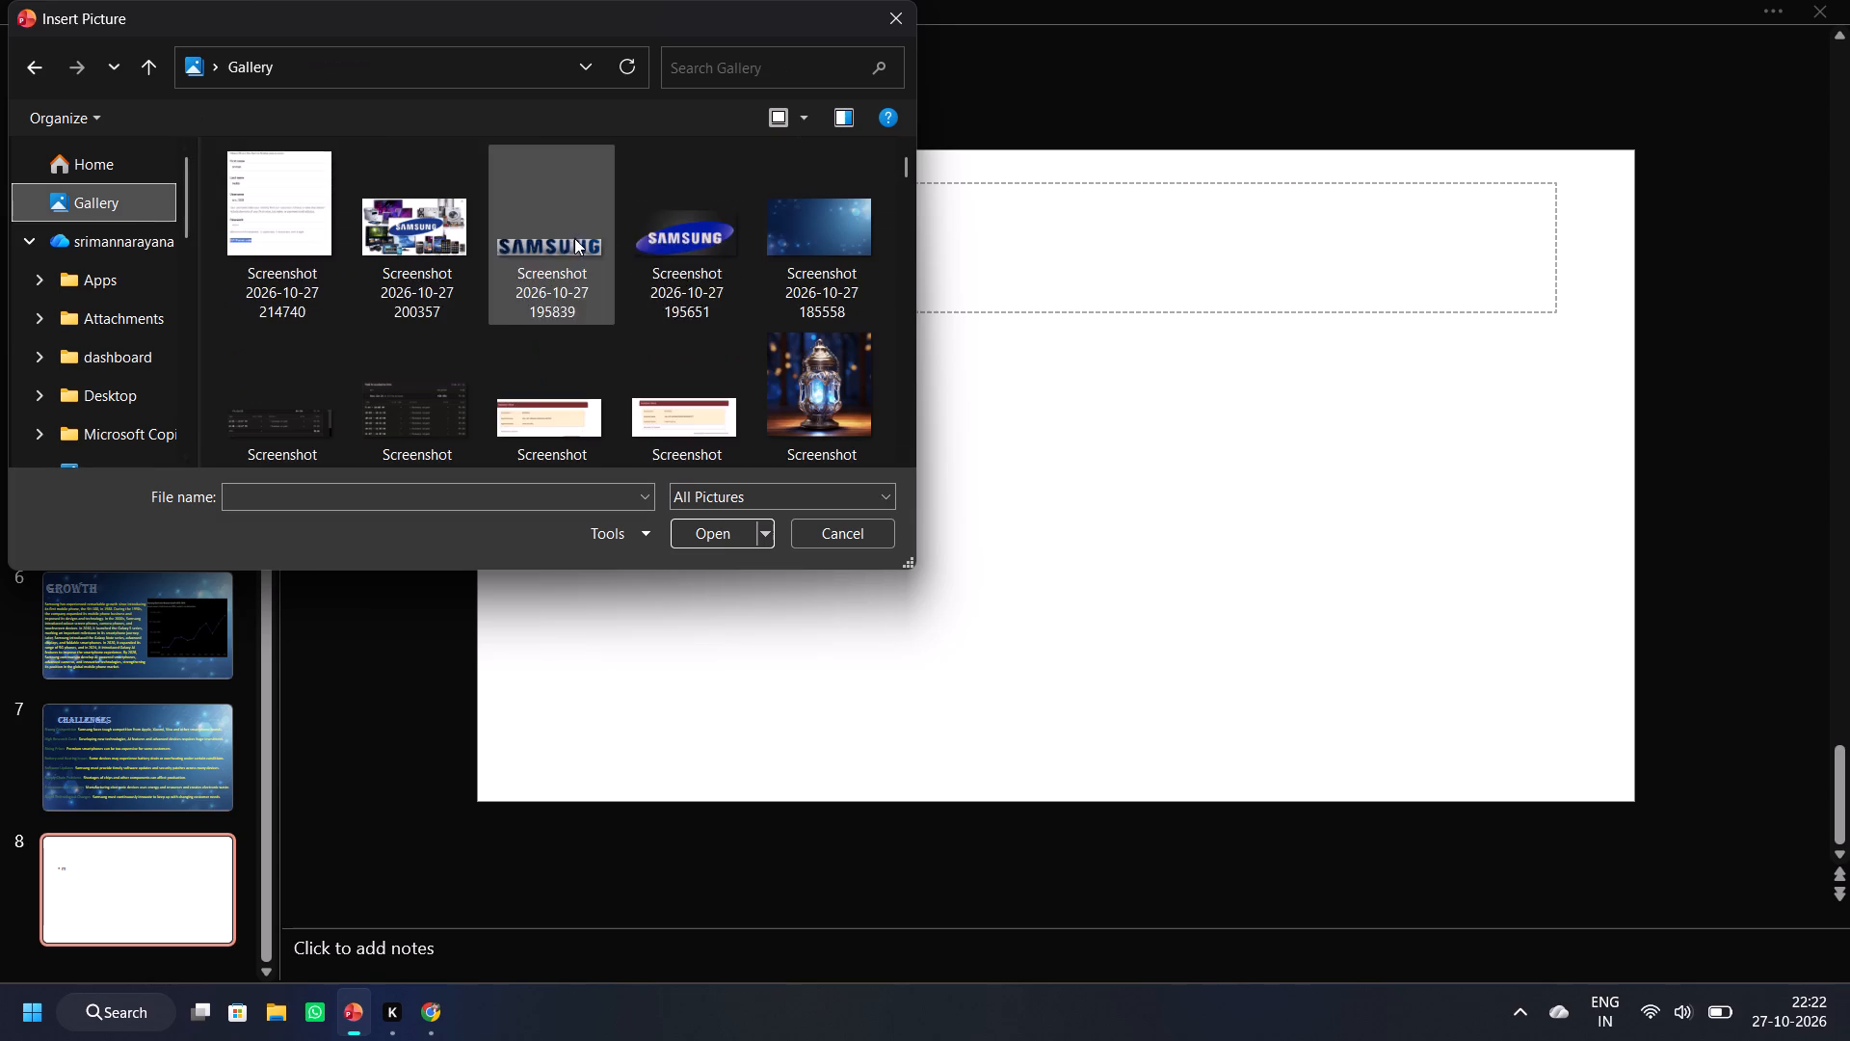
left_click(814, 224)
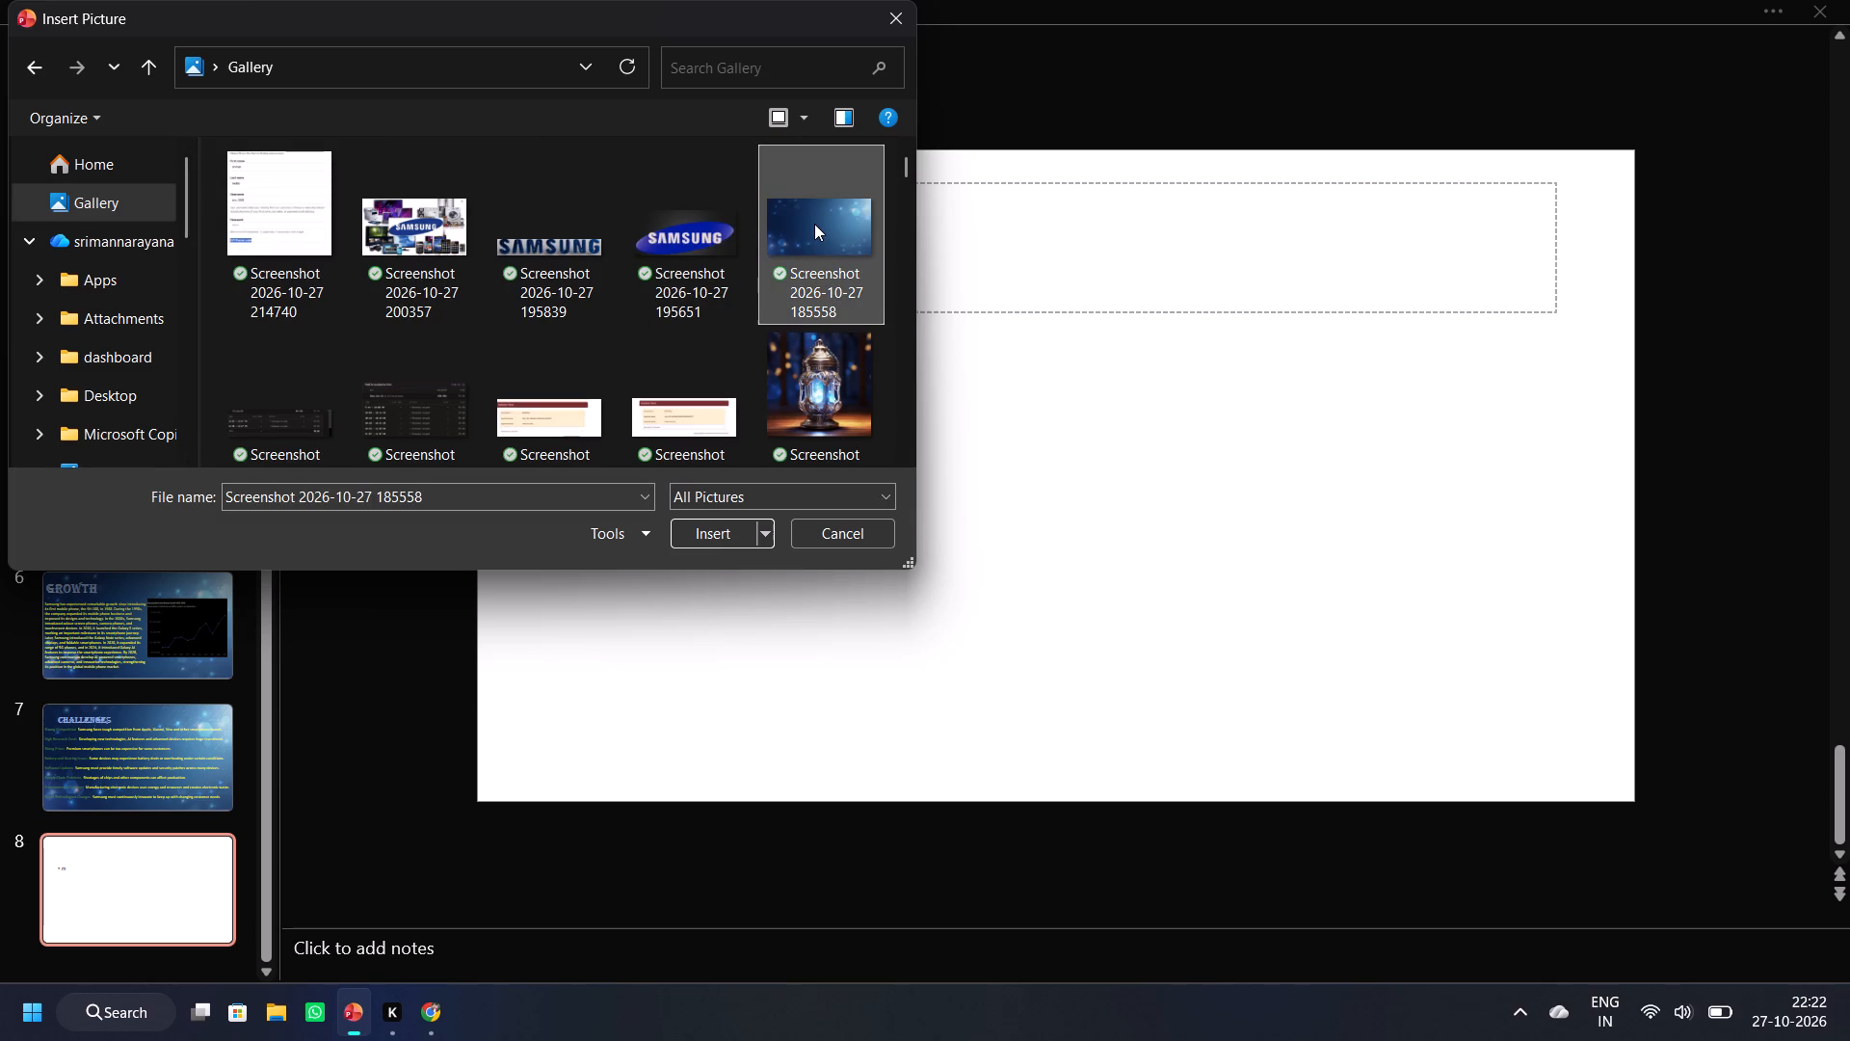
left_click(814, 224)
left_click(699, 533)
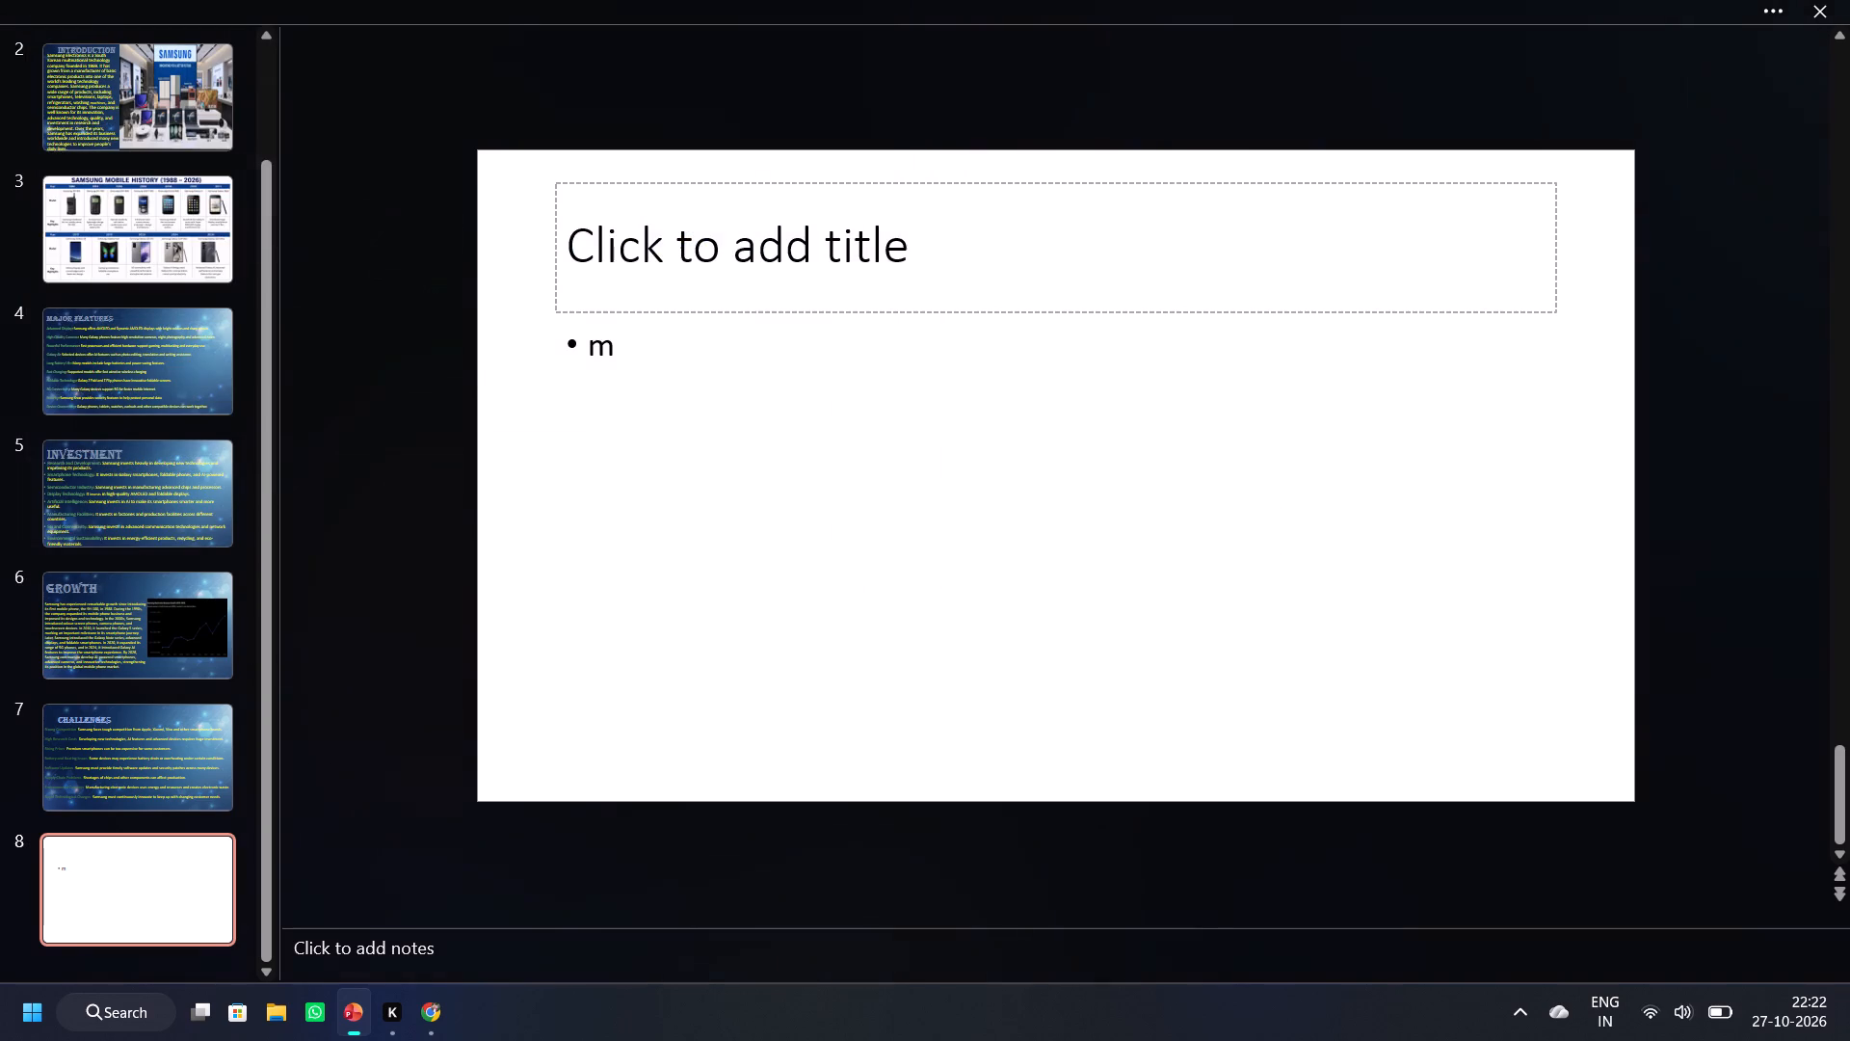
Enlarge the blue background picture to cover all of slide 8, about 33.9 cm wide and 19.3 cm high, and deselect it.
left_click_drag(839, 362, 837, 361)
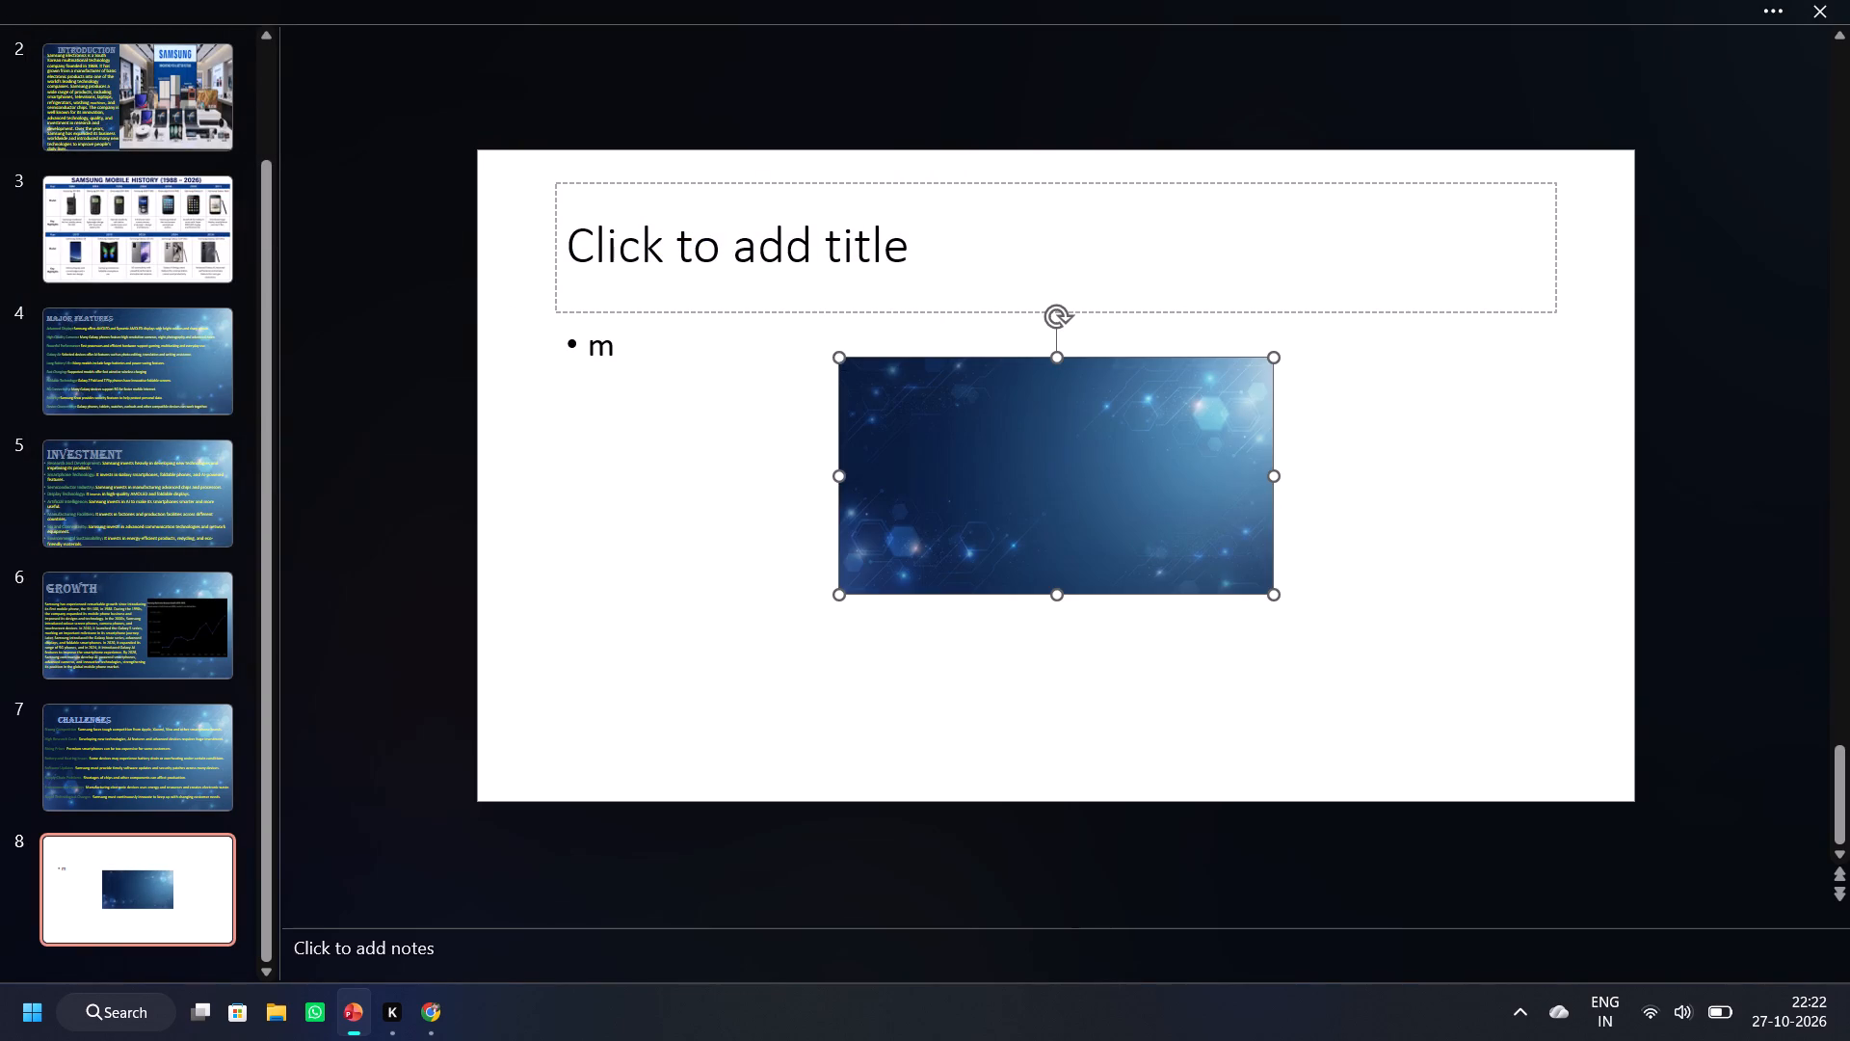
left_click_drag(837, 361, 488, 152)
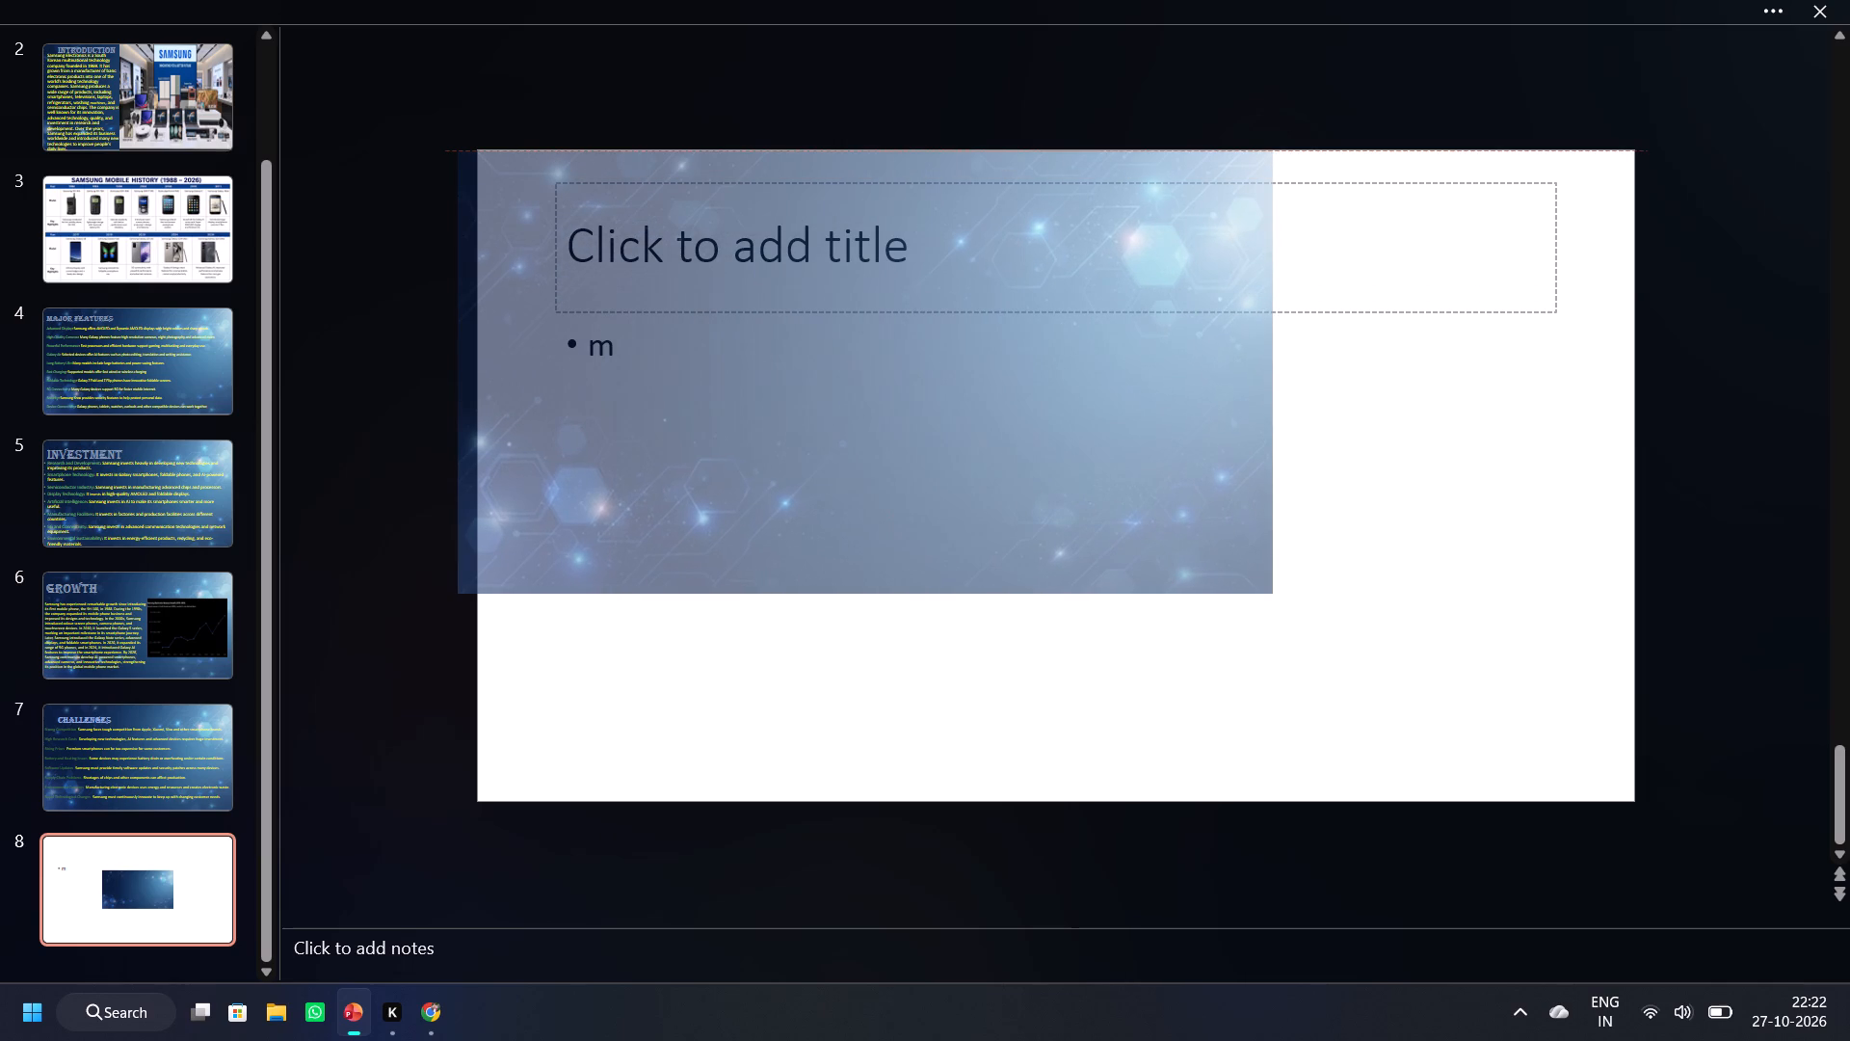
left_click_drag(488, 152, 509, 154)
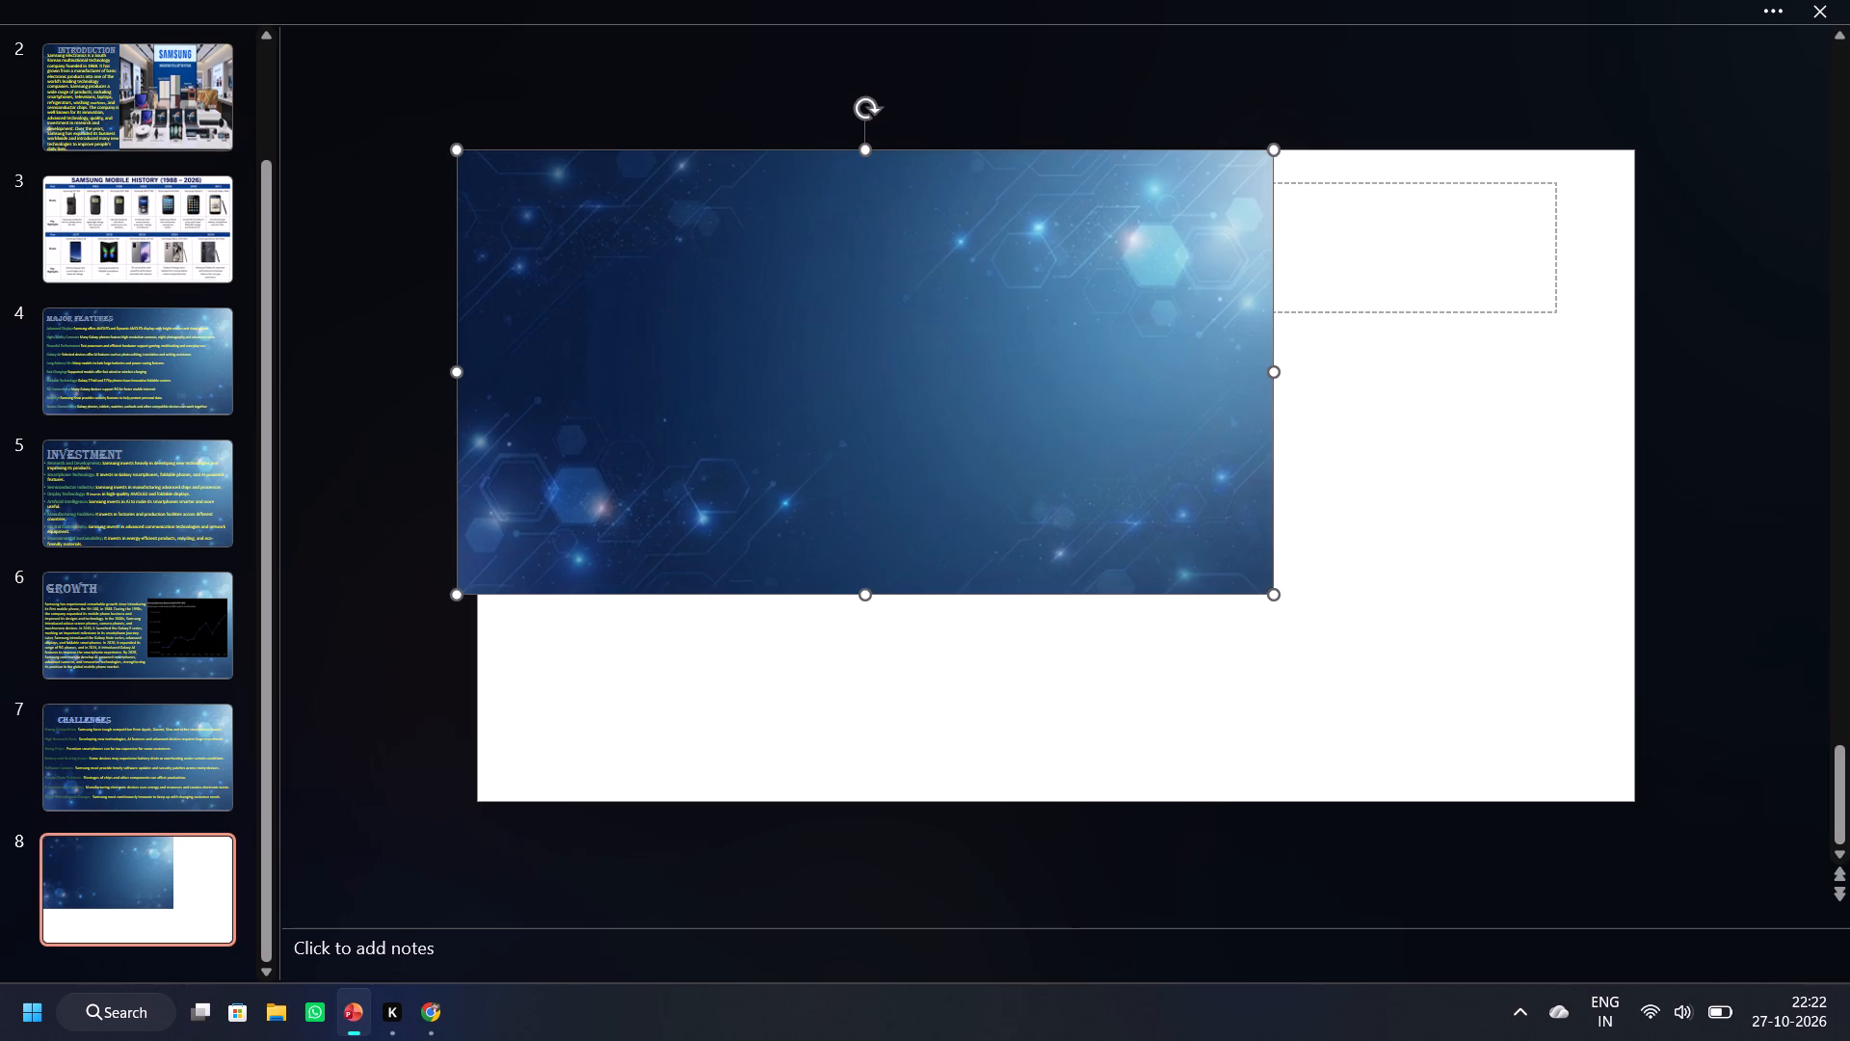
left_click_drag(865, 594, 907, 804)
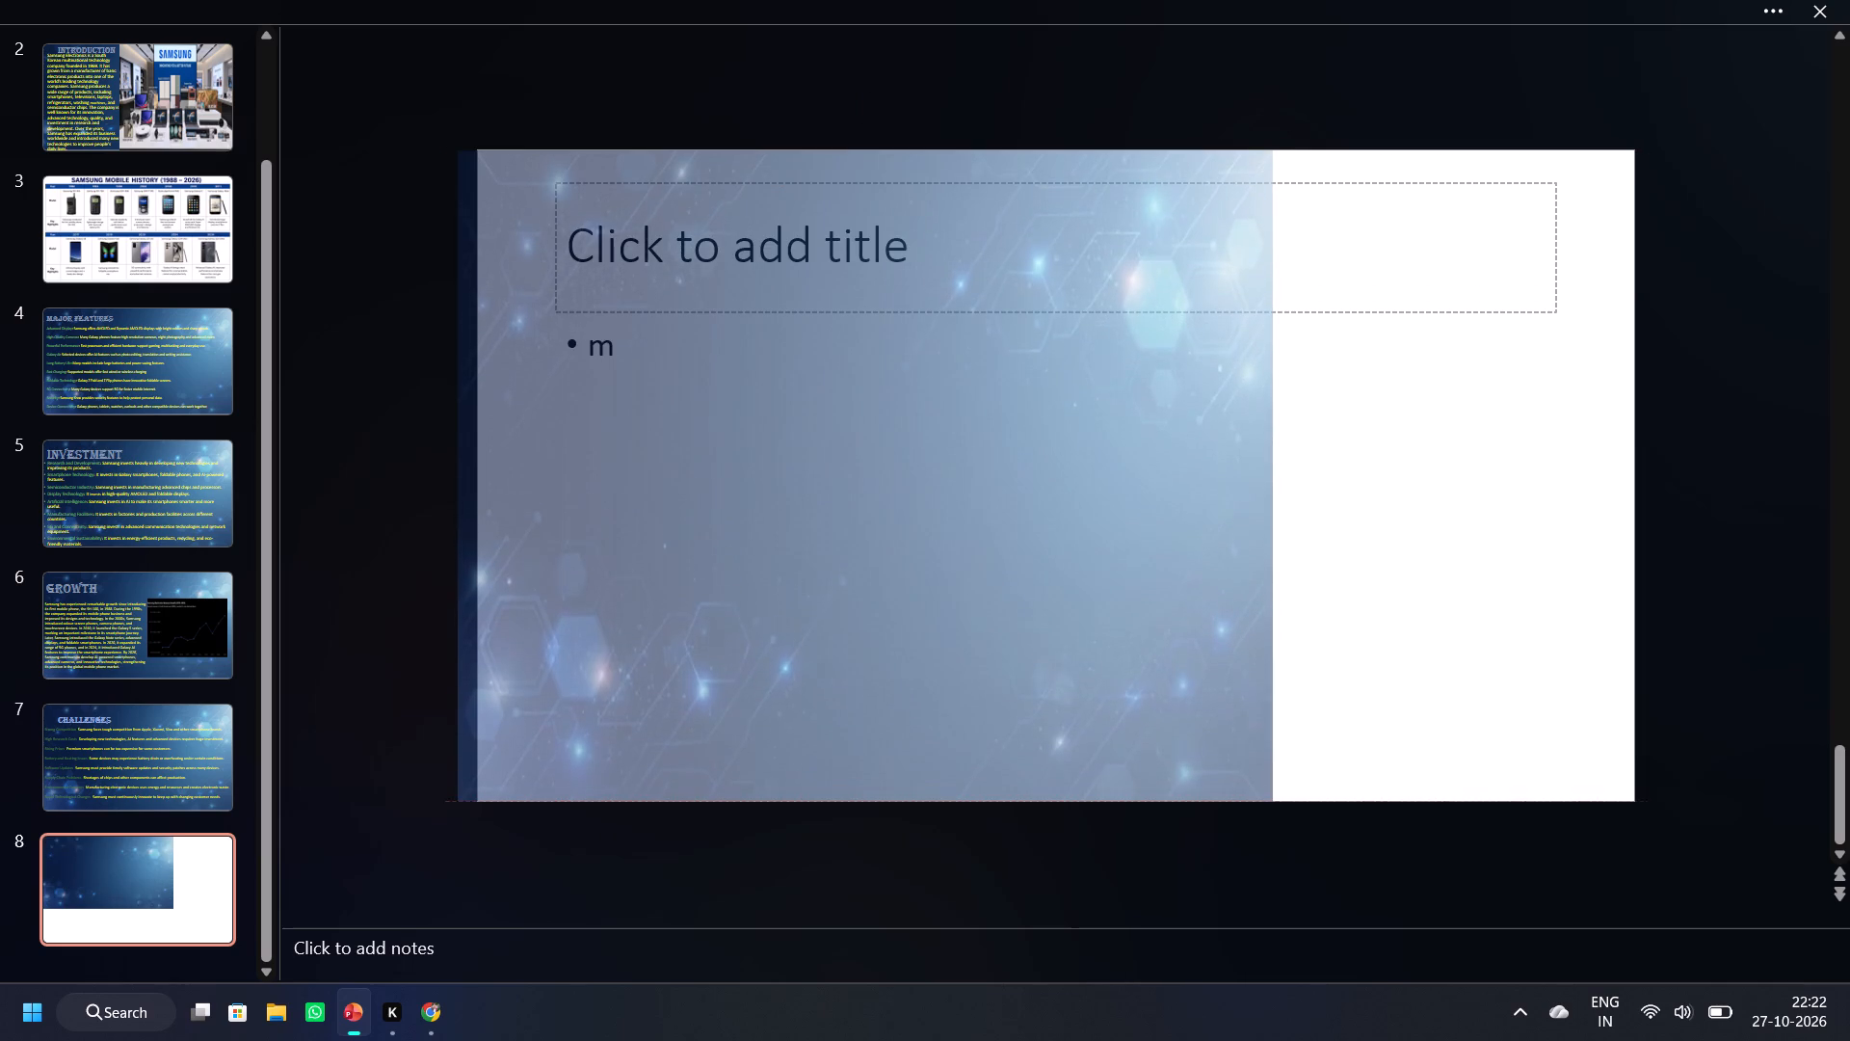
left_click_drag(907, 804, 907, 808)
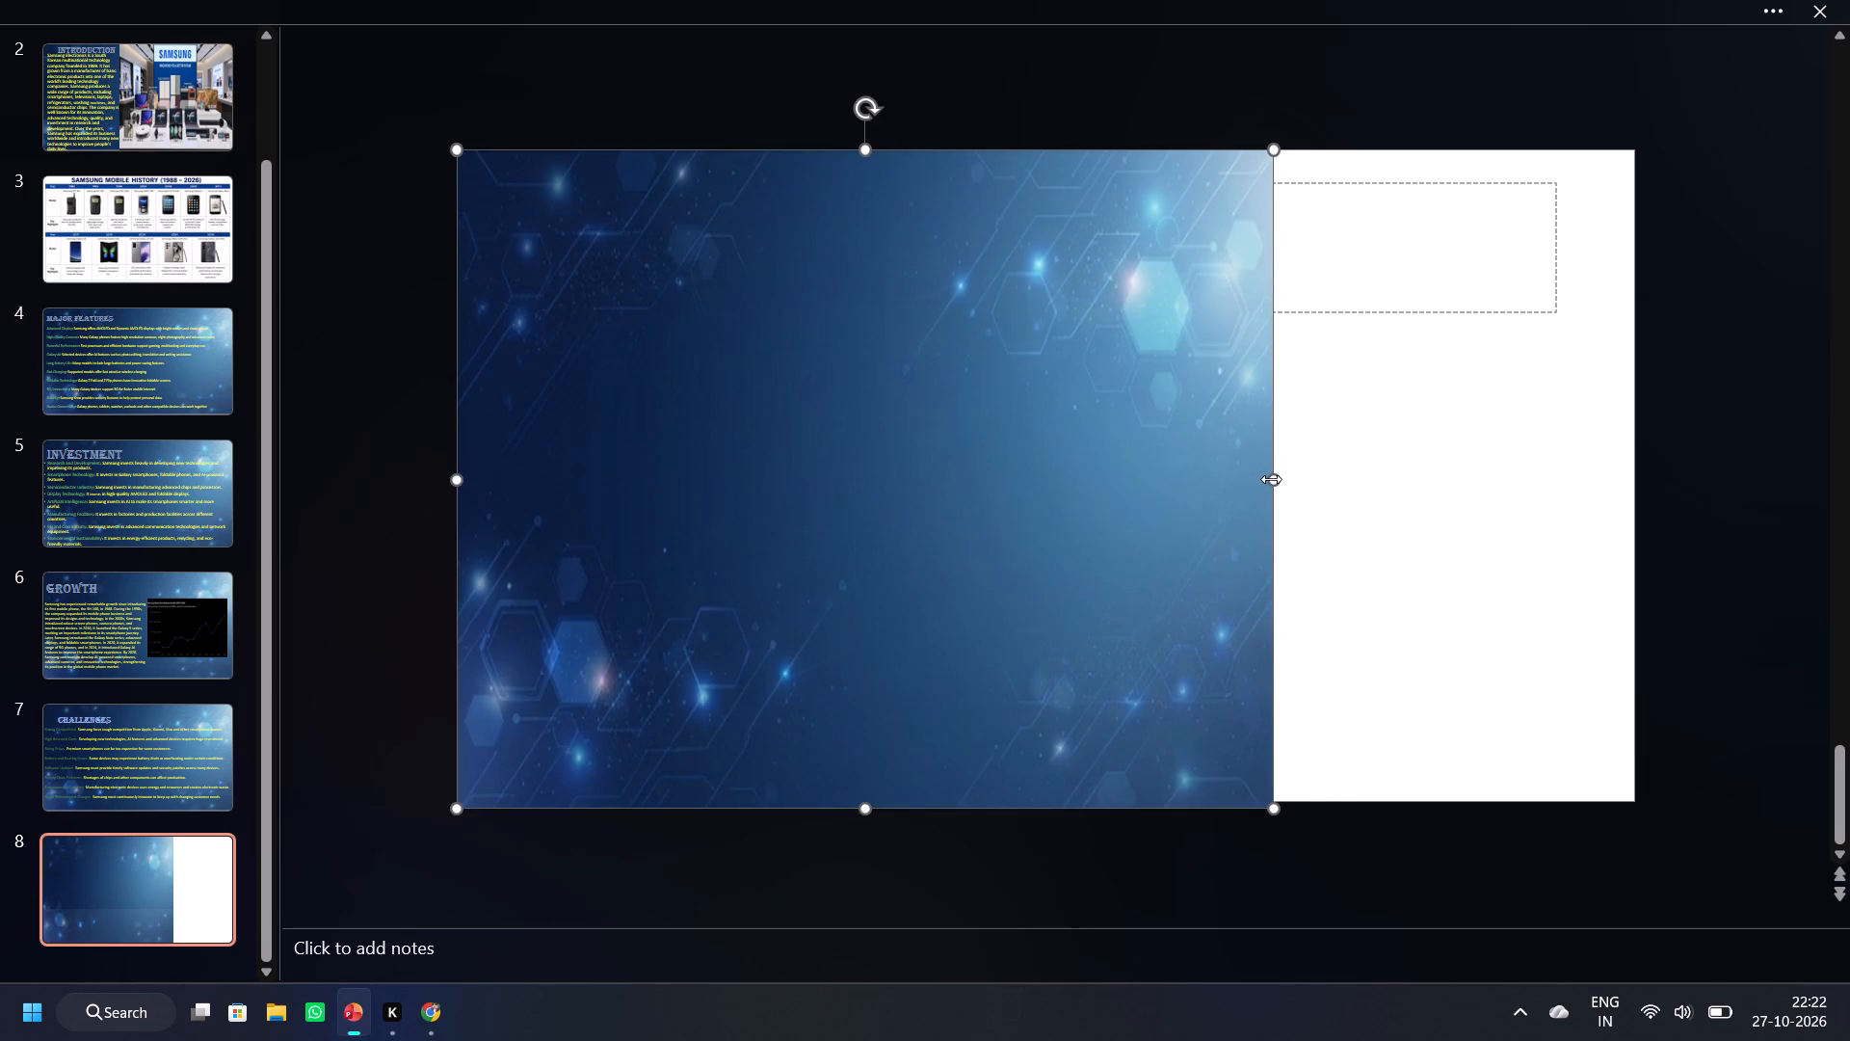
left_click_drag(1273, 478, 1532, 469)
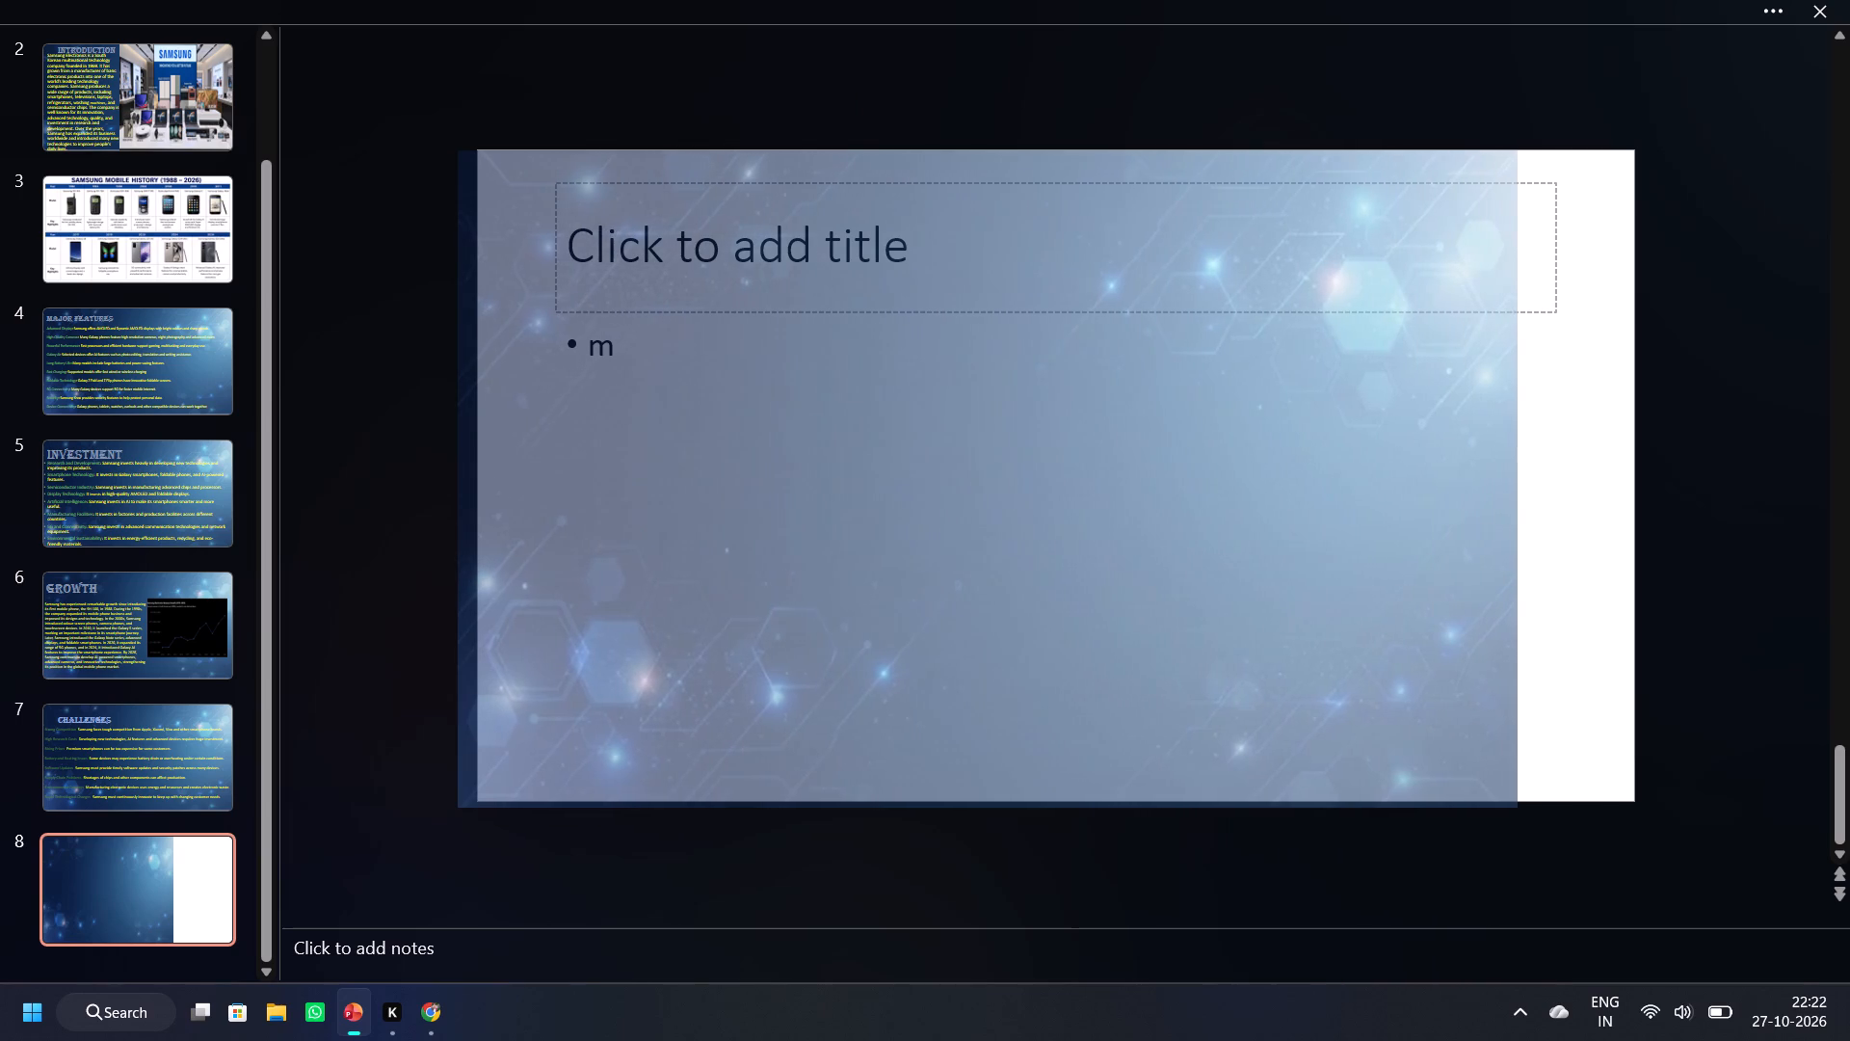
left_click_drag(1532, 469, 1632, 483)
left_click_drag(458, 475, 477, 482)
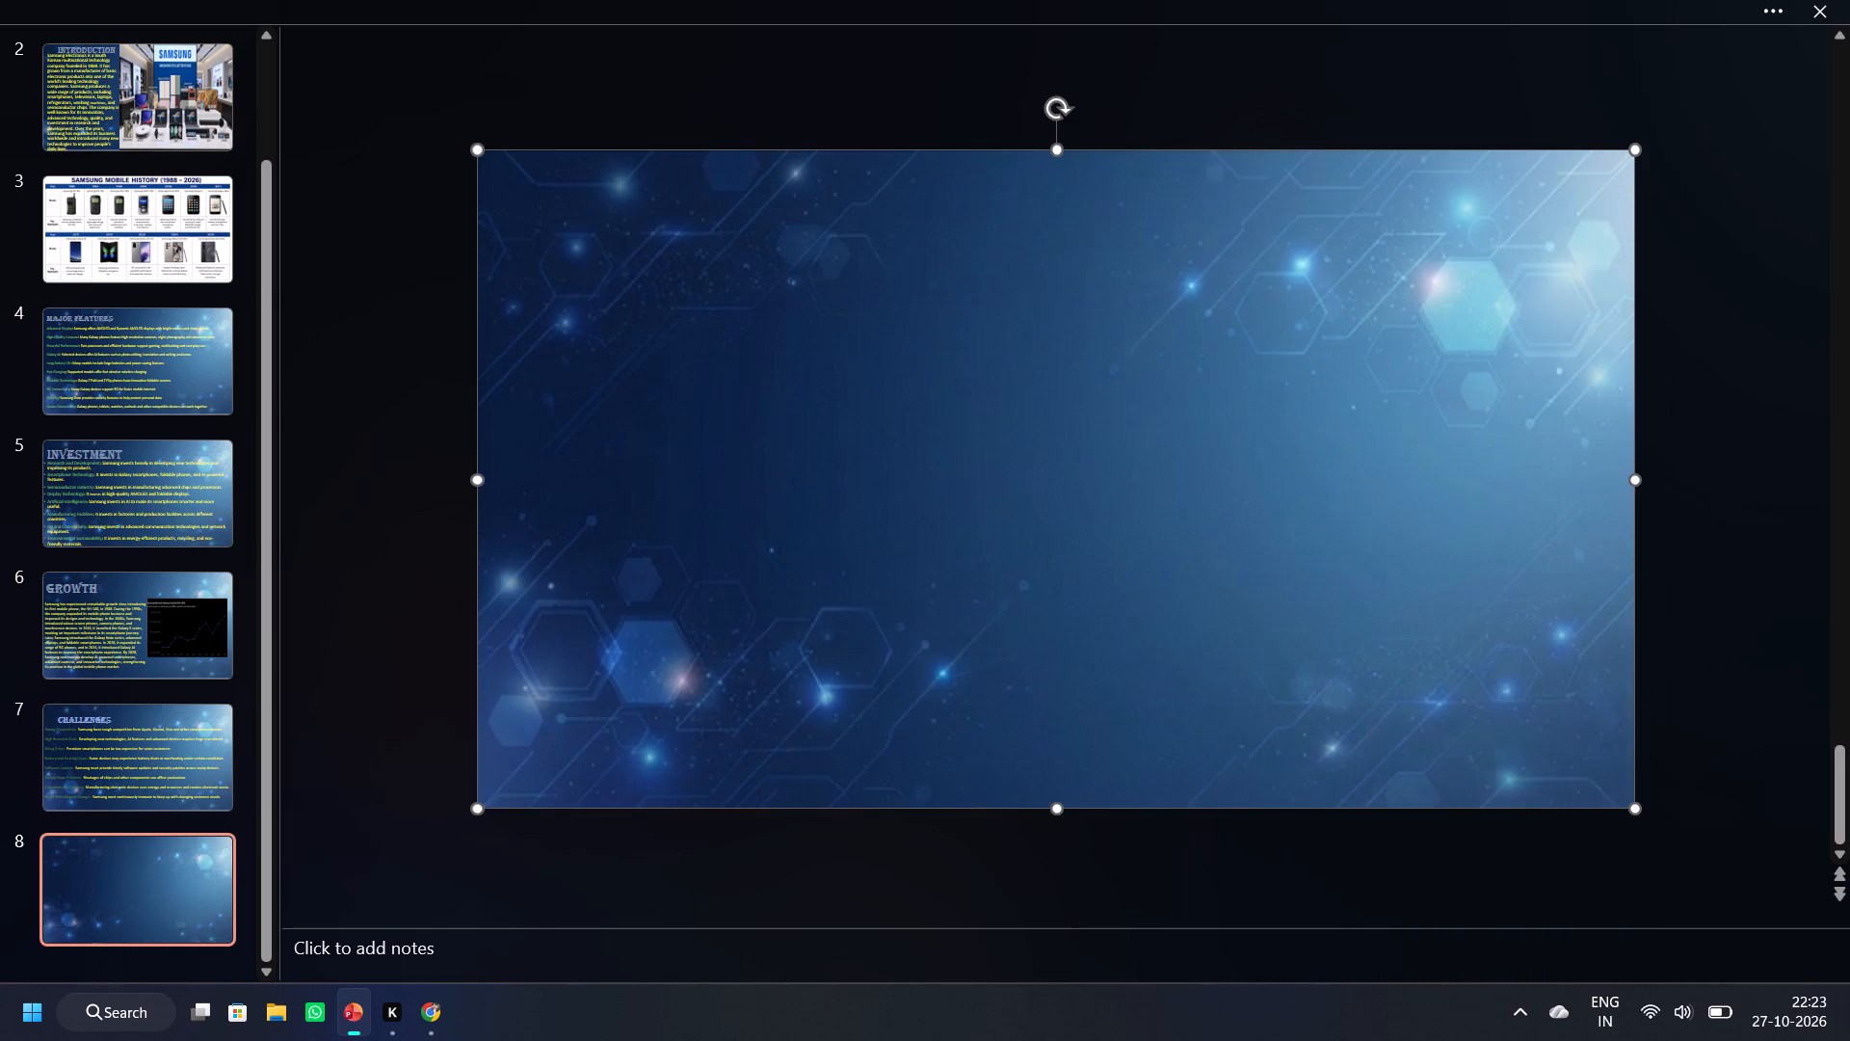
left_click(1059, 149)
left_click(321, 382)
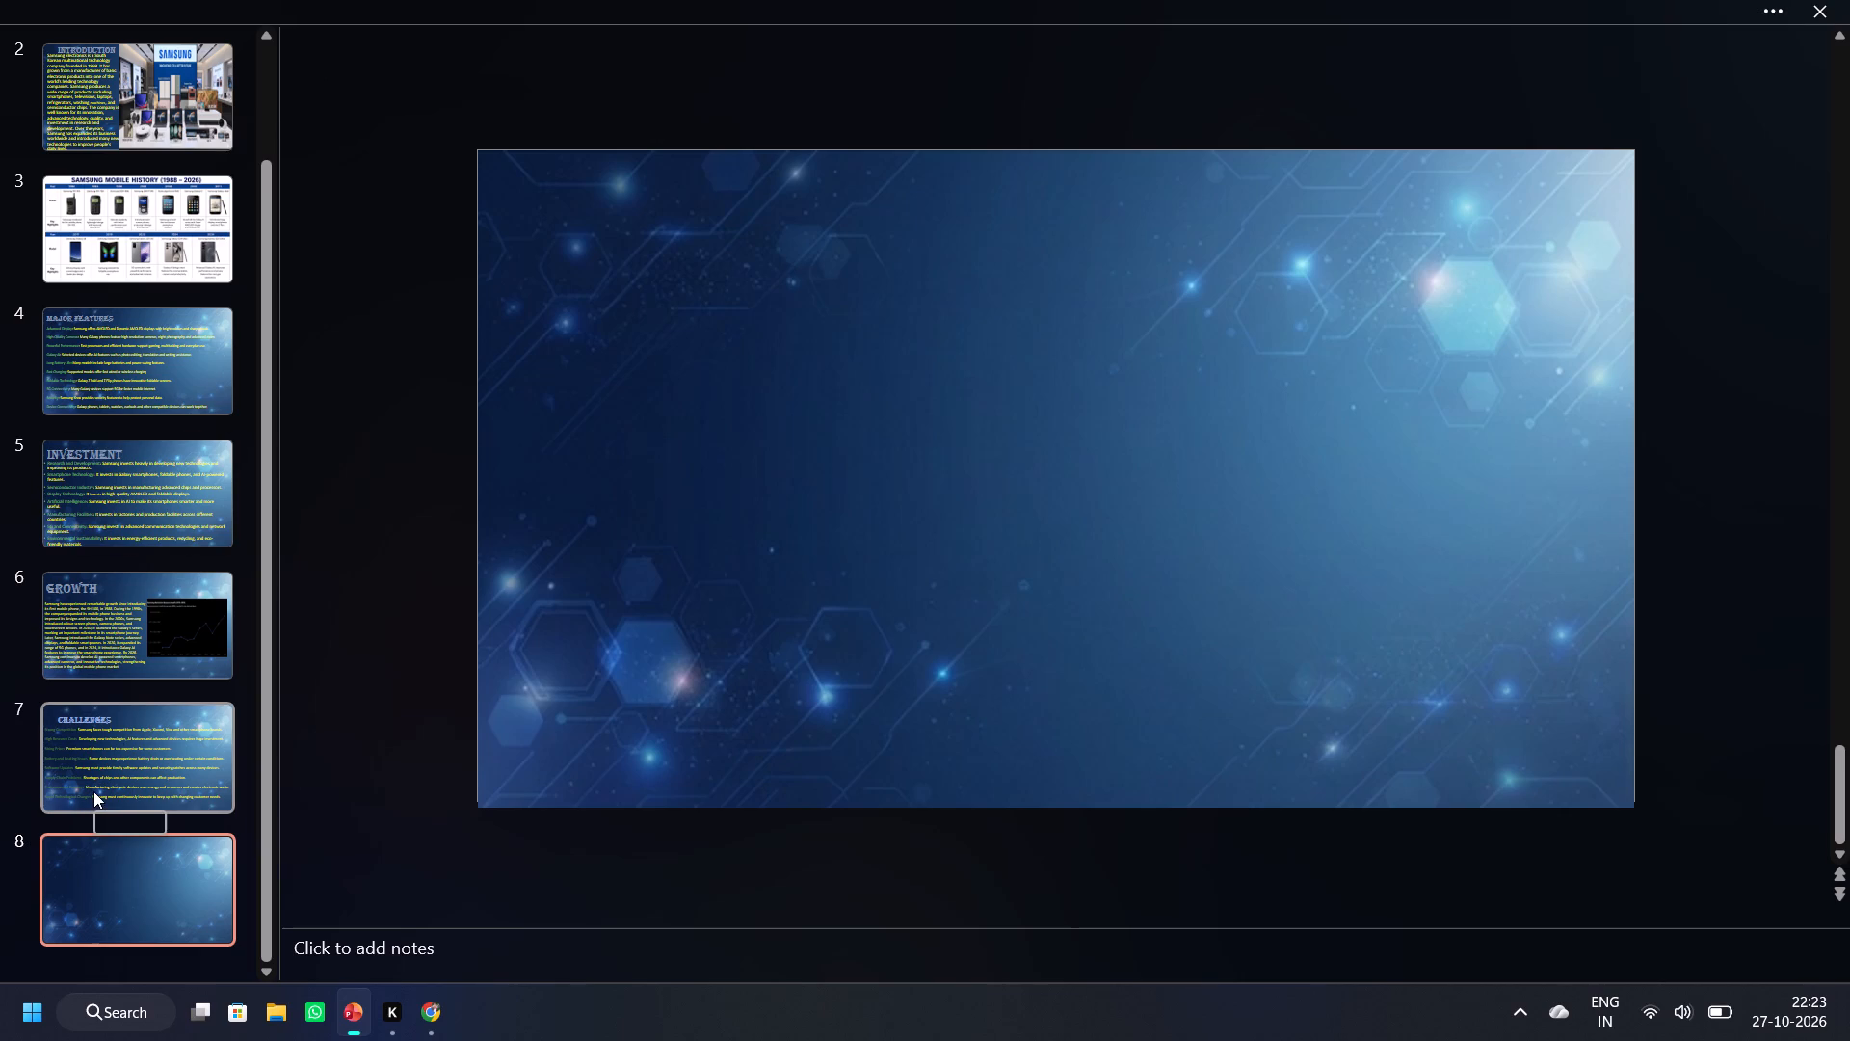
Extend the "Challenges" title box on slide 7 to the slide's left edge.
left_click(112, 706)
left_click(677, 235)
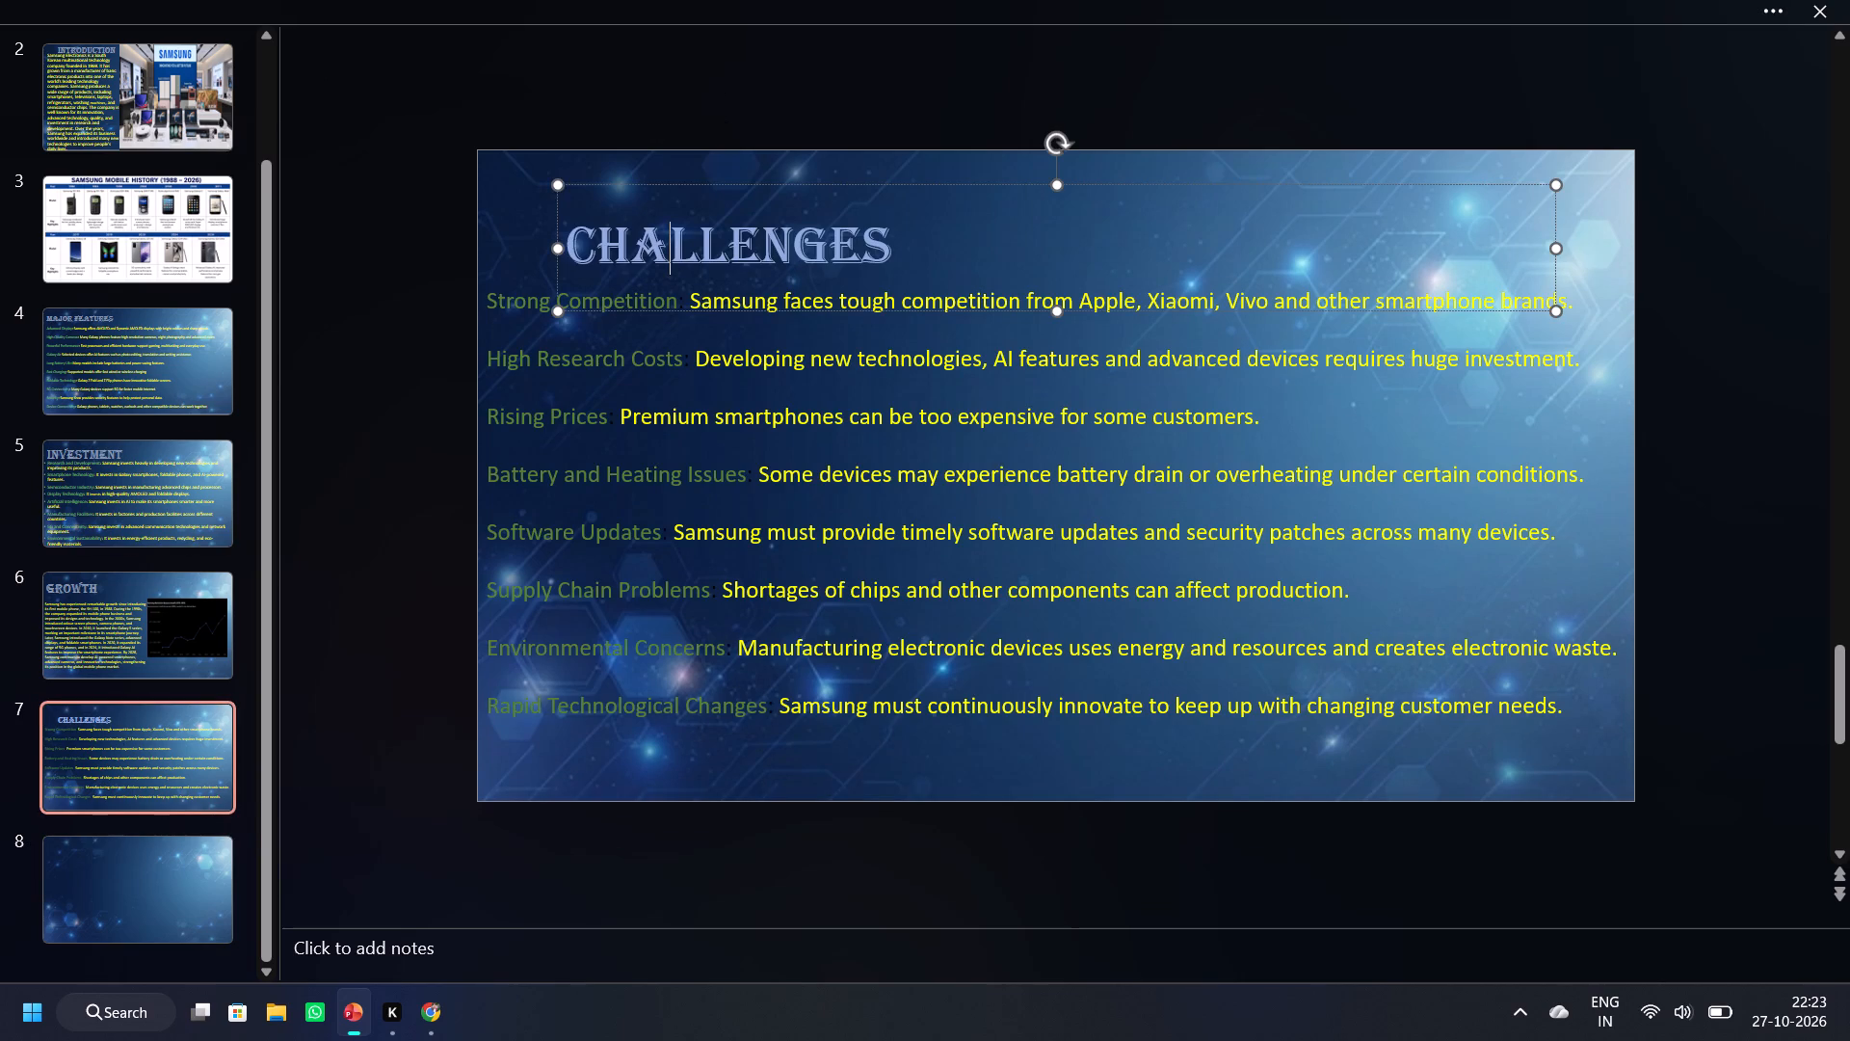
left_click_drag(555, 185, 476, 174)
Extend the "Introduction" title box on slide 2 to the slide's left edge and deselect it.
left_click(147, 84)
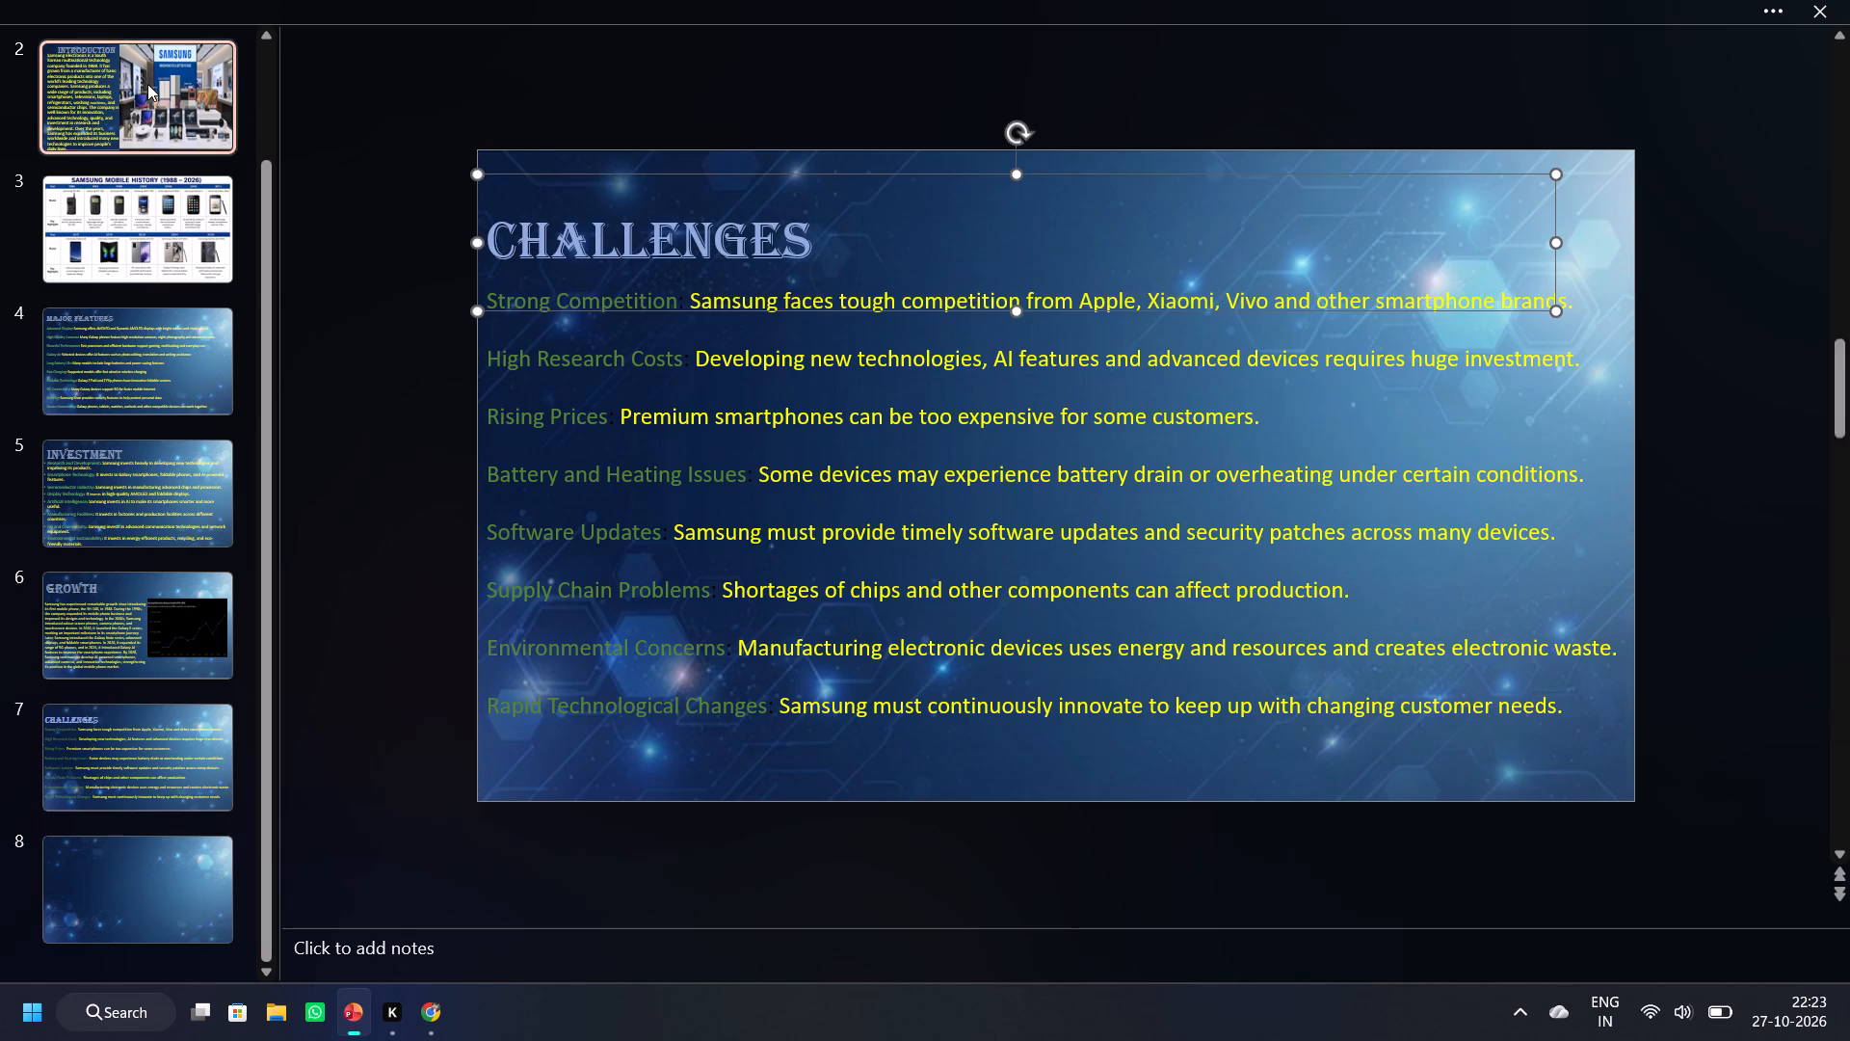
left_click(576, 183)
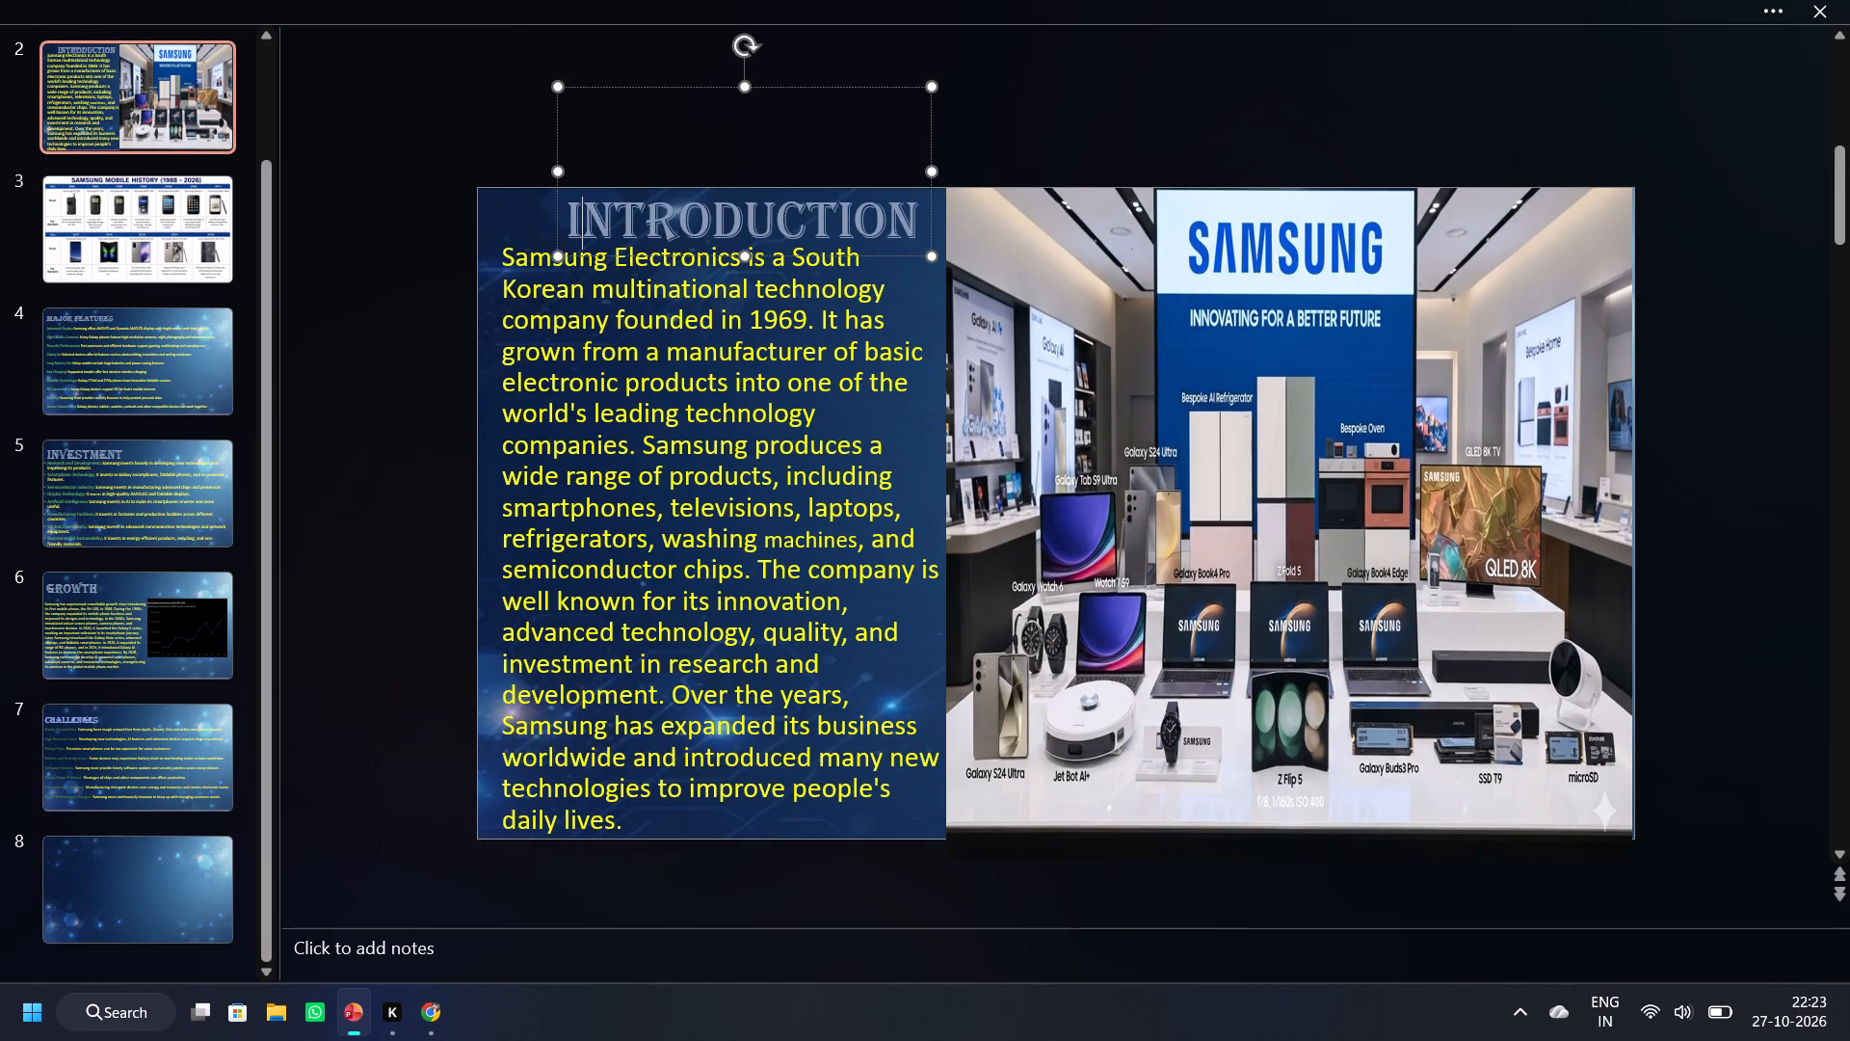
left_click_drag(552, 173, 486, 177)
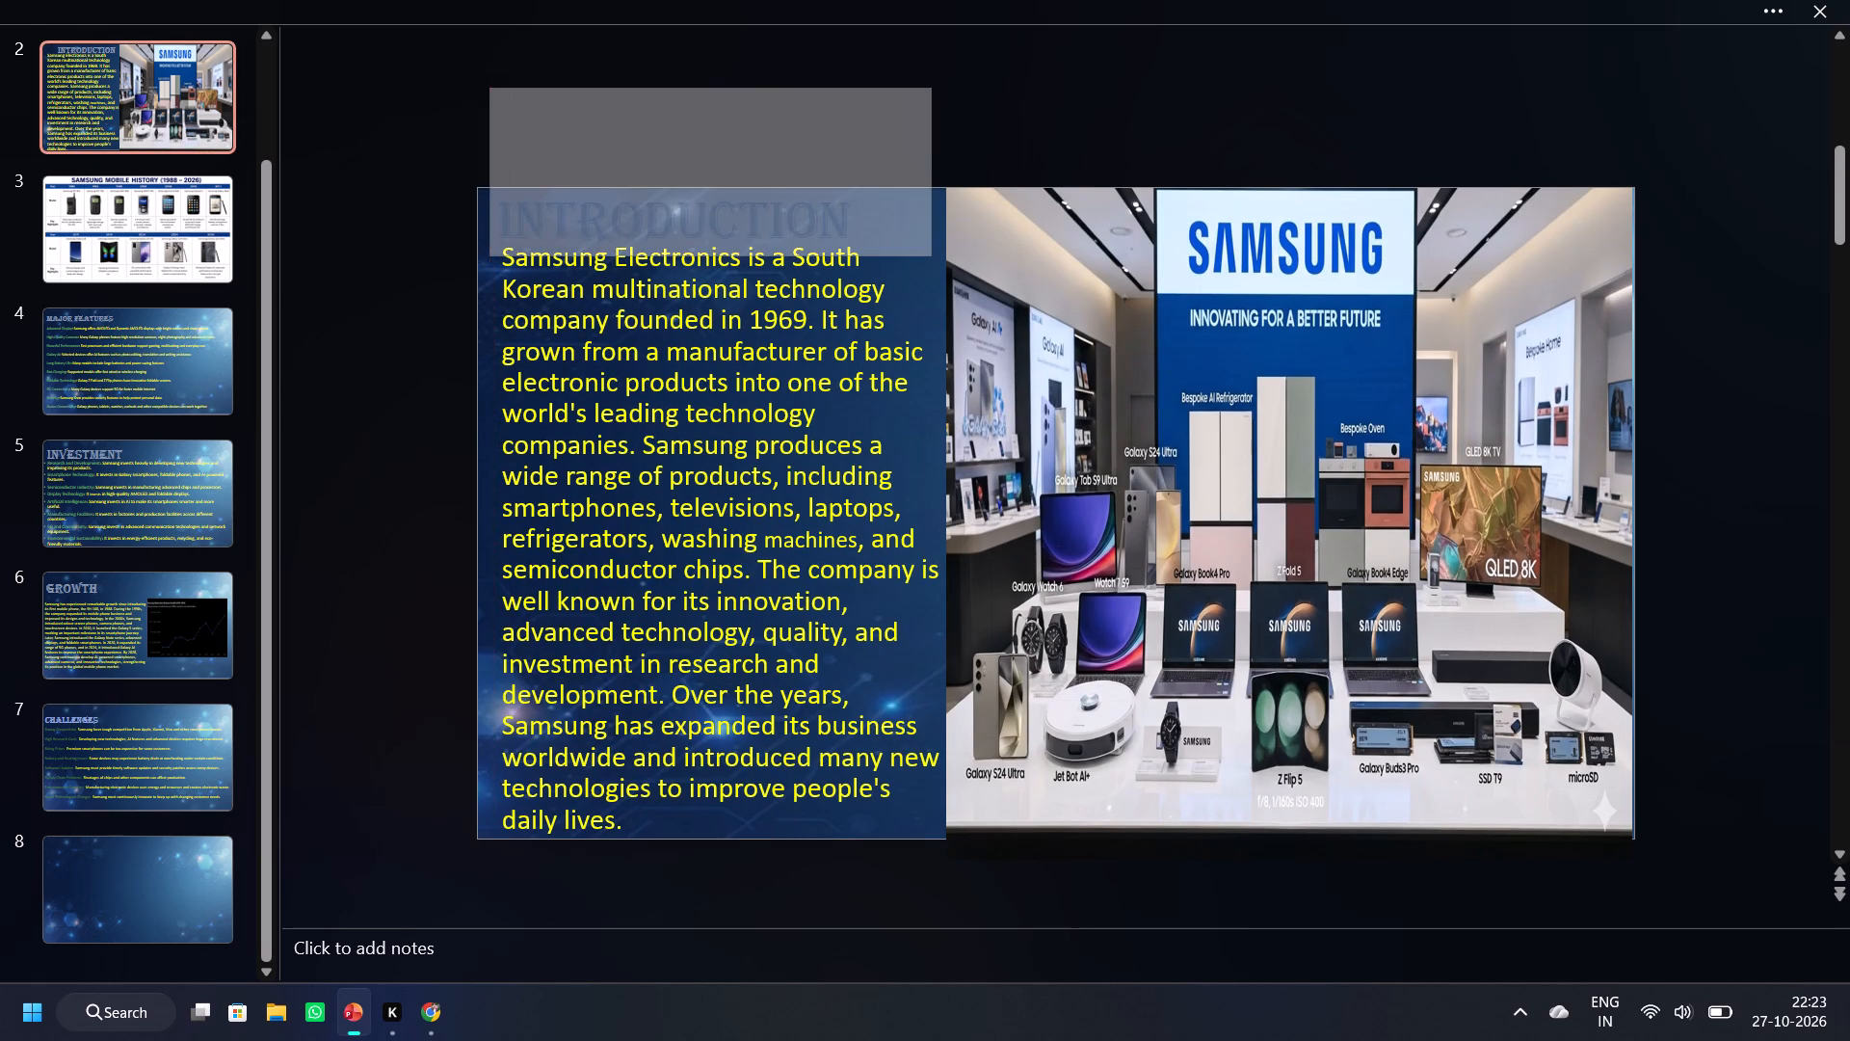
left_click_drag(486, 177, 472, 179)
left_click(395, 260)
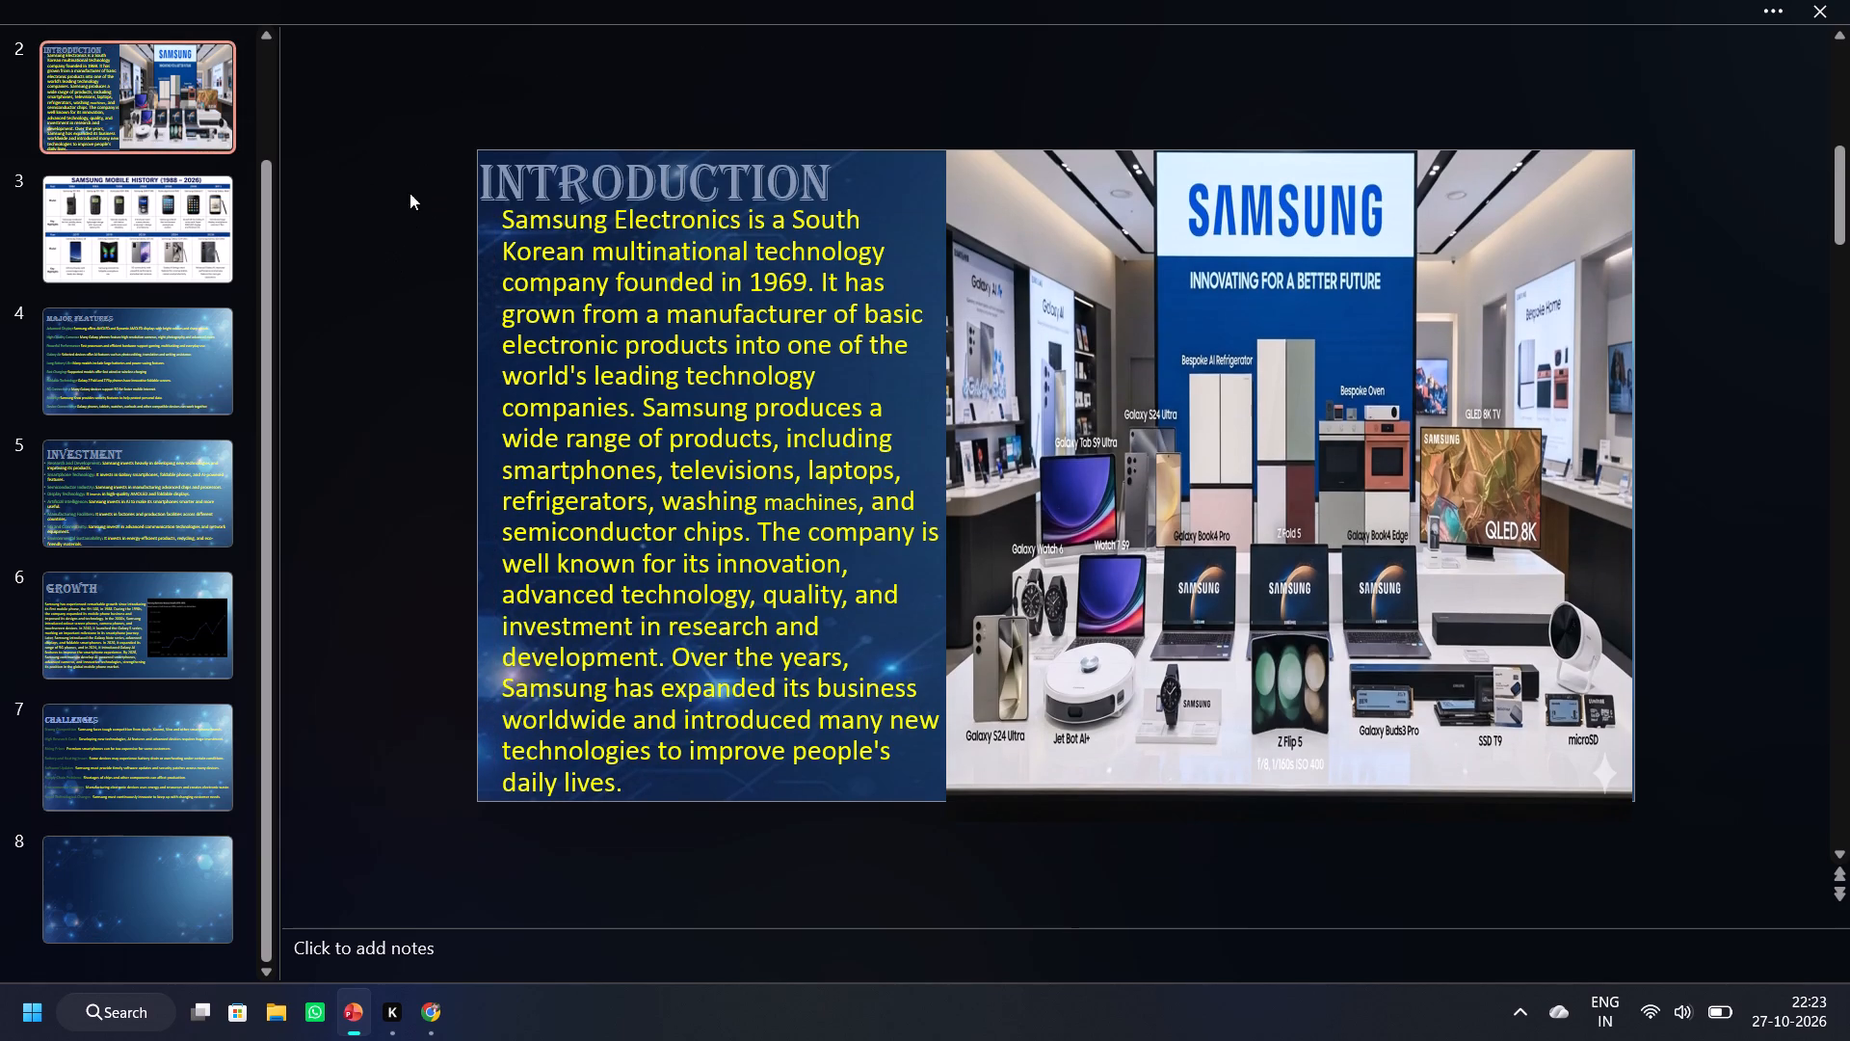
left_click(360, 352)
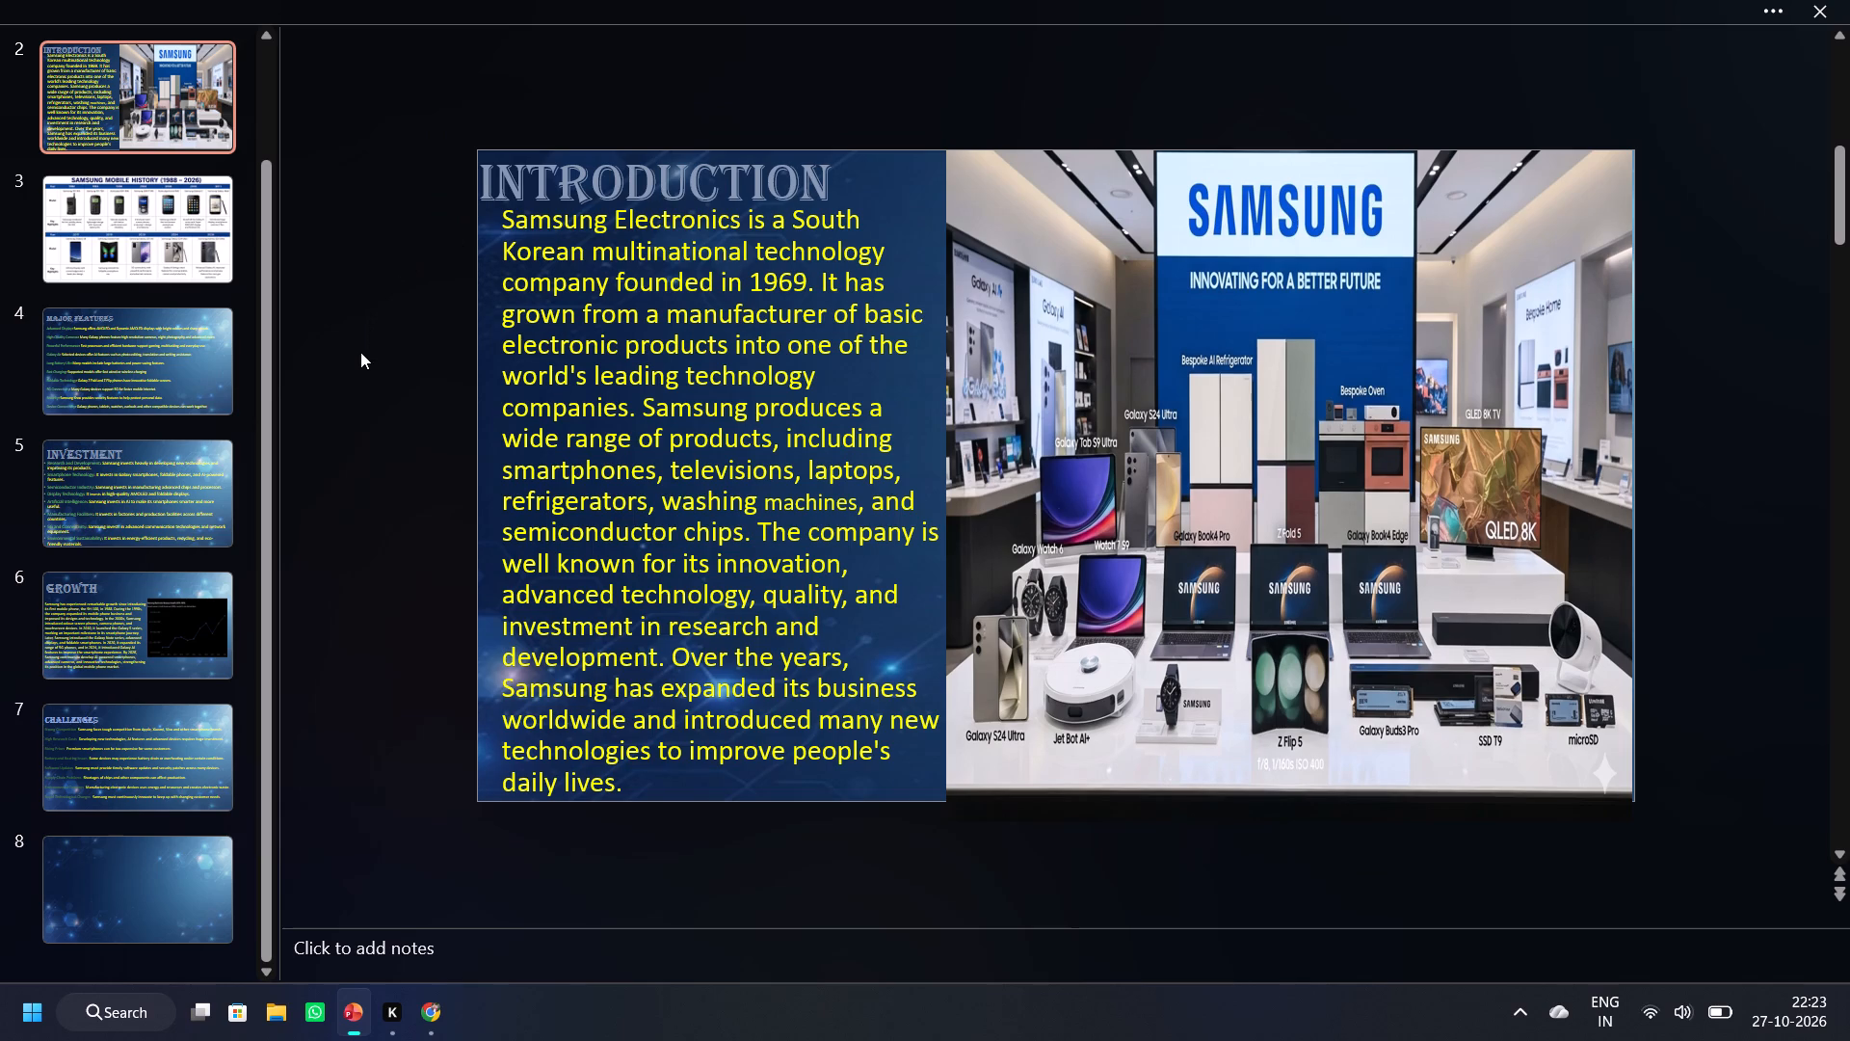
left_click(116, 885)
left_click(116, 885)
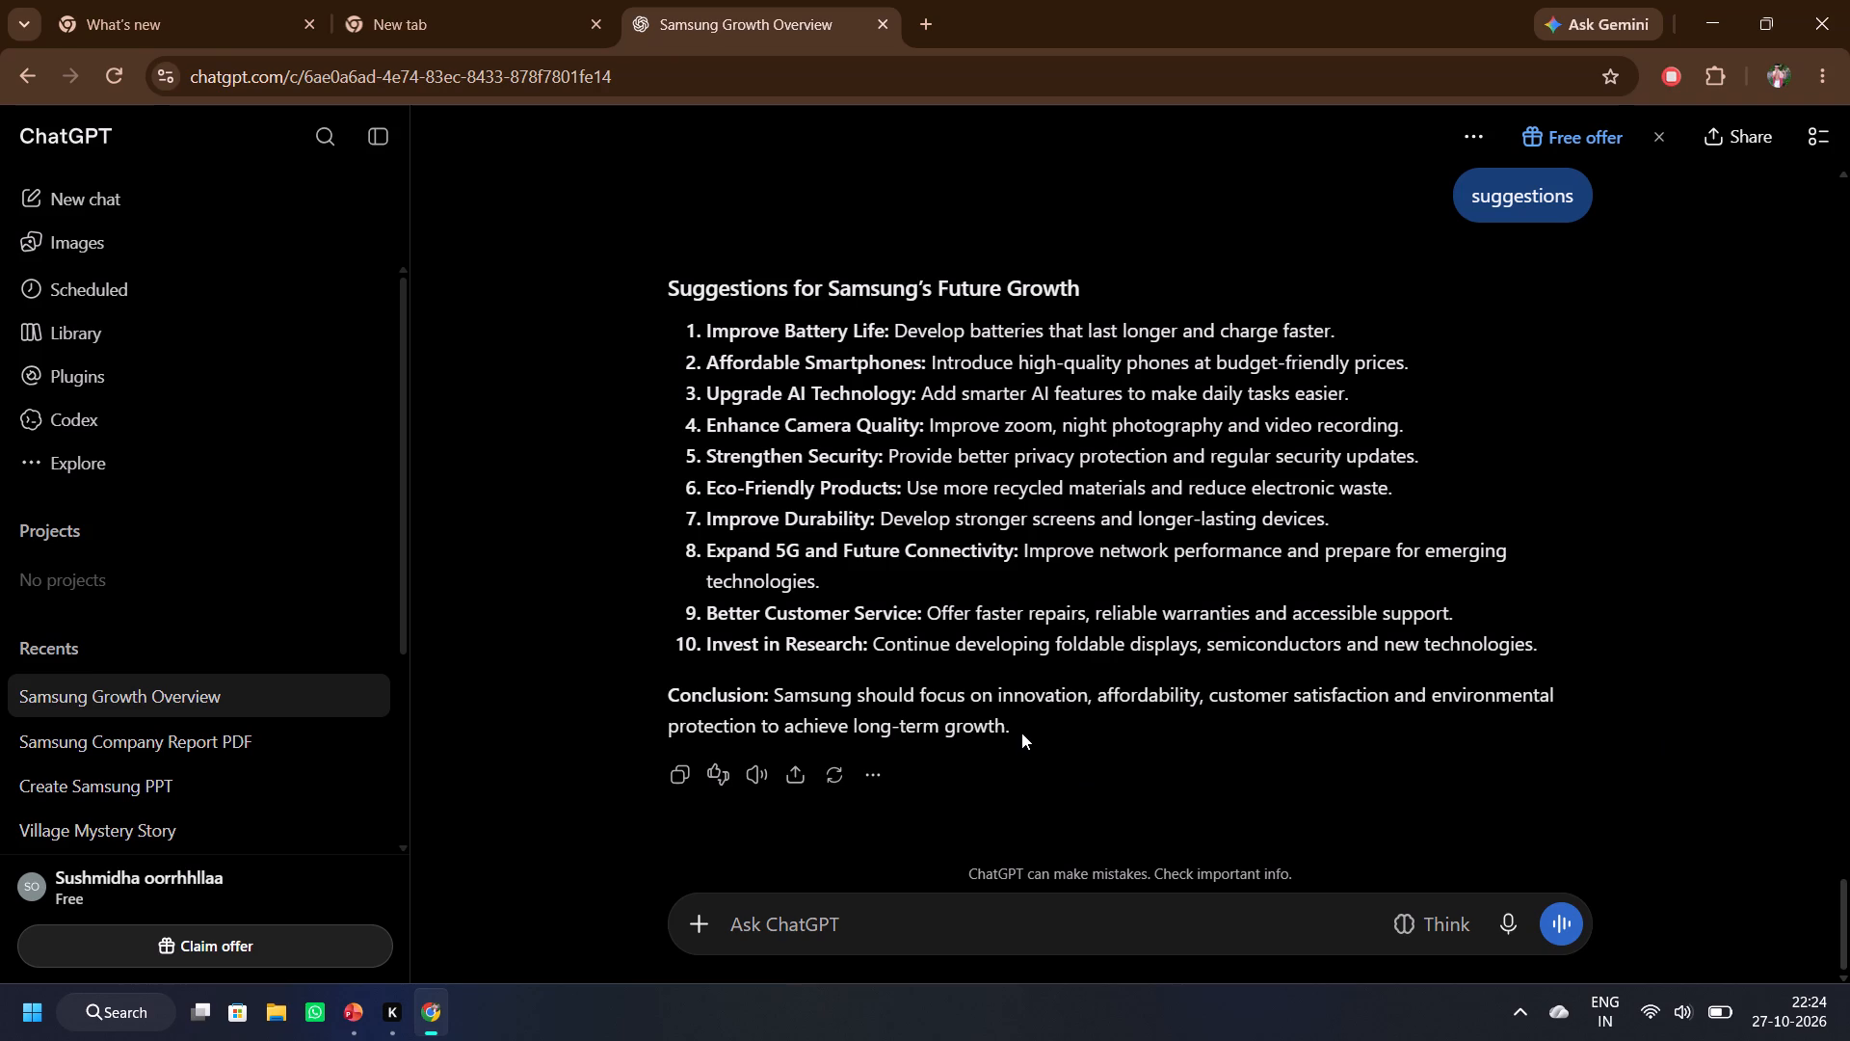
Switch back to PowerPoint and send slide 8's background picture backward one level, behind the content placeholder.
left_click(352, 996)
left_click(586, 269)
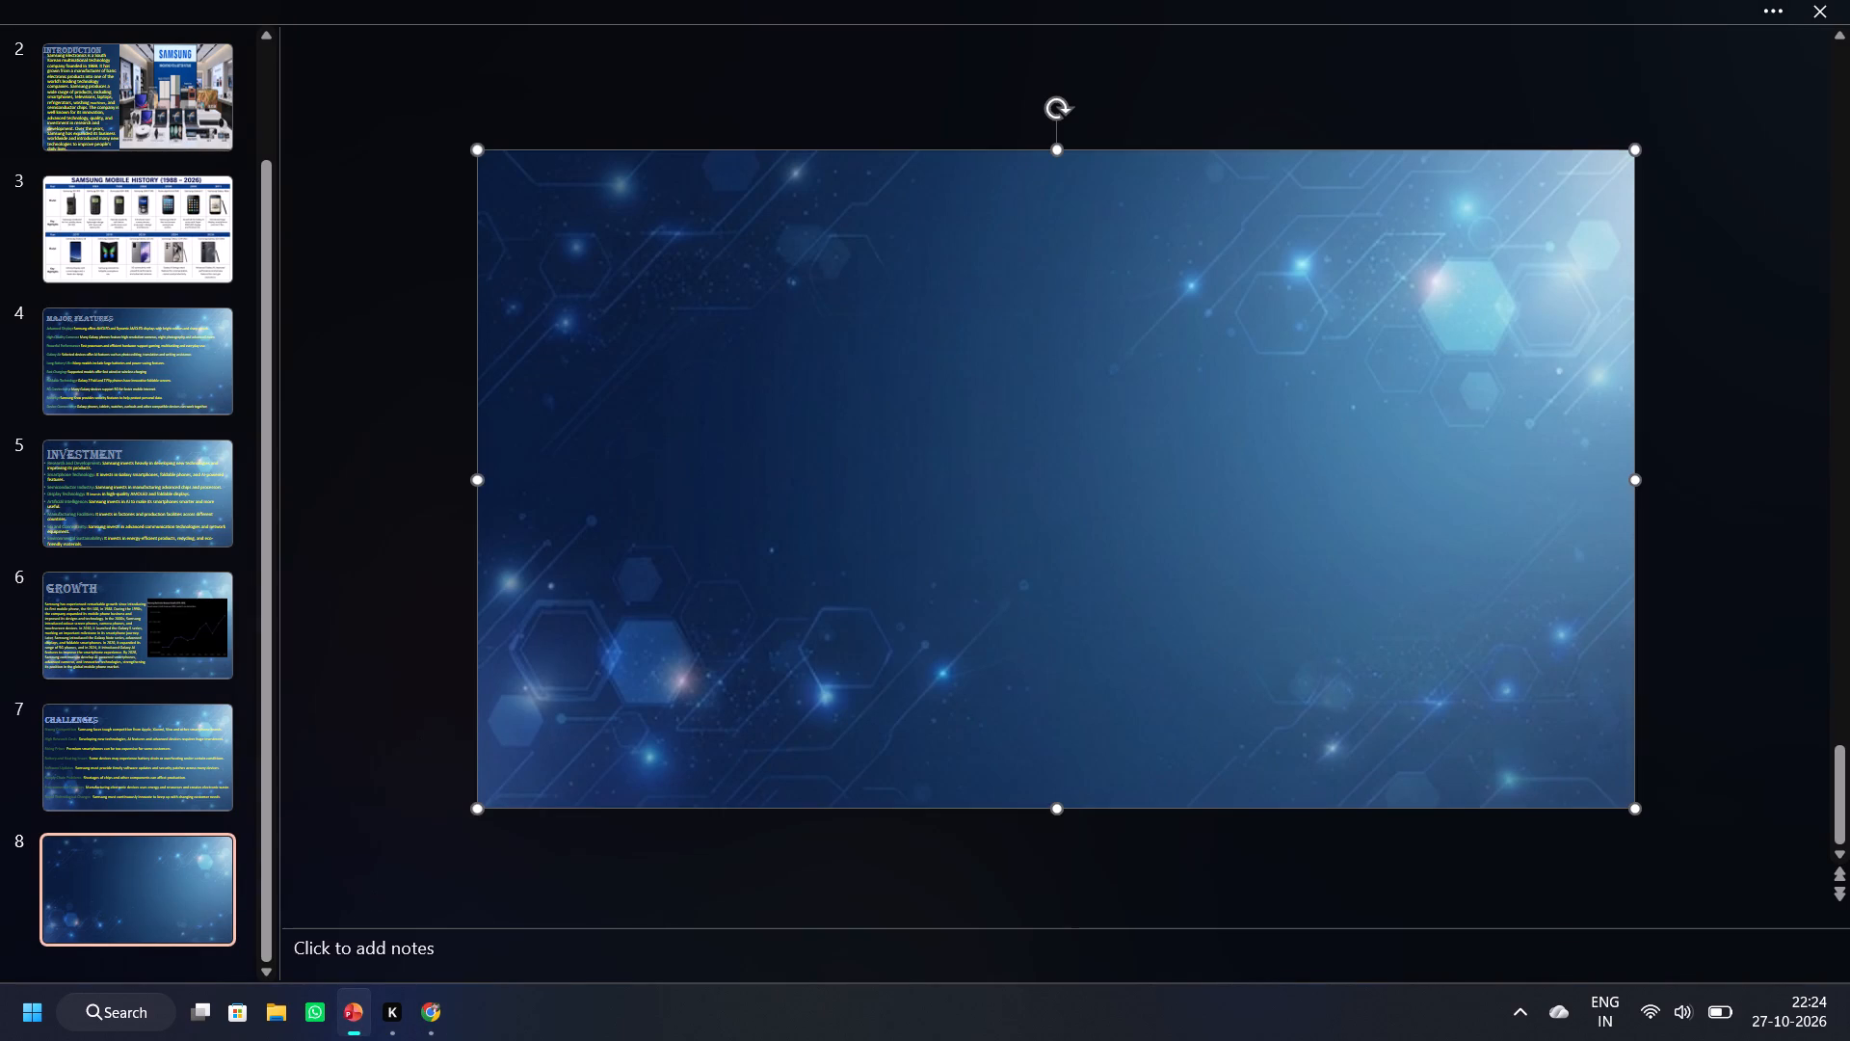
left_click(964, 0)
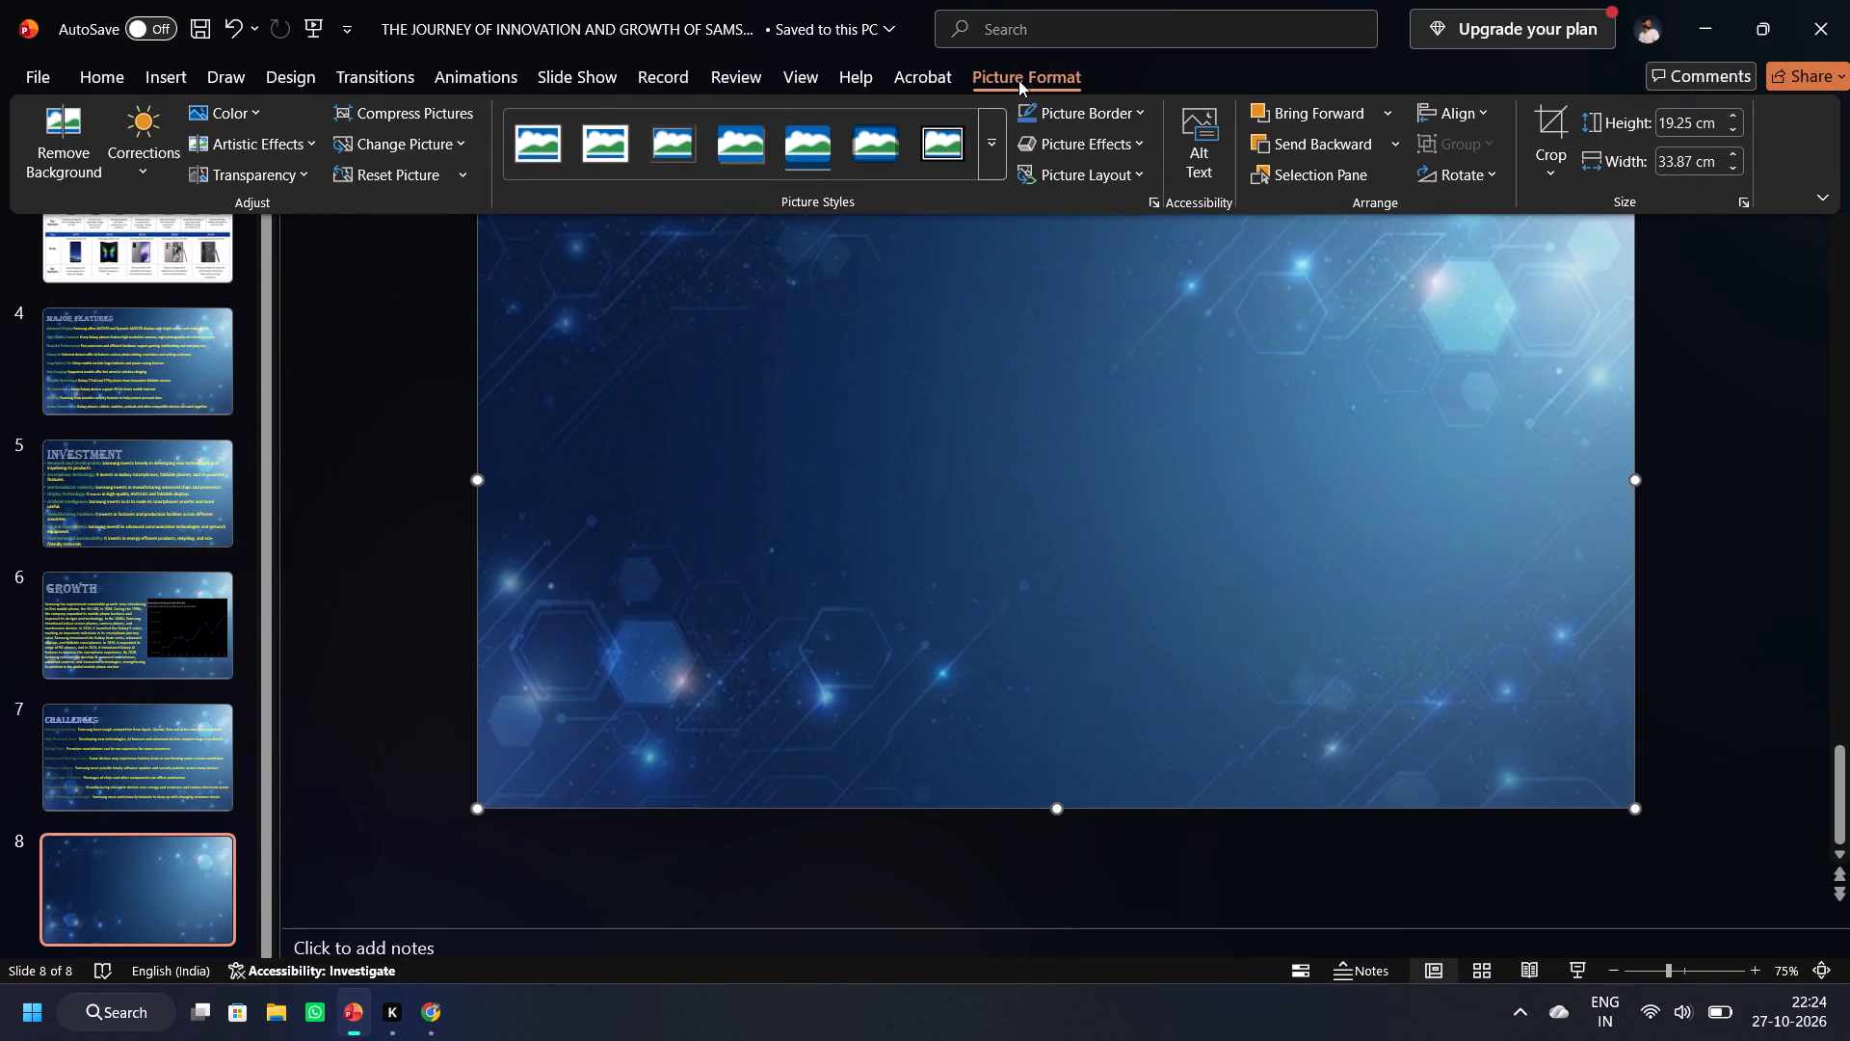
left_click(1273, 129)
Delete the filler letter "m" from slide 8's content placeholder and leave the placeholder.
left_click_drag(665, 307, 632, 340)
left_click(632, 340)
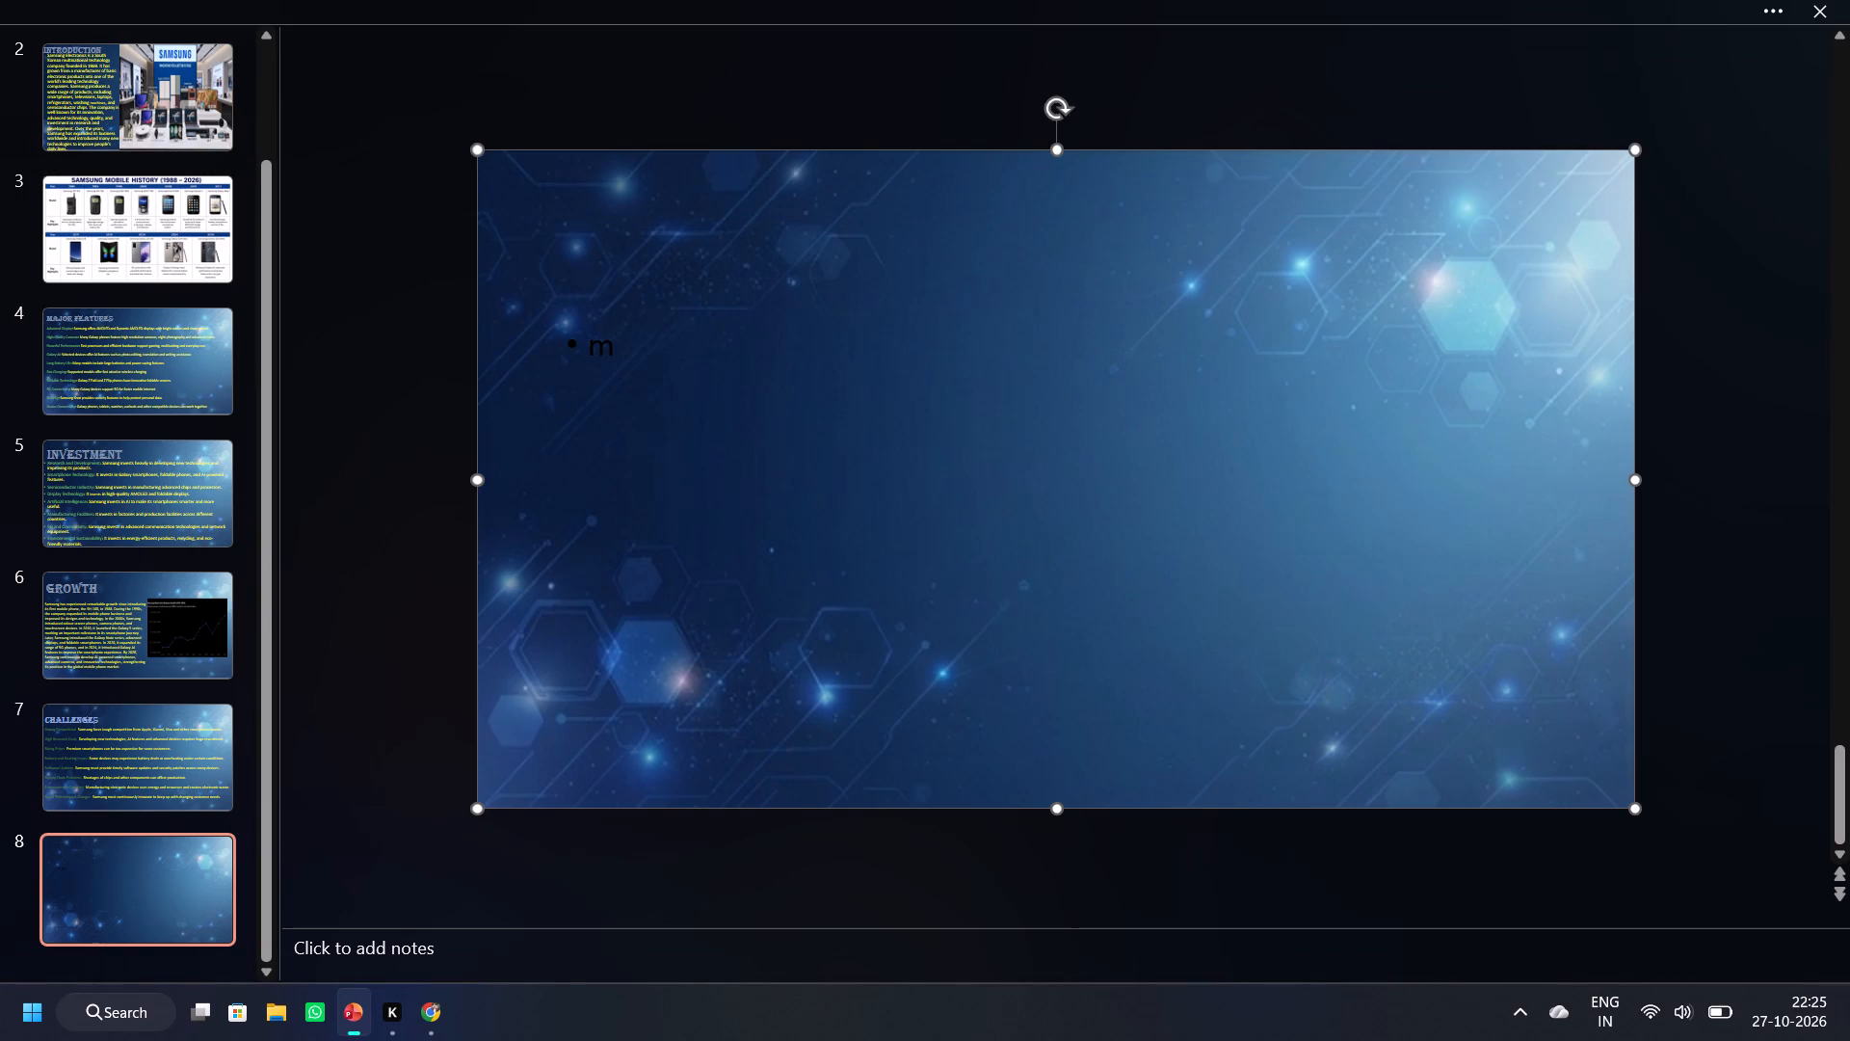
left_click(589, 349)
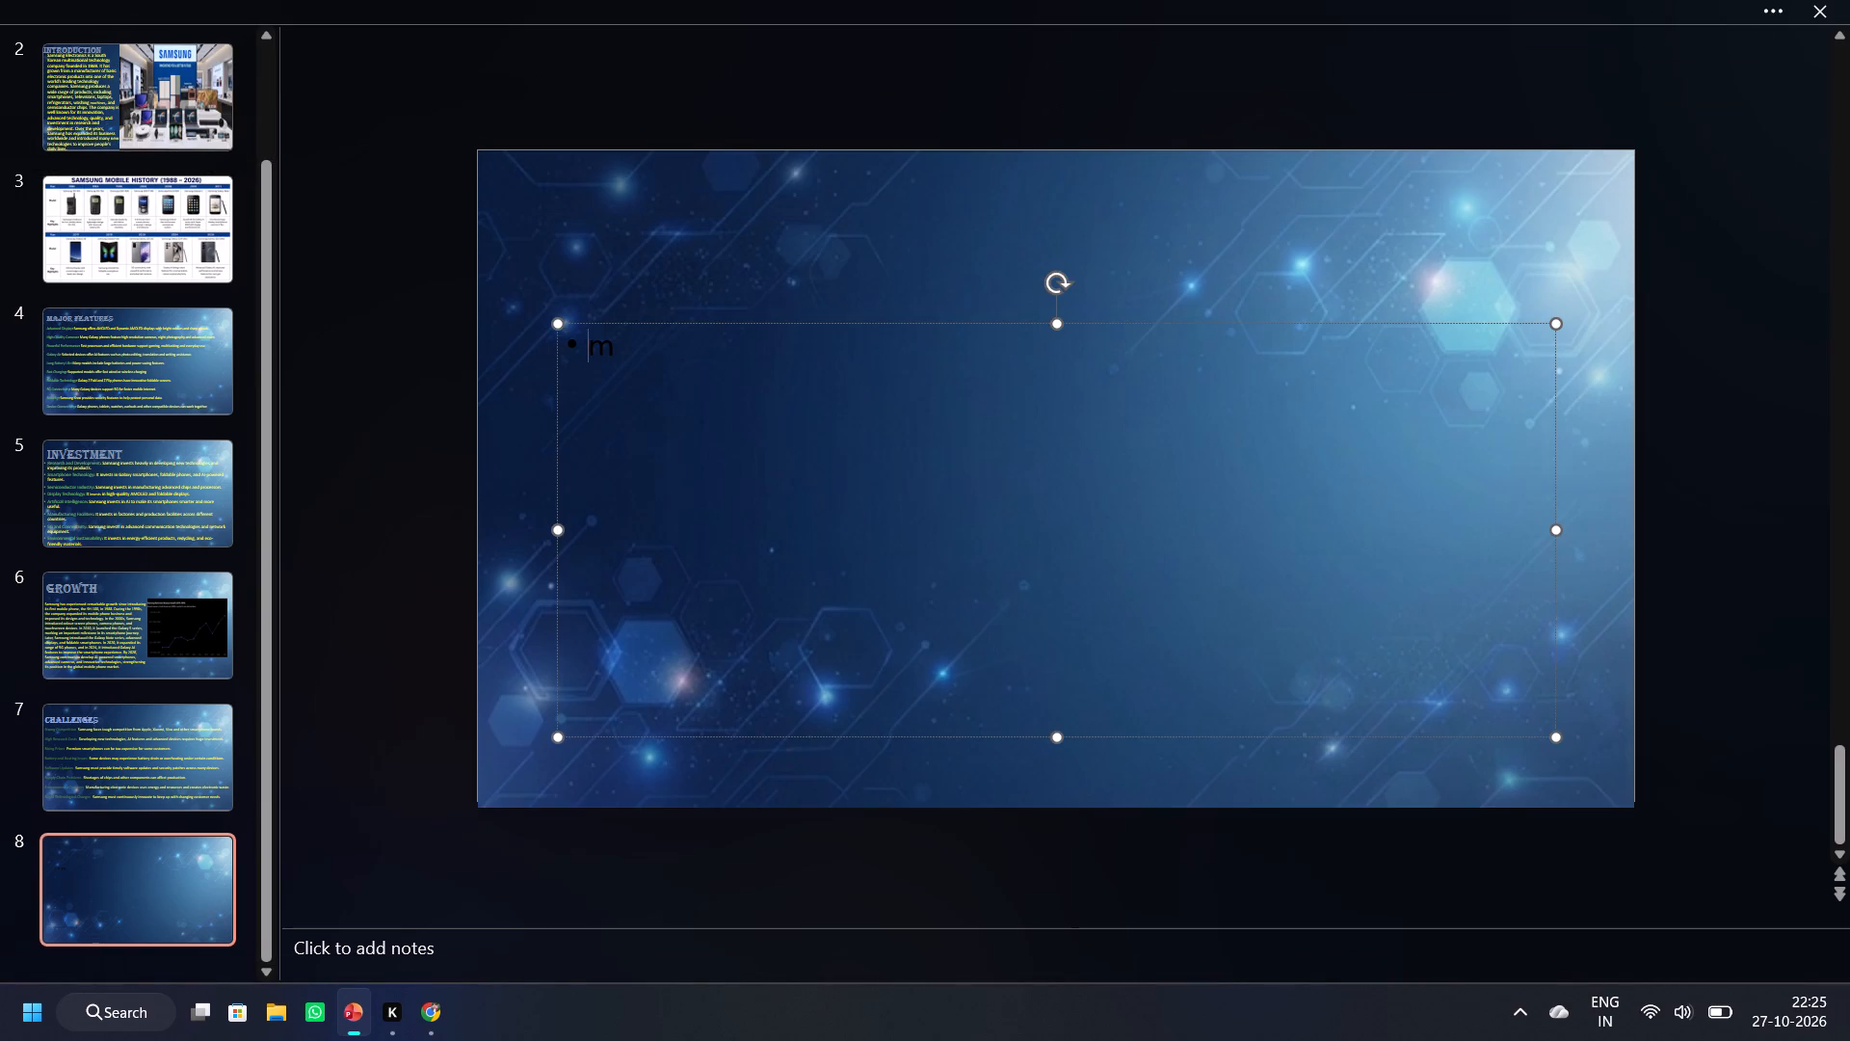
left_click(623, 351)
key("BackSpace")
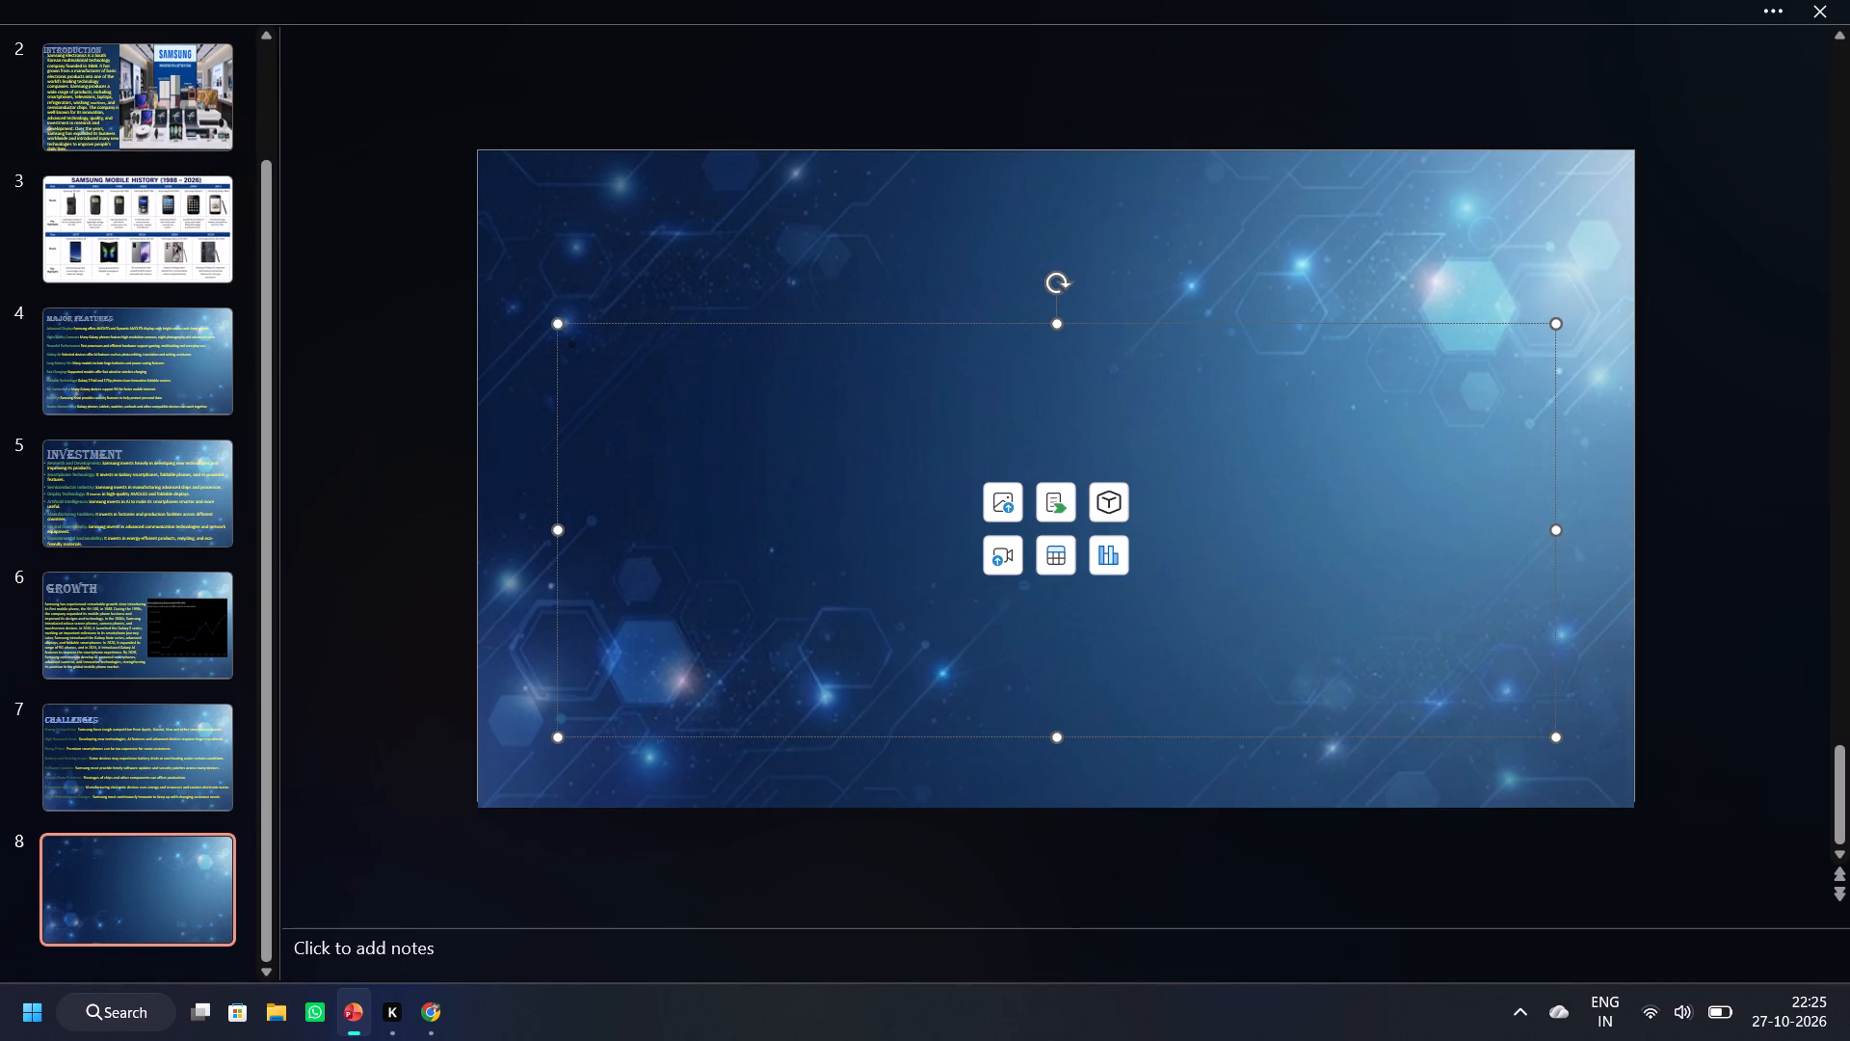
left_click(638, 250)
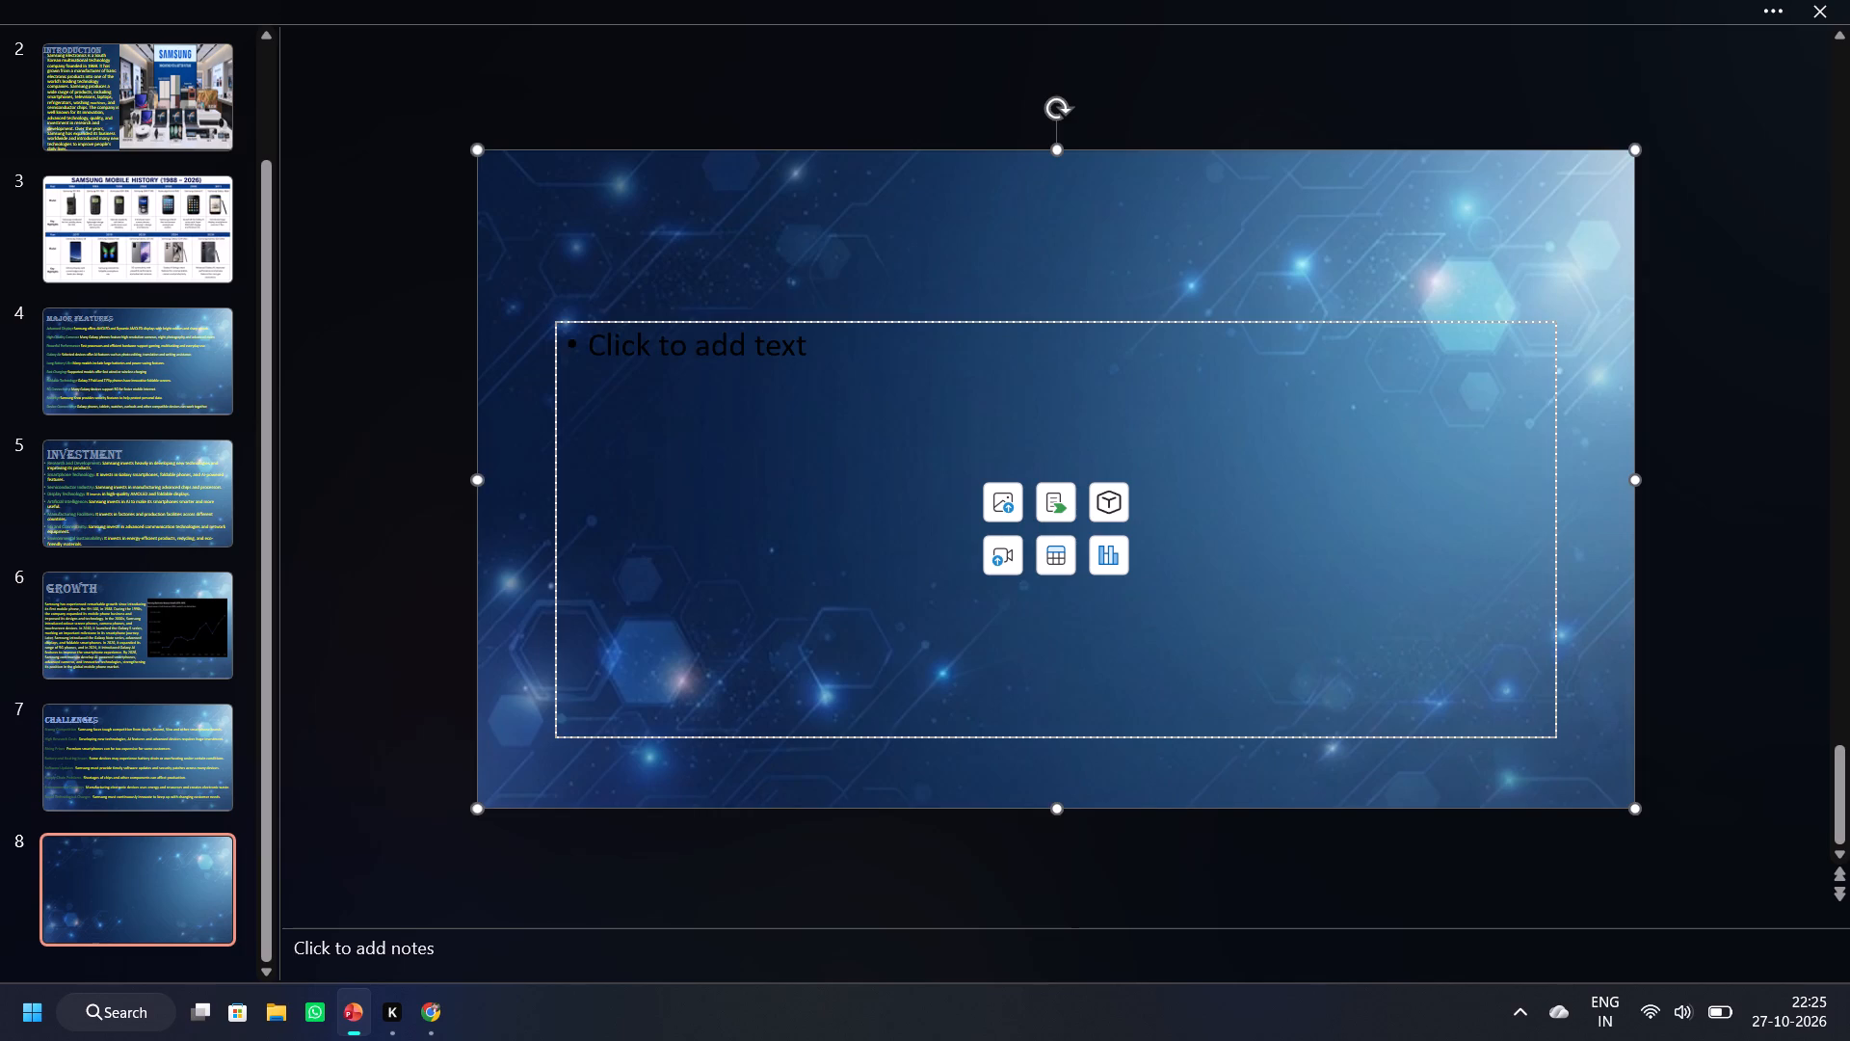
Apply the Title and Content layout to slide 8 with the blue technology background.
left_click(709, 245)
left_click(508, 0)
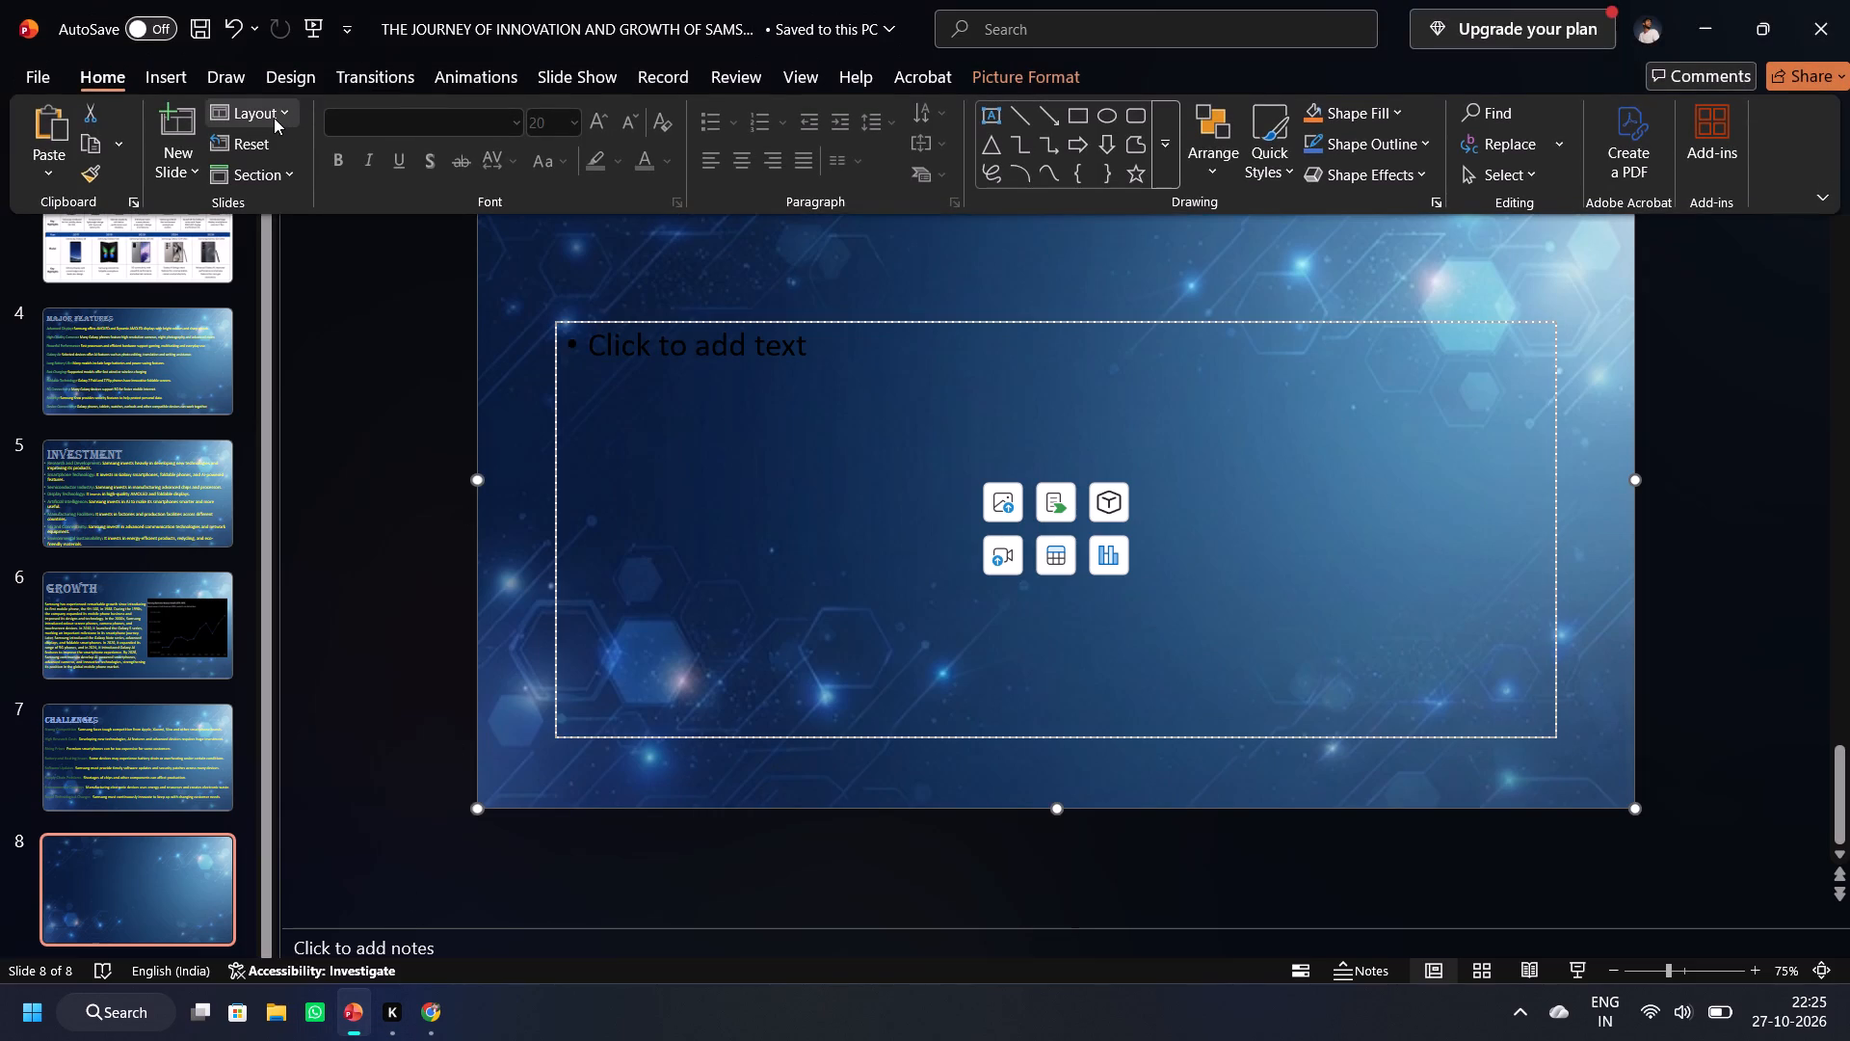
left_click(274, 118)
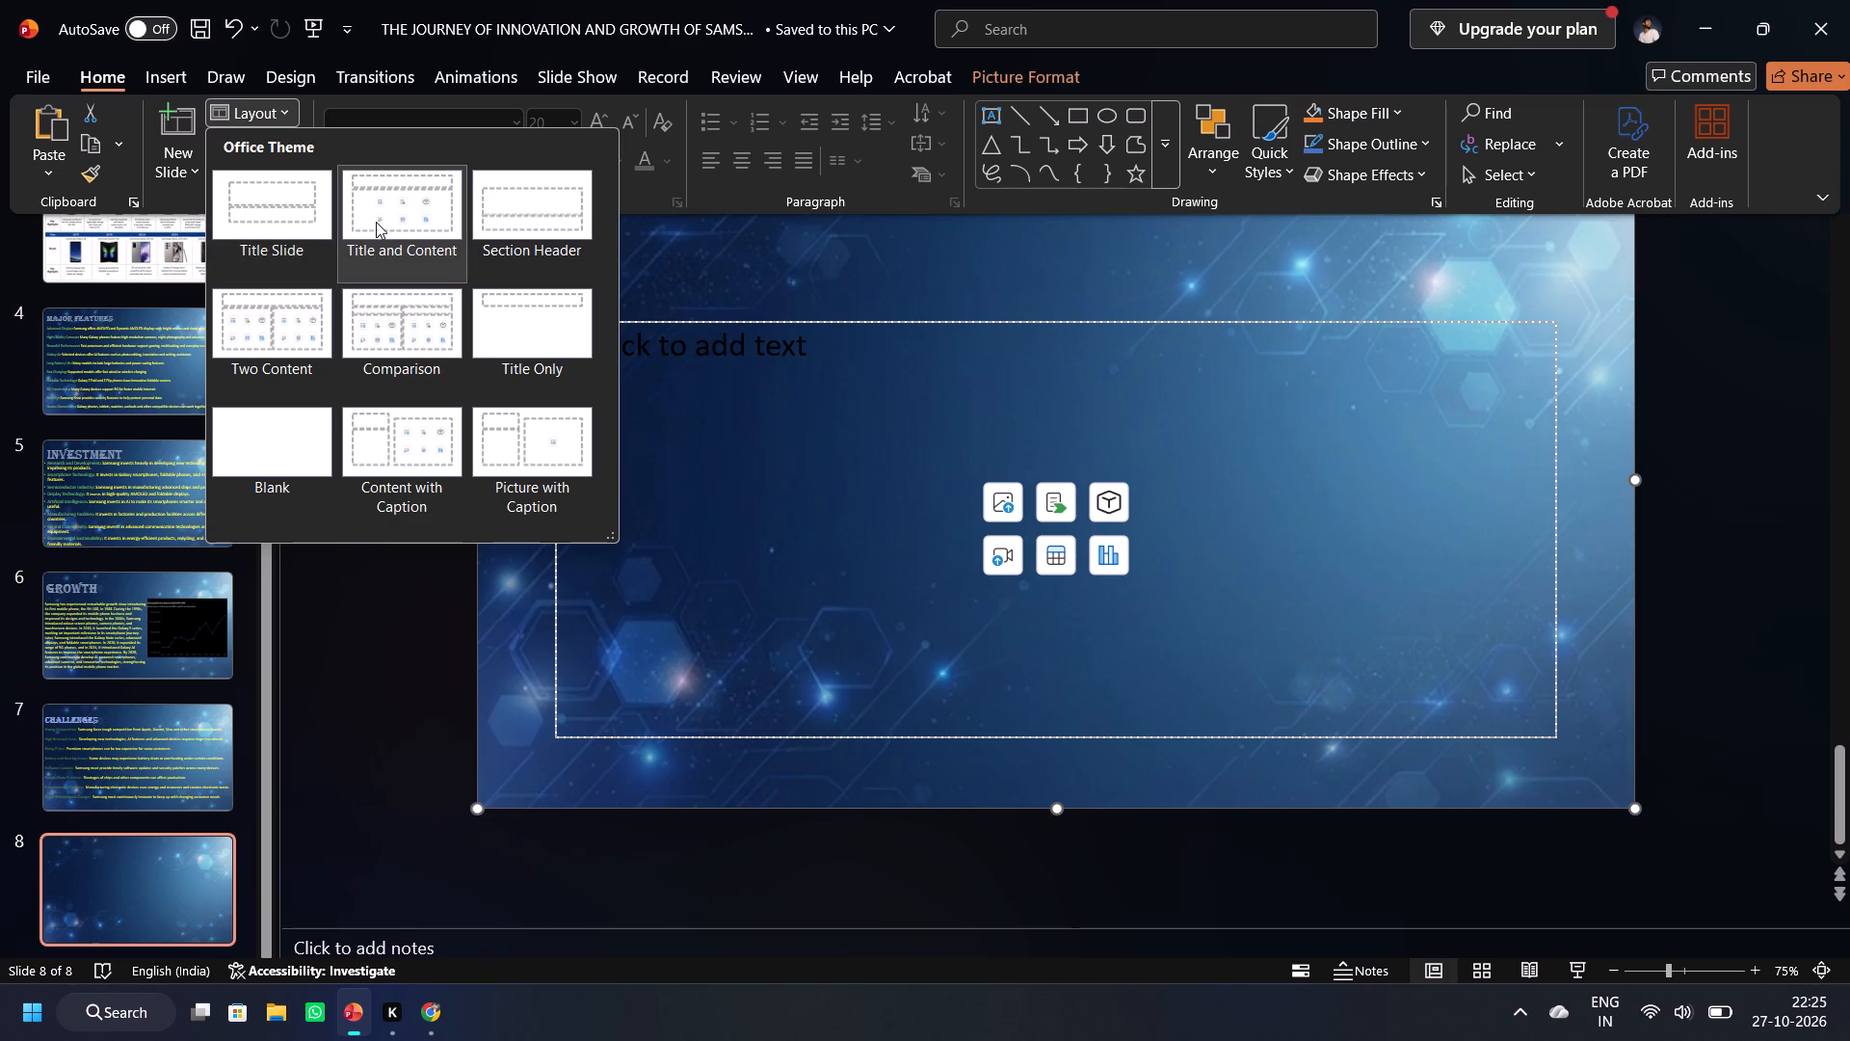
left_click(382, 222)
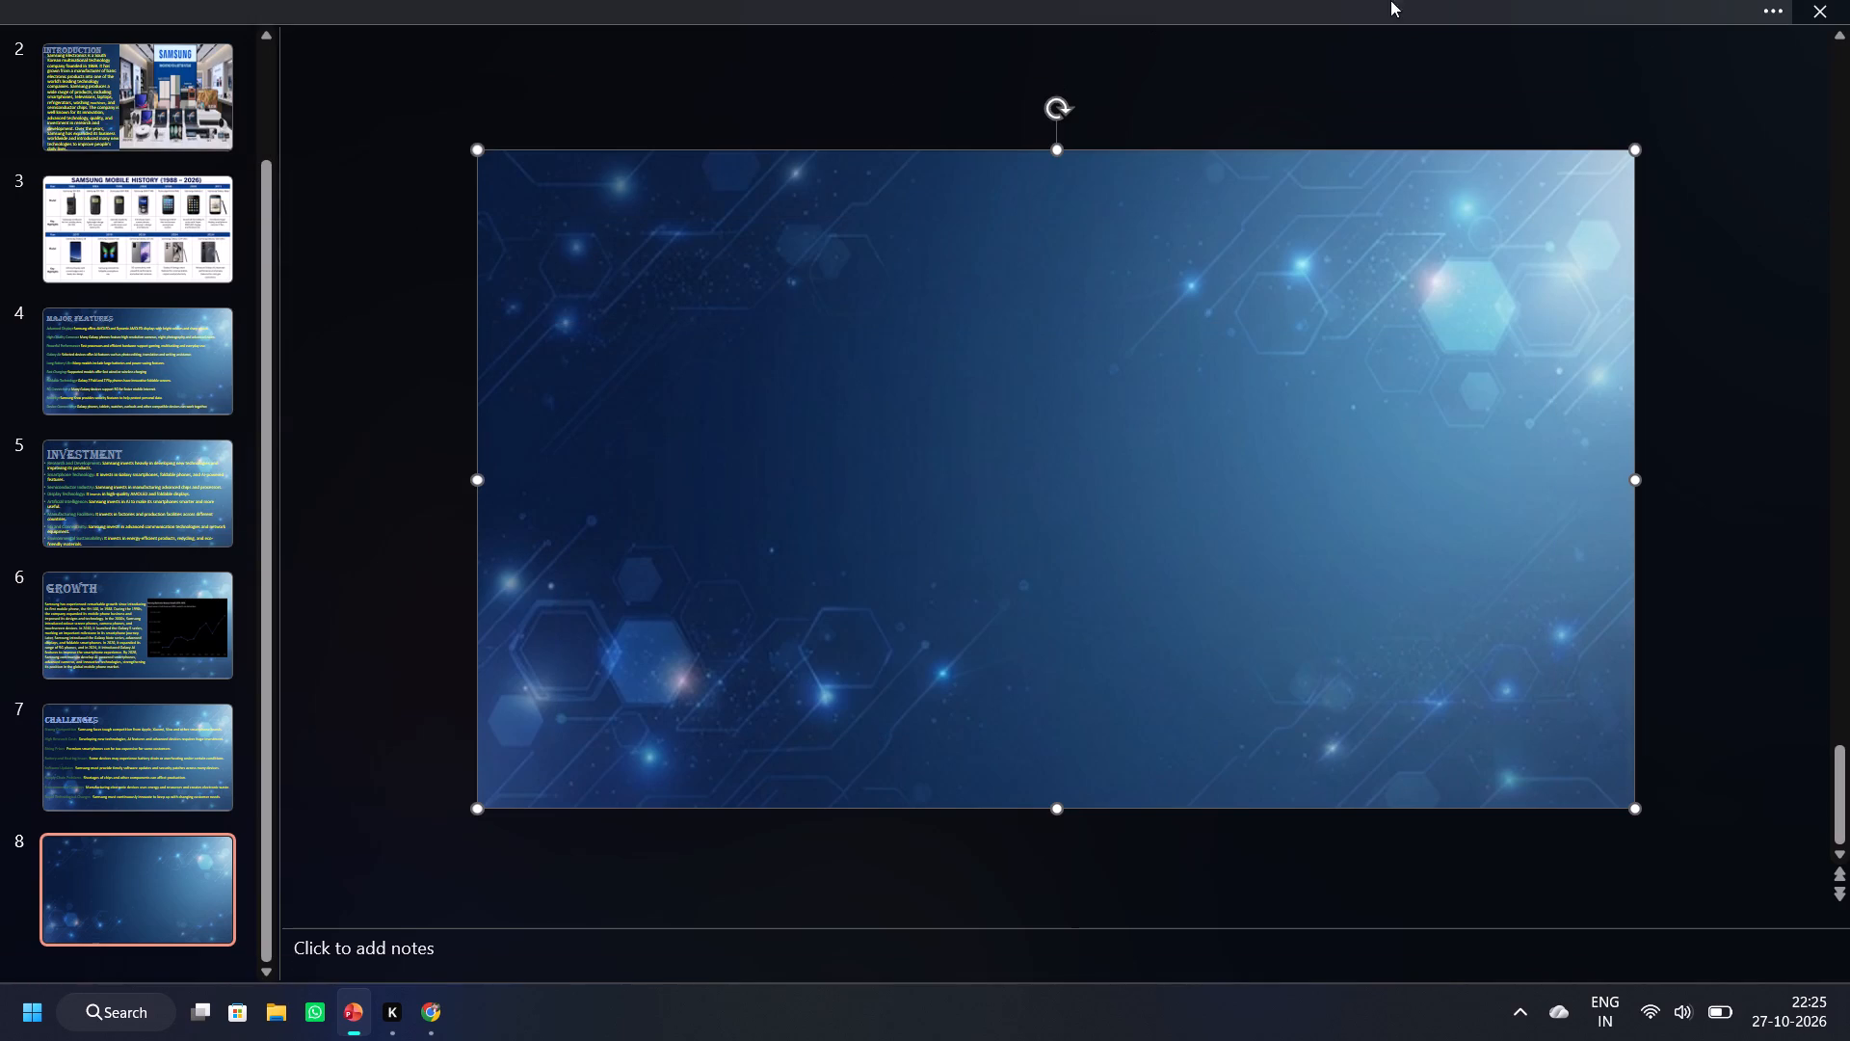
Send slide 8's background picture backward one level, behind the content placeholder.
left_click(1445, 0)
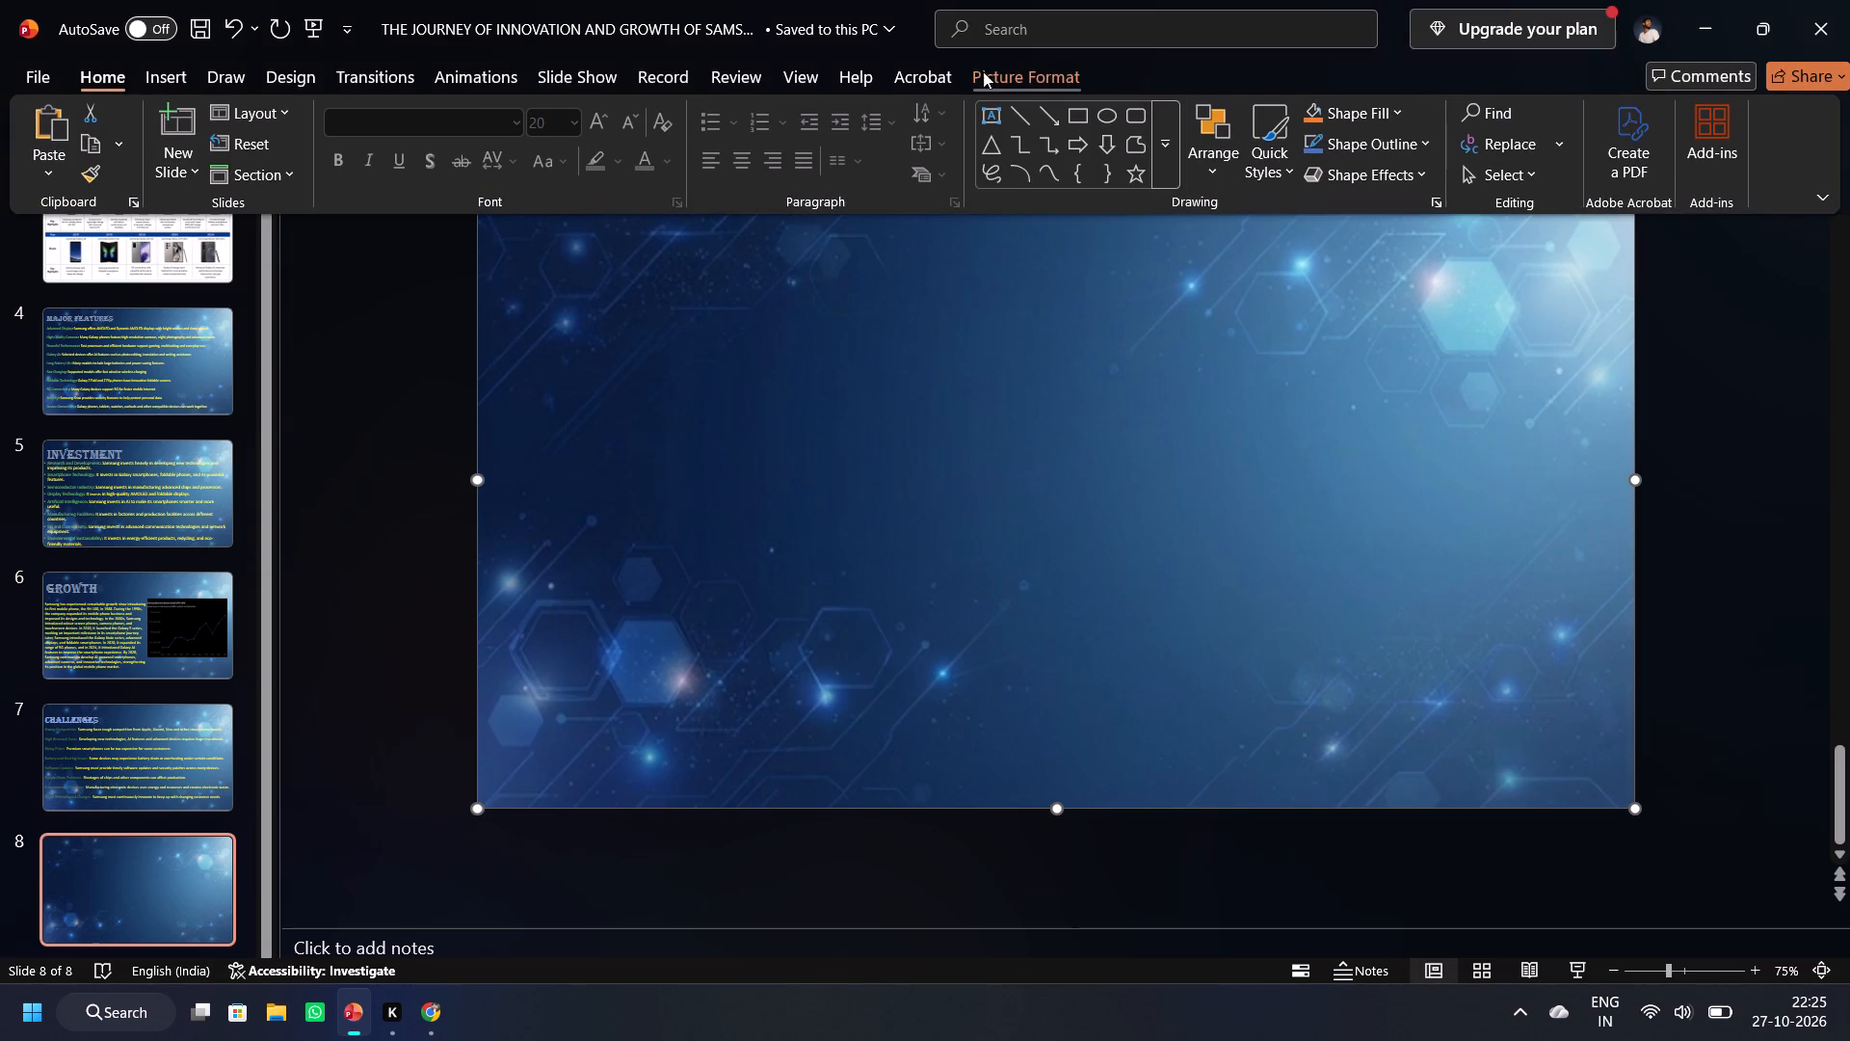
left_click(979, 66)
left_click(1334, 146)
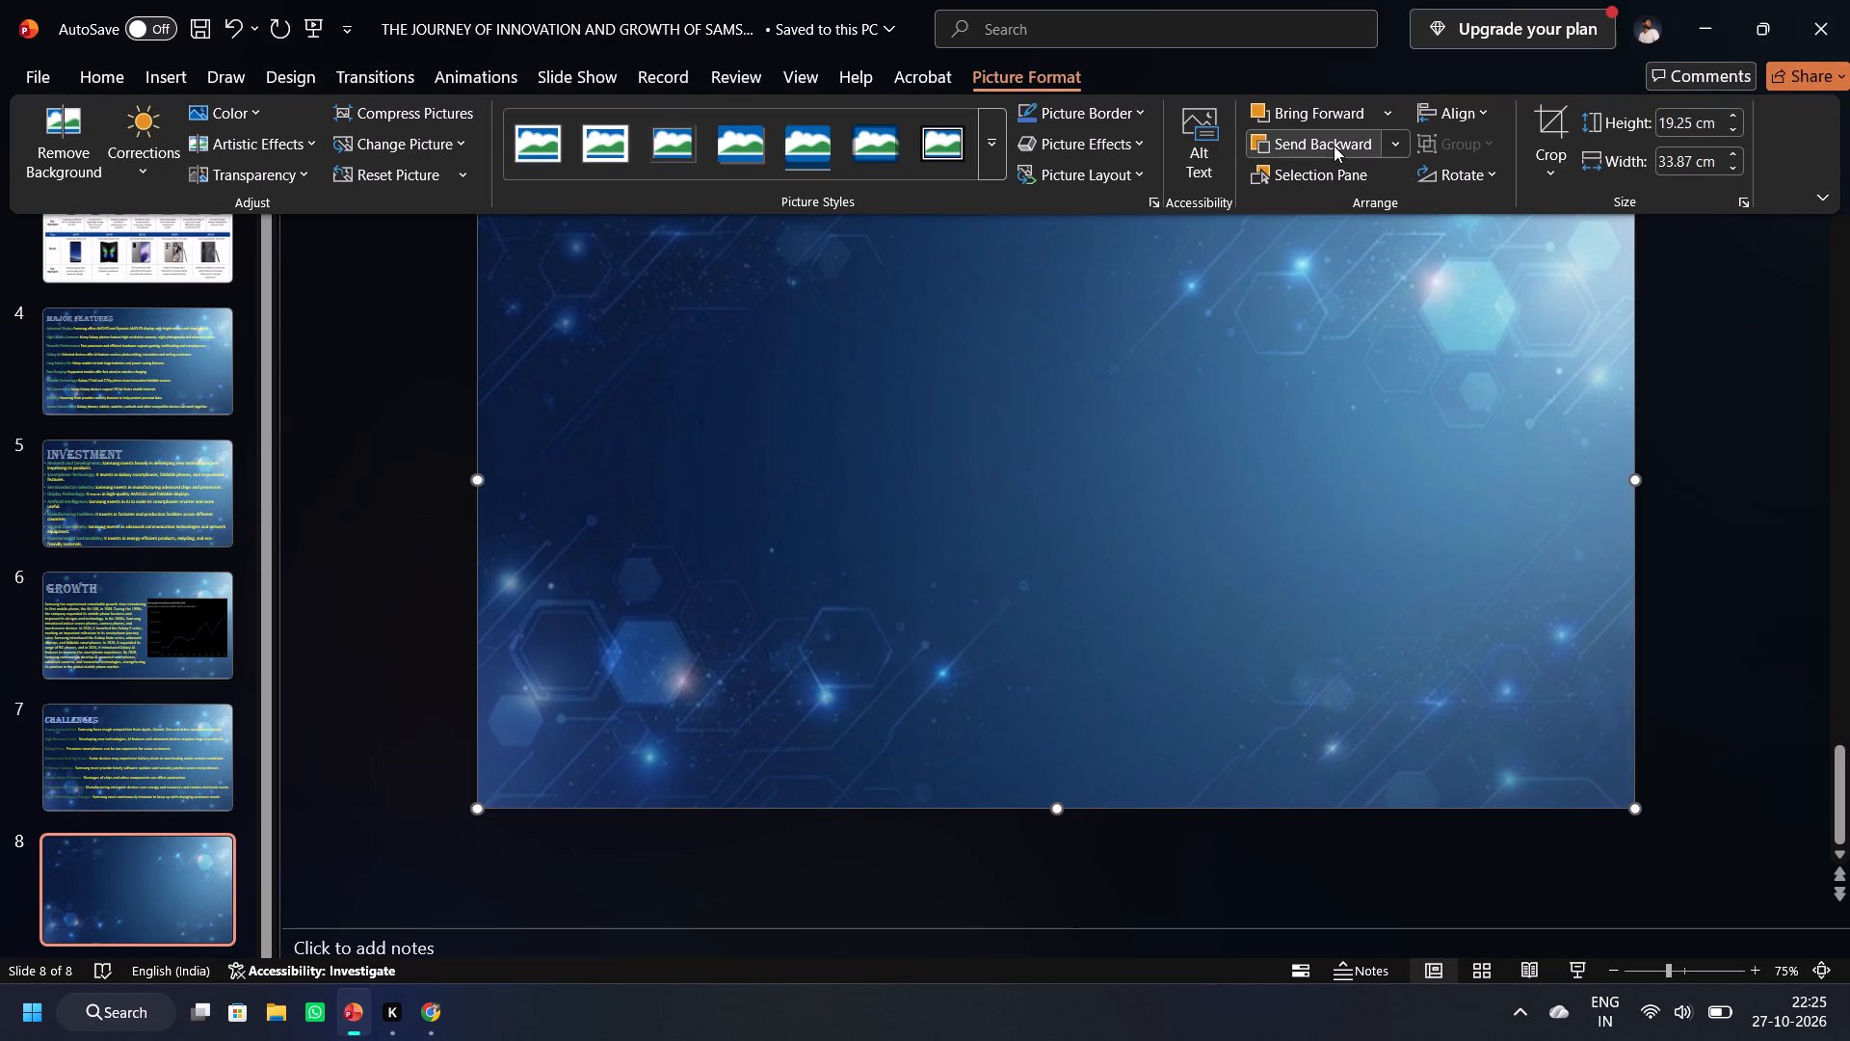
left_click(1091, 280)
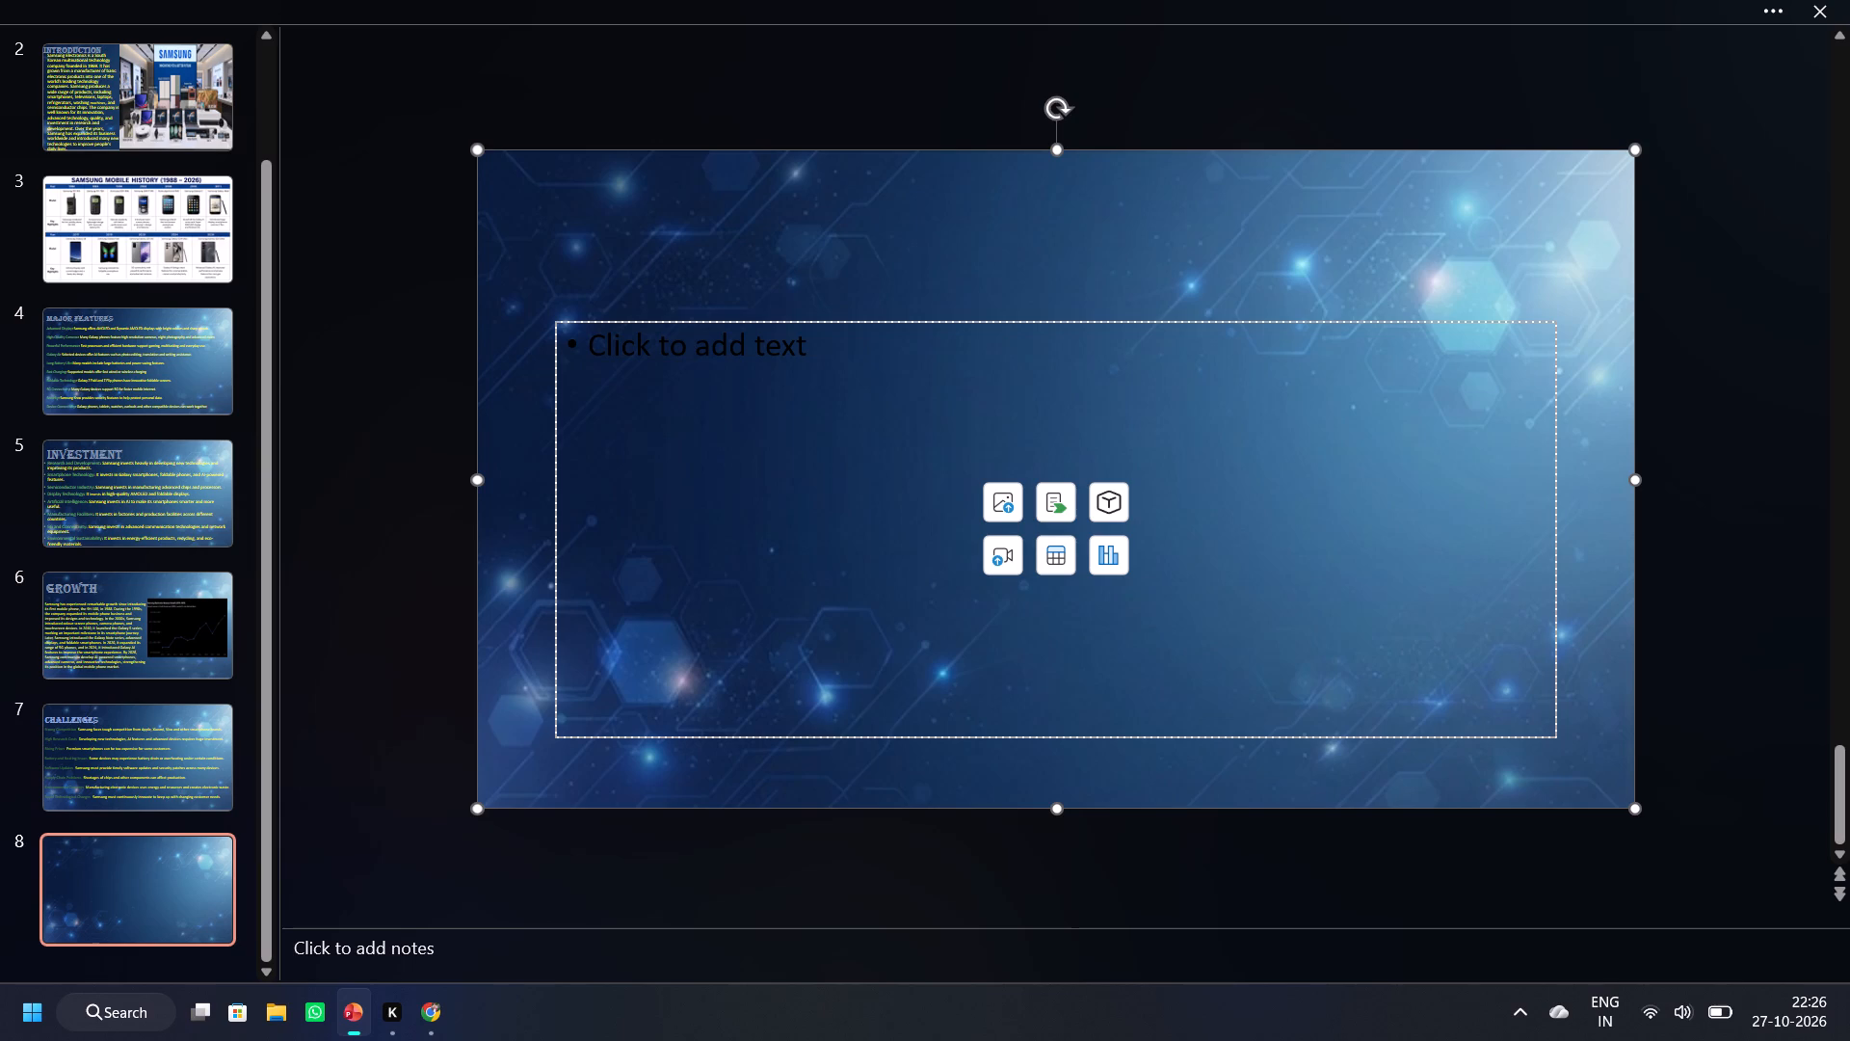
Run the slide show from the beginning and review the title slide and the Introduction slide.
left_click(77, 88)
left_click(1014, 0)
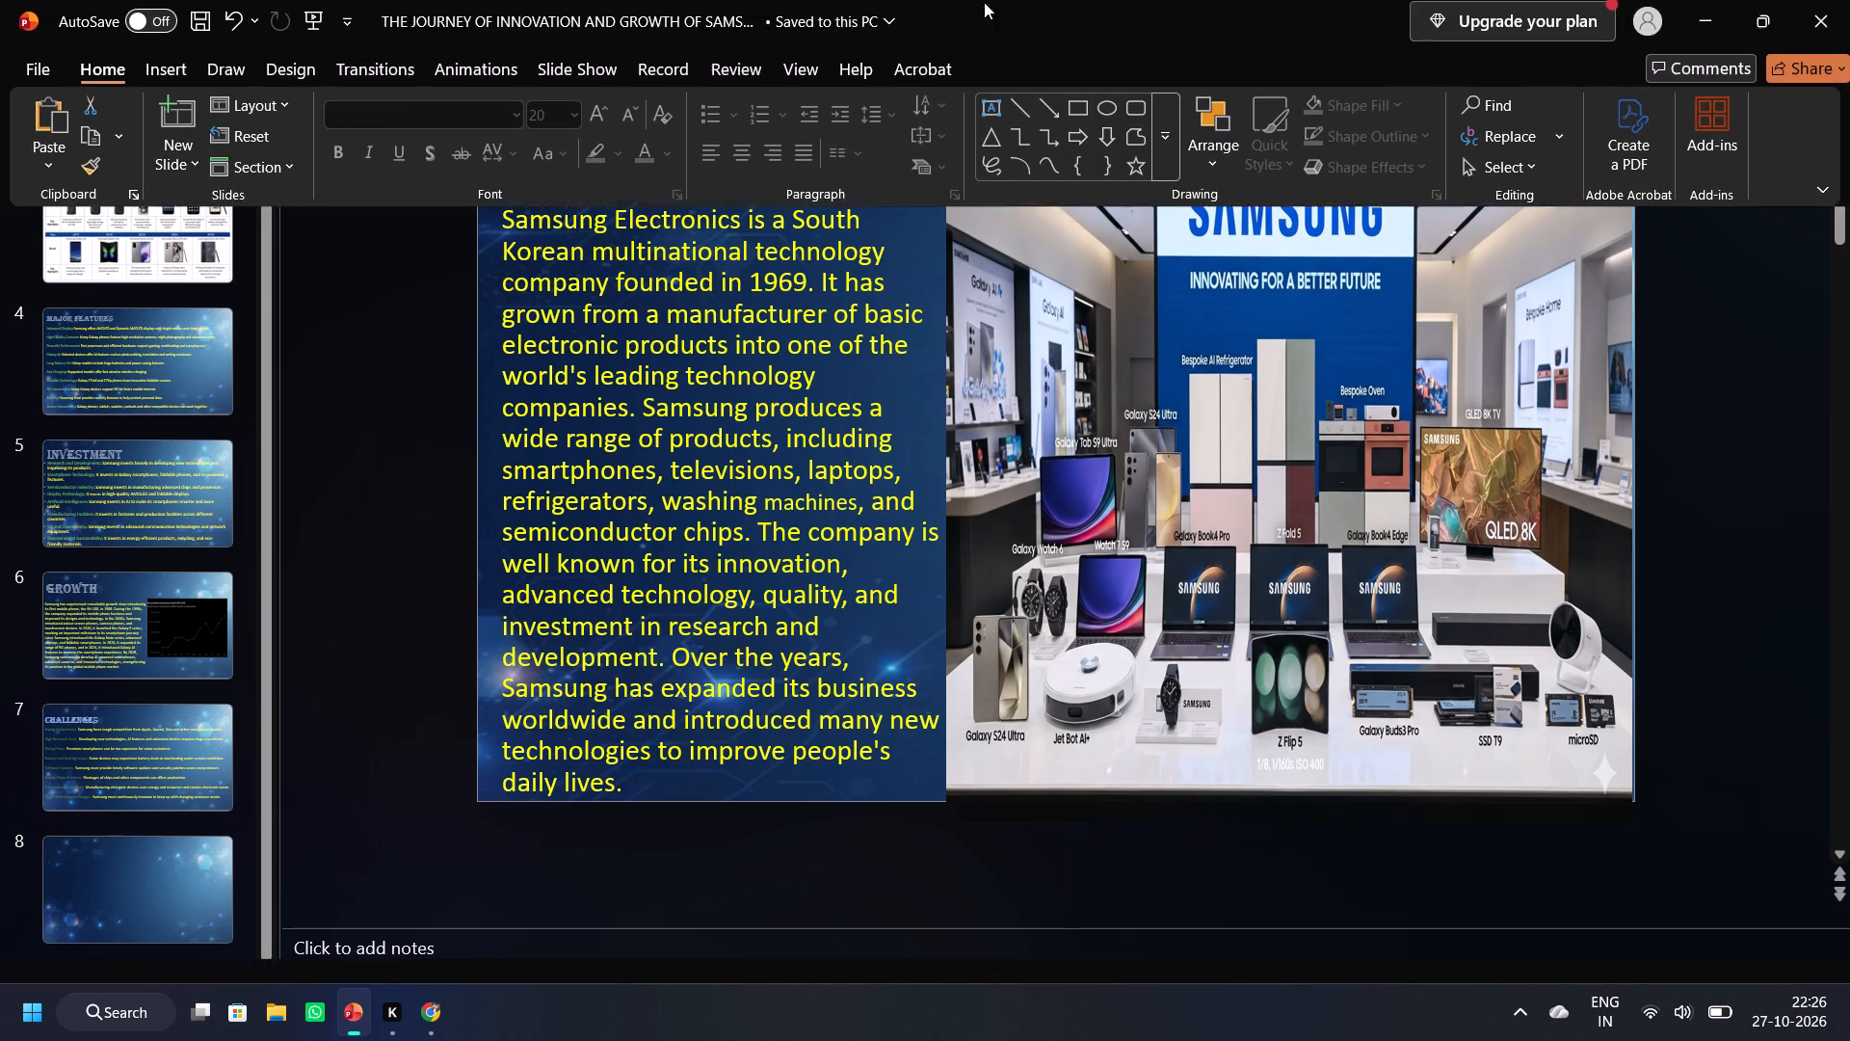
left_click(591, 65)
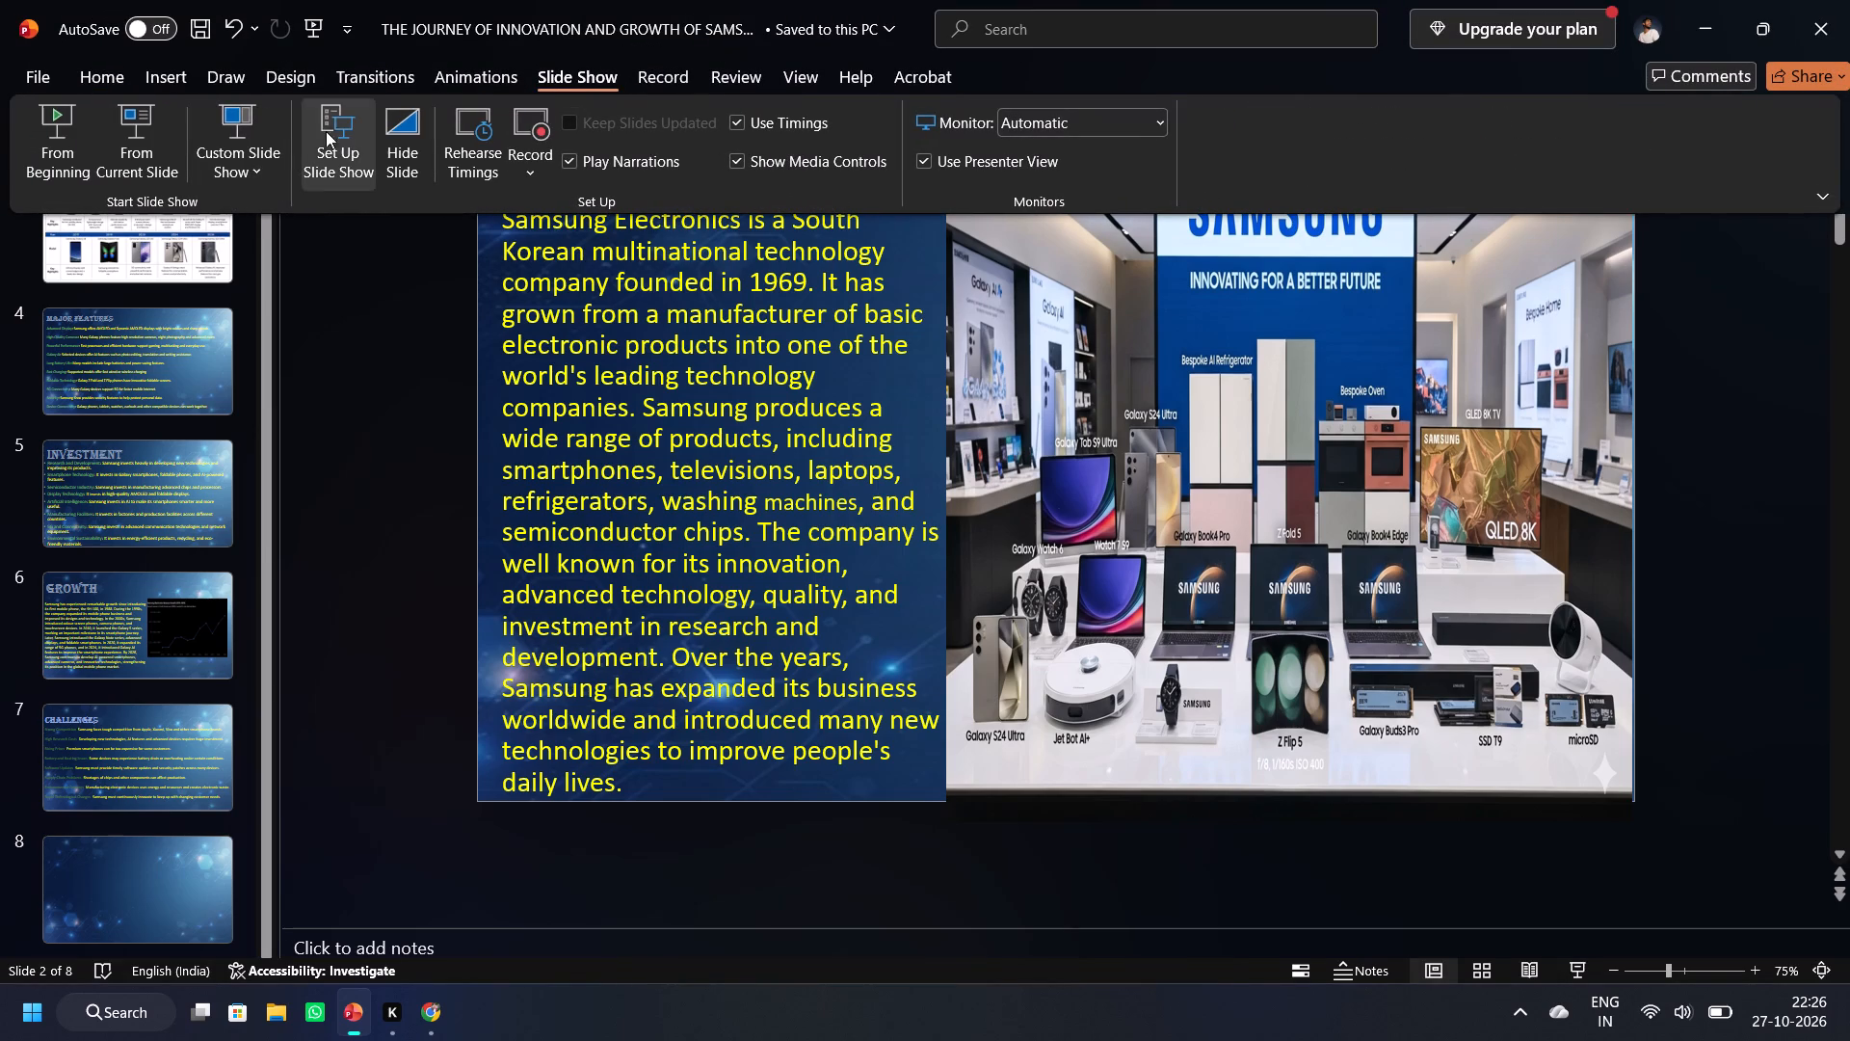
left_click(36, 140)
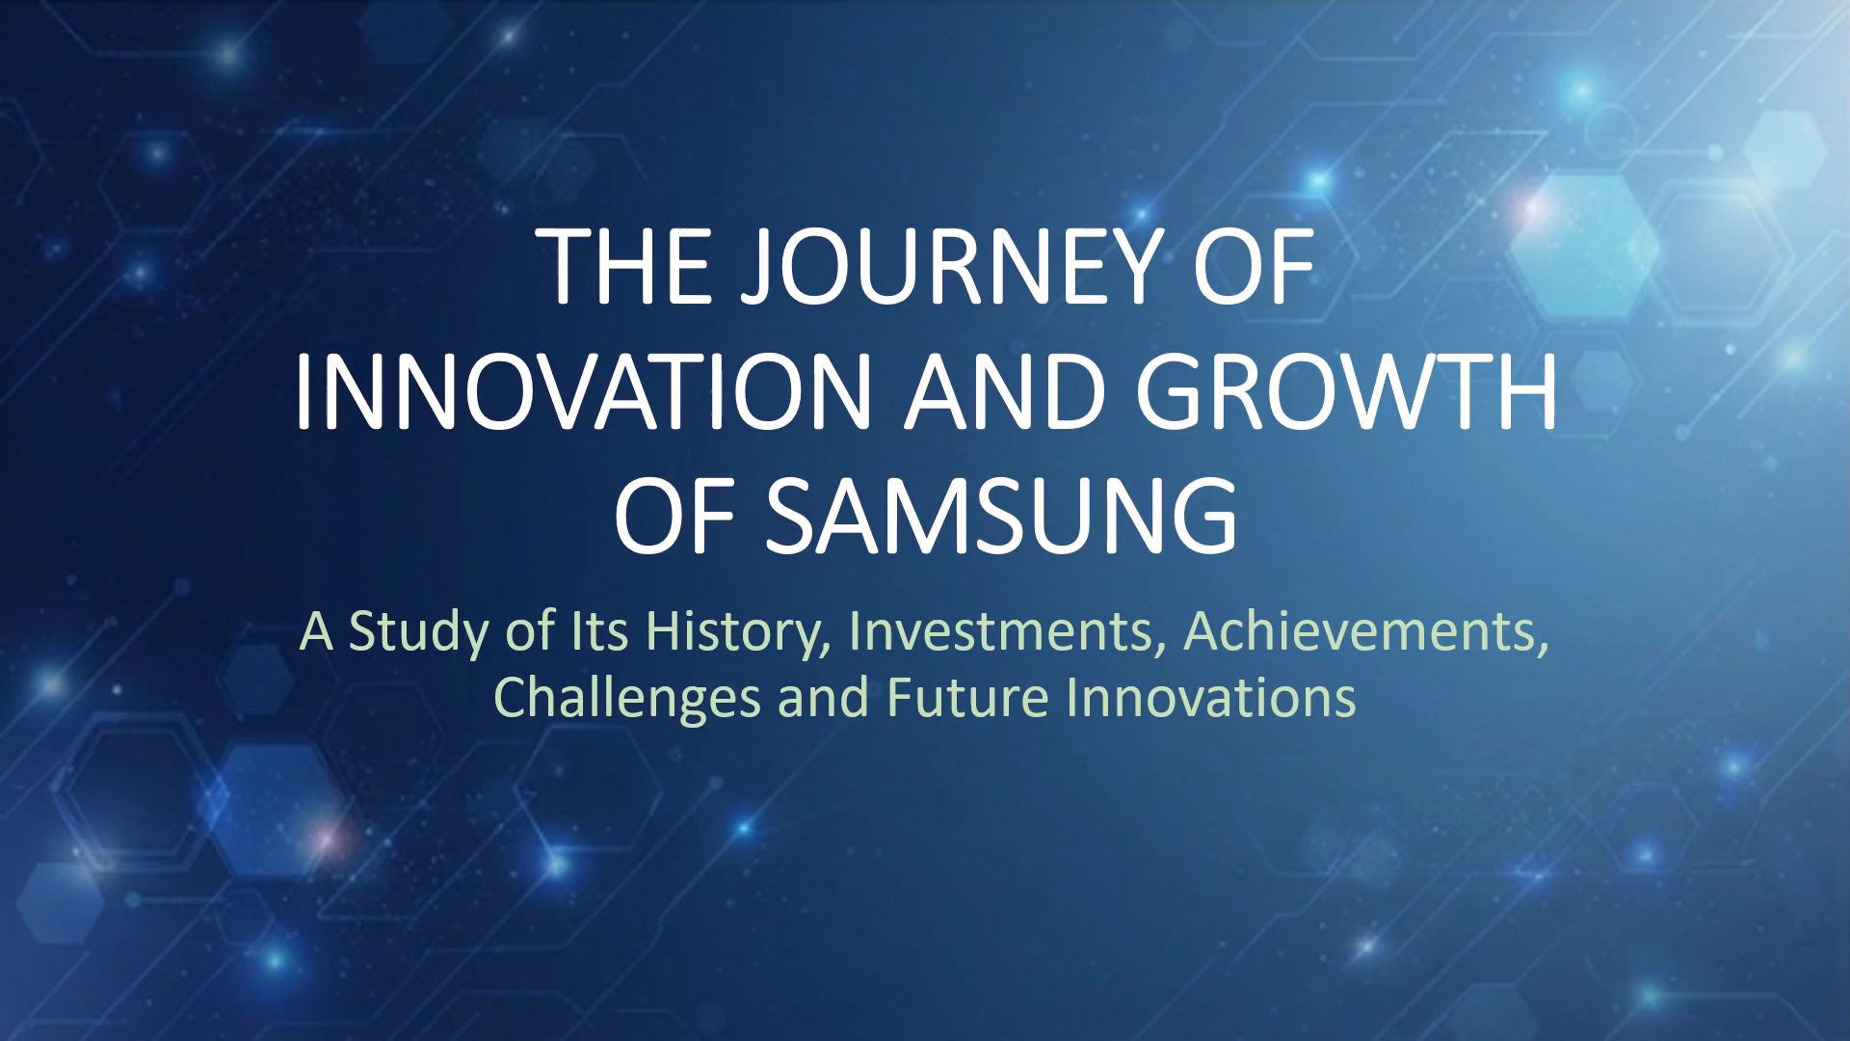
left_click(144, 8)
left_click(144, 8)
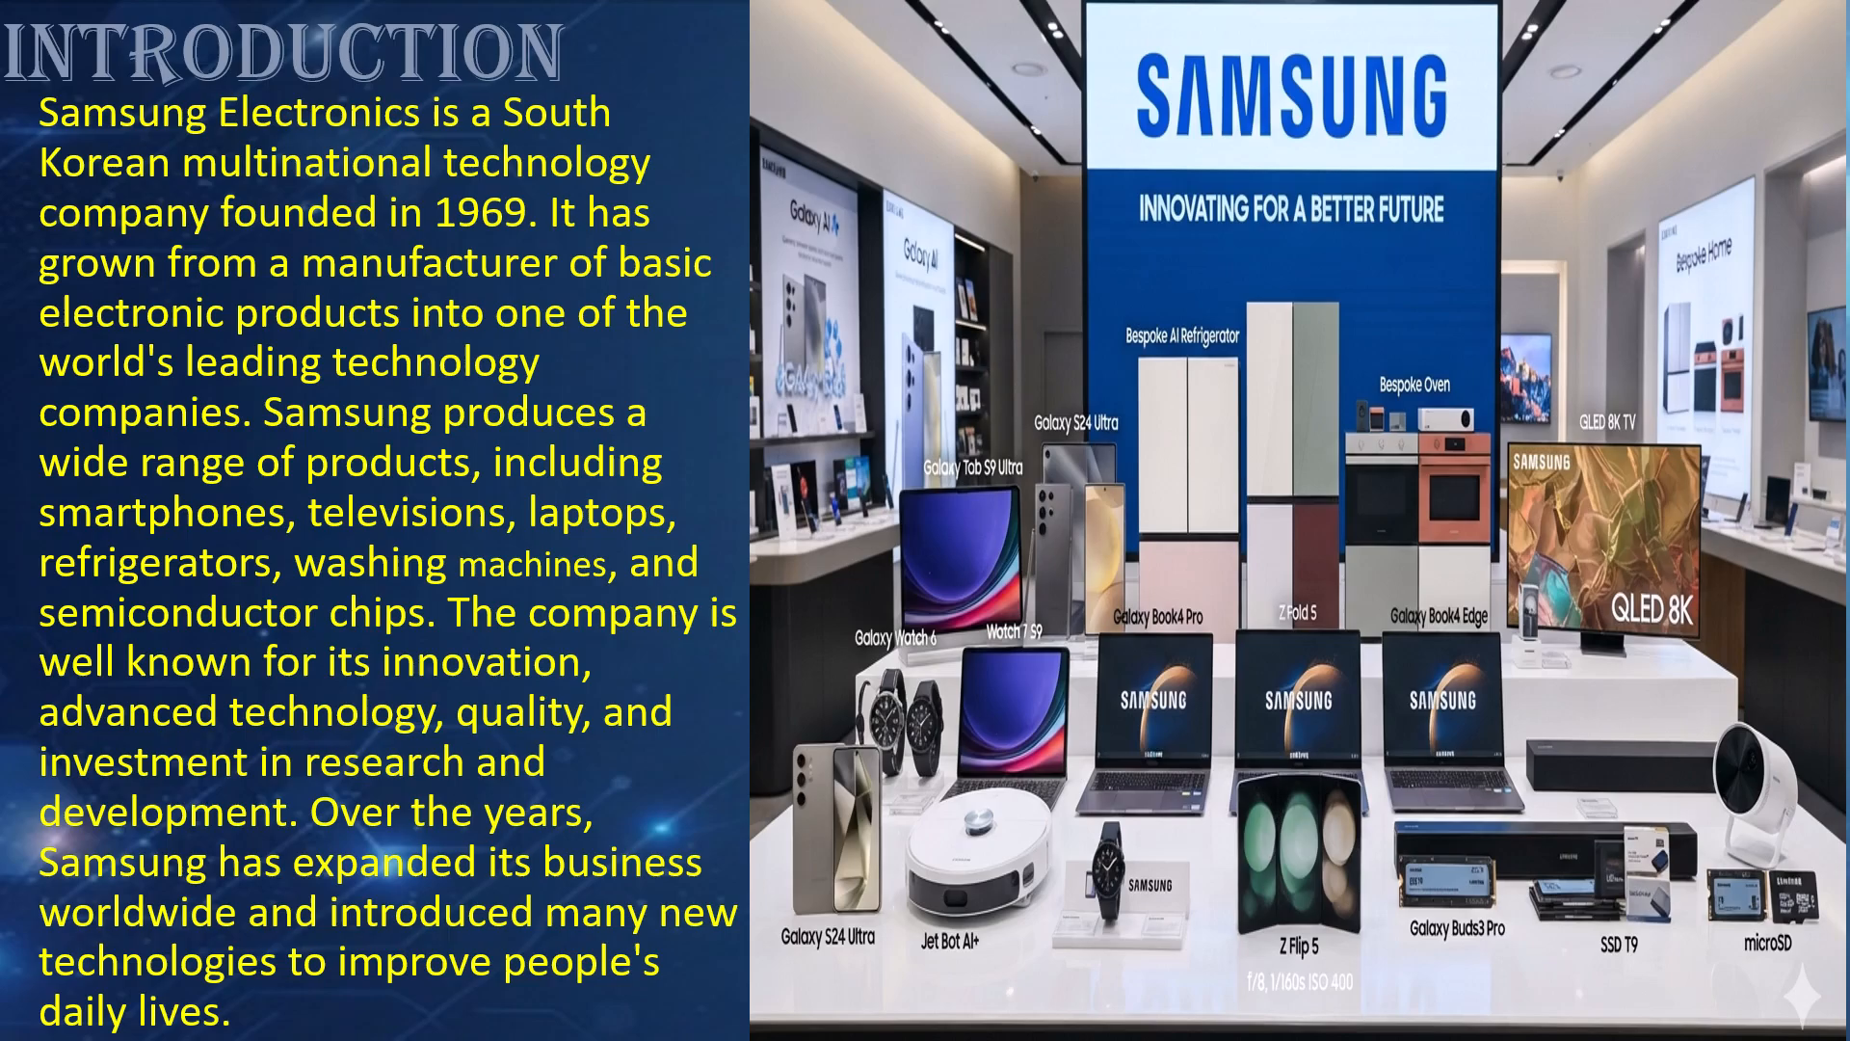
key("Left")
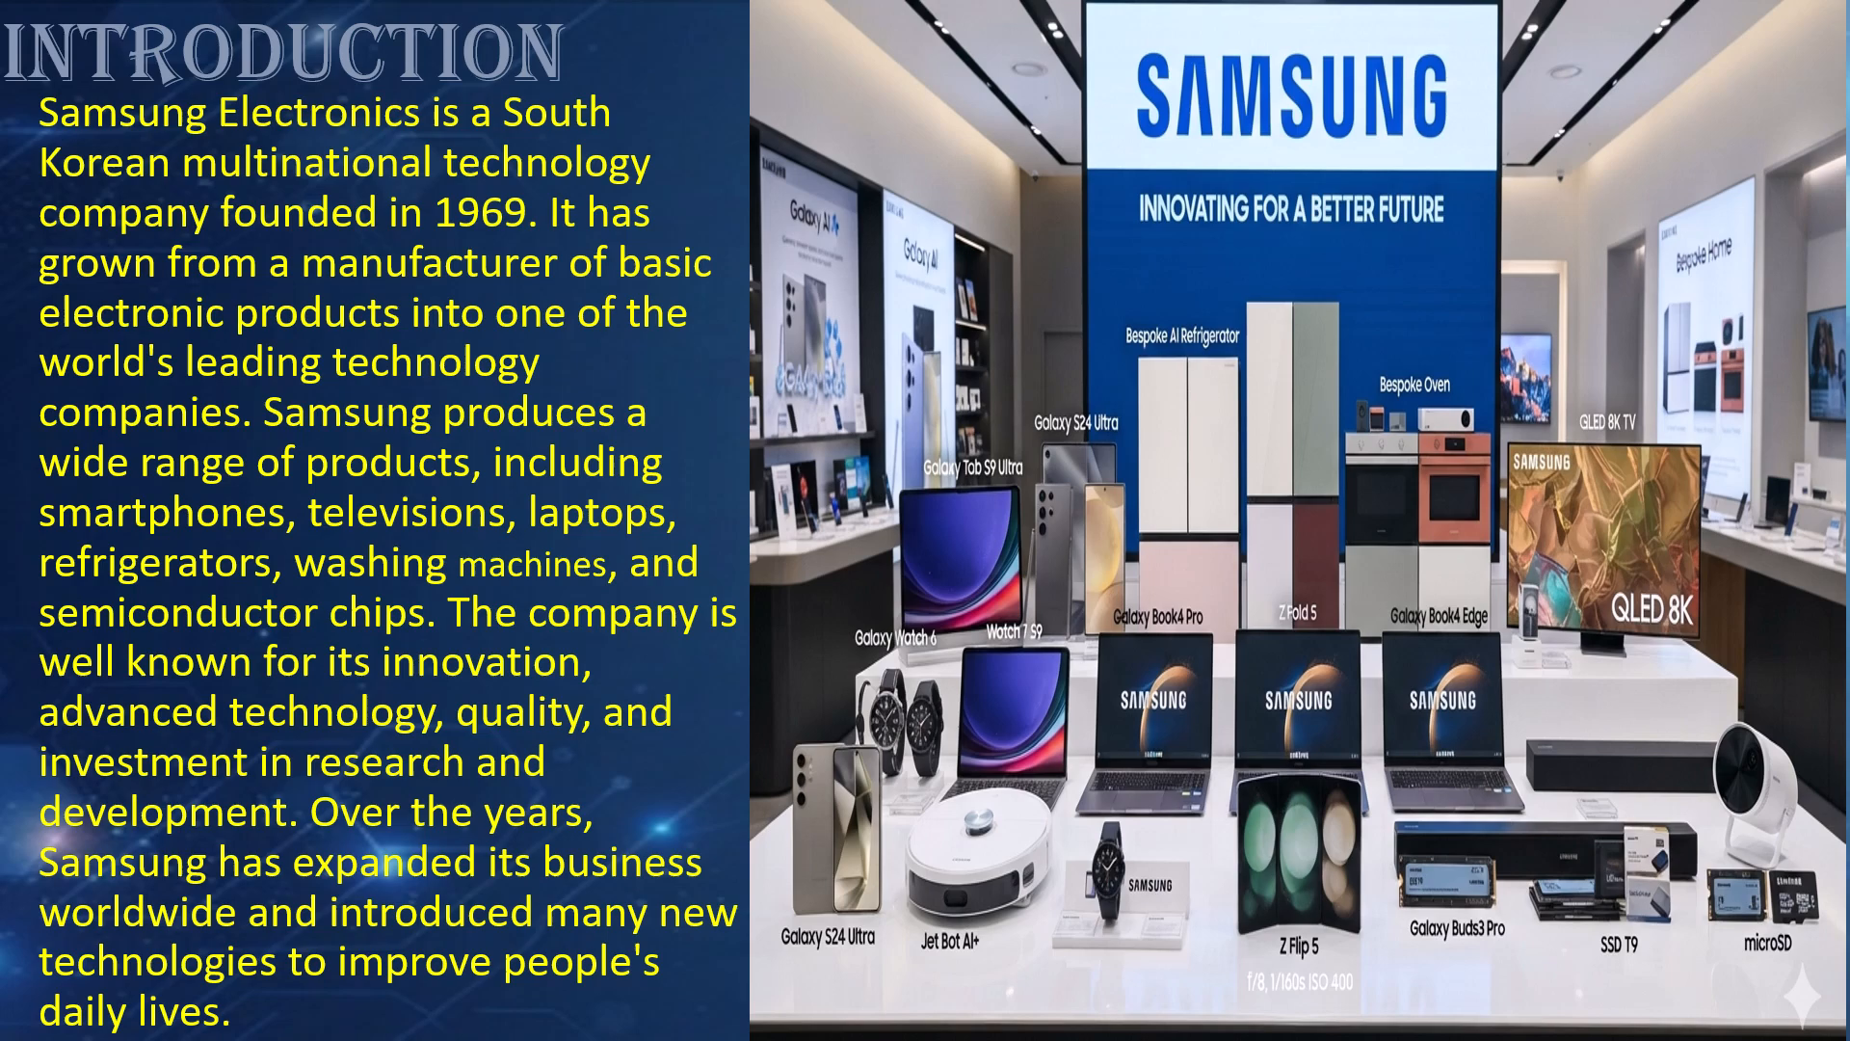
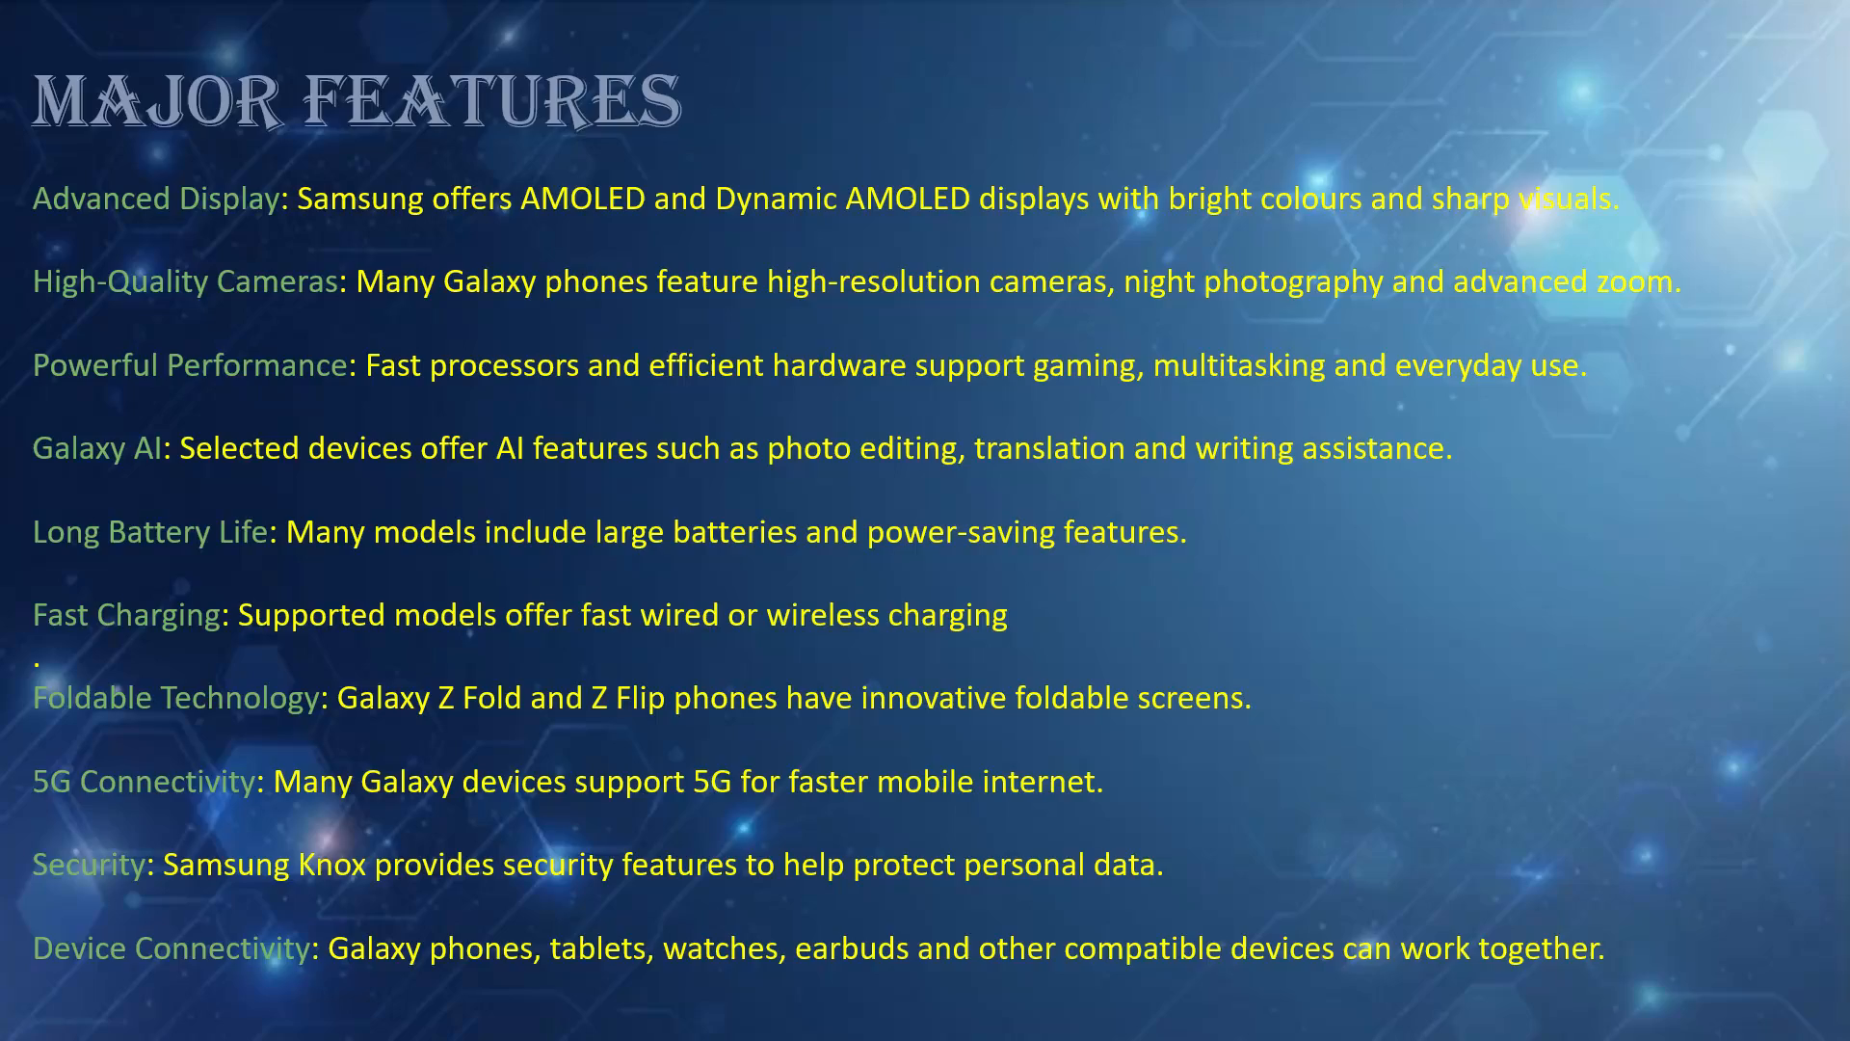
Review the slide show from Major Features through Investment, Growth and Challenges to slide 8, and exit the show.
scroll(0, 0, "down", 1)
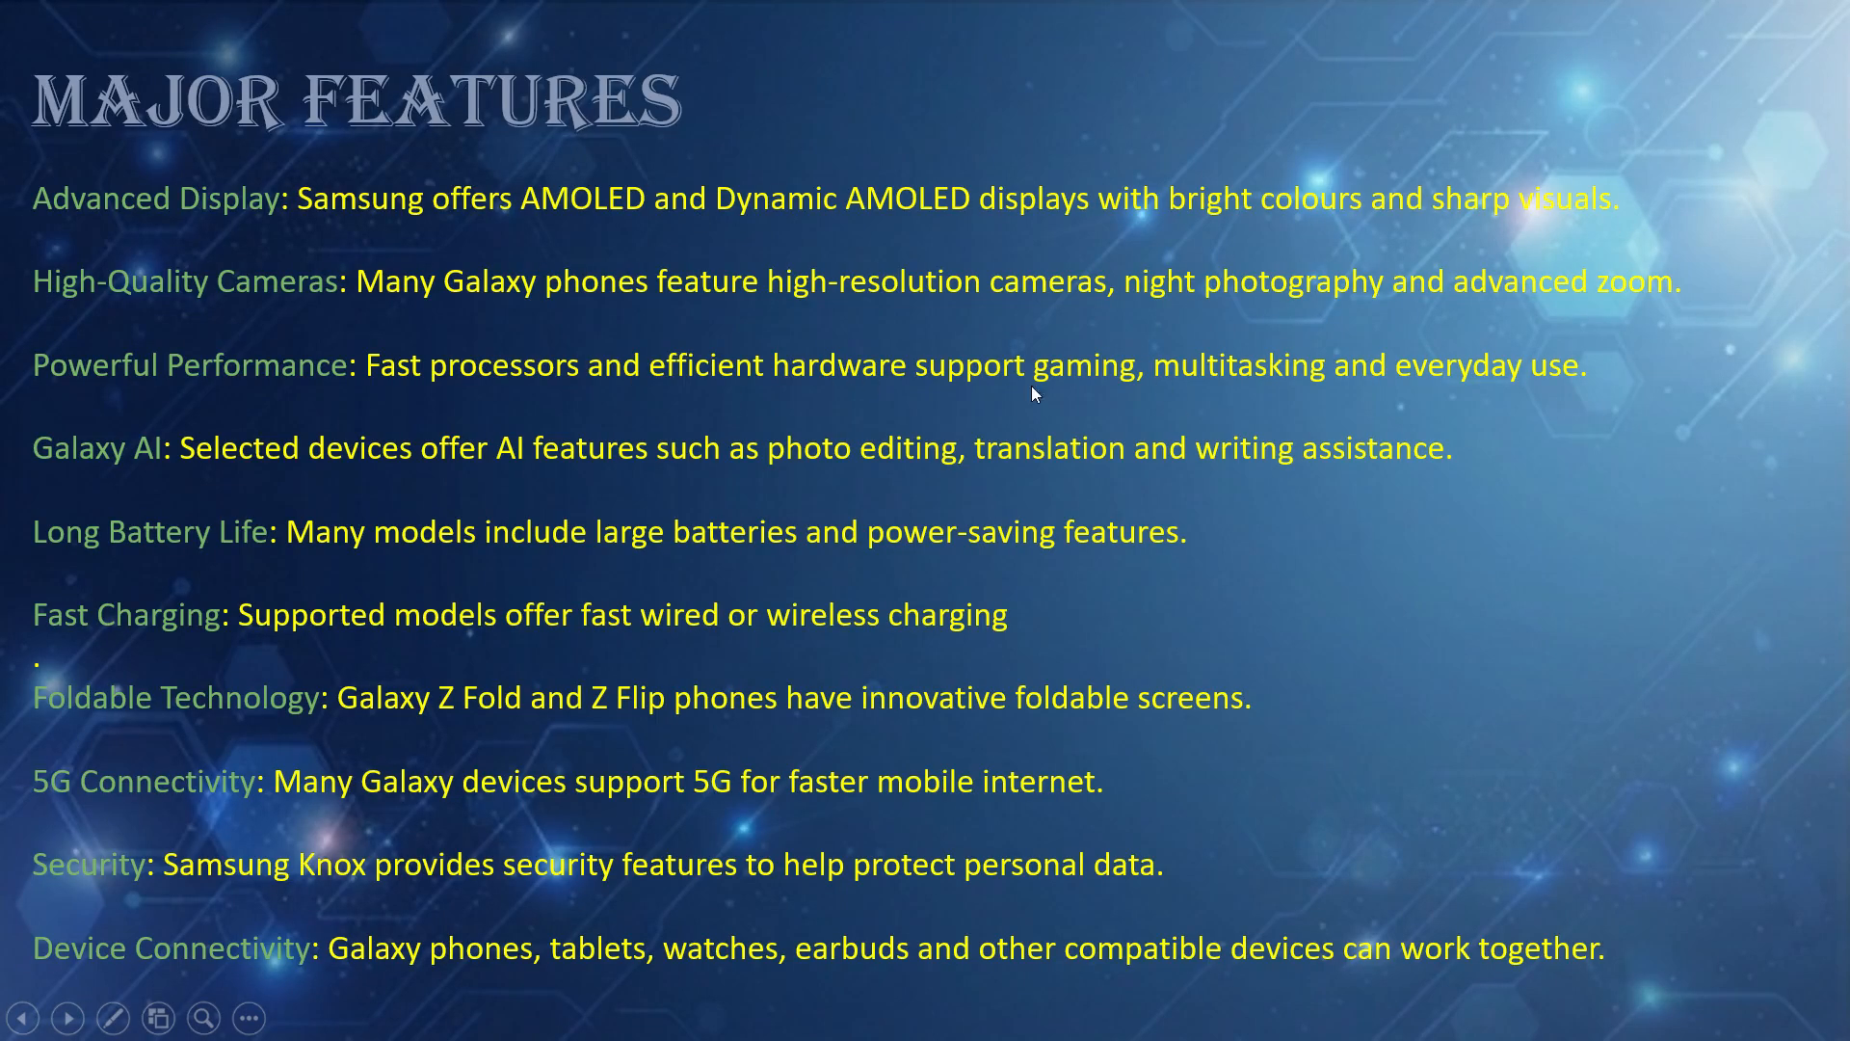
left_click(1437, 135)
key("Left")
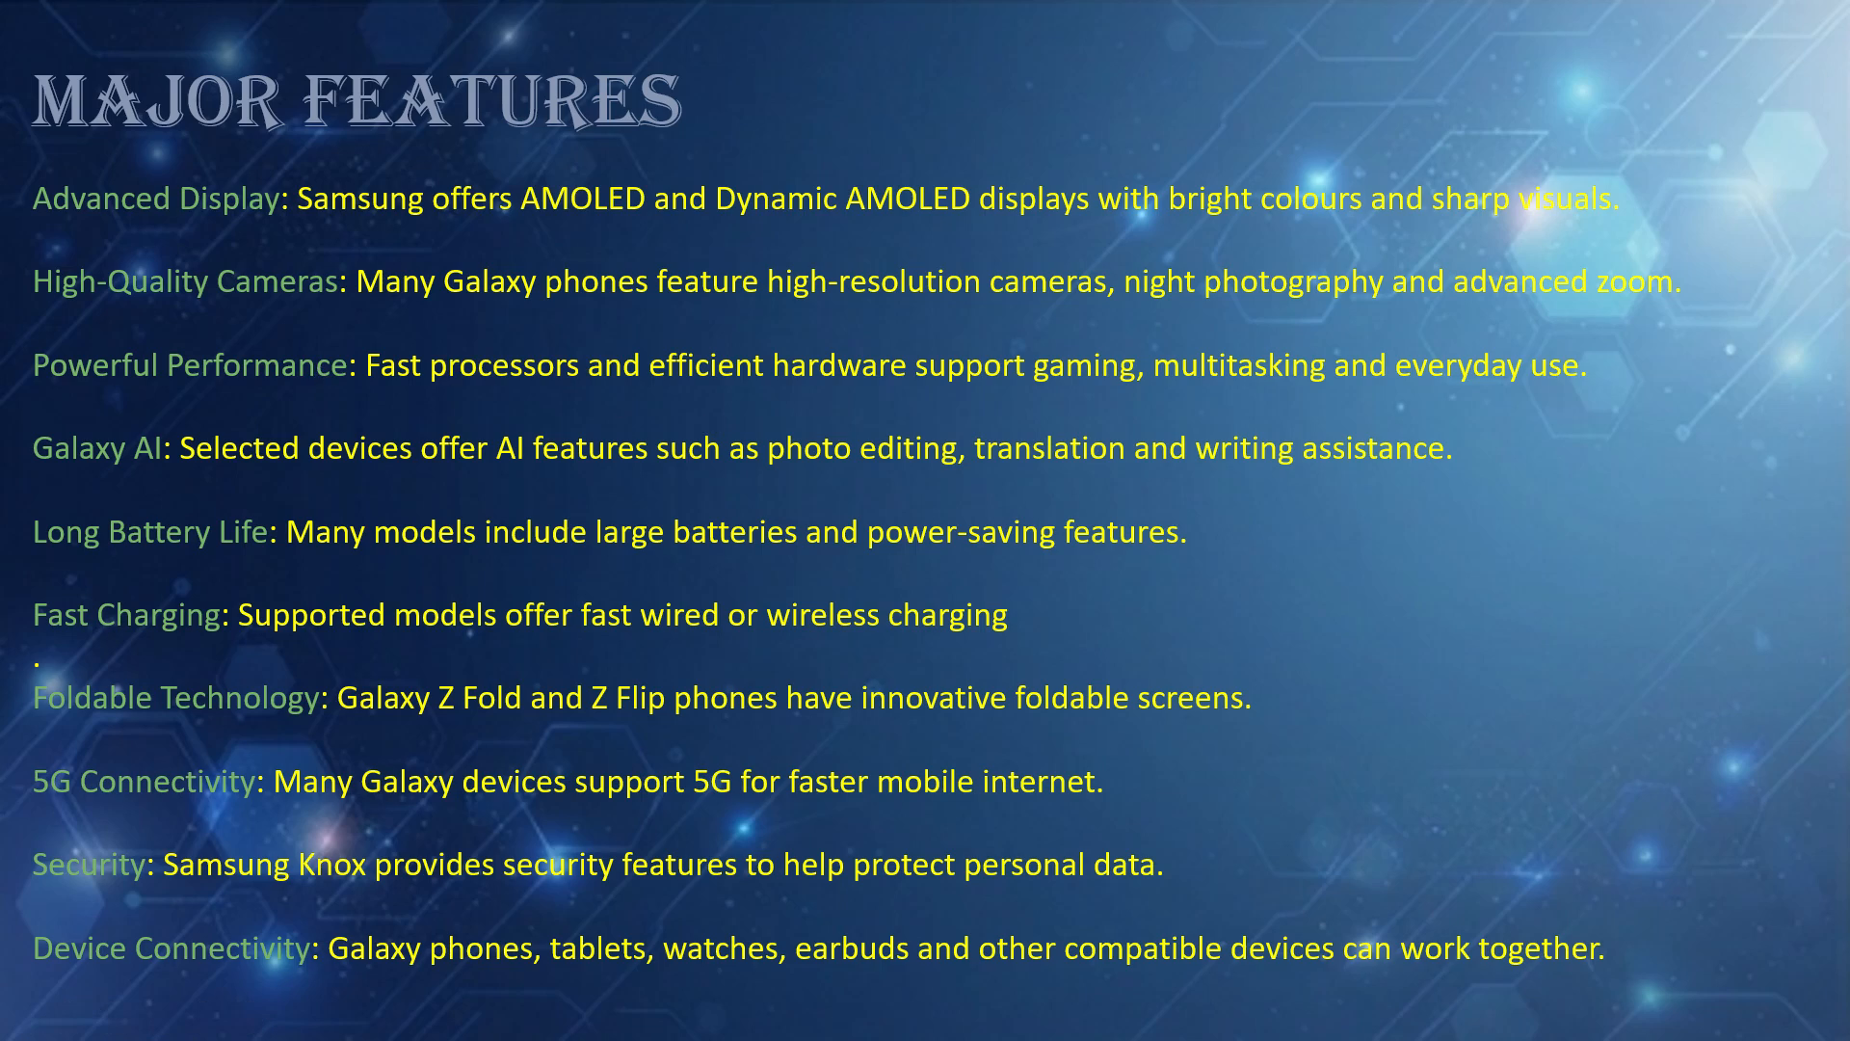
left_click(879, 458)
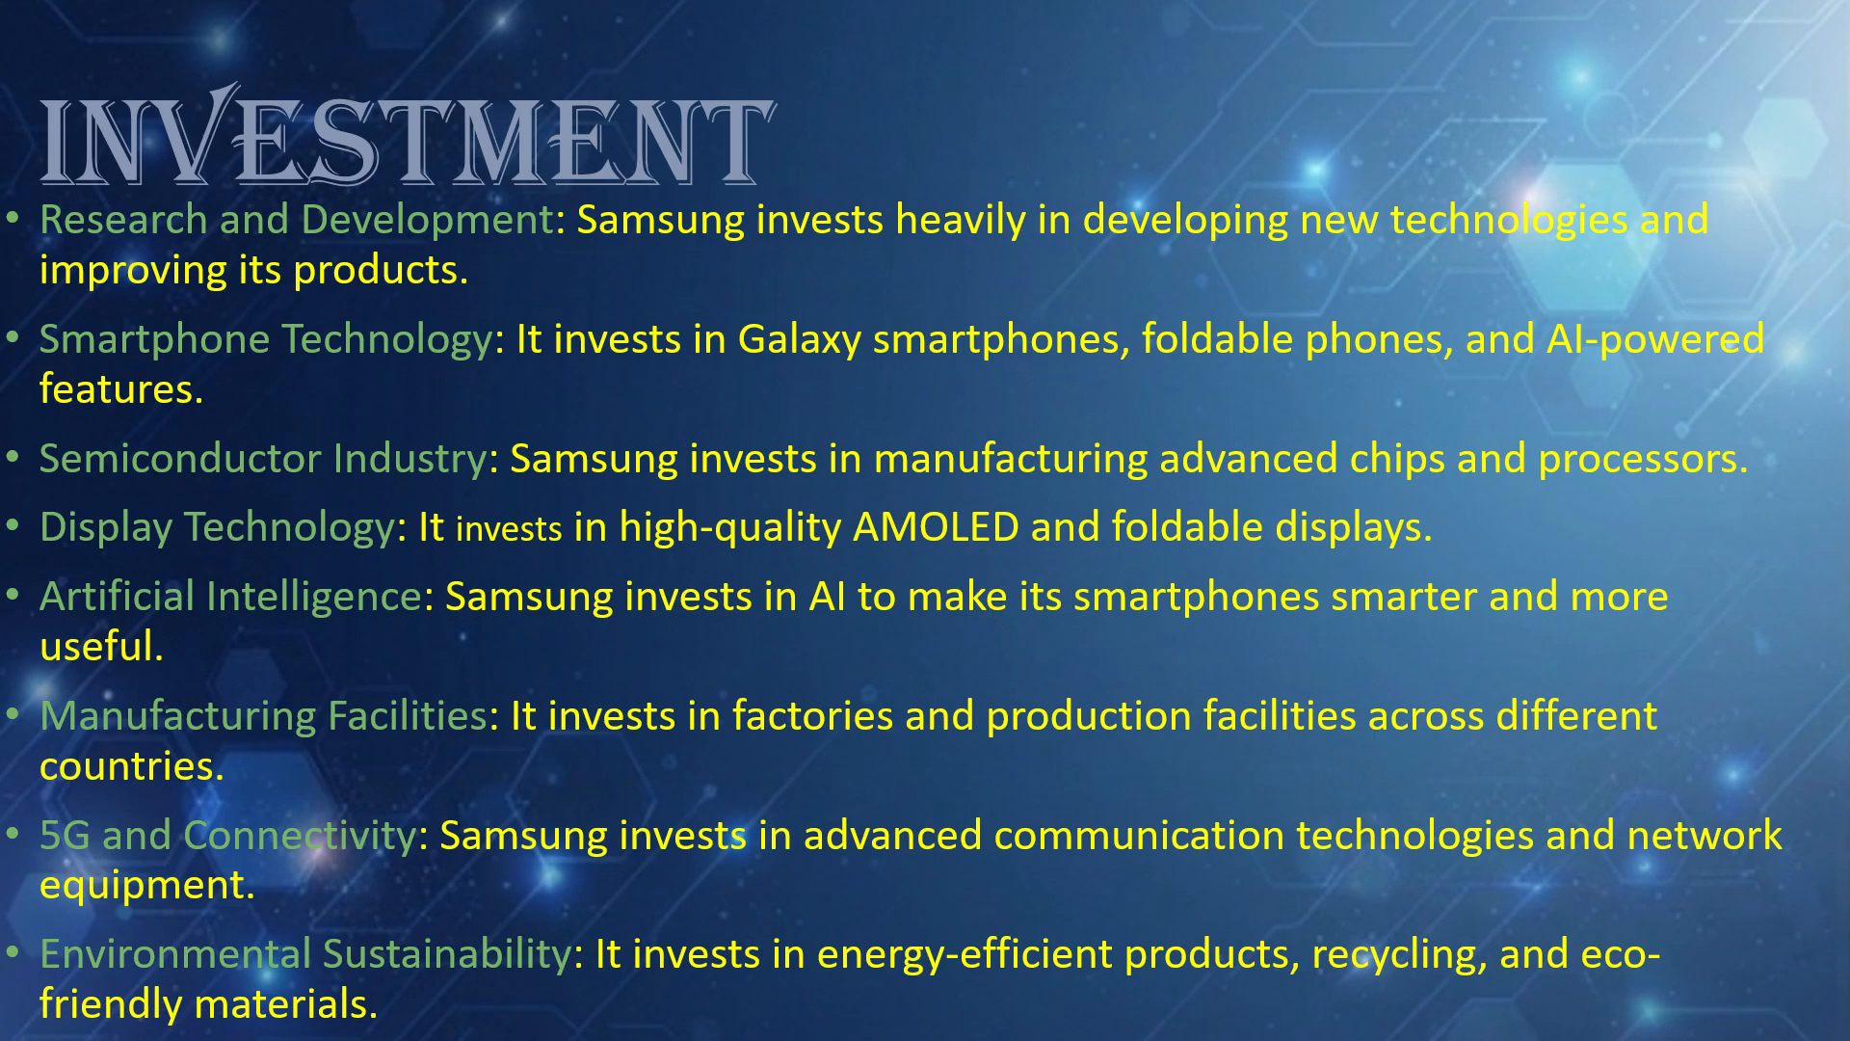
left_click(879, 458)
key("Left")
key("Right")
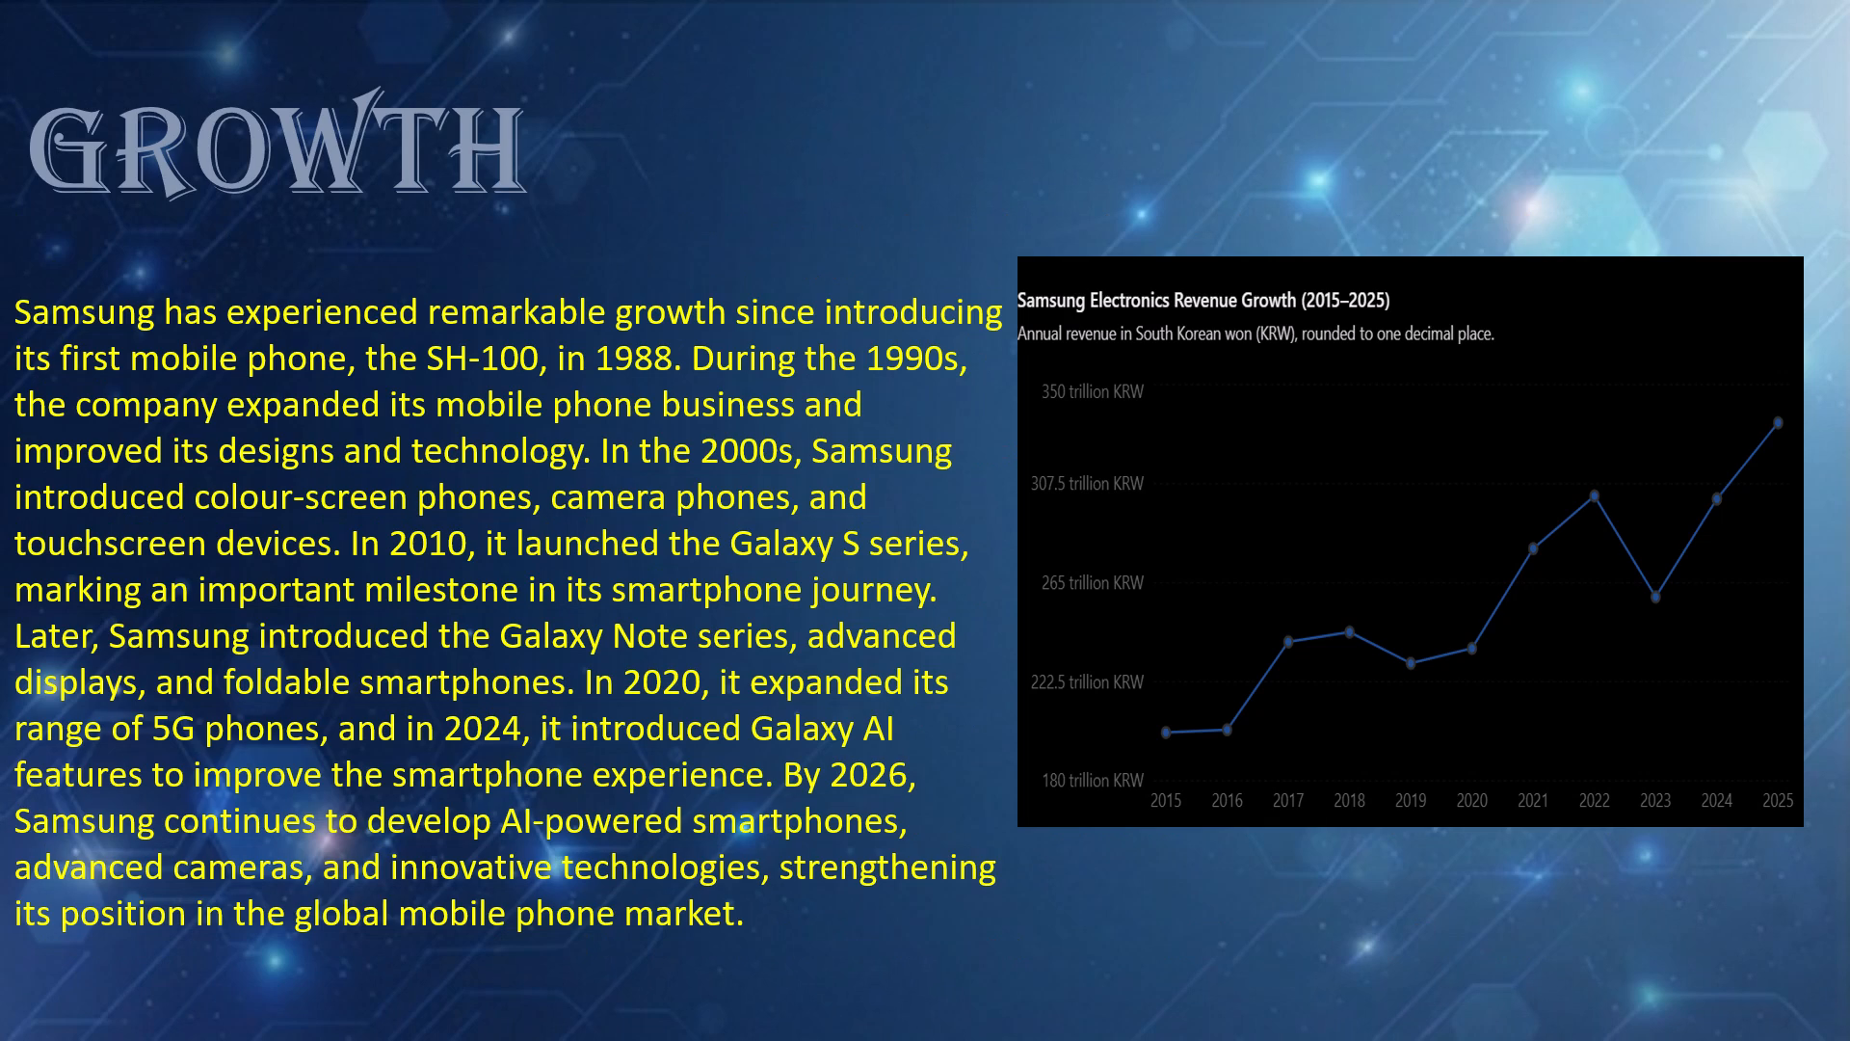
key("Right")
key("Left")
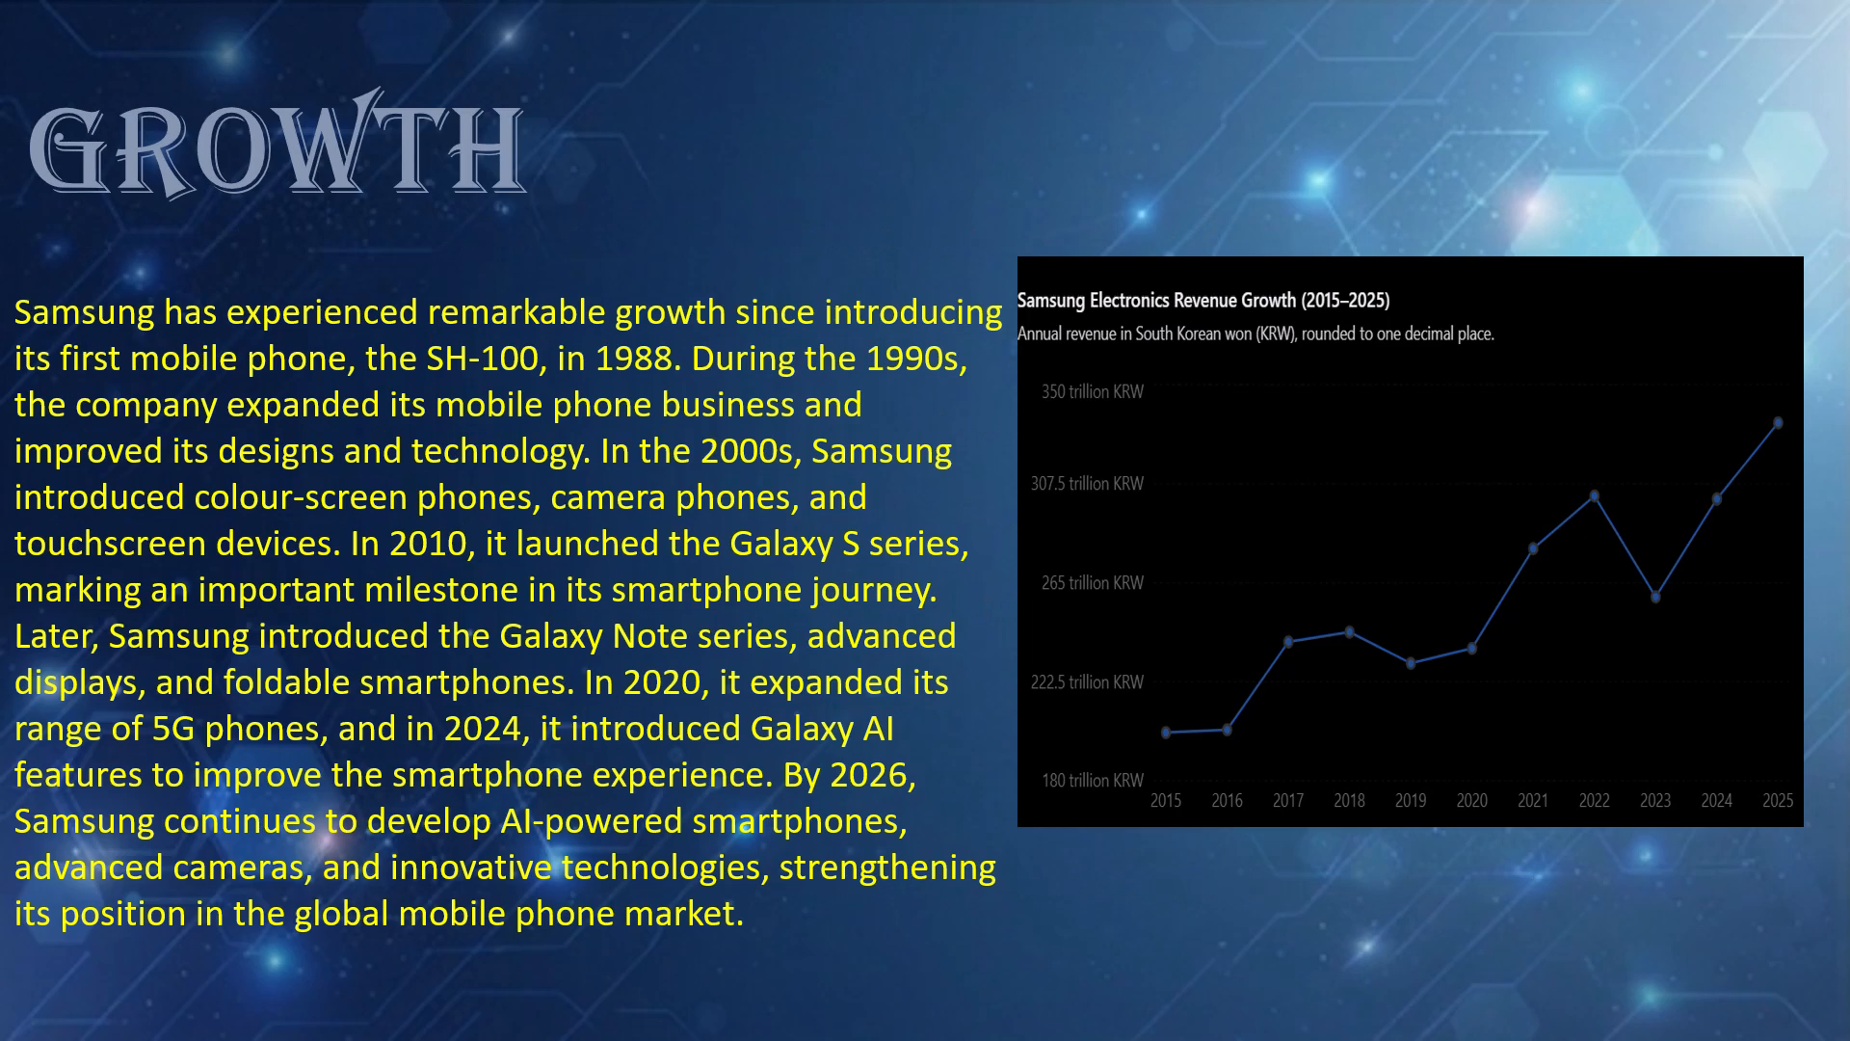
key("Right")
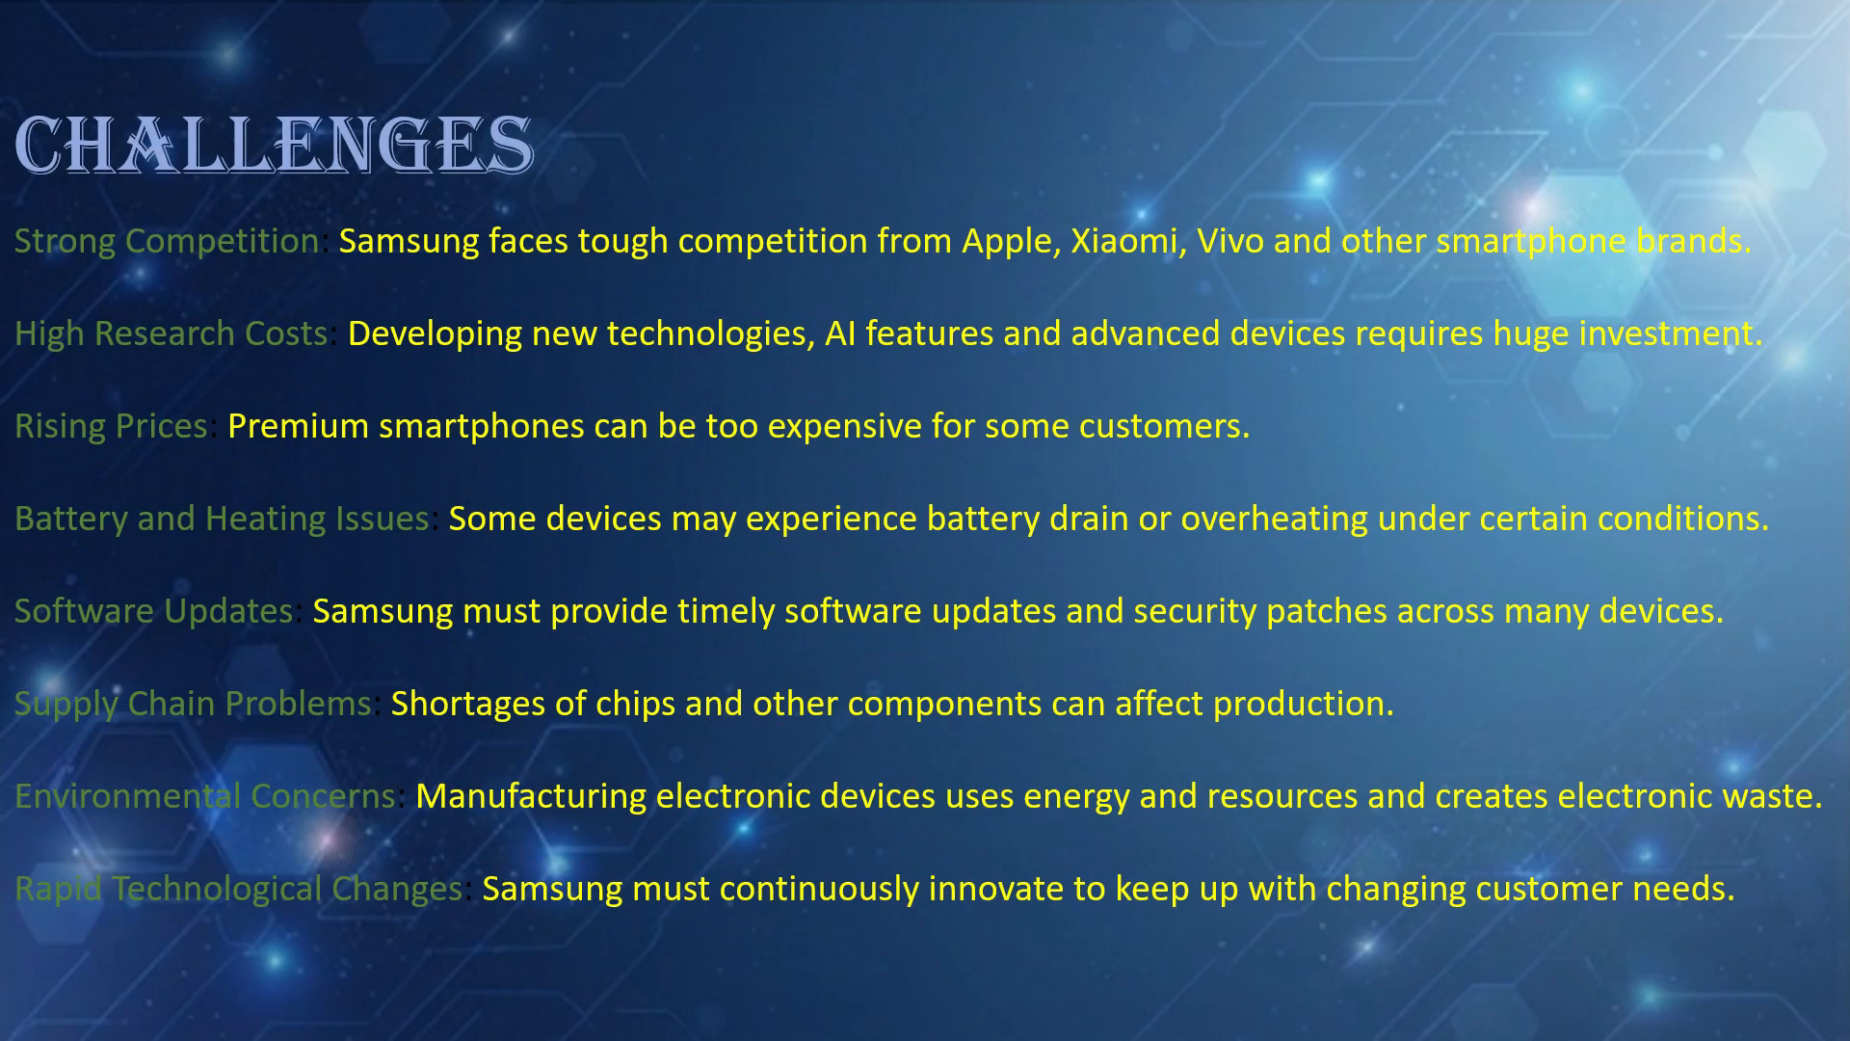
key("Right")
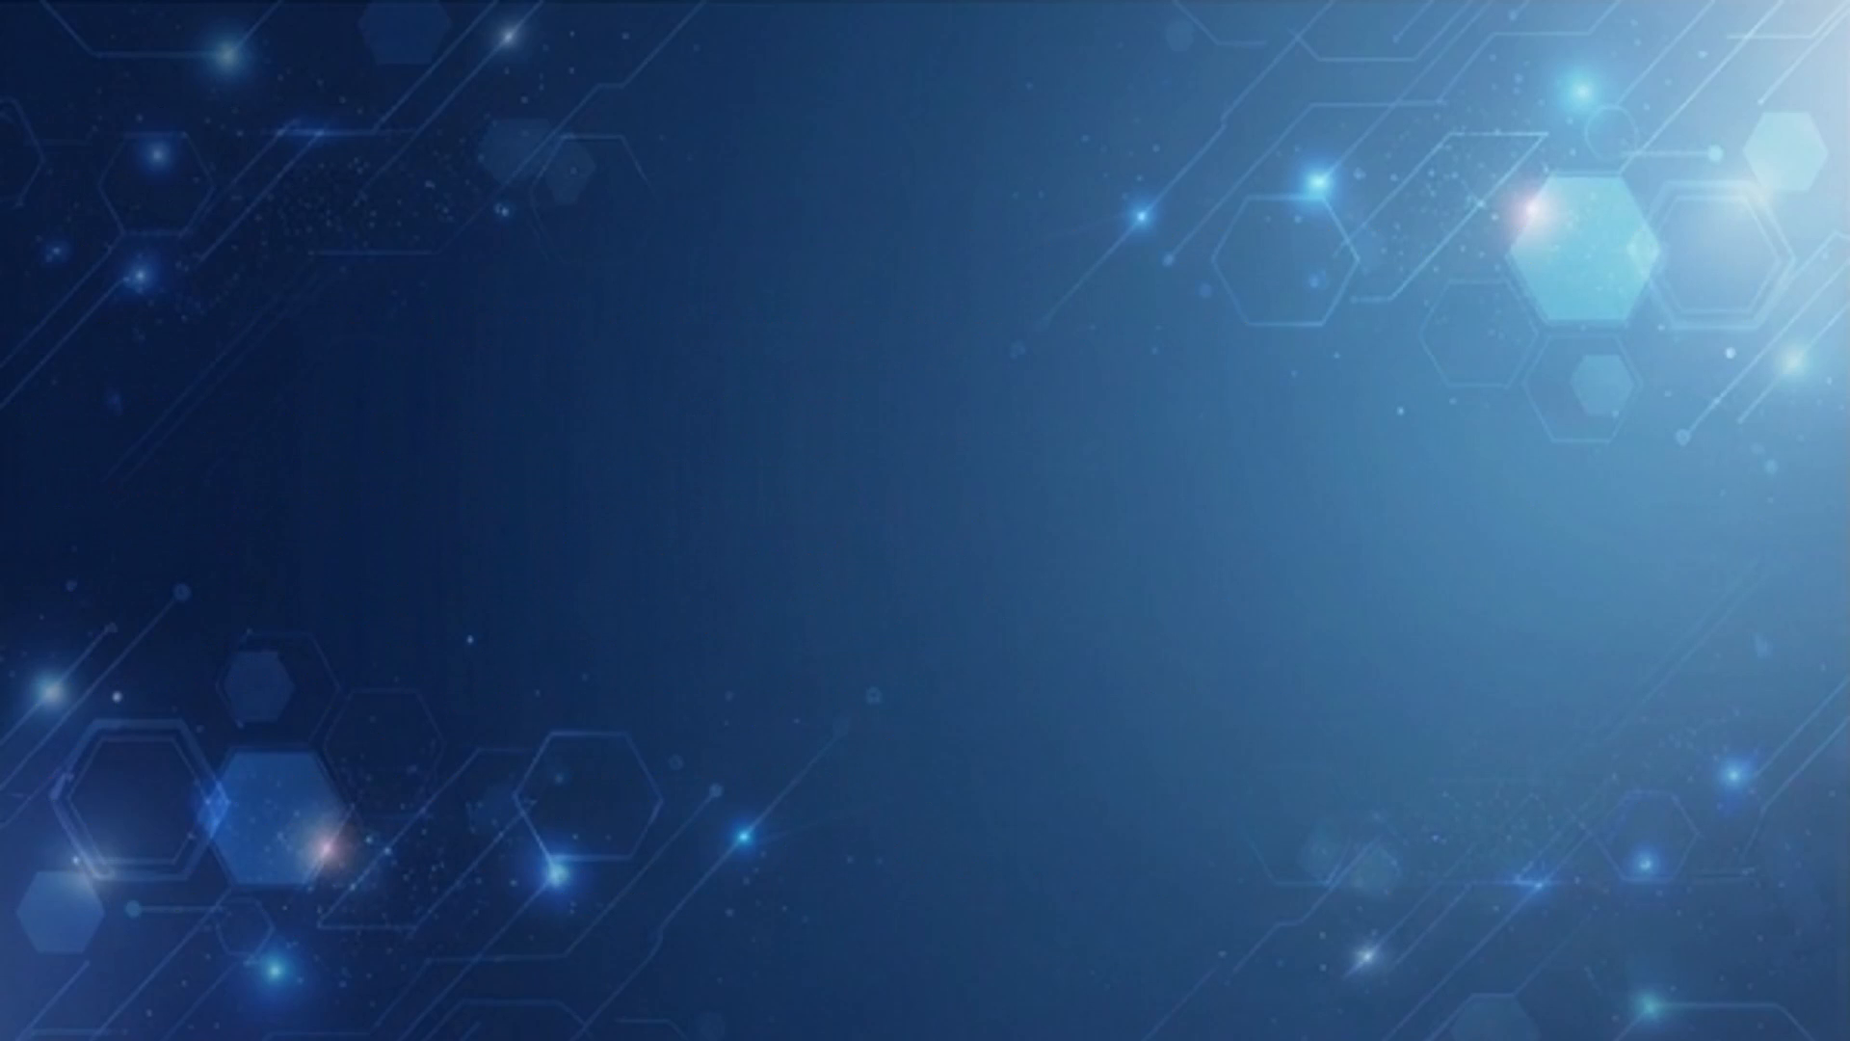
key("t")
key("Escape")
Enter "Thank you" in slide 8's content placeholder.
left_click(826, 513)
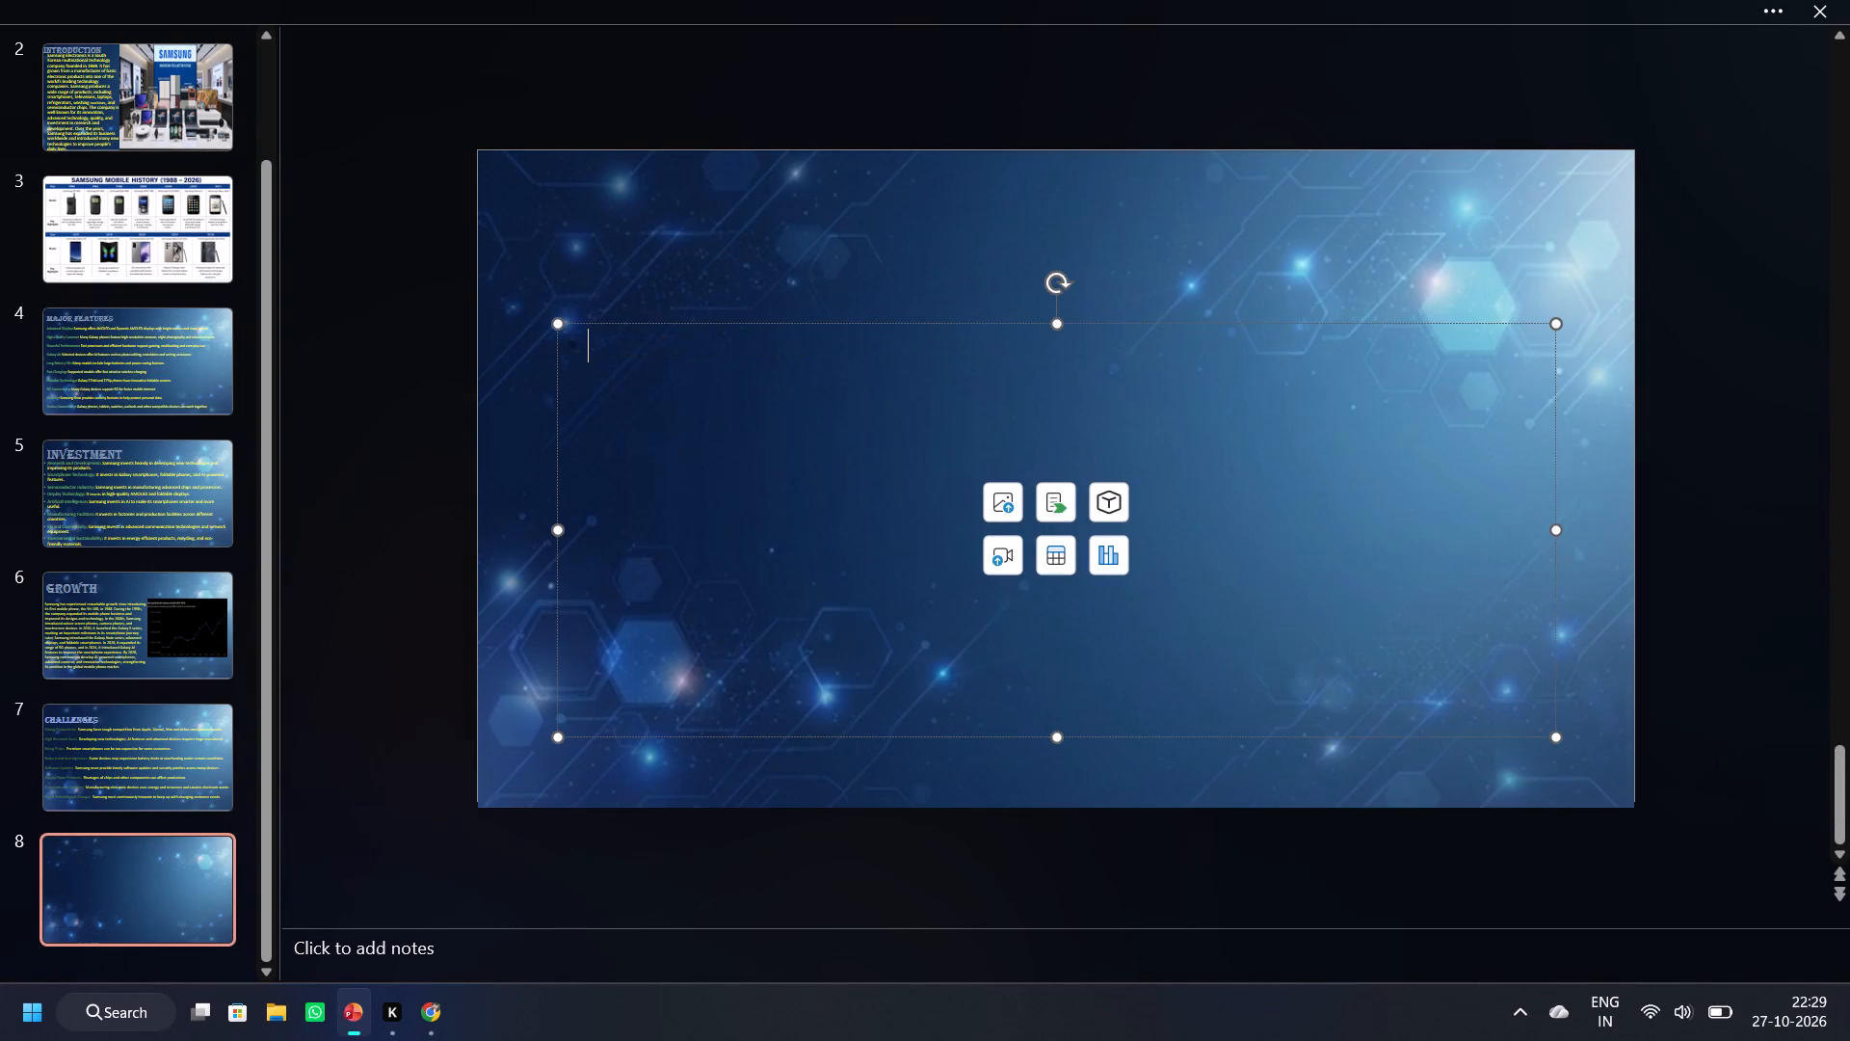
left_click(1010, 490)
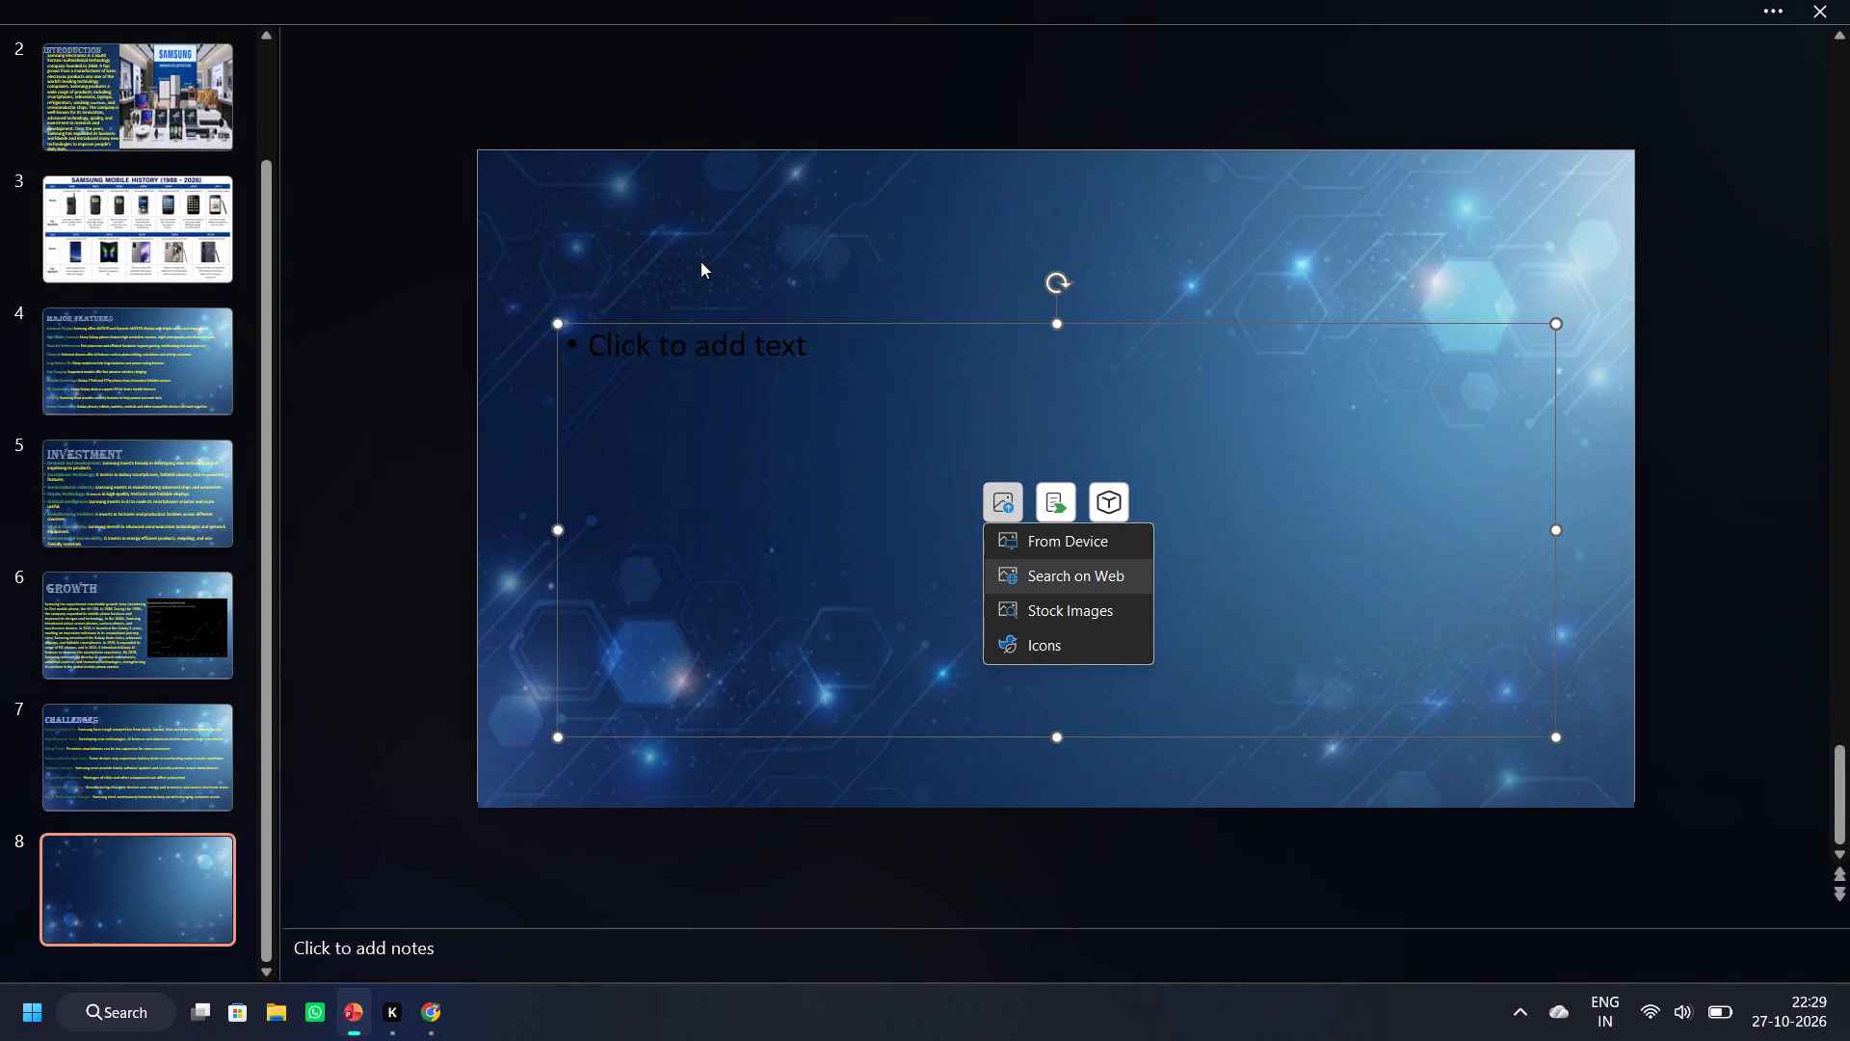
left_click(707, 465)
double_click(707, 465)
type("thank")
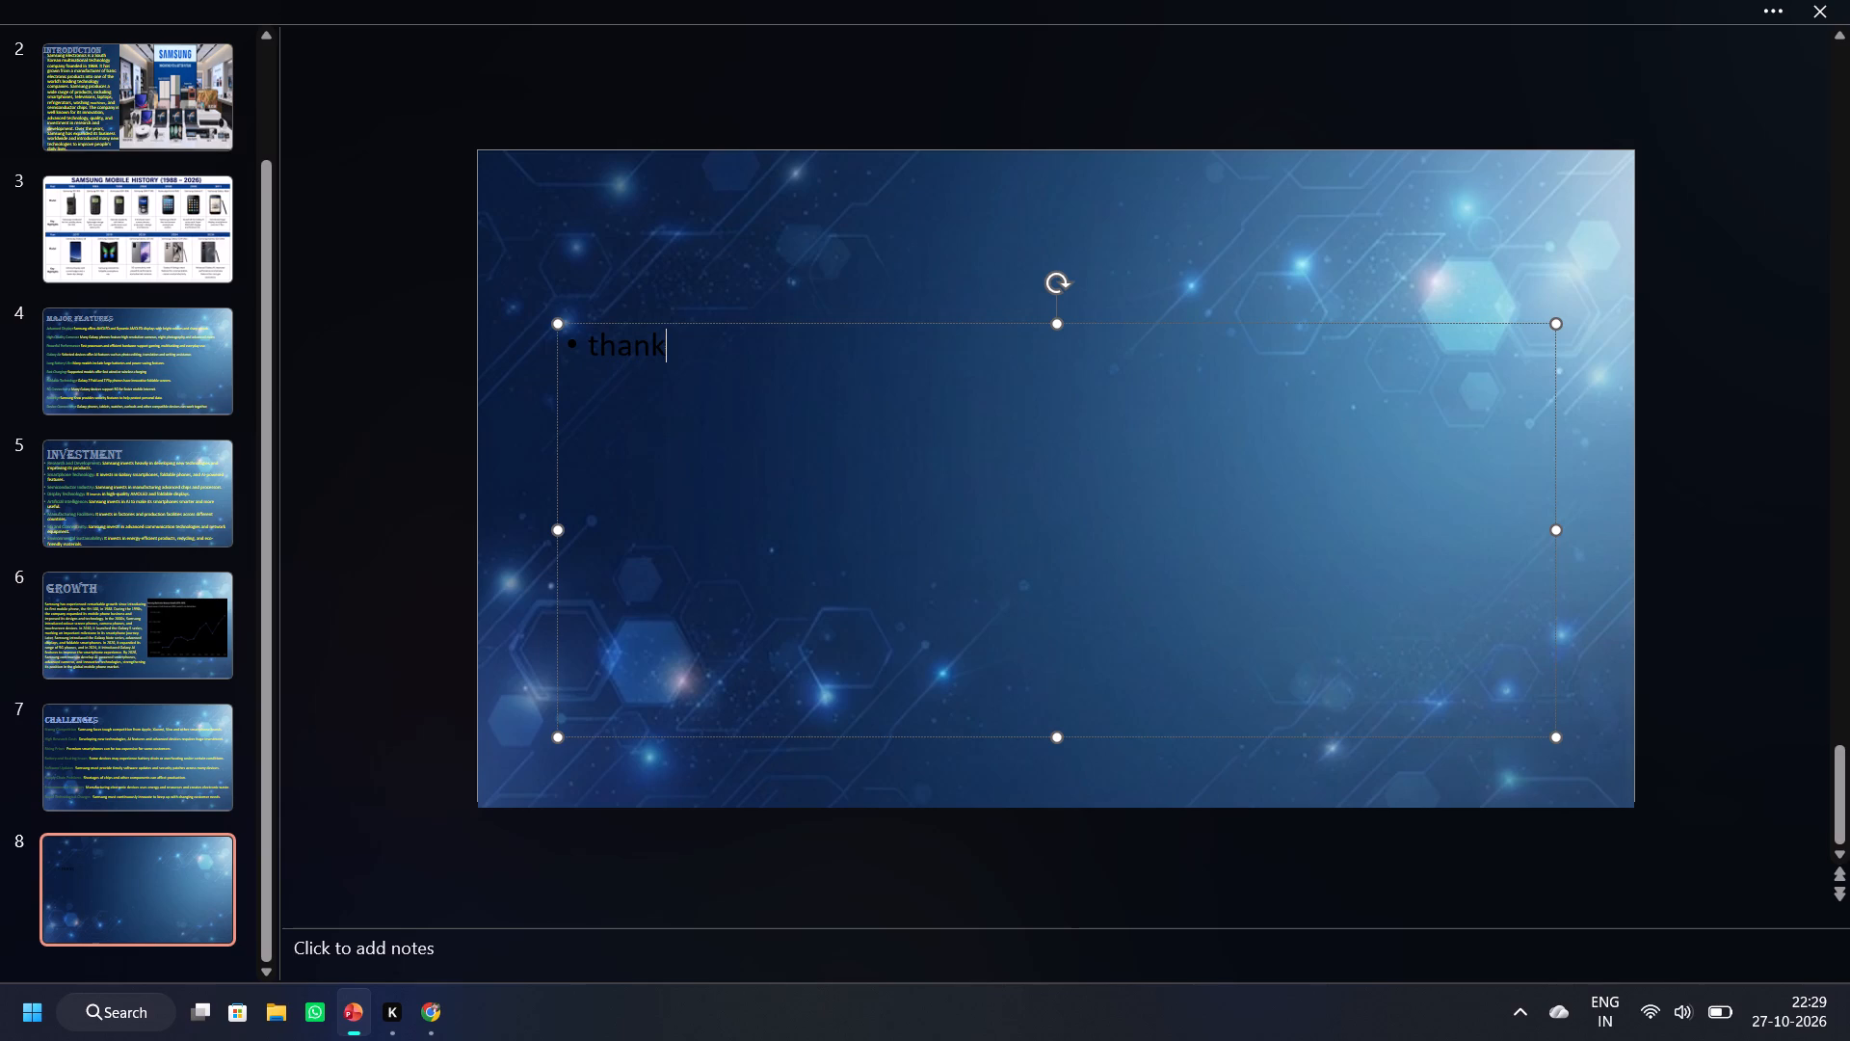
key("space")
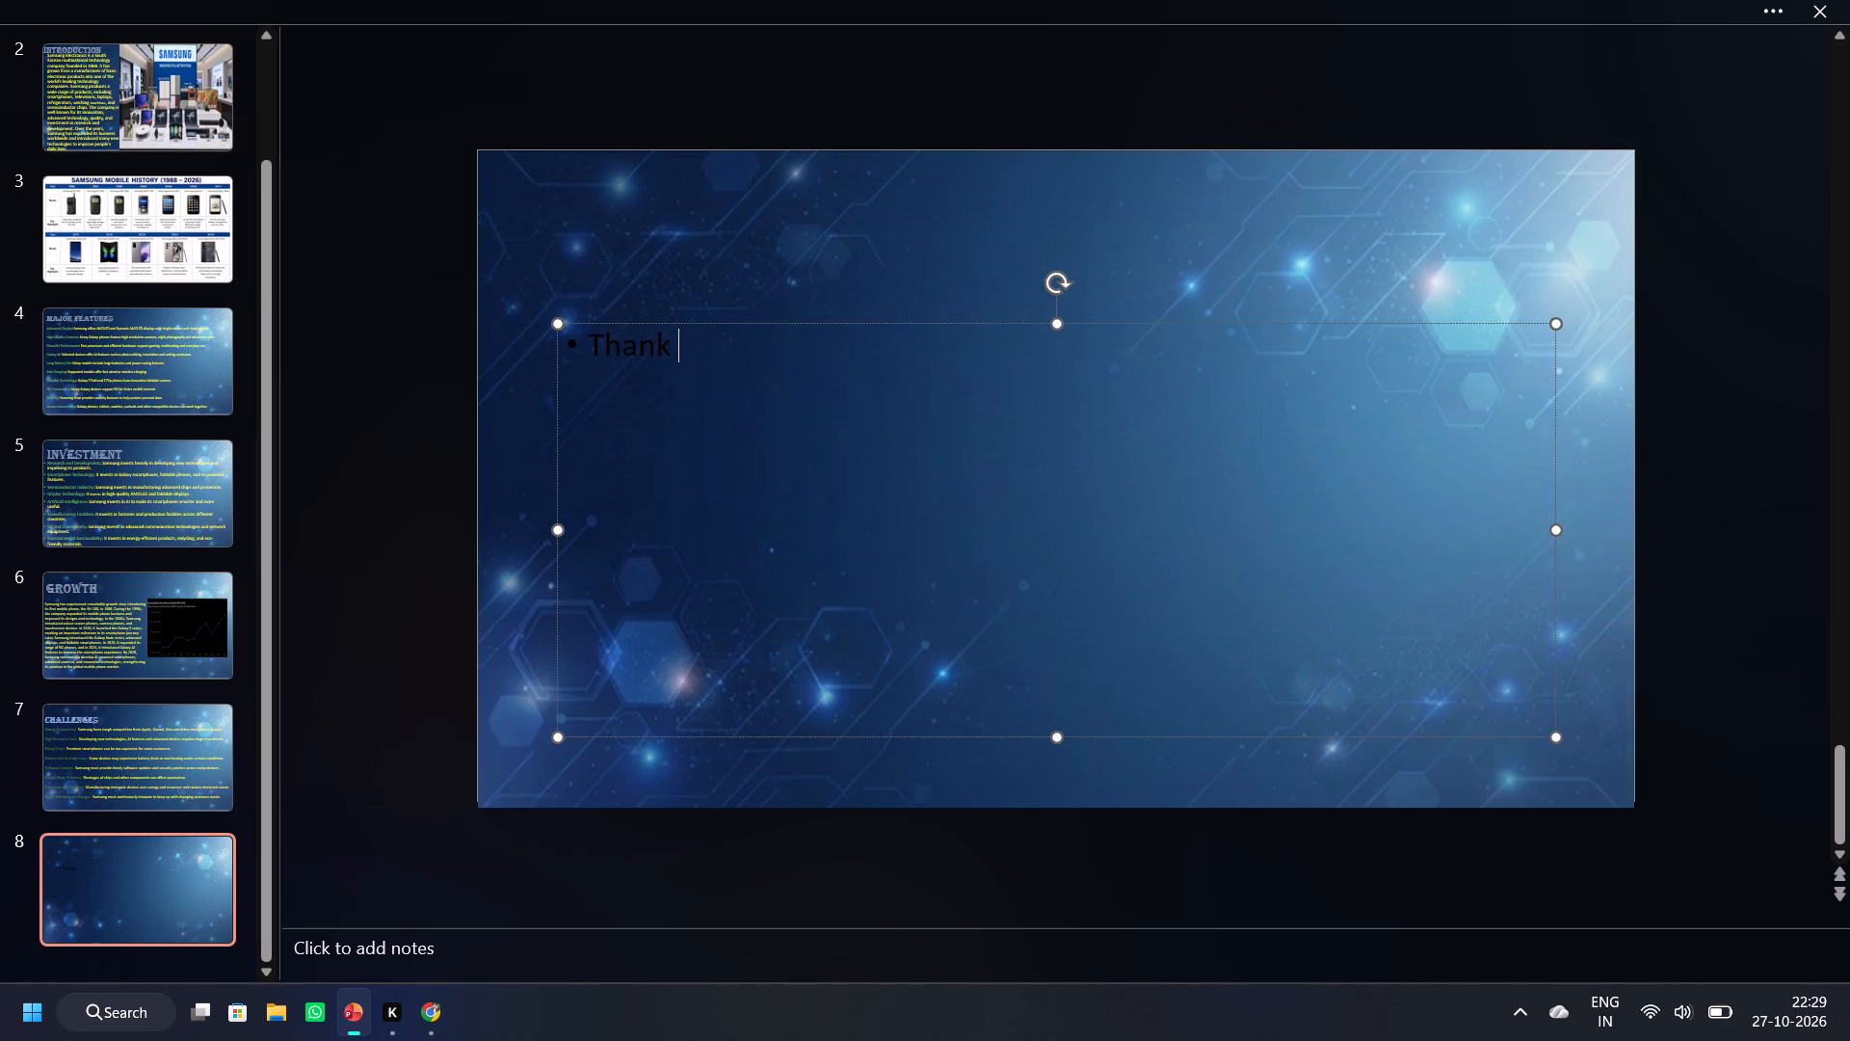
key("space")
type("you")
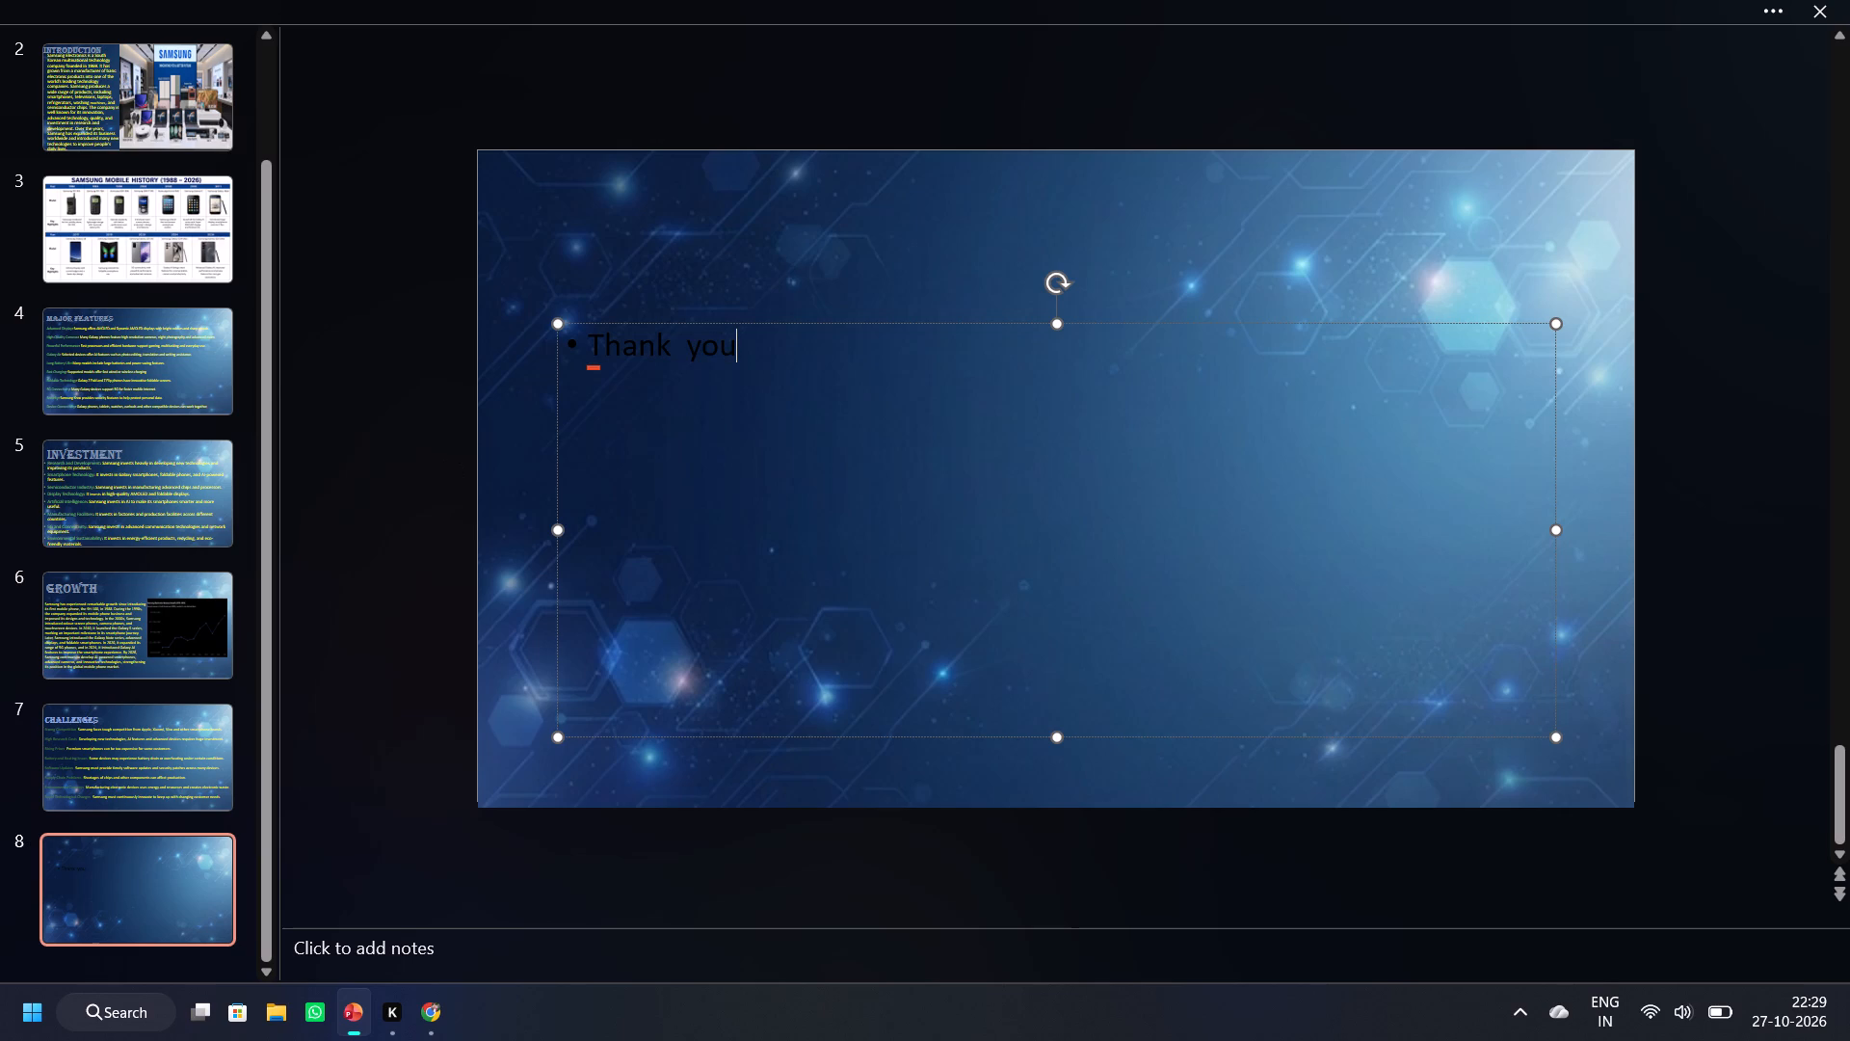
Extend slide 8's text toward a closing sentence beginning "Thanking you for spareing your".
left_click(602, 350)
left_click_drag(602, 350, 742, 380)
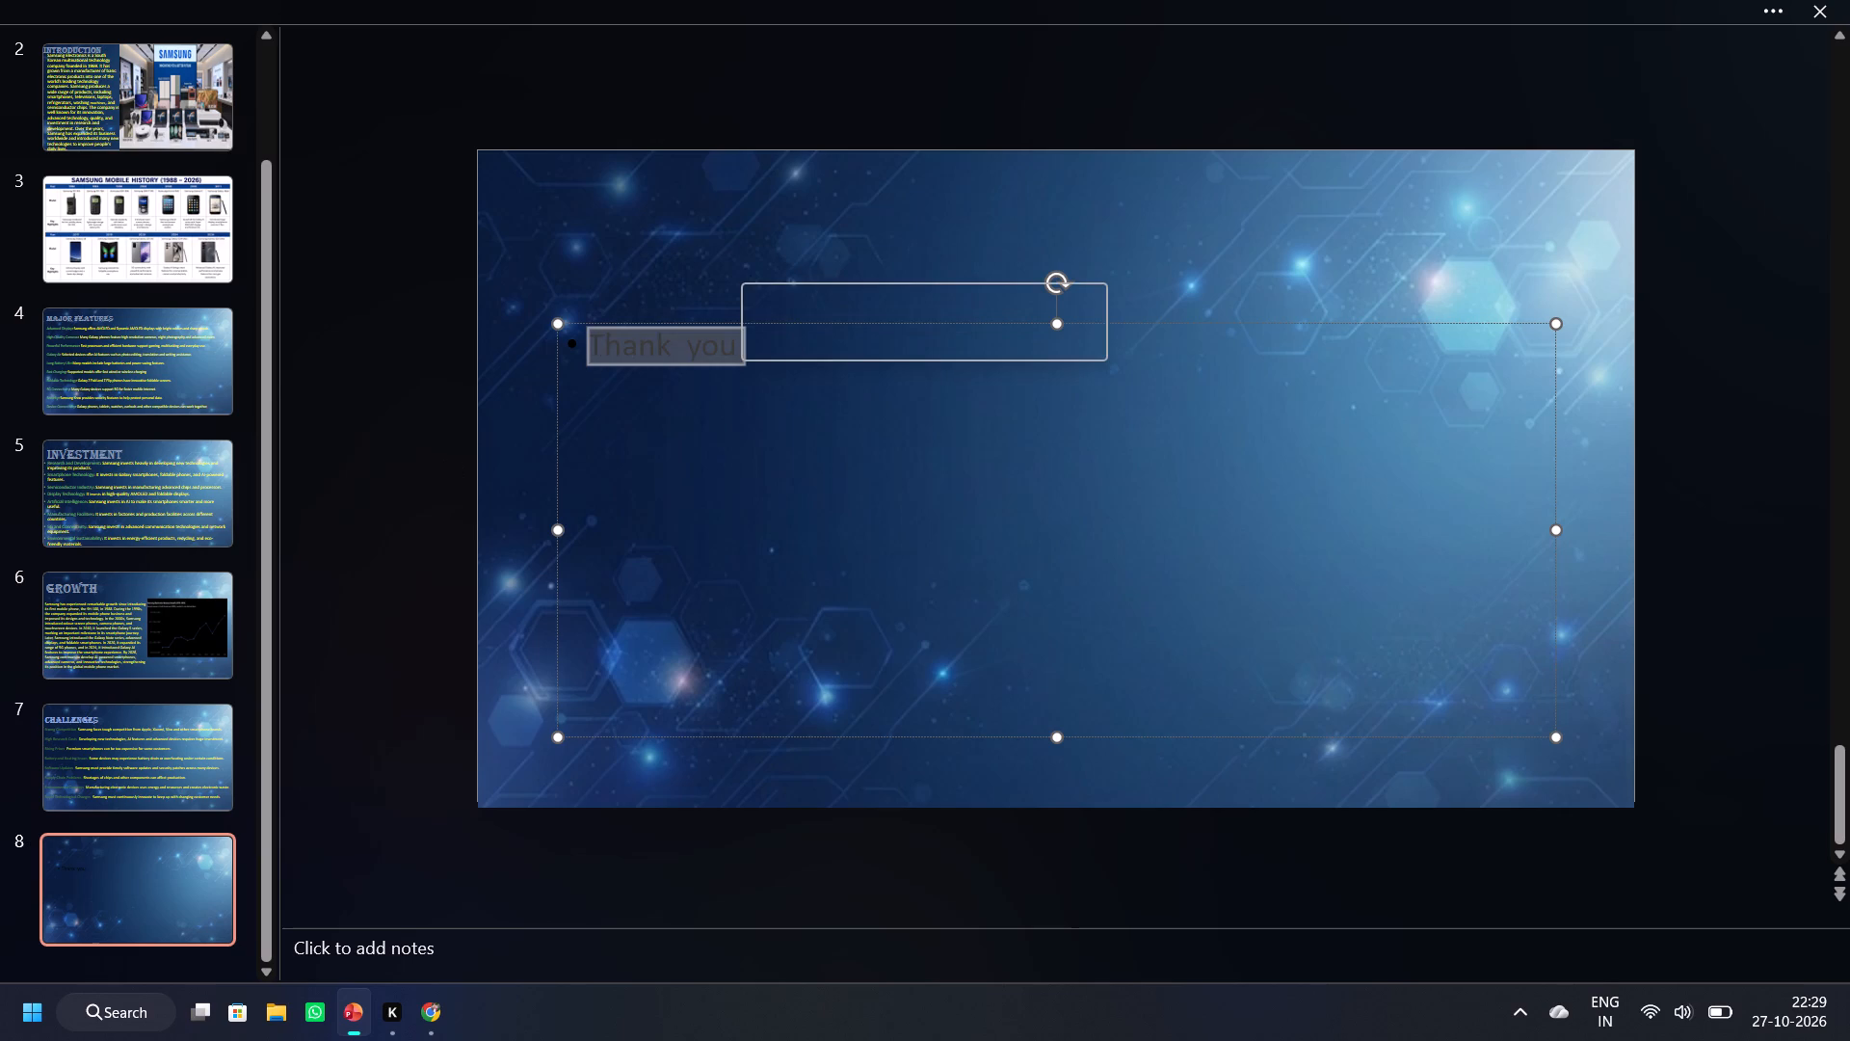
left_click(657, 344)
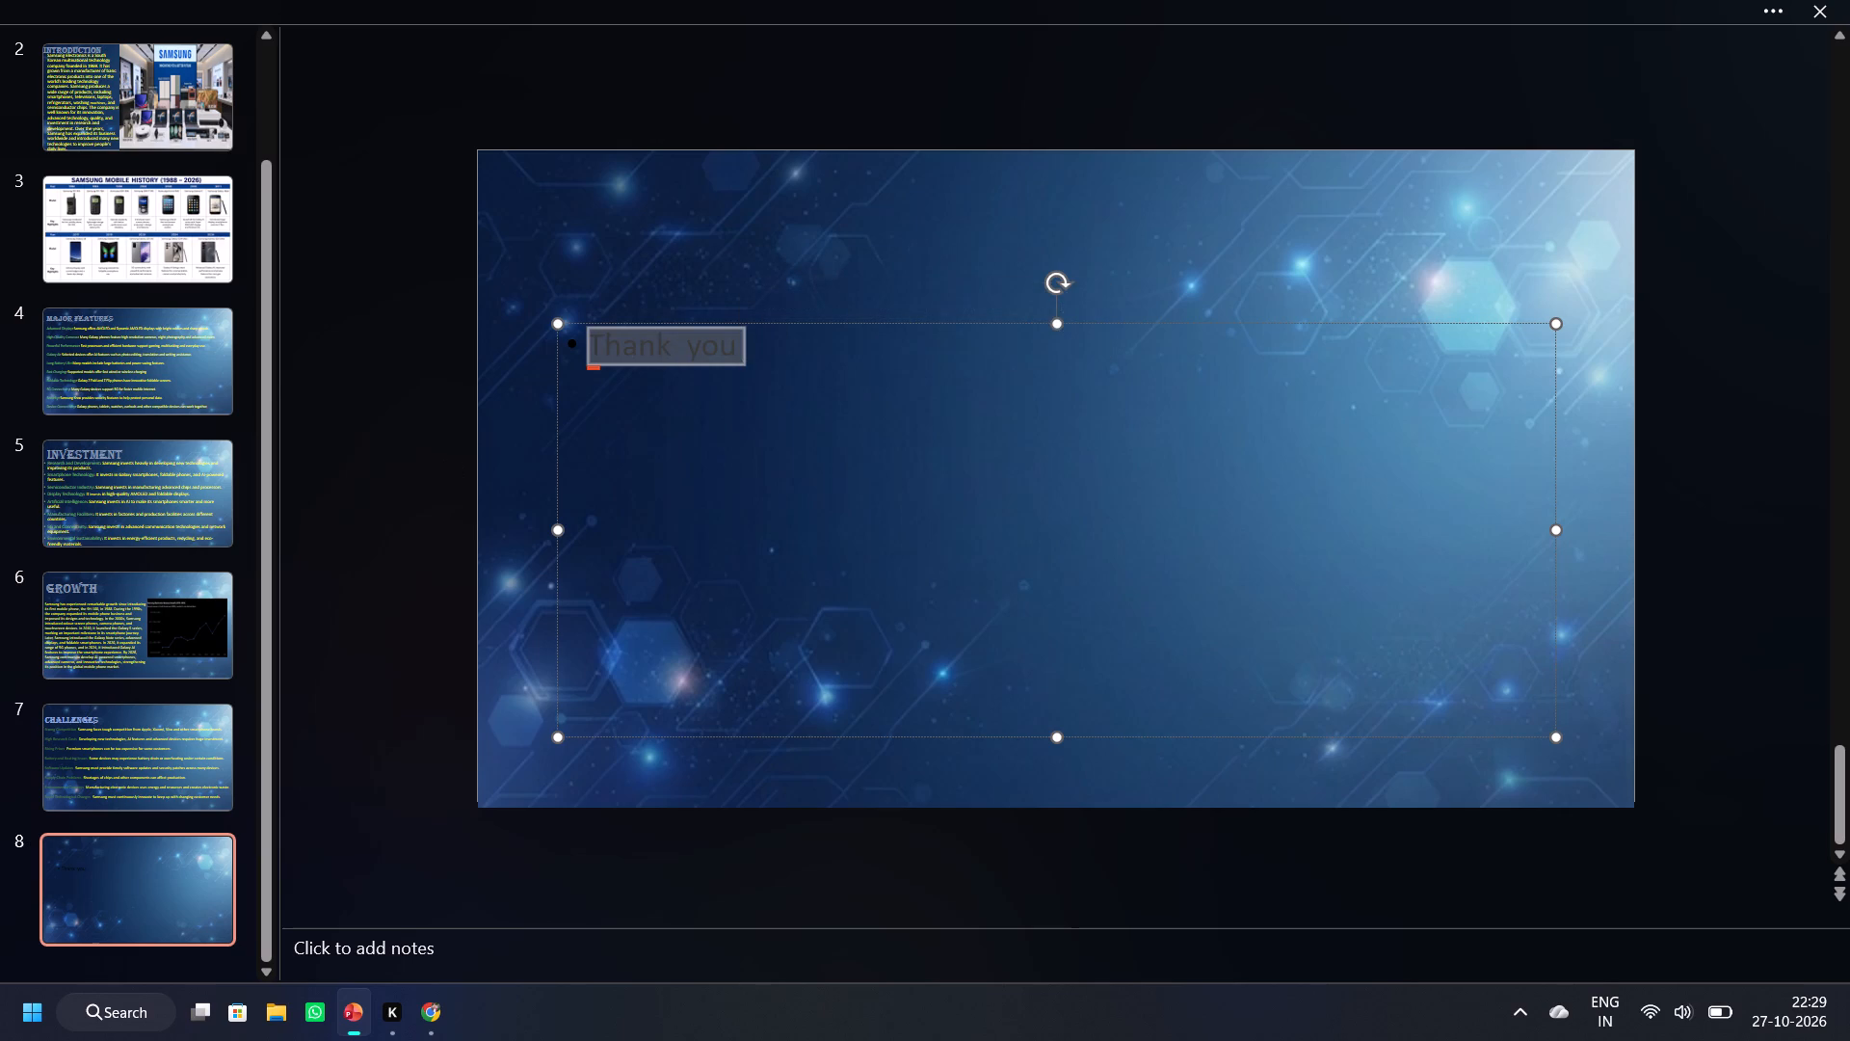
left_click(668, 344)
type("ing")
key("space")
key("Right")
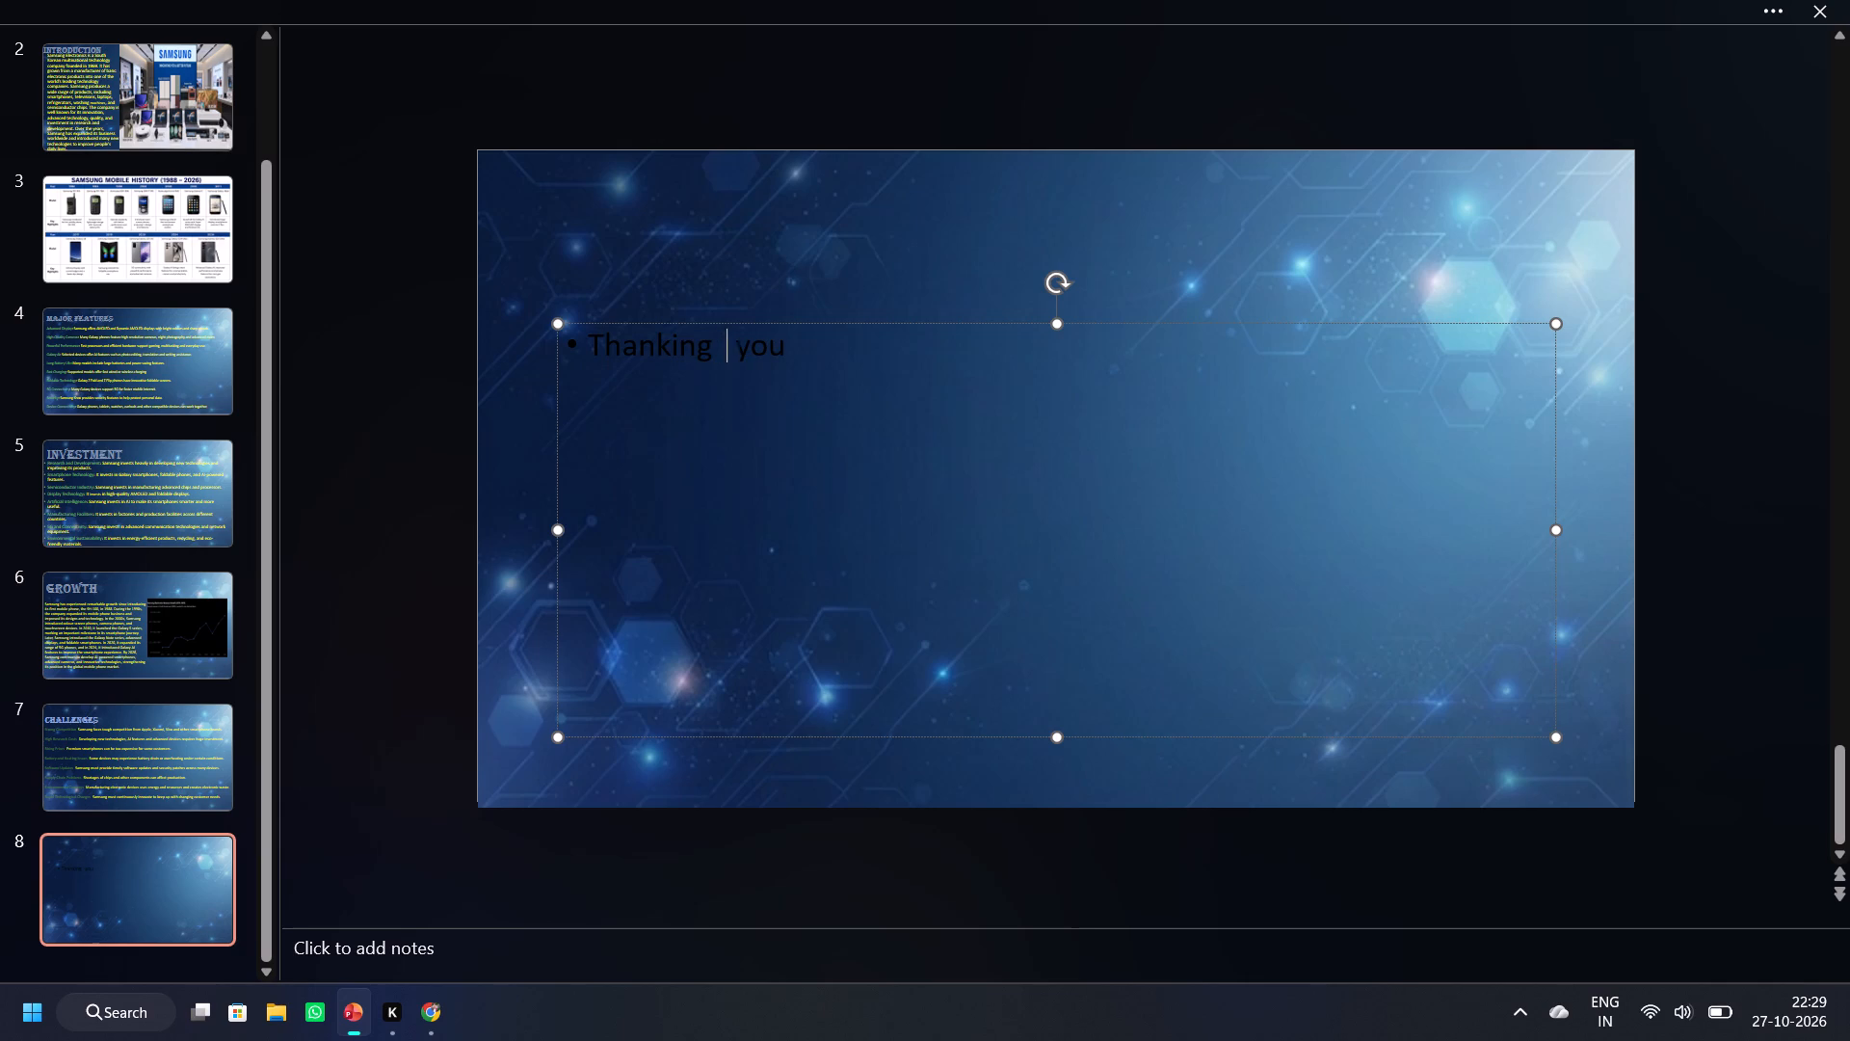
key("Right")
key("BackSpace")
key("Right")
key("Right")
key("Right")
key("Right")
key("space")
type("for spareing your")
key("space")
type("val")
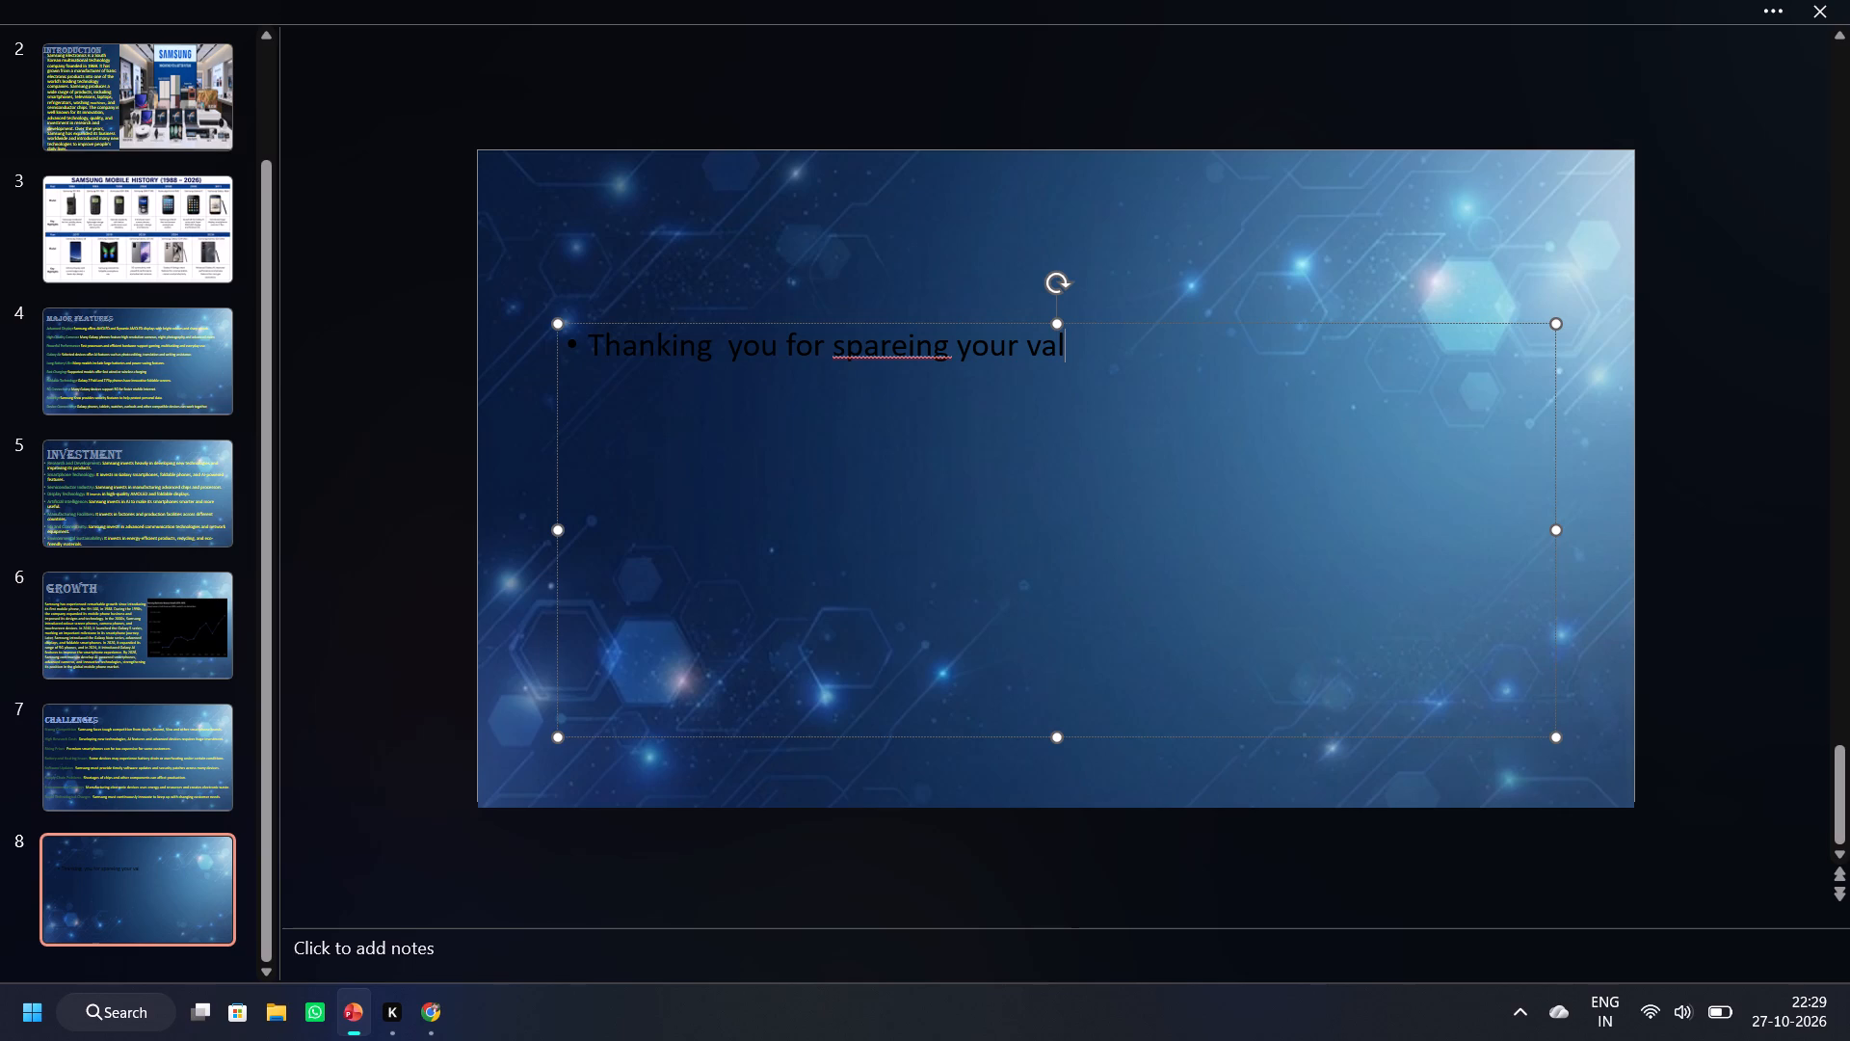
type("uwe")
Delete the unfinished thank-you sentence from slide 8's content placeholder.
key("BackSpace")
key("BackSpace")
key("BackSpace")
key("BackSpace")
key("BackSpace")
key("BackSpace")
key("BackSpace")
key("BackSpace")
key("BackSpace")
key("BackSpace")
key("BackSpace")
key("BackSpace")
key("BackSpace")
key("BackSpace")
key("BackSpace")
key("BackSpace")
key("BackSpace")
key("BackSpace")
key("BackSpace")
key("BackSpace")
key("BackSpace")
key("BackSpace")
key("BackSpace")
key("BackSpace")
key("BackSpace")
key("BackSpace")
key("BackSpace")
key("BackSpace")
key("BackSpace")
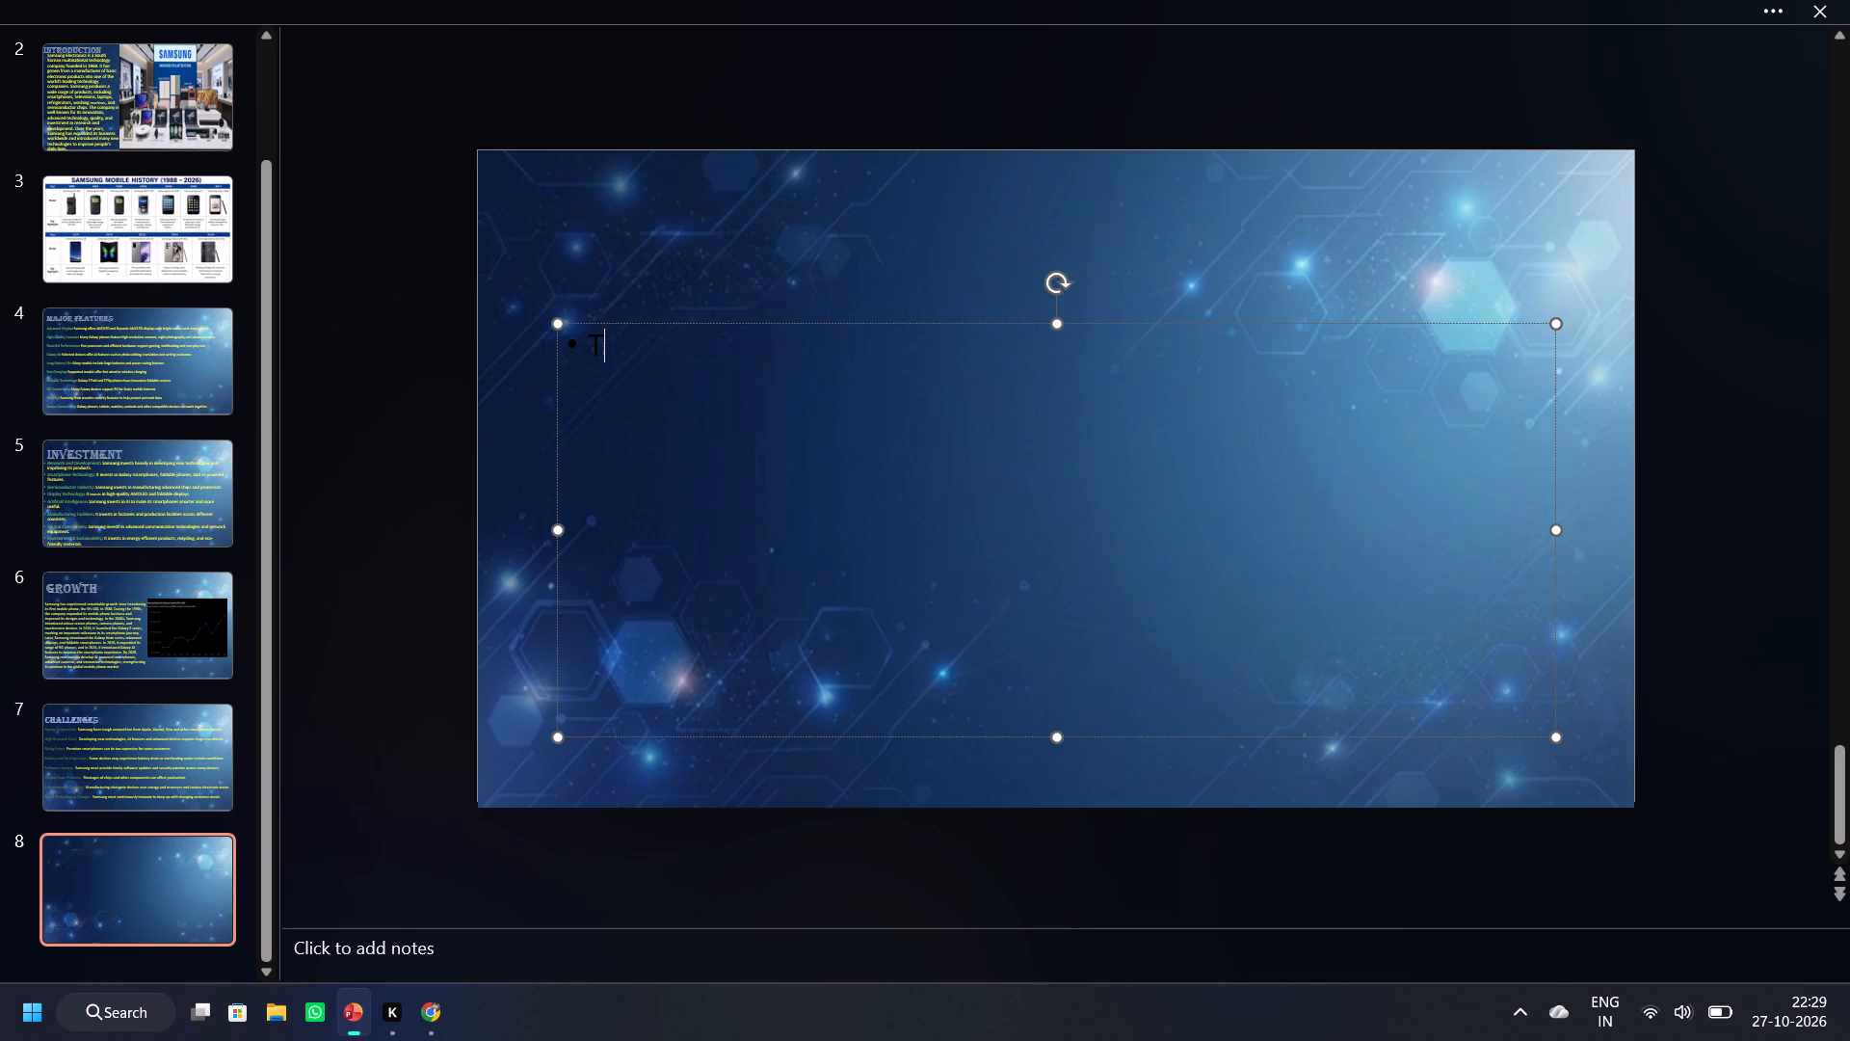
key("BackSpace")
Remove the bullet in slide 8's content placeholder and enter "THE END" in capitals.
key("BackSpace")
key("BackSpace")
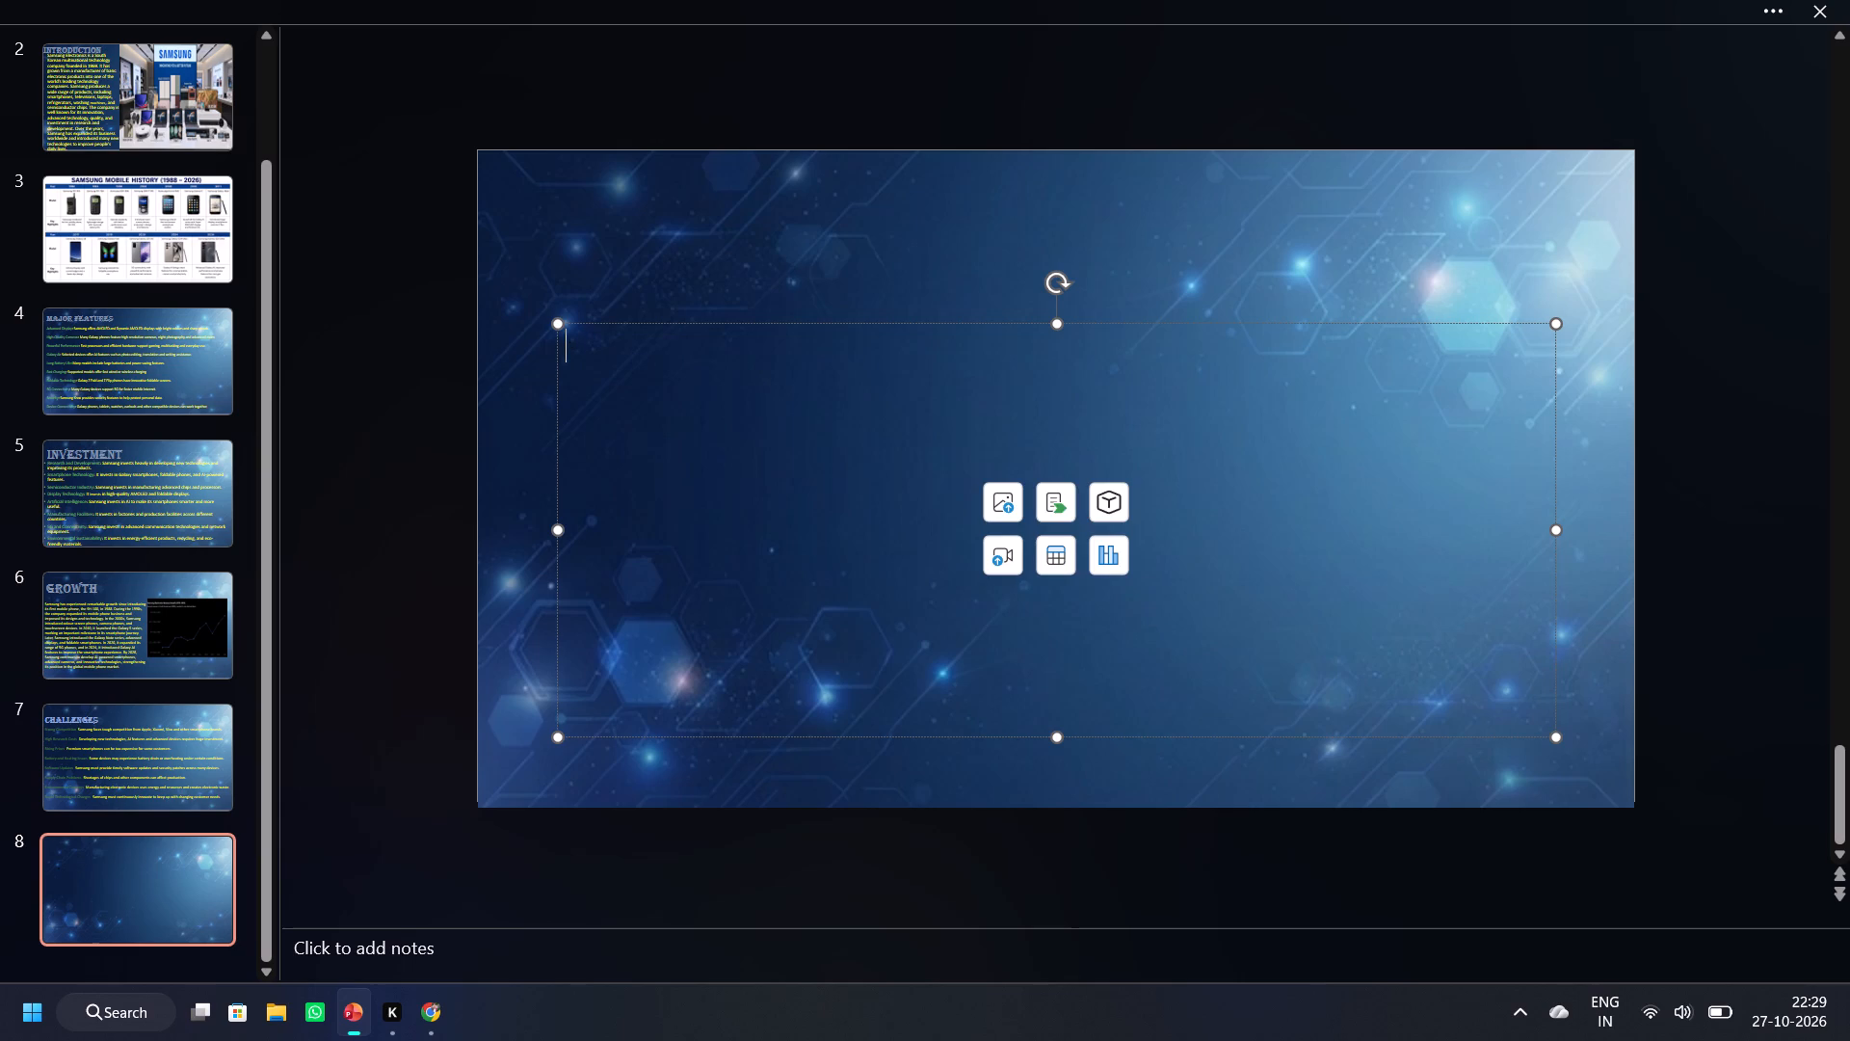
left_click(873, 465)
type("the")
key("space")
type("end")
type("THE EHD")
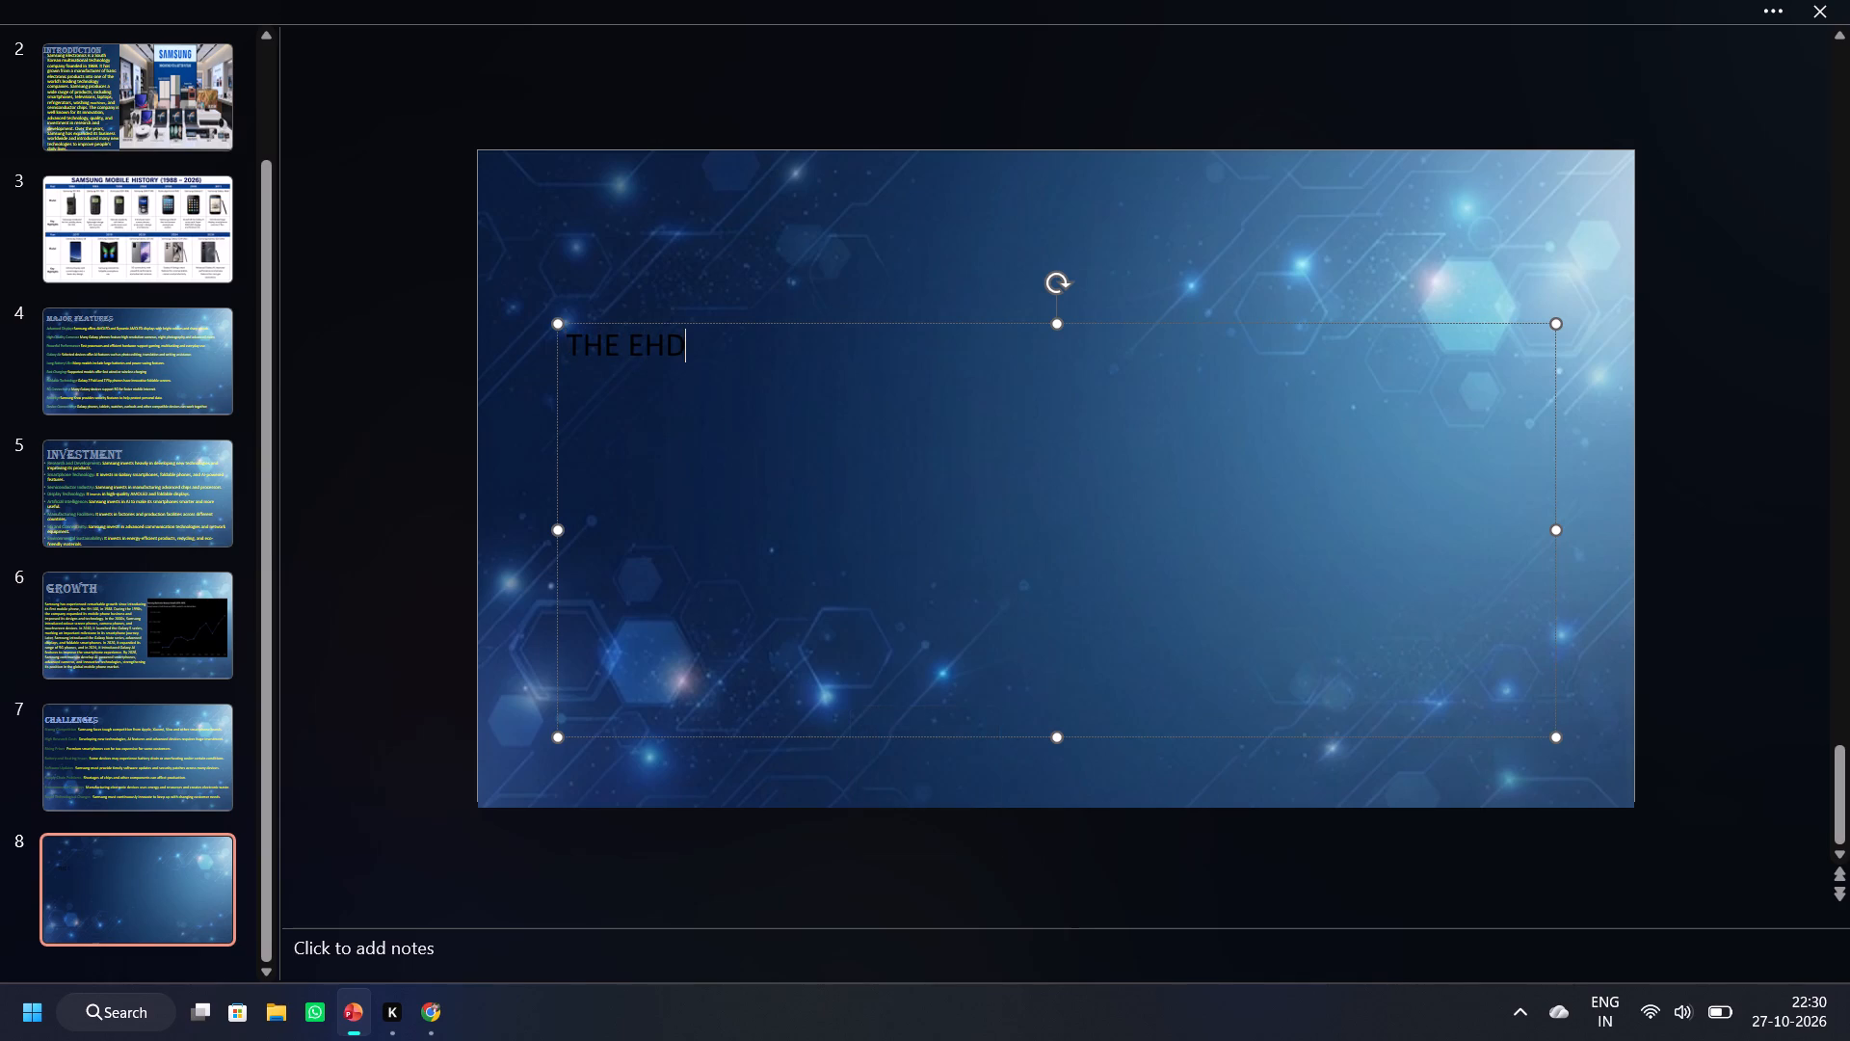
key("BackSpace")
key("BackSpace")
type("ND")
Set the font size of "THE END" on slide 8 to 60.
left_click(581, 337)
left_click_drag(581, 337, 686, 361)
left_click(859, 279)
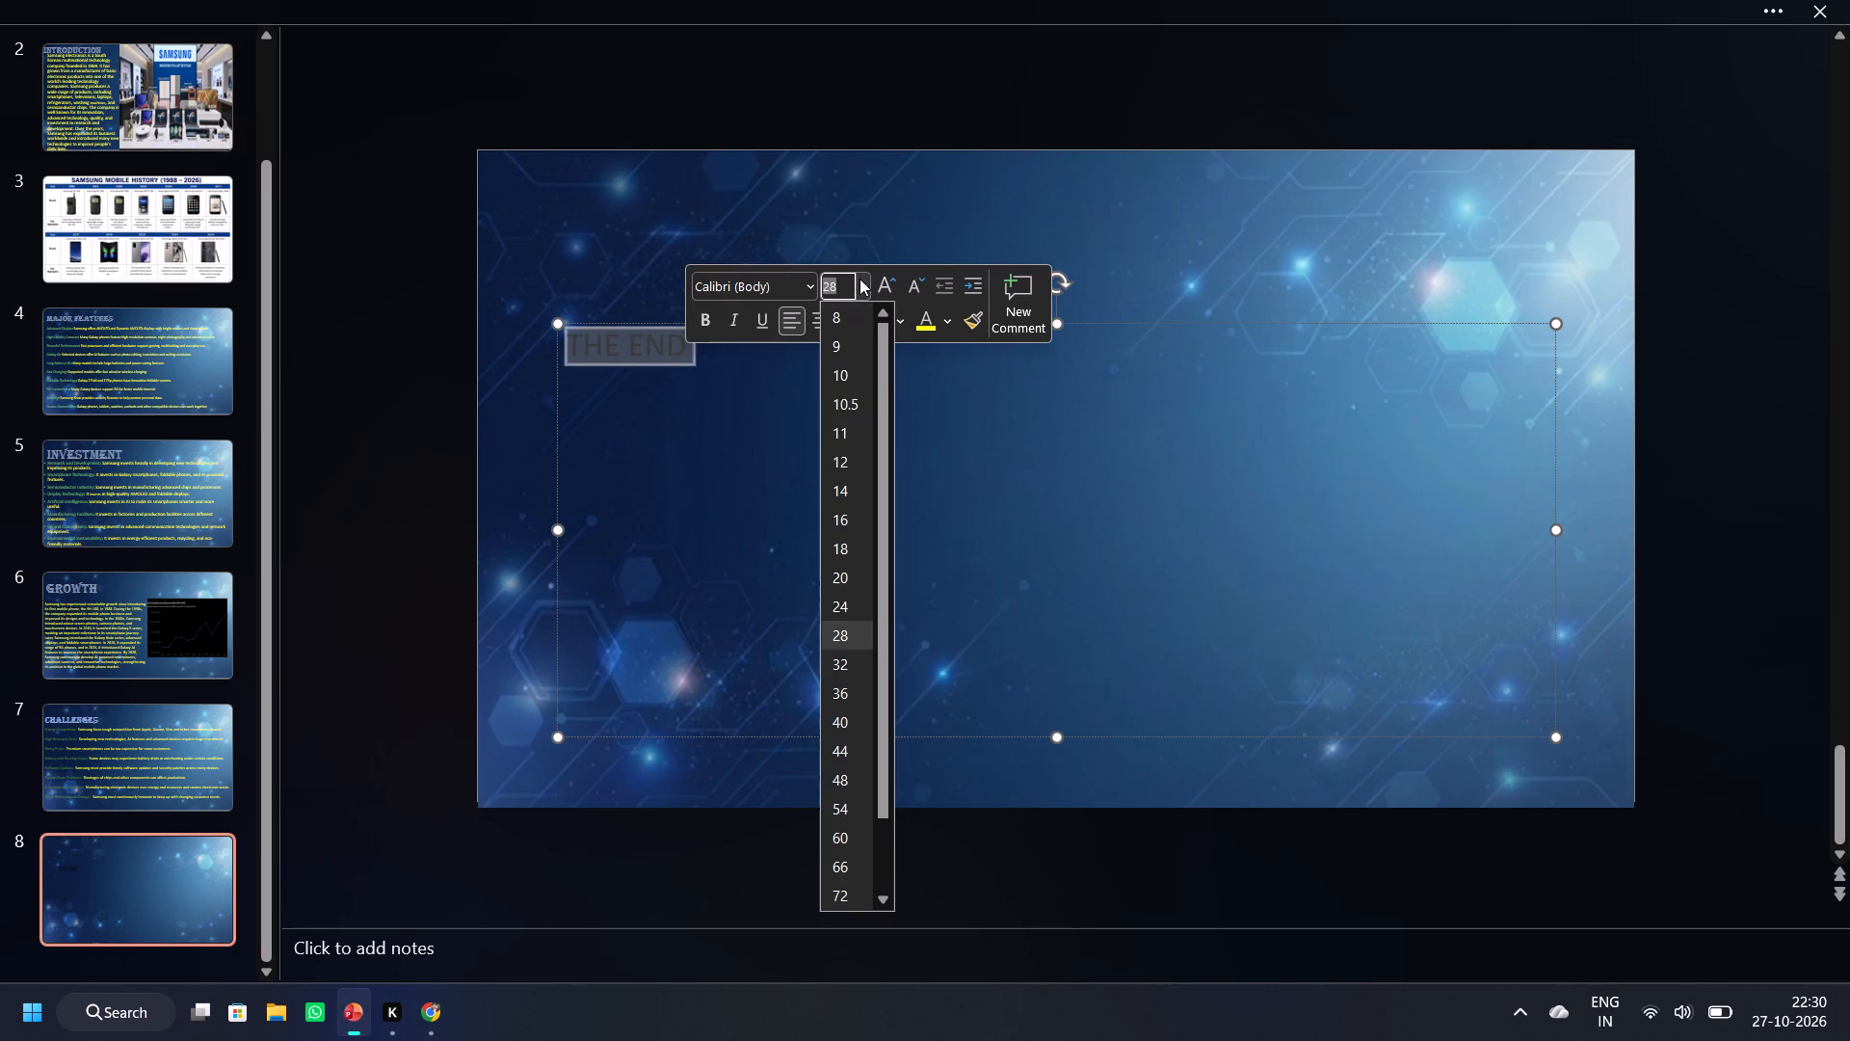
left_click(850, 832)
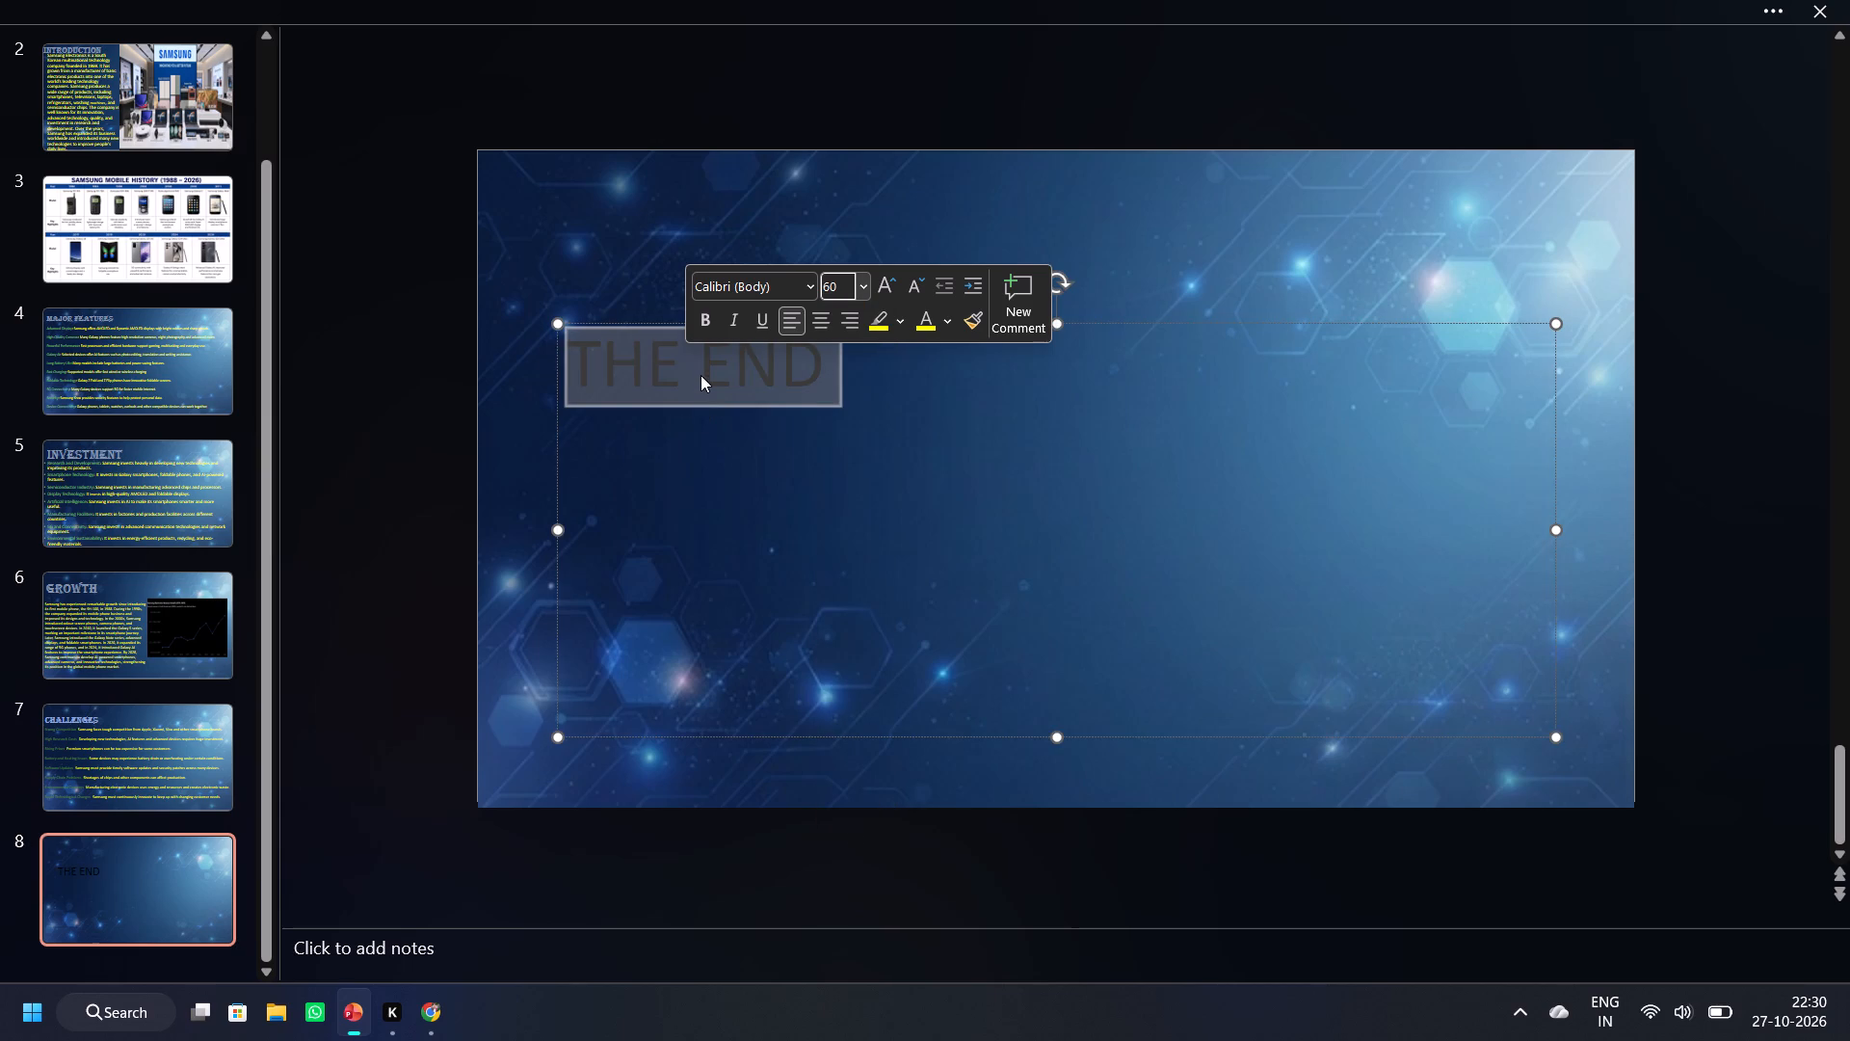
Shrink the "THE END" placeholder on slide 8 from both sides and the bottom, leaving a compact box around the slide's centre.
left_click_drag(700, 375, 948, 492)
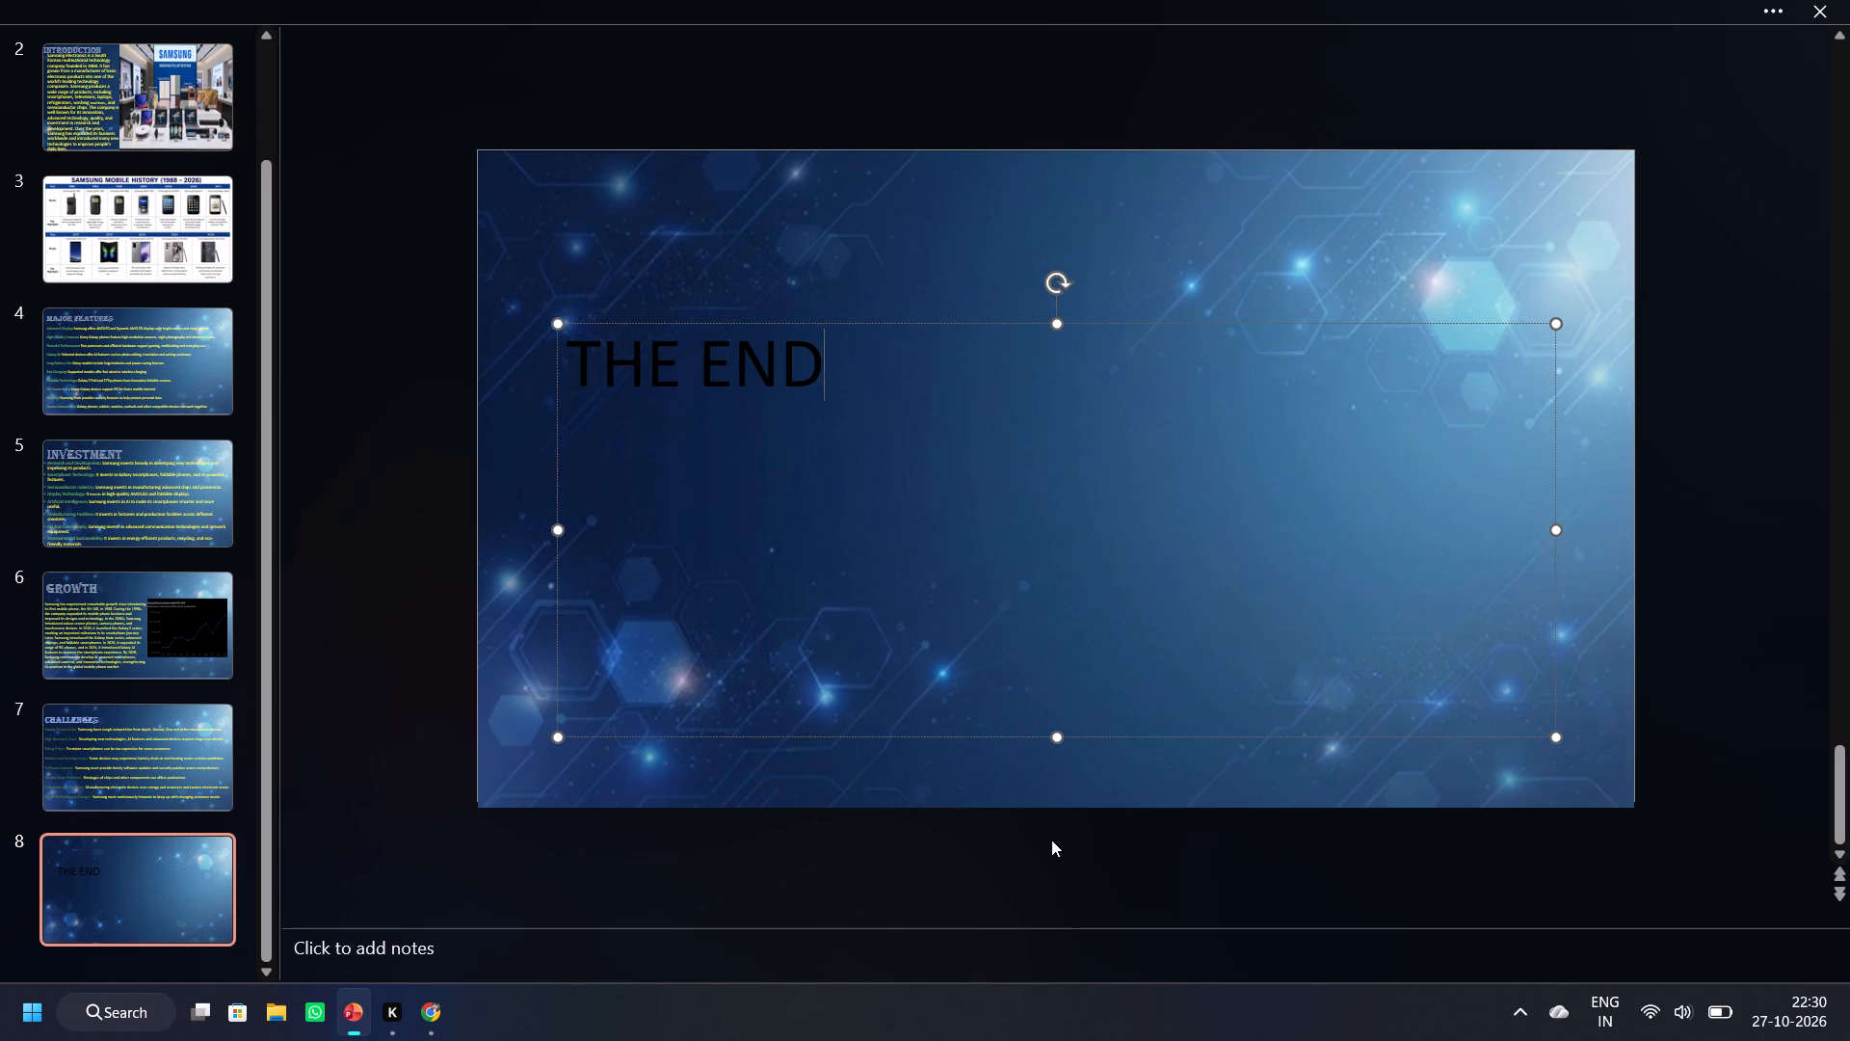
left_click_drag(1050, 734, 1031, 499)
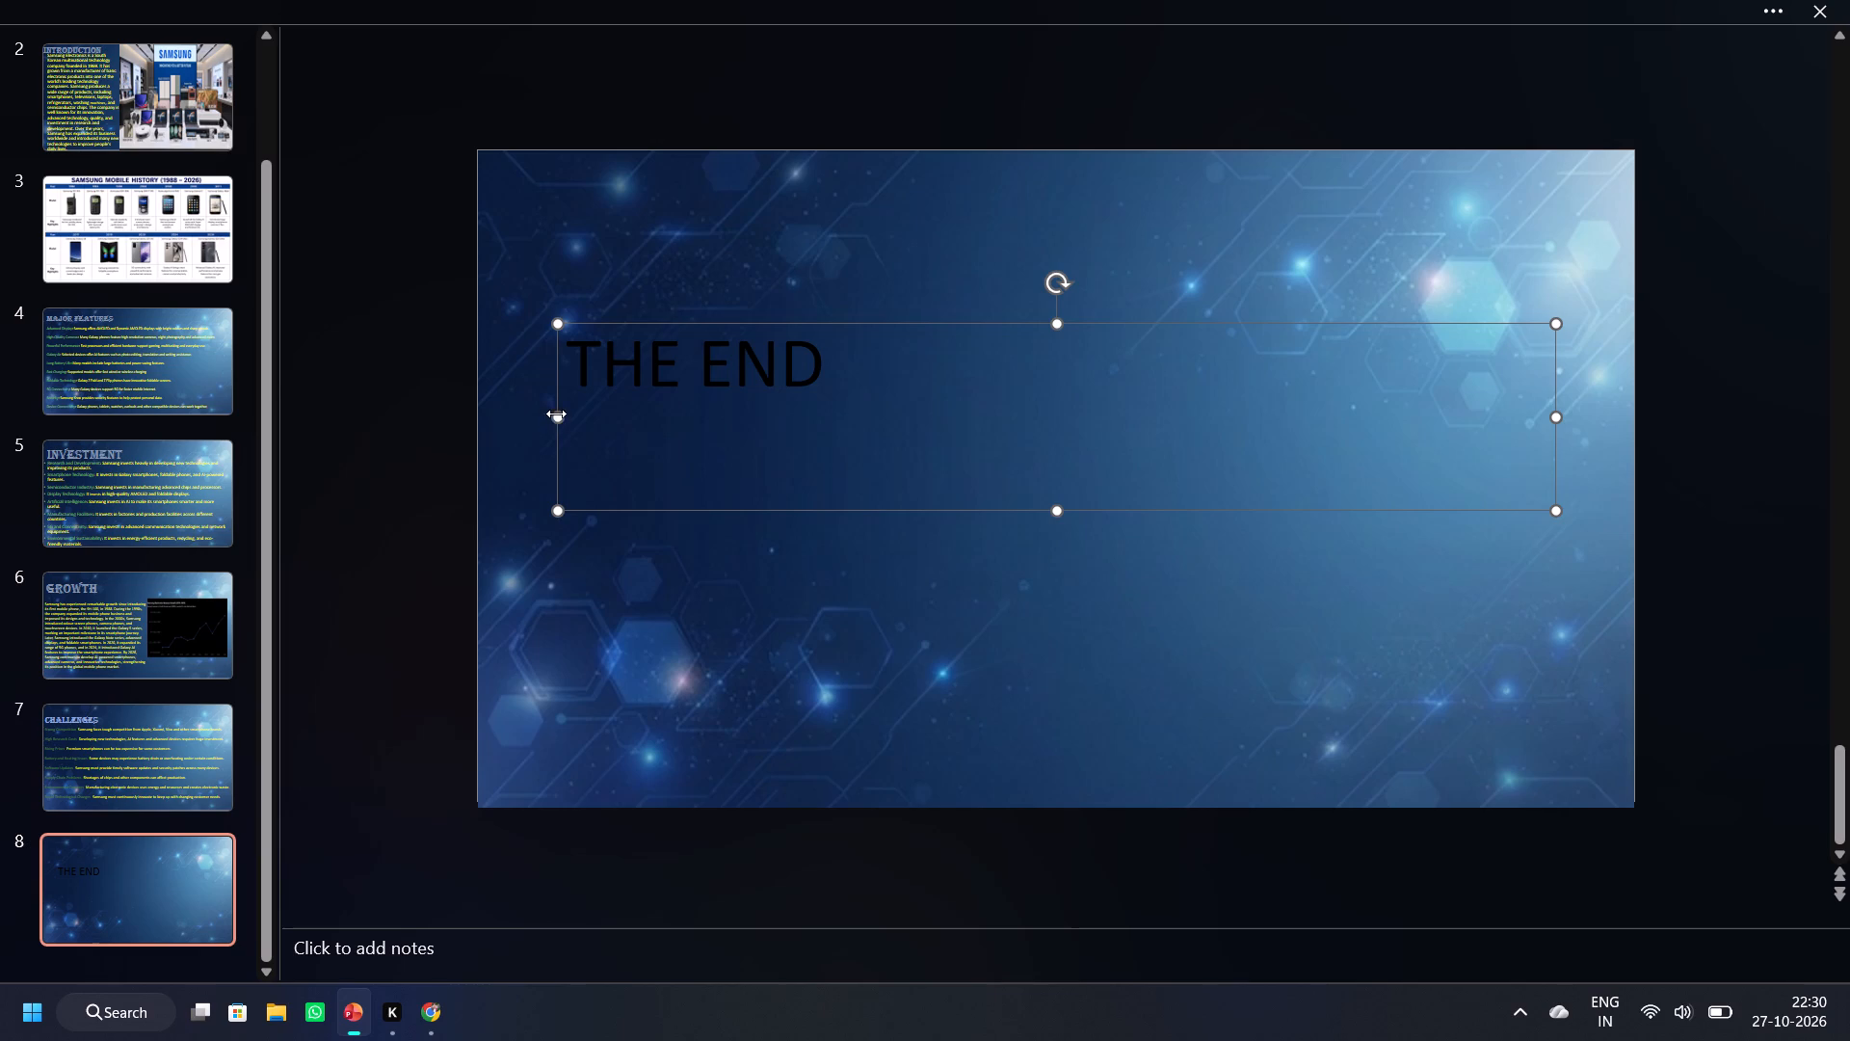
left_click_drag(556, 414, 829, 388)
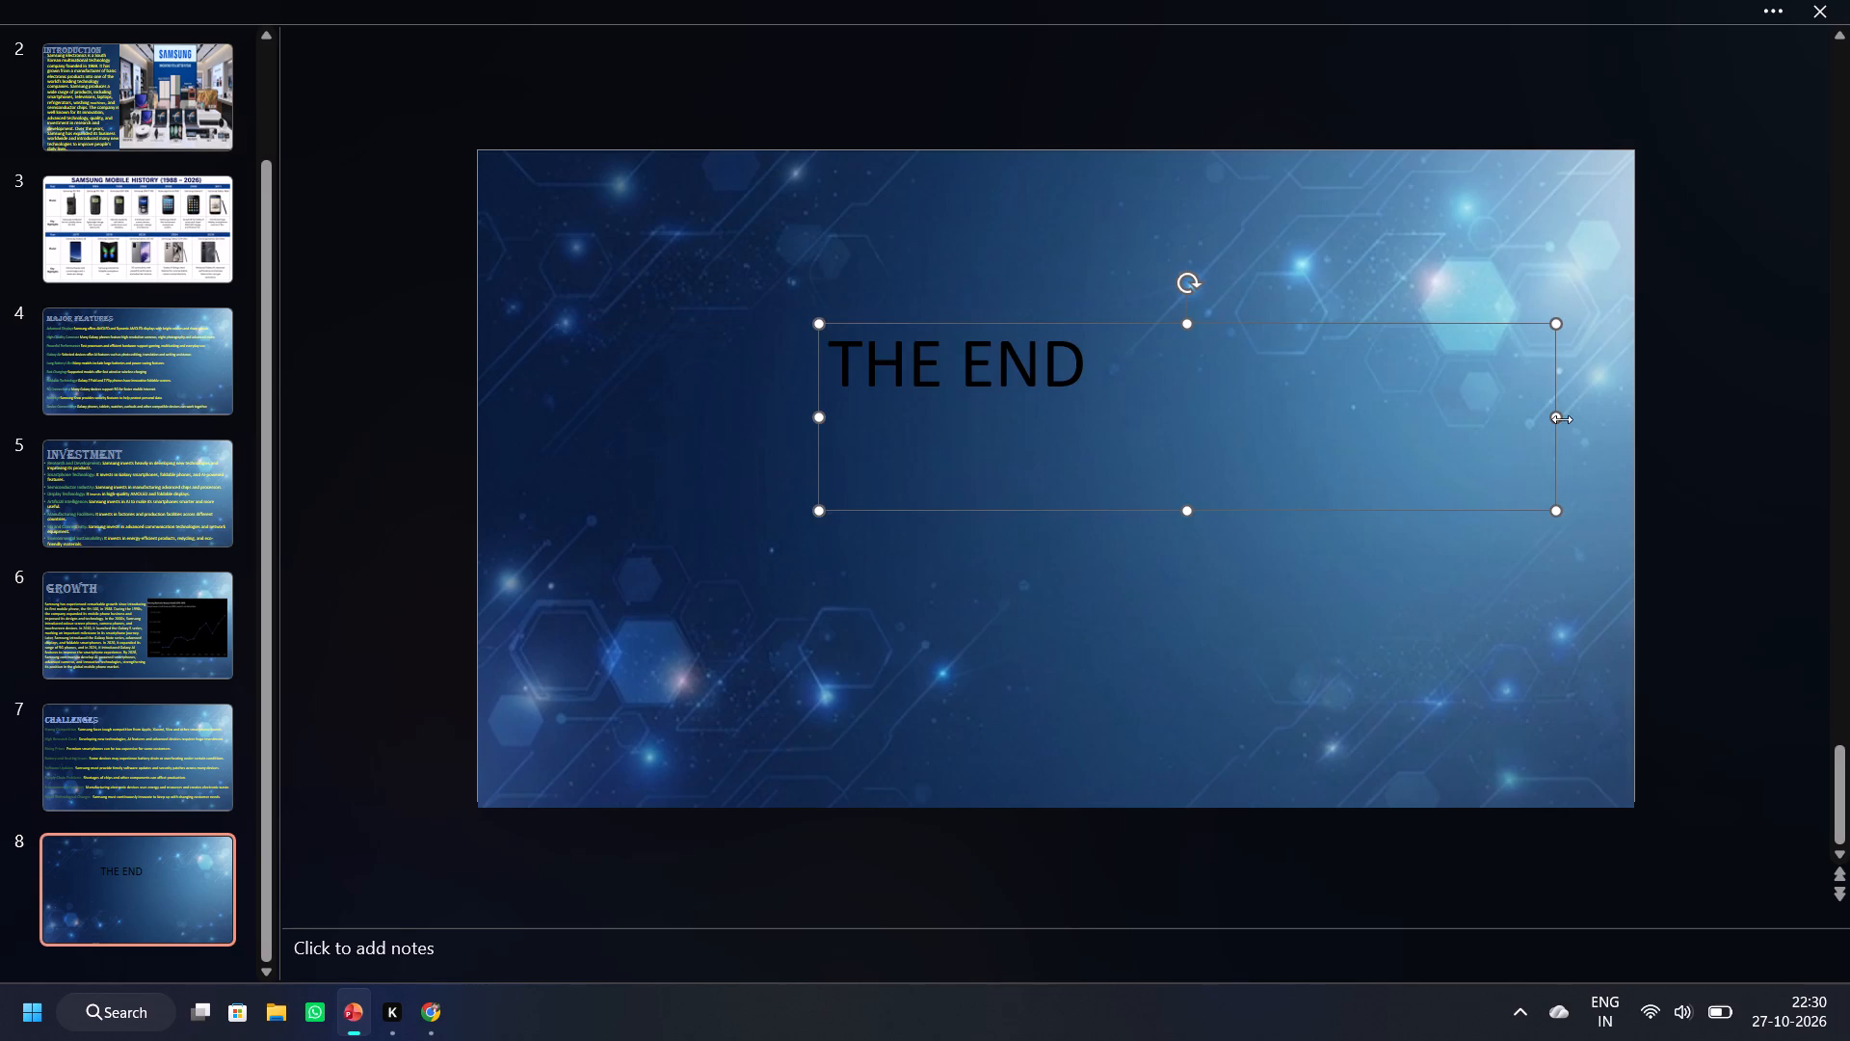
left_click_drag(1555, 419, 1301, 438)
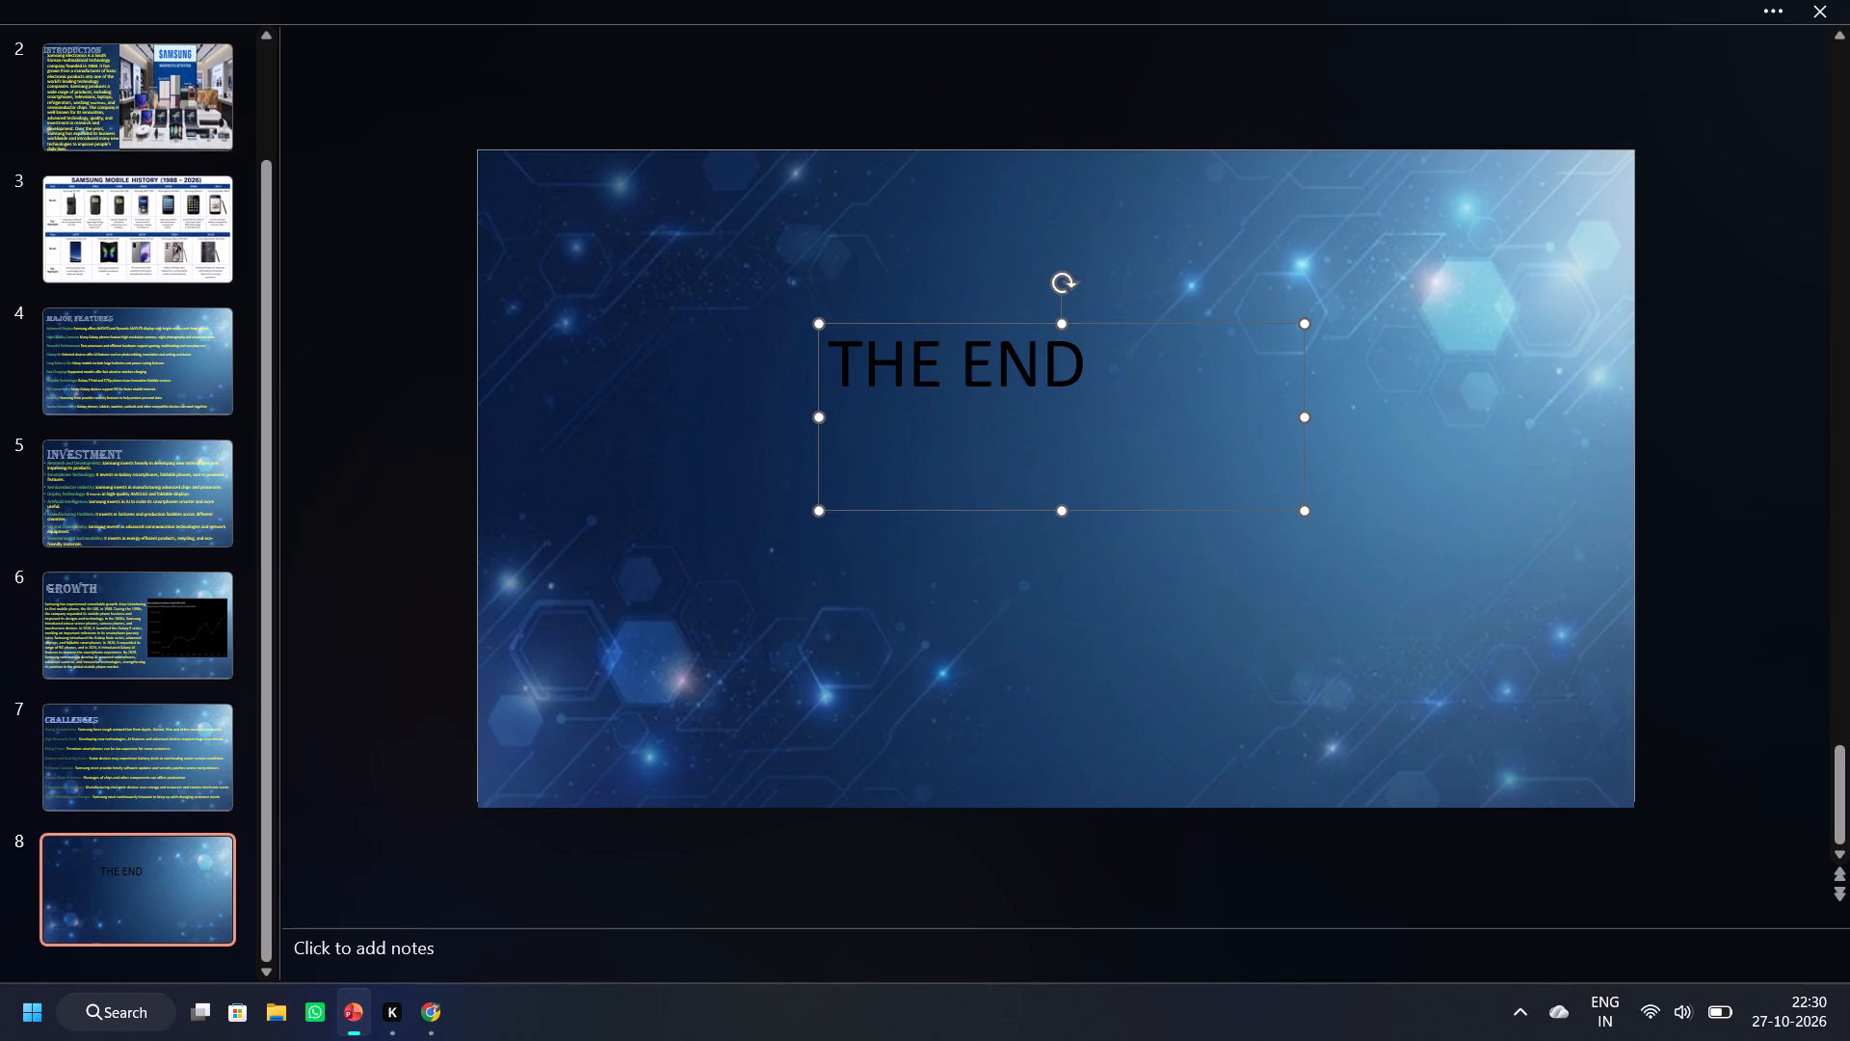
left_click_drag(1068, 512, 1068, 556)
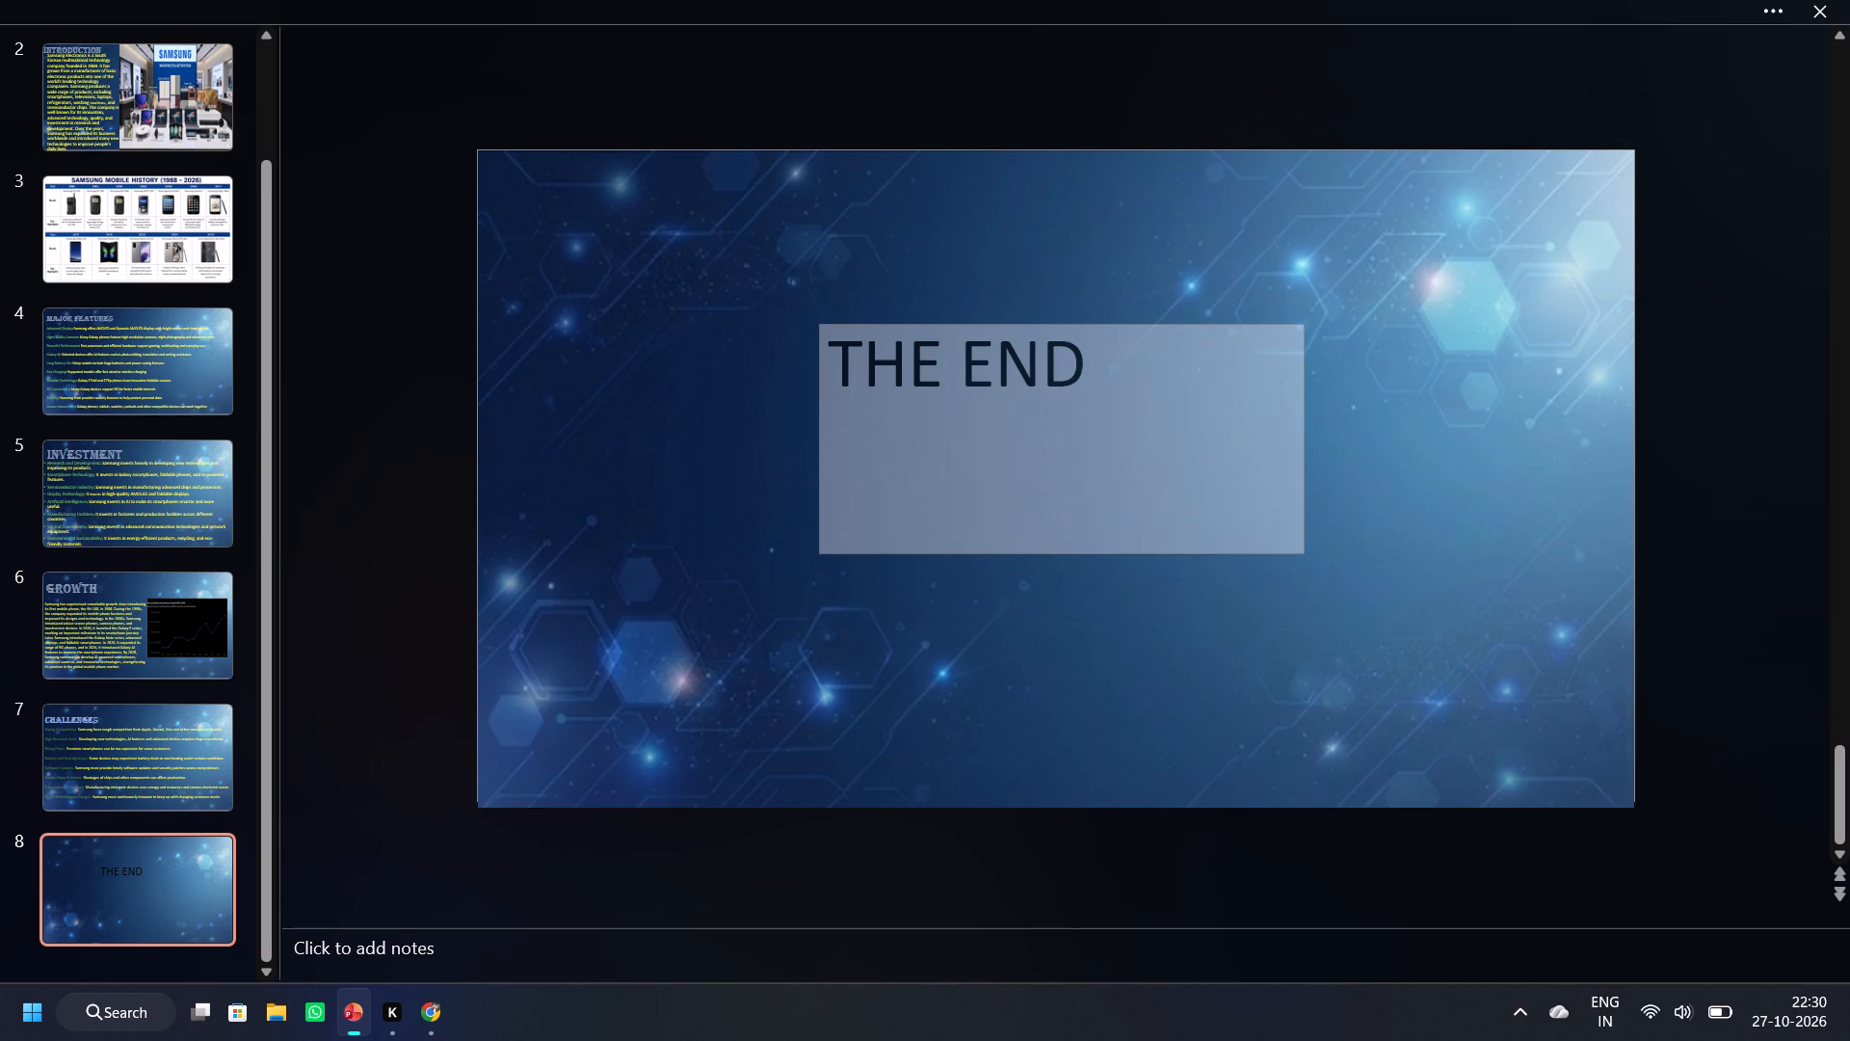
Lower the top edge of the "THE END" placeholder on slide 8 so the box closely fits one line of text around the slide's middle.
left_click_drag(1068, 556, 1068, 557)
left_click(1062, 327)
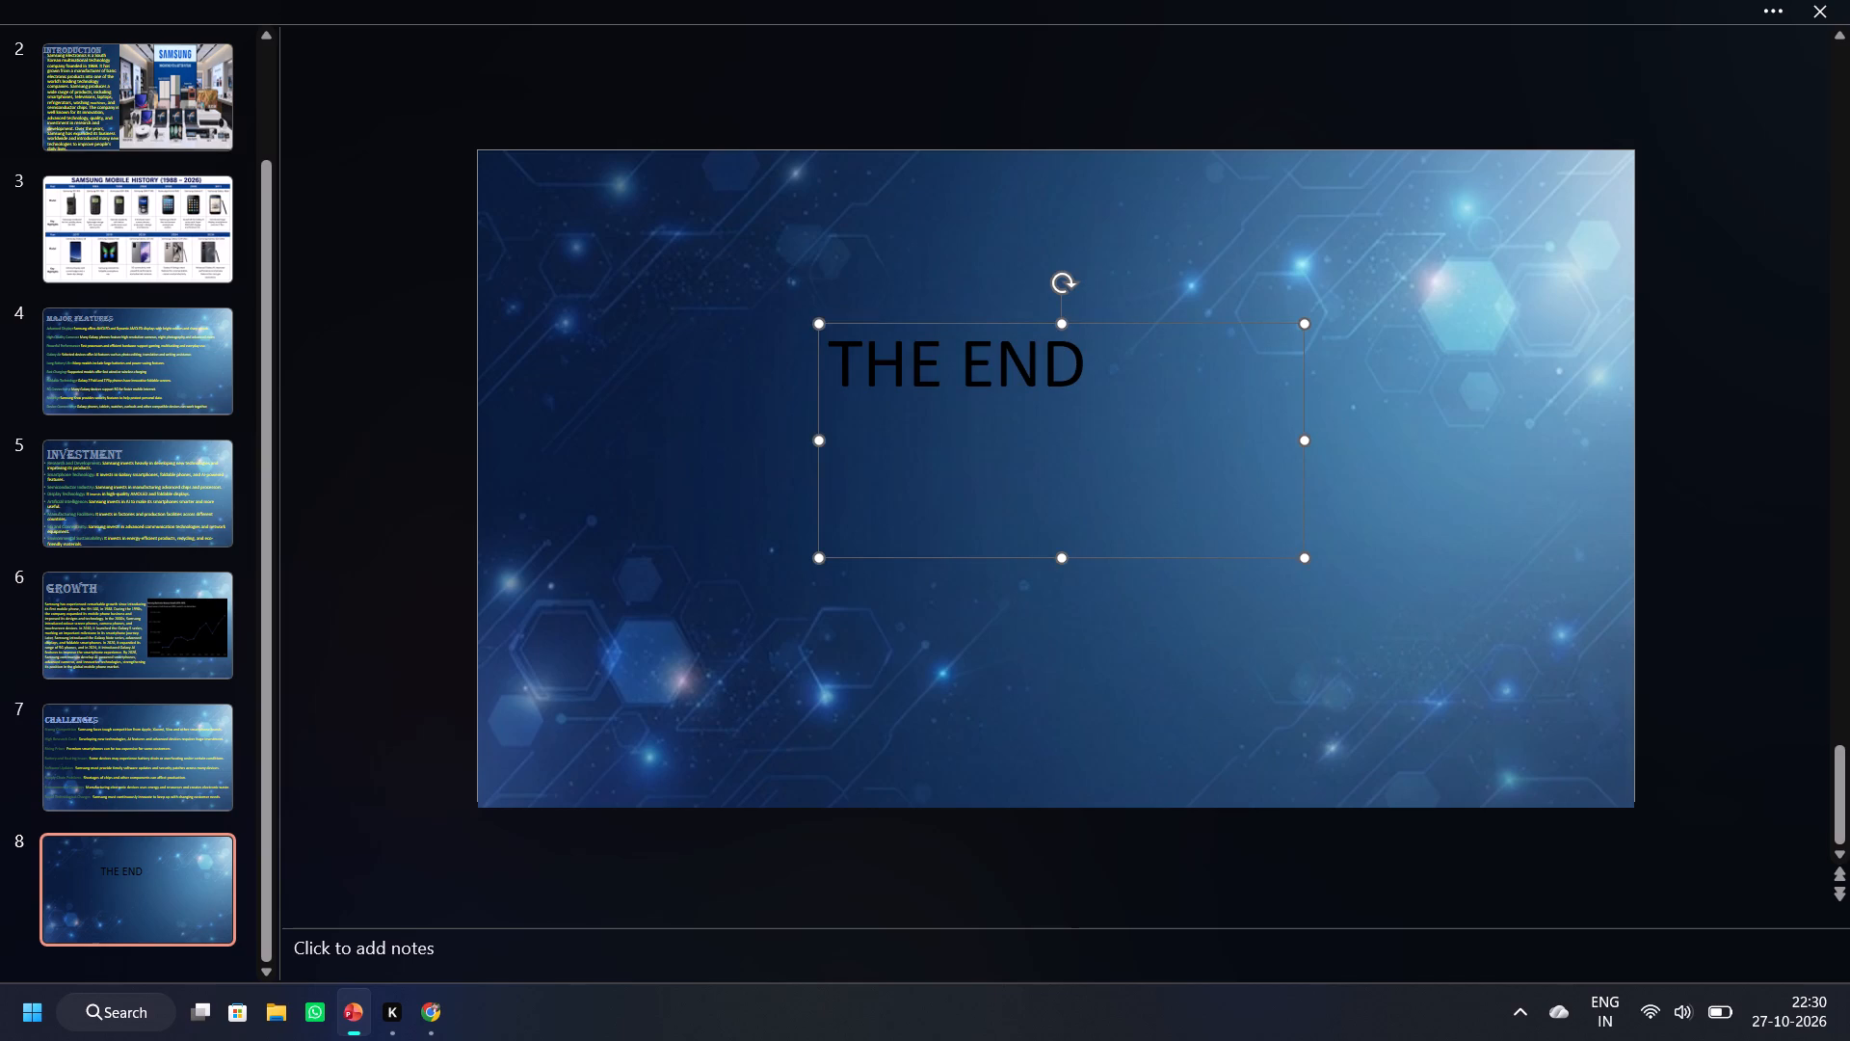
left_click_drag(1061, 325, 1037, 473)
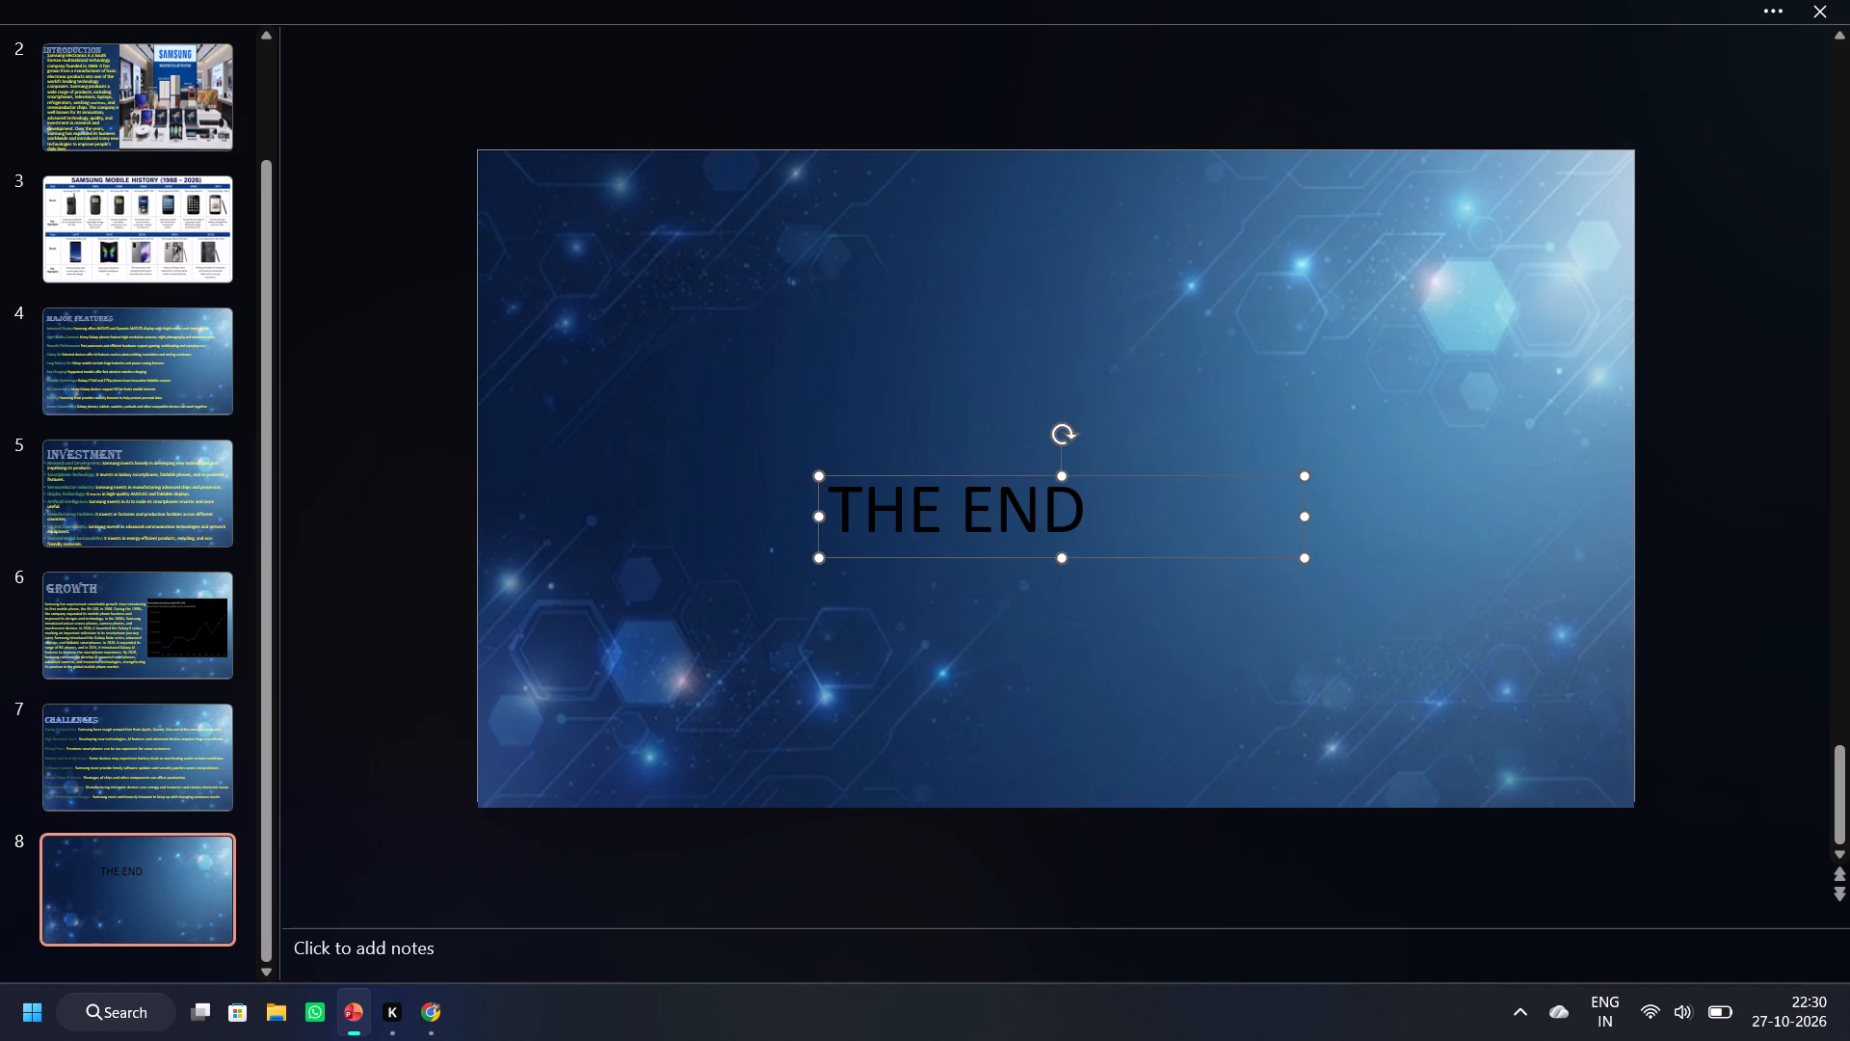
left_click_drag(1059, 477, 1059, 461)
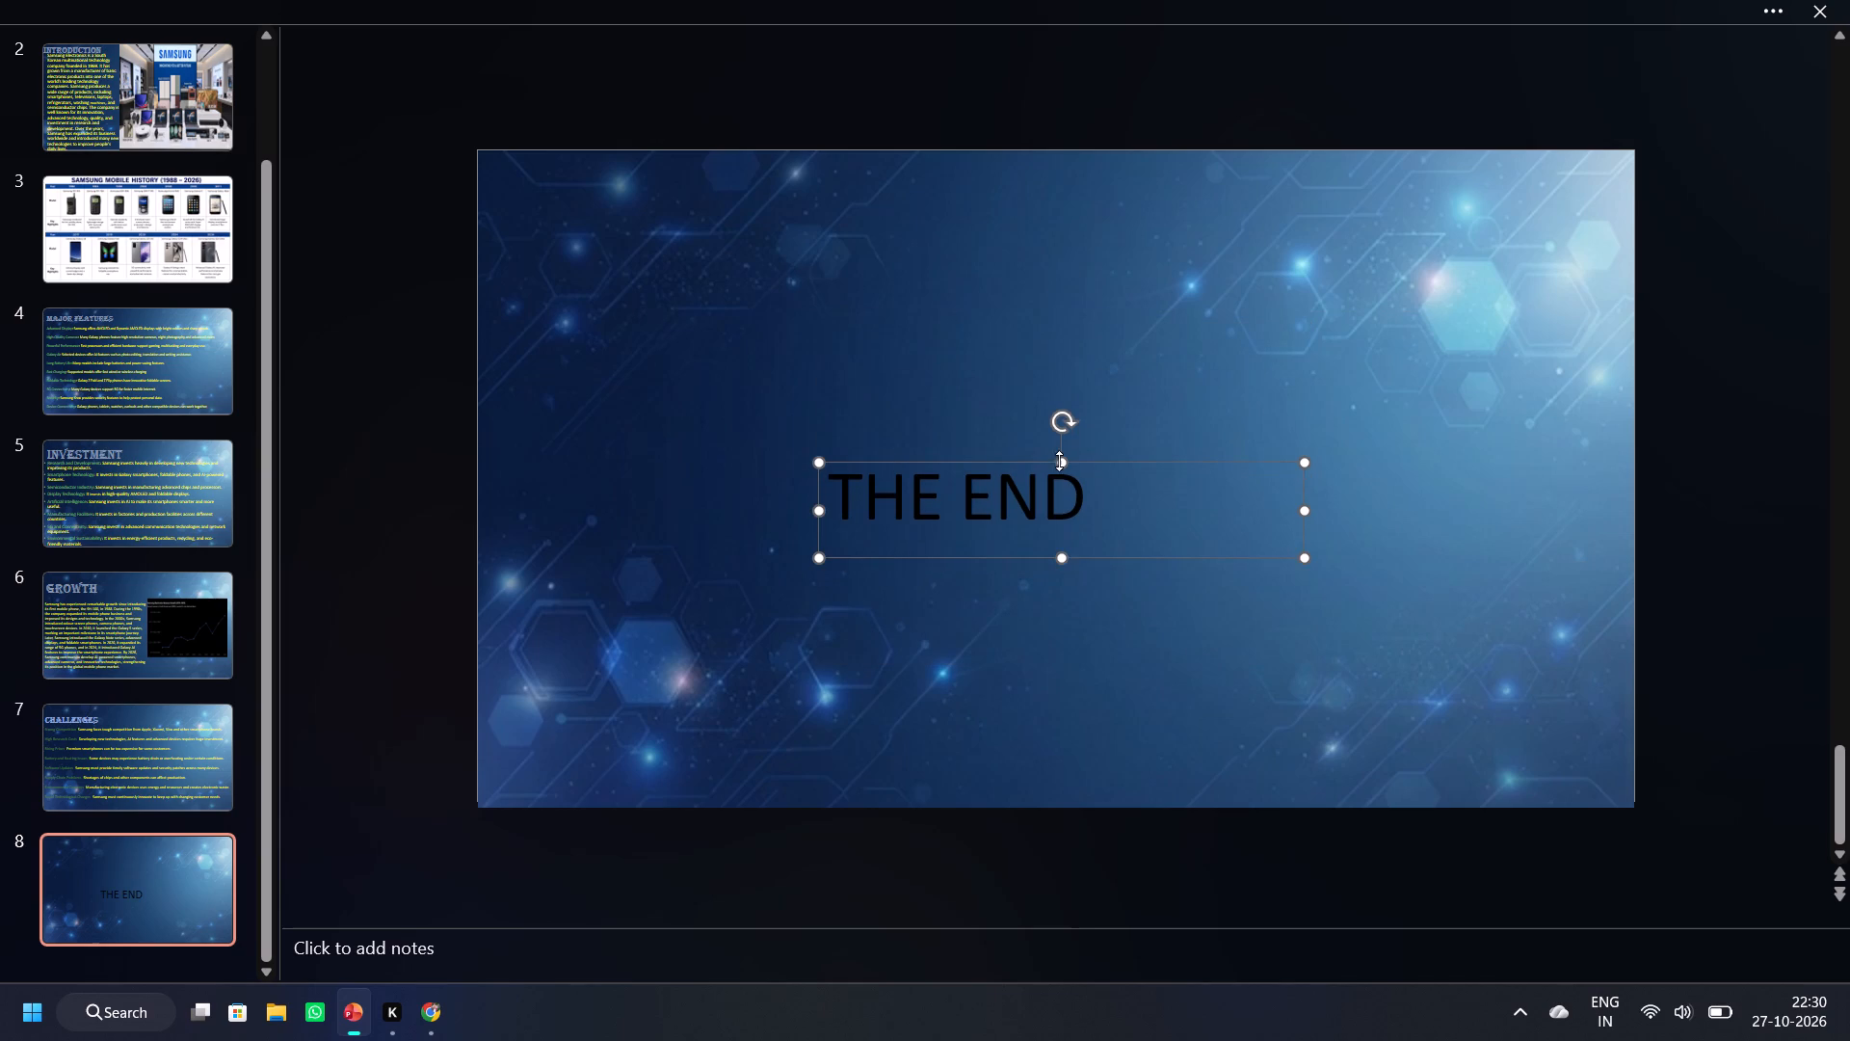
left_click(1054, 744)
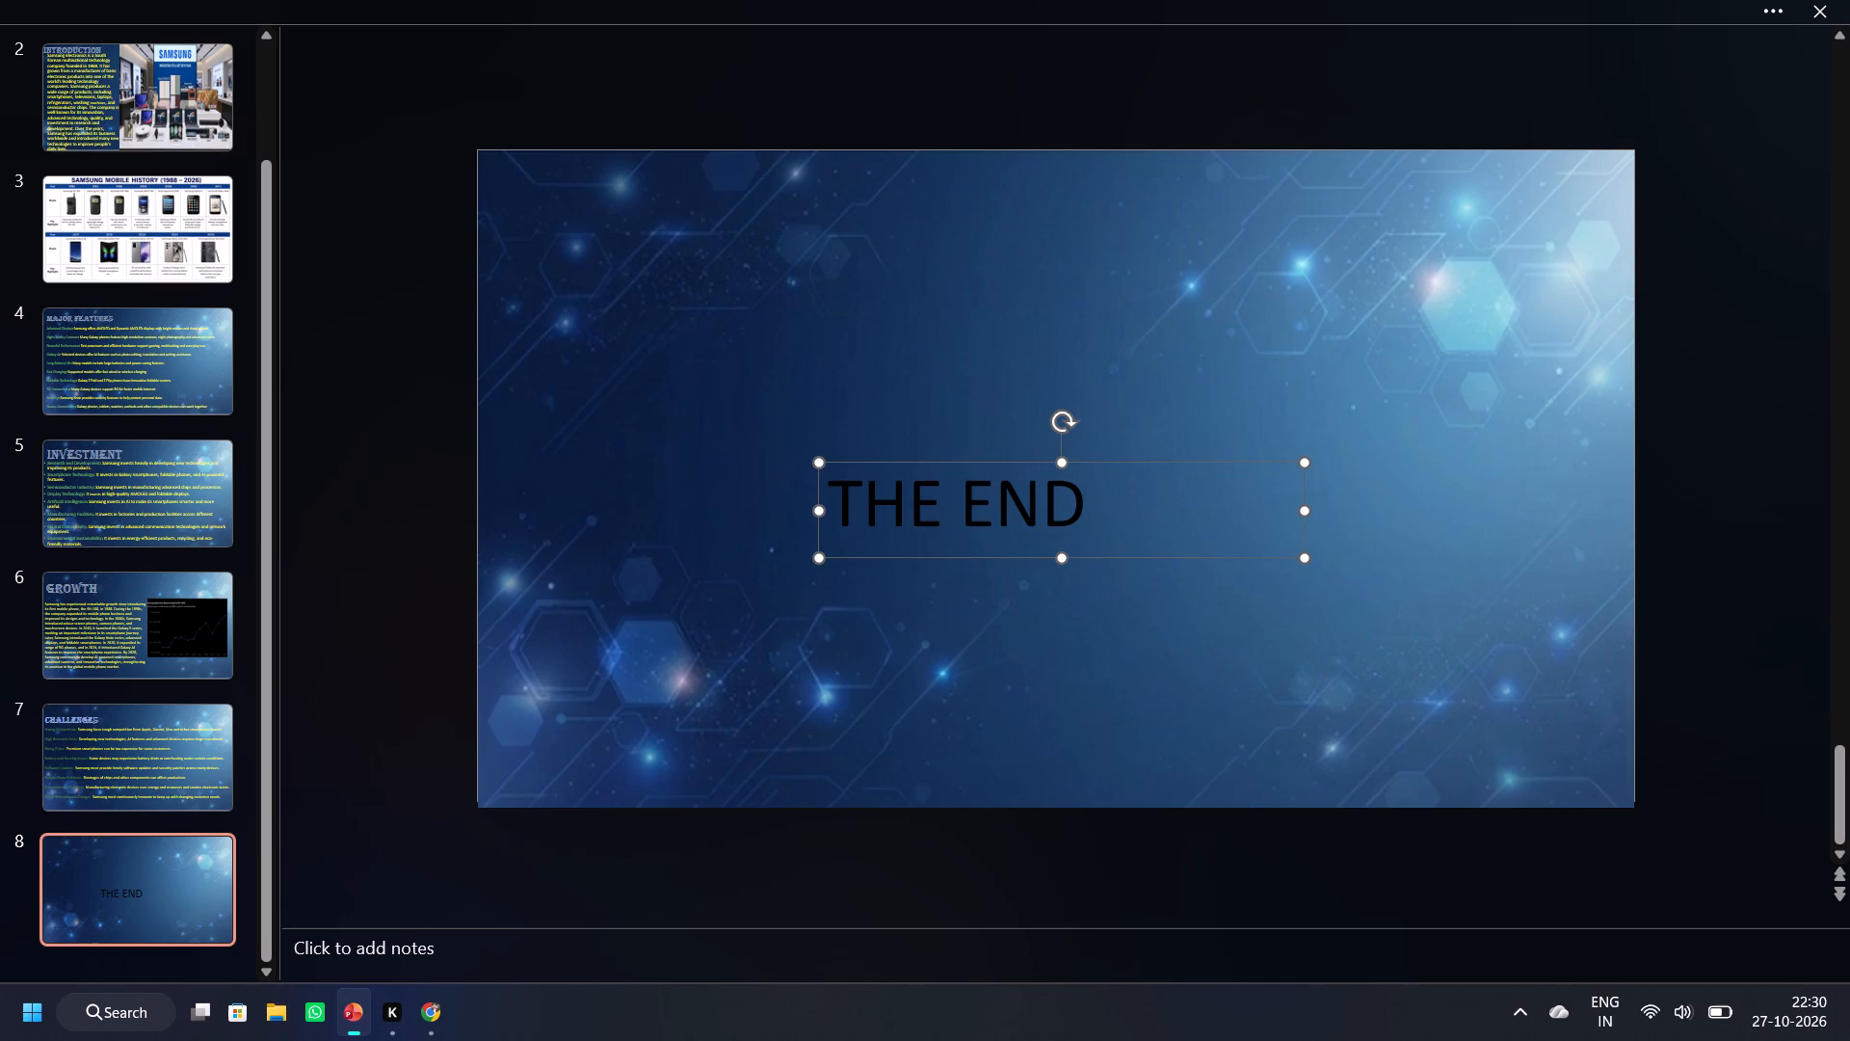
Reposition the blue background picture on slide 8 and widen it to about 34.5 cm to cover the whole slide.
left_click(800, 503)
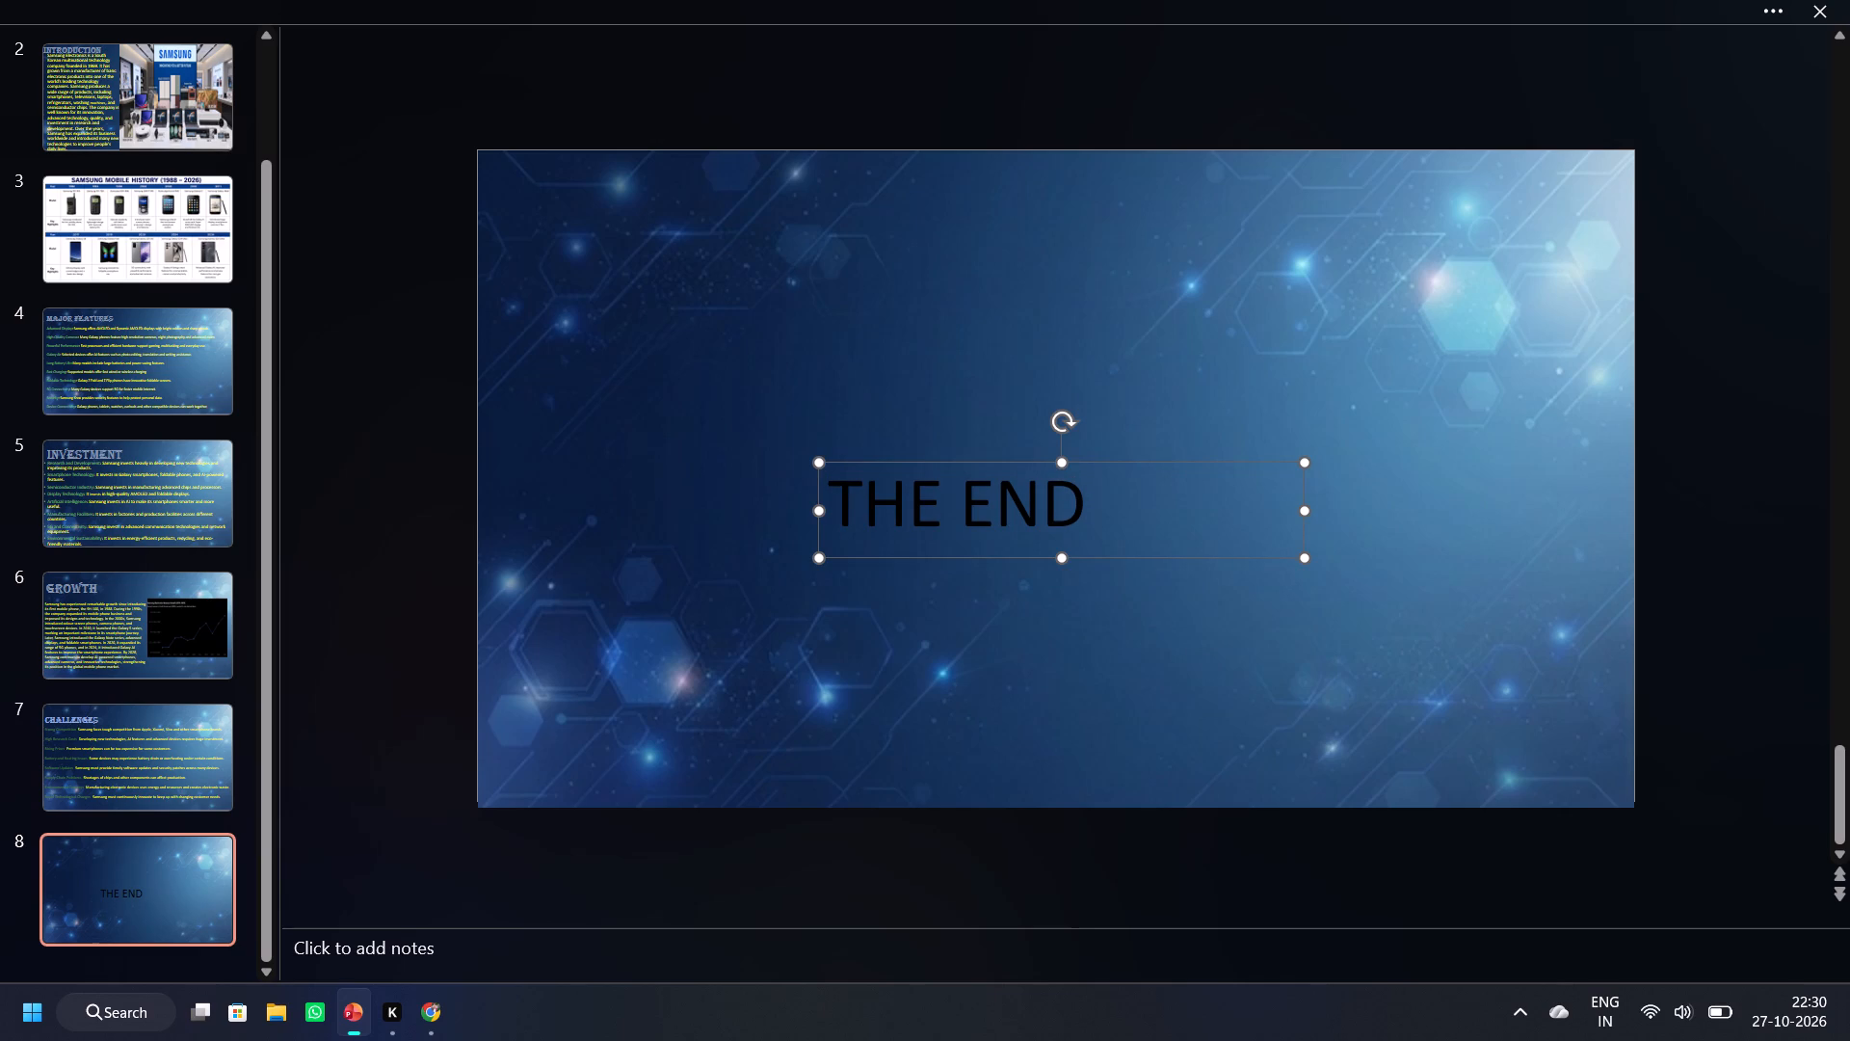
left_click(825, 505)
left_click_drag(825, 505, 870, 504)
left_click_drag(870, 504, 870, 508)
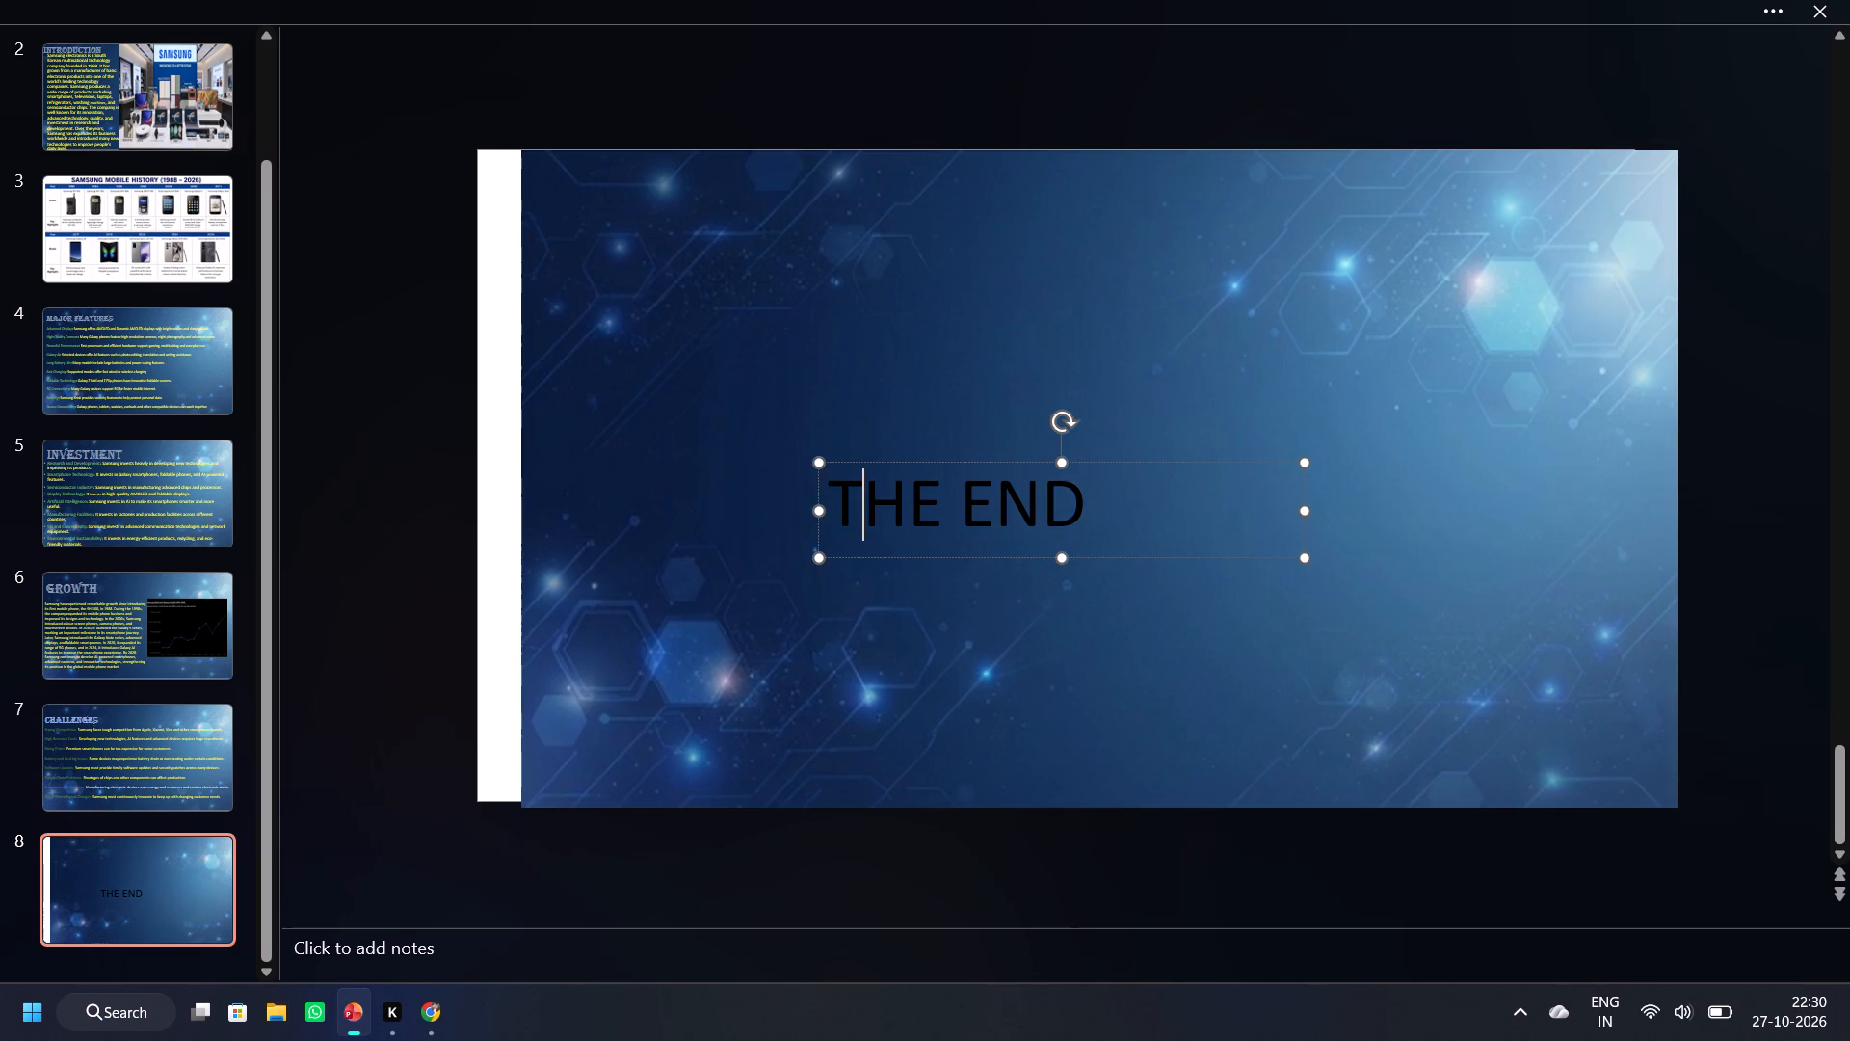
left_click_drag(870, 508, 858, 488)
left_click_drag(778, 539, 673, 550)
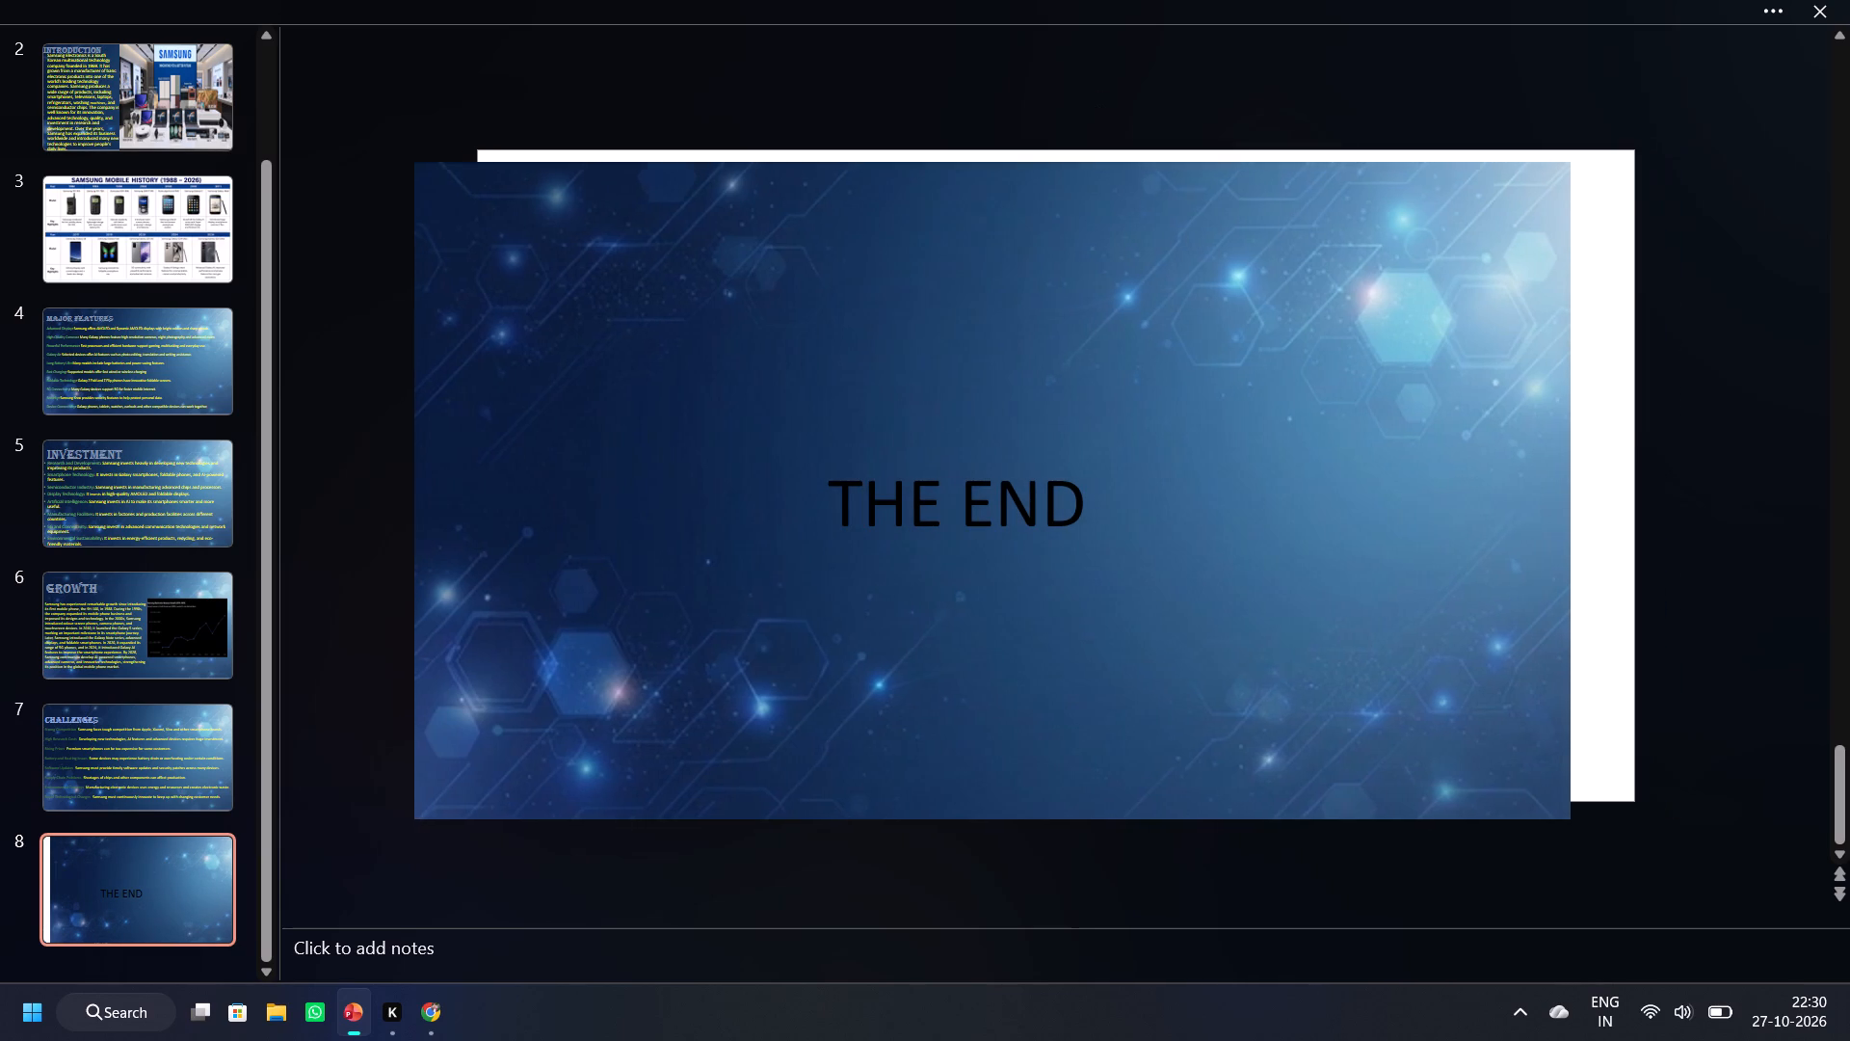
left_click_drag(673, 550, 723, 535)
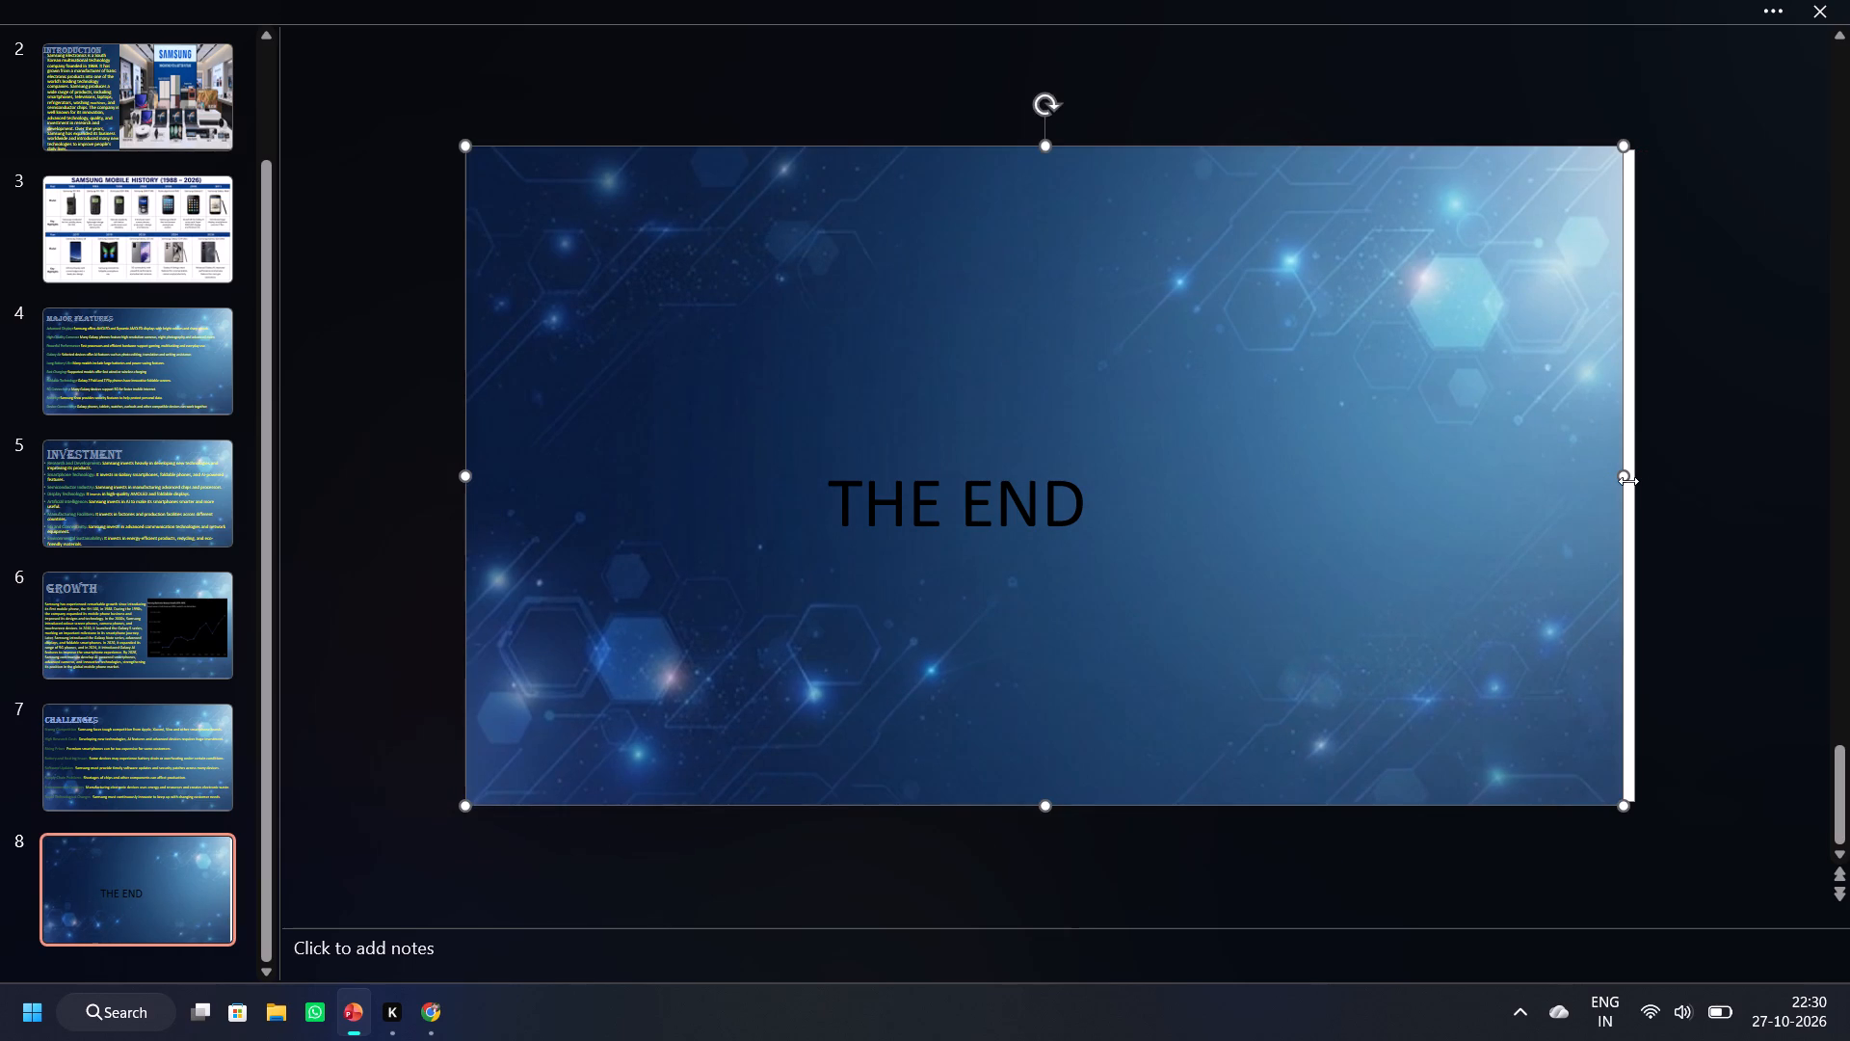
left_click_drag(1621, 473, 1641, 473)
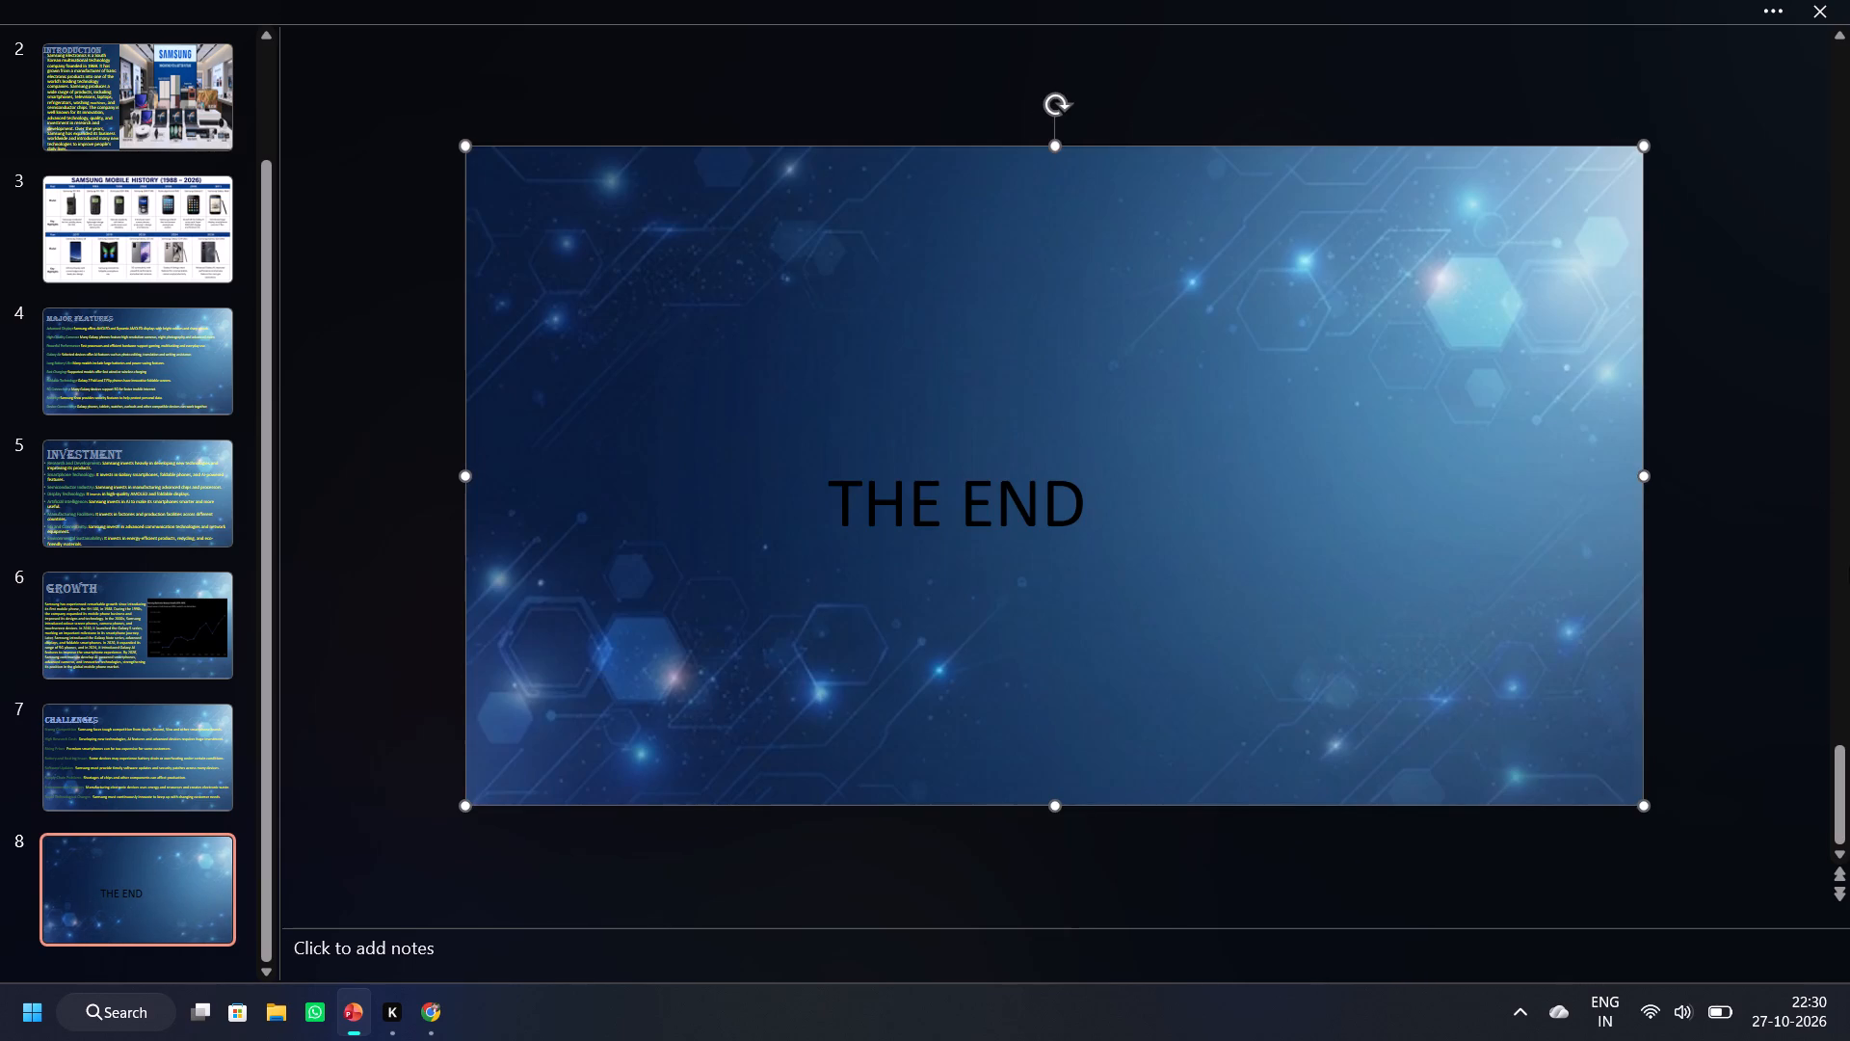
Centre-align the "THE END" text within its placeholder on slide 8.
left_click(1762, 4)
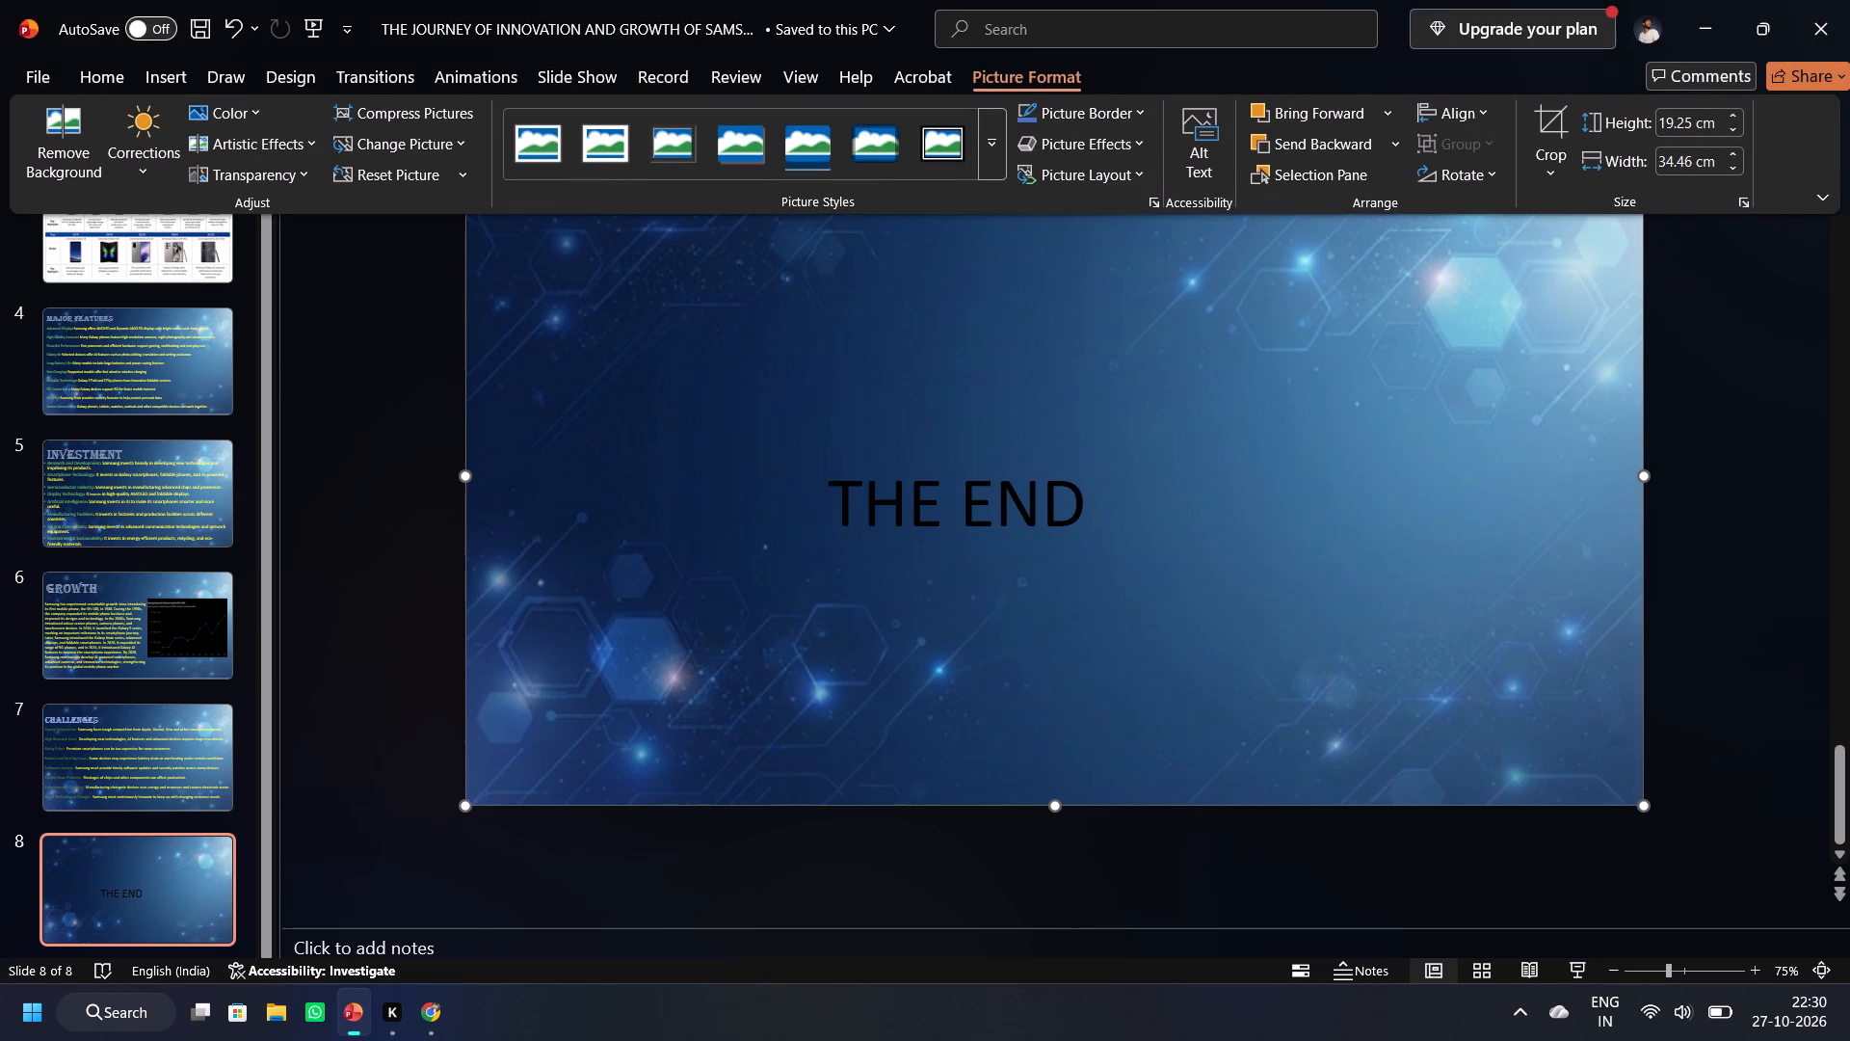
double_click(980, 490)
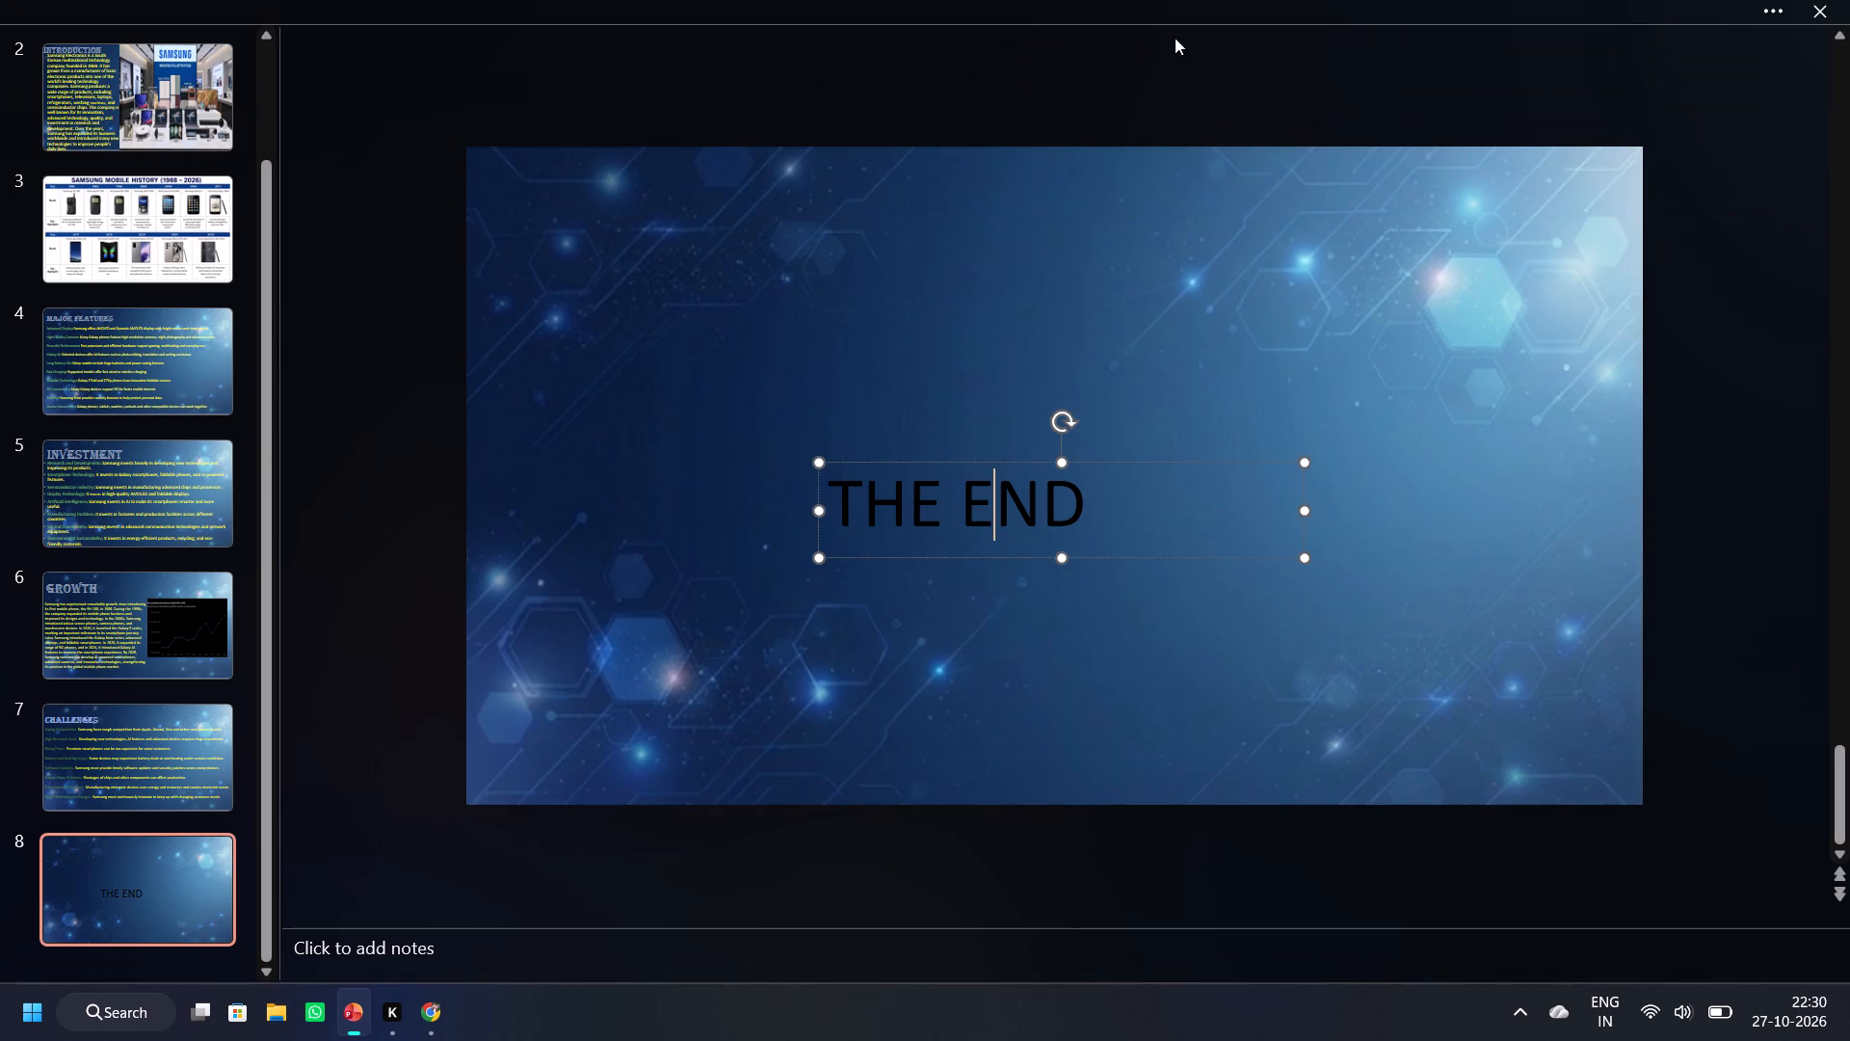
left_click(1187, 0)
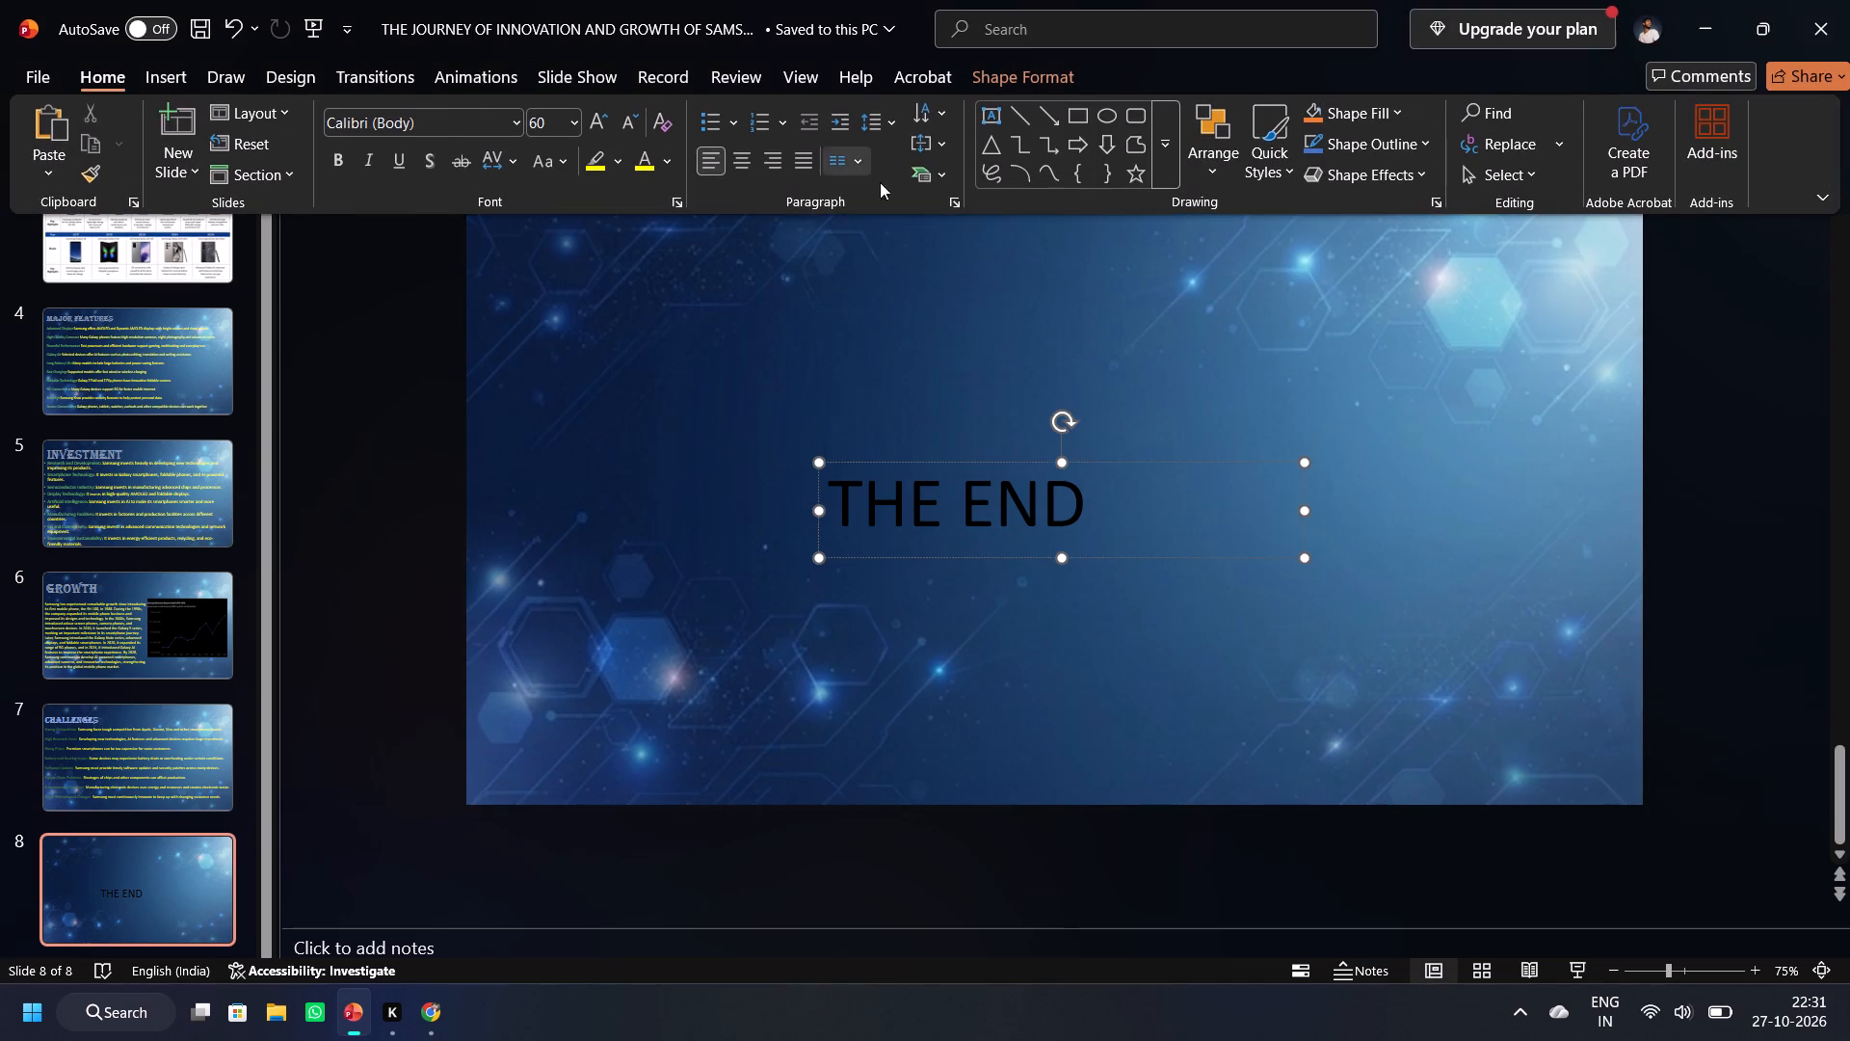
left_click(742, 160)
Make the "THE END" text on slide 8 bold and white.
left_click(990, 516)
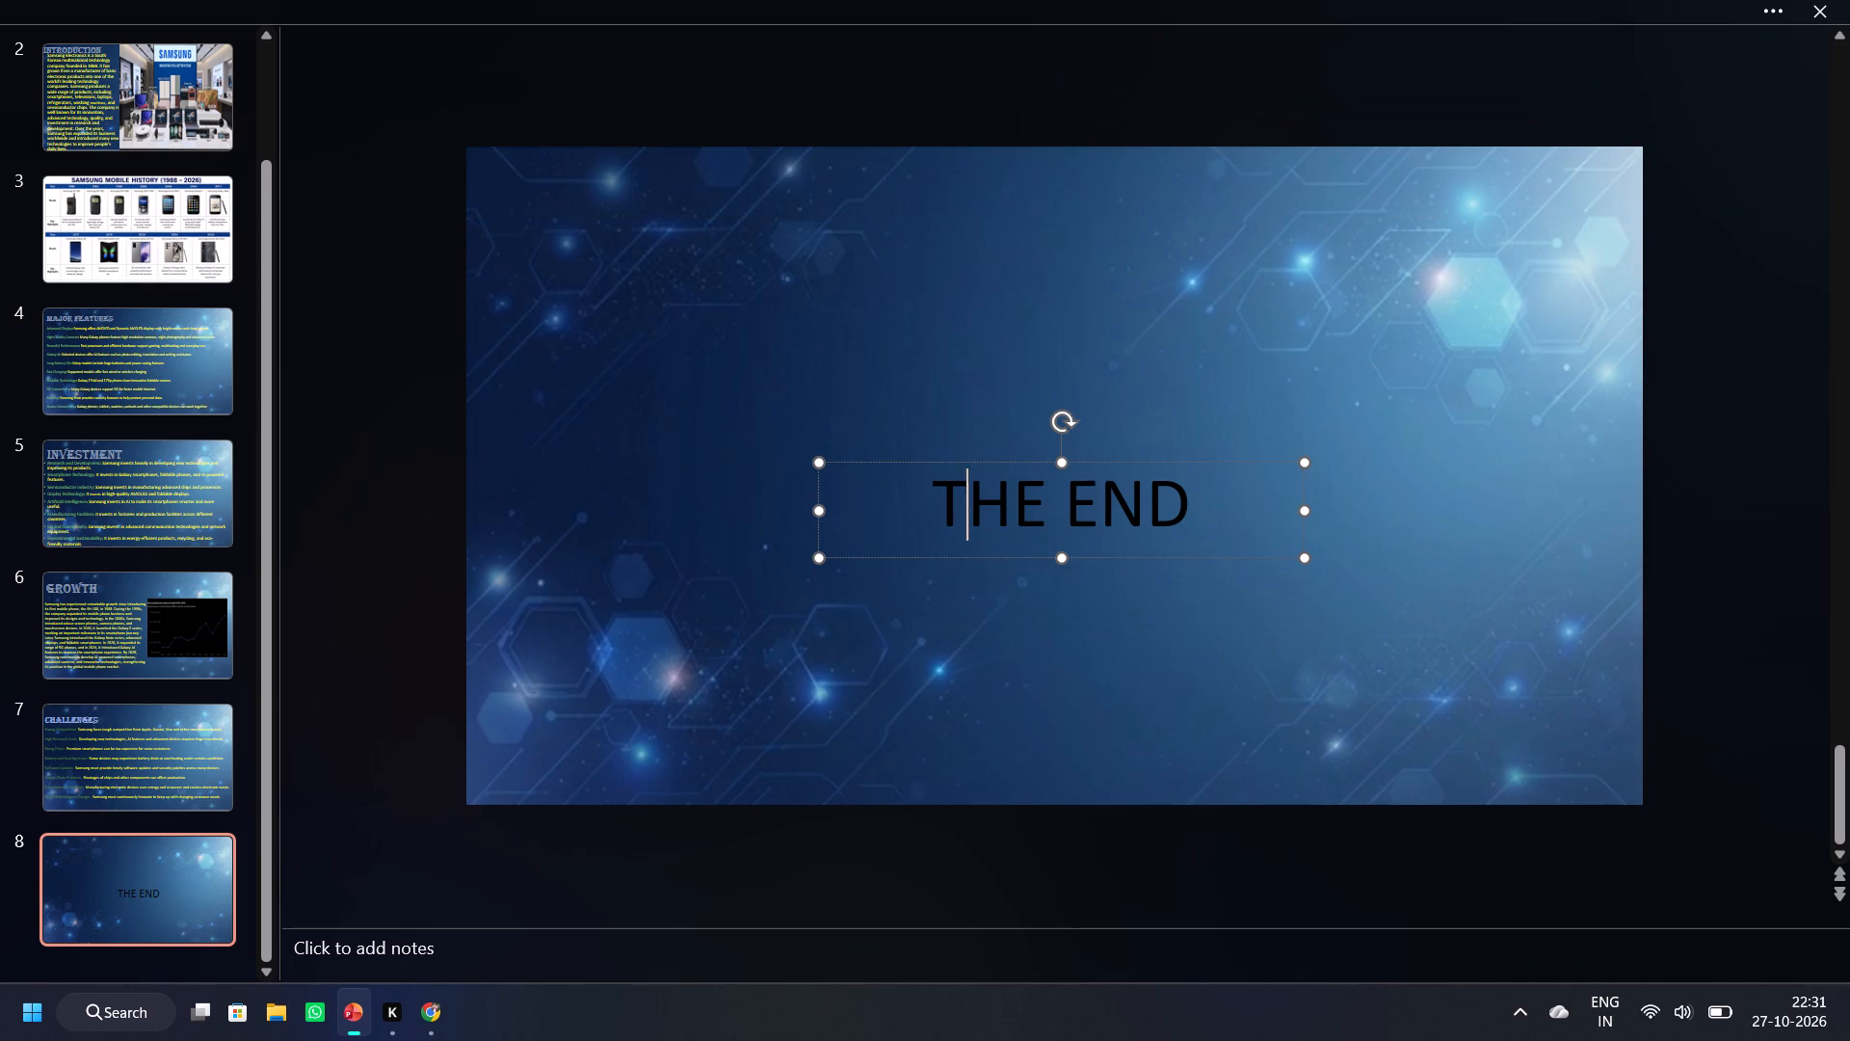
left_click_drag(990, 516, 1193, 544)
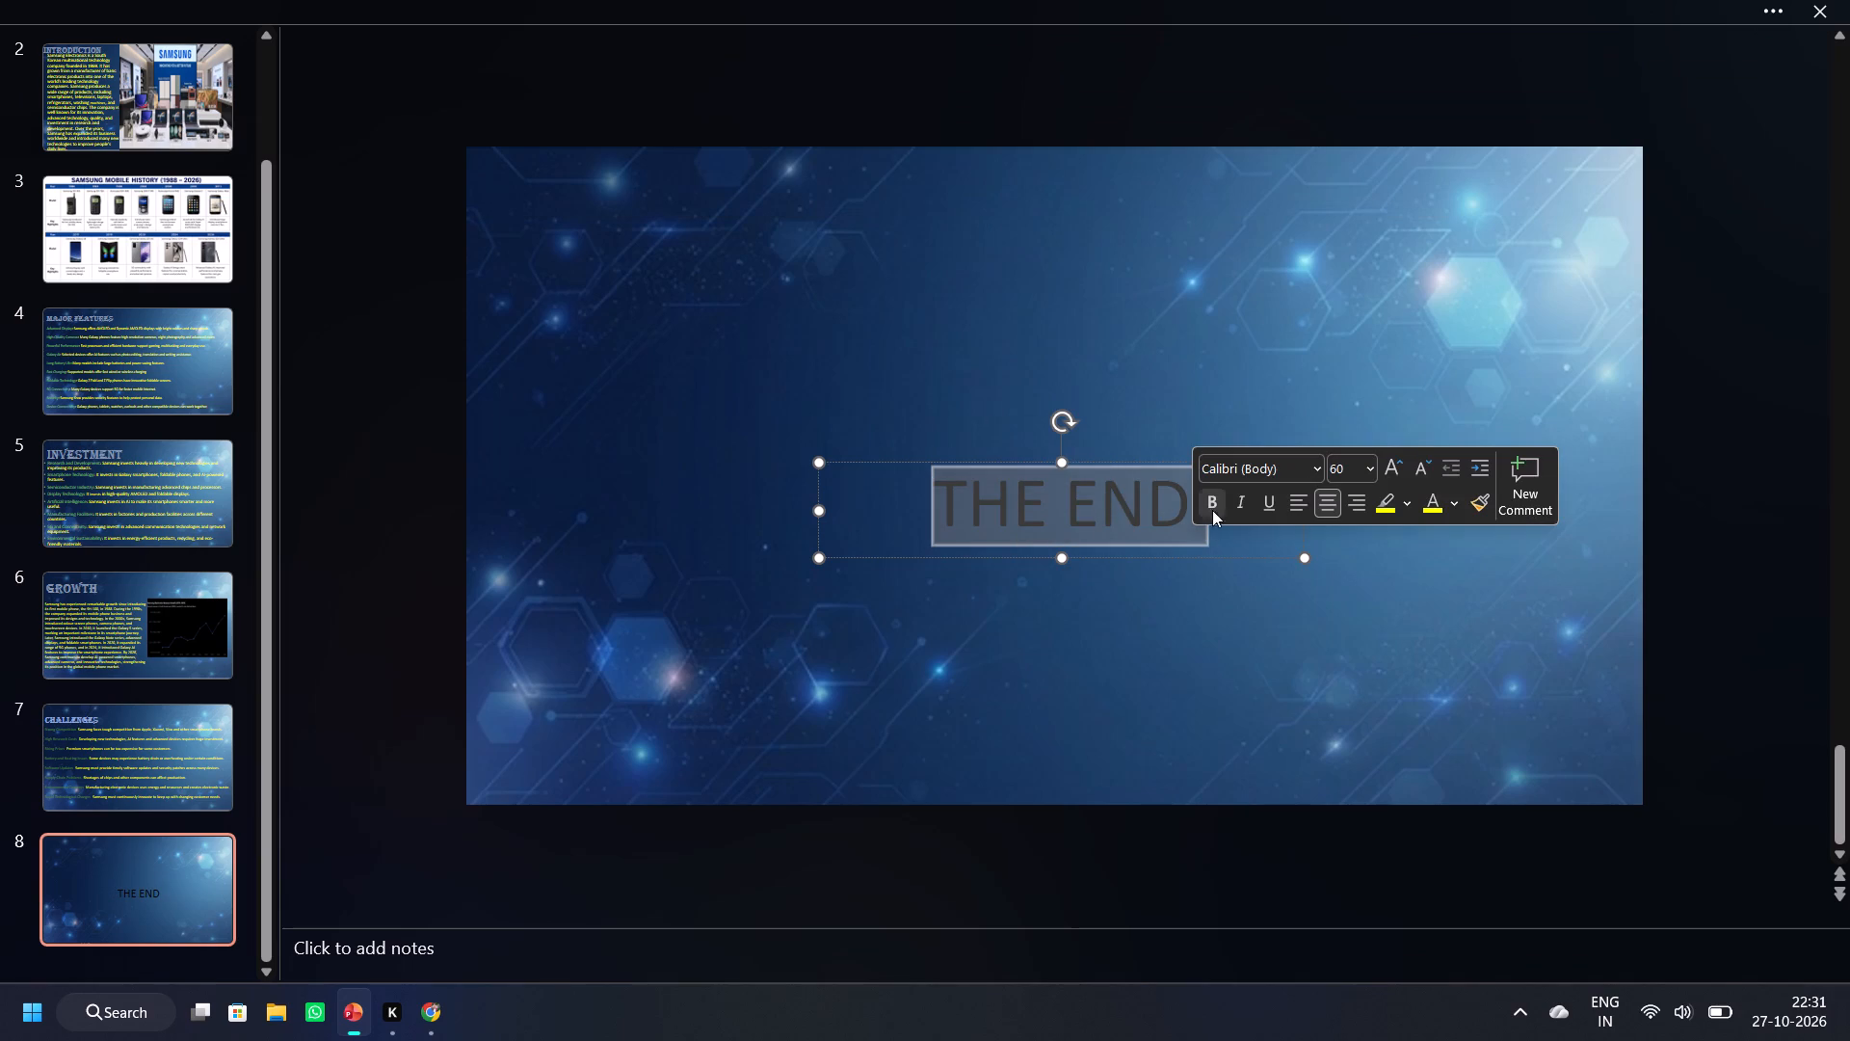
left_click(1212, 494)
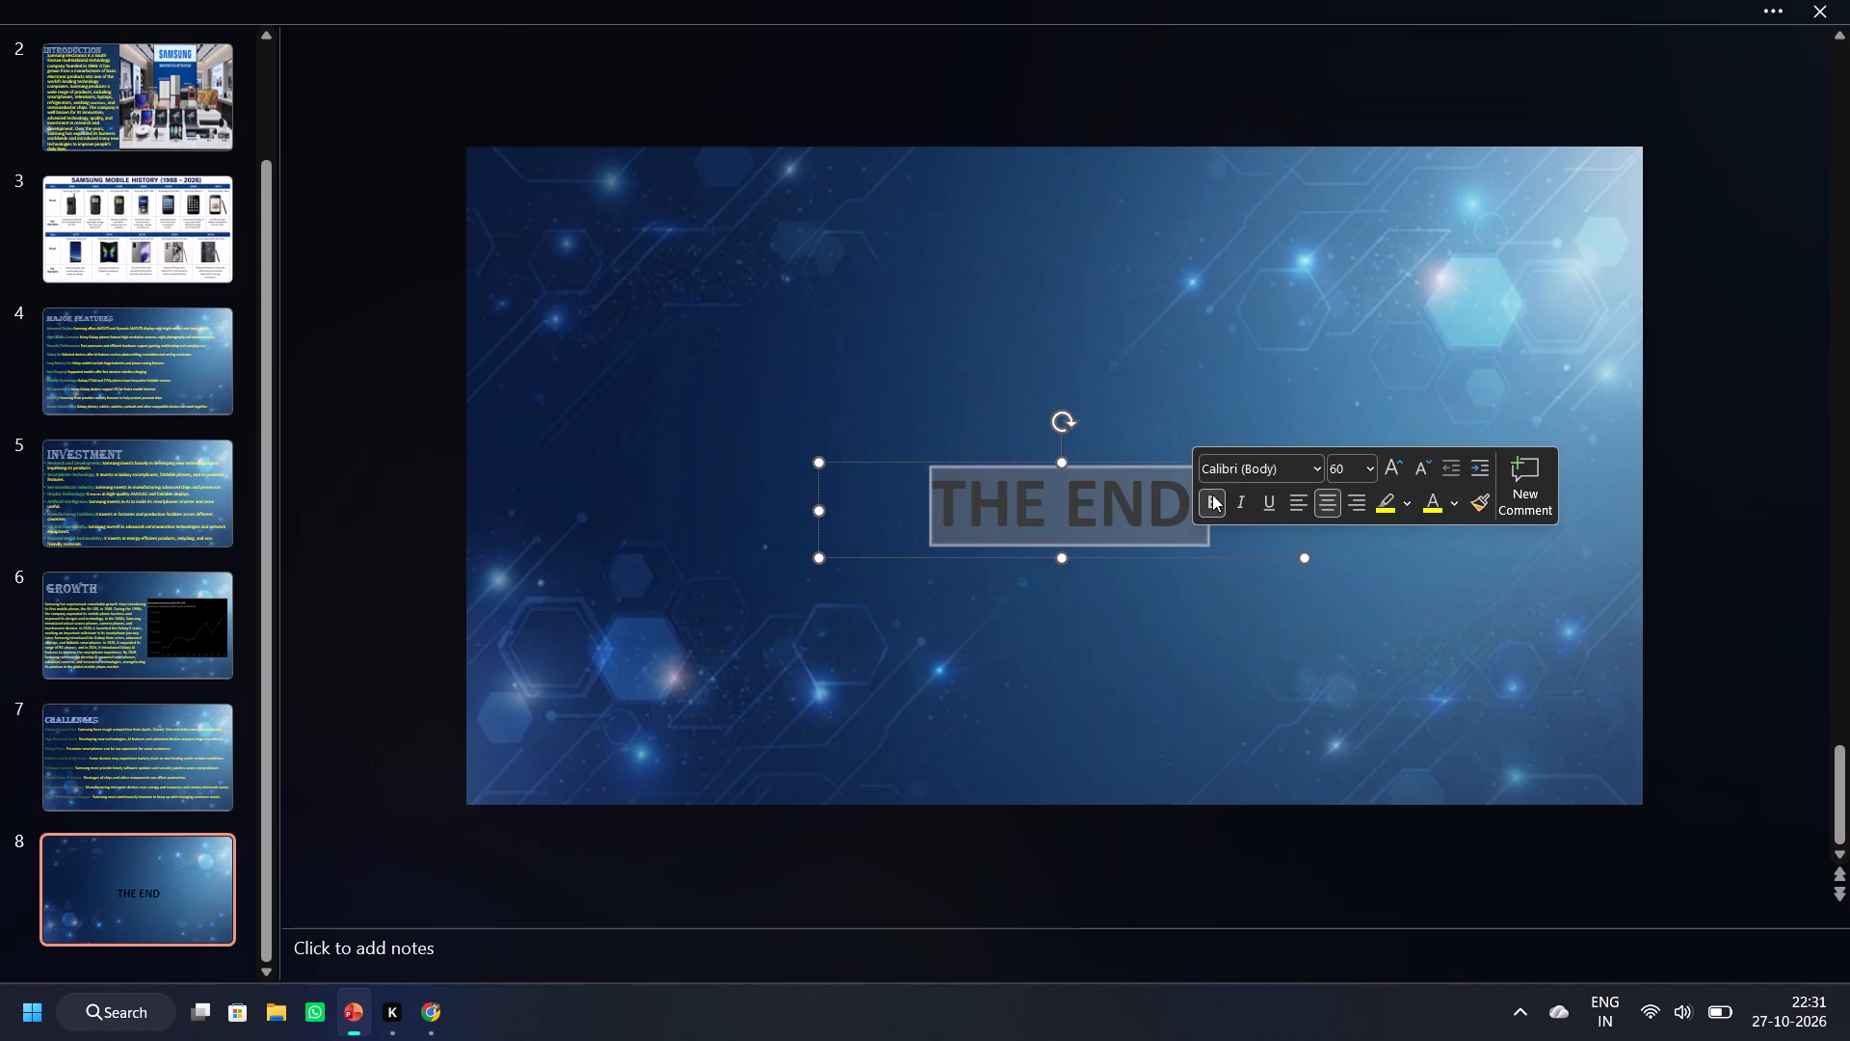
left_click(1447, 509)
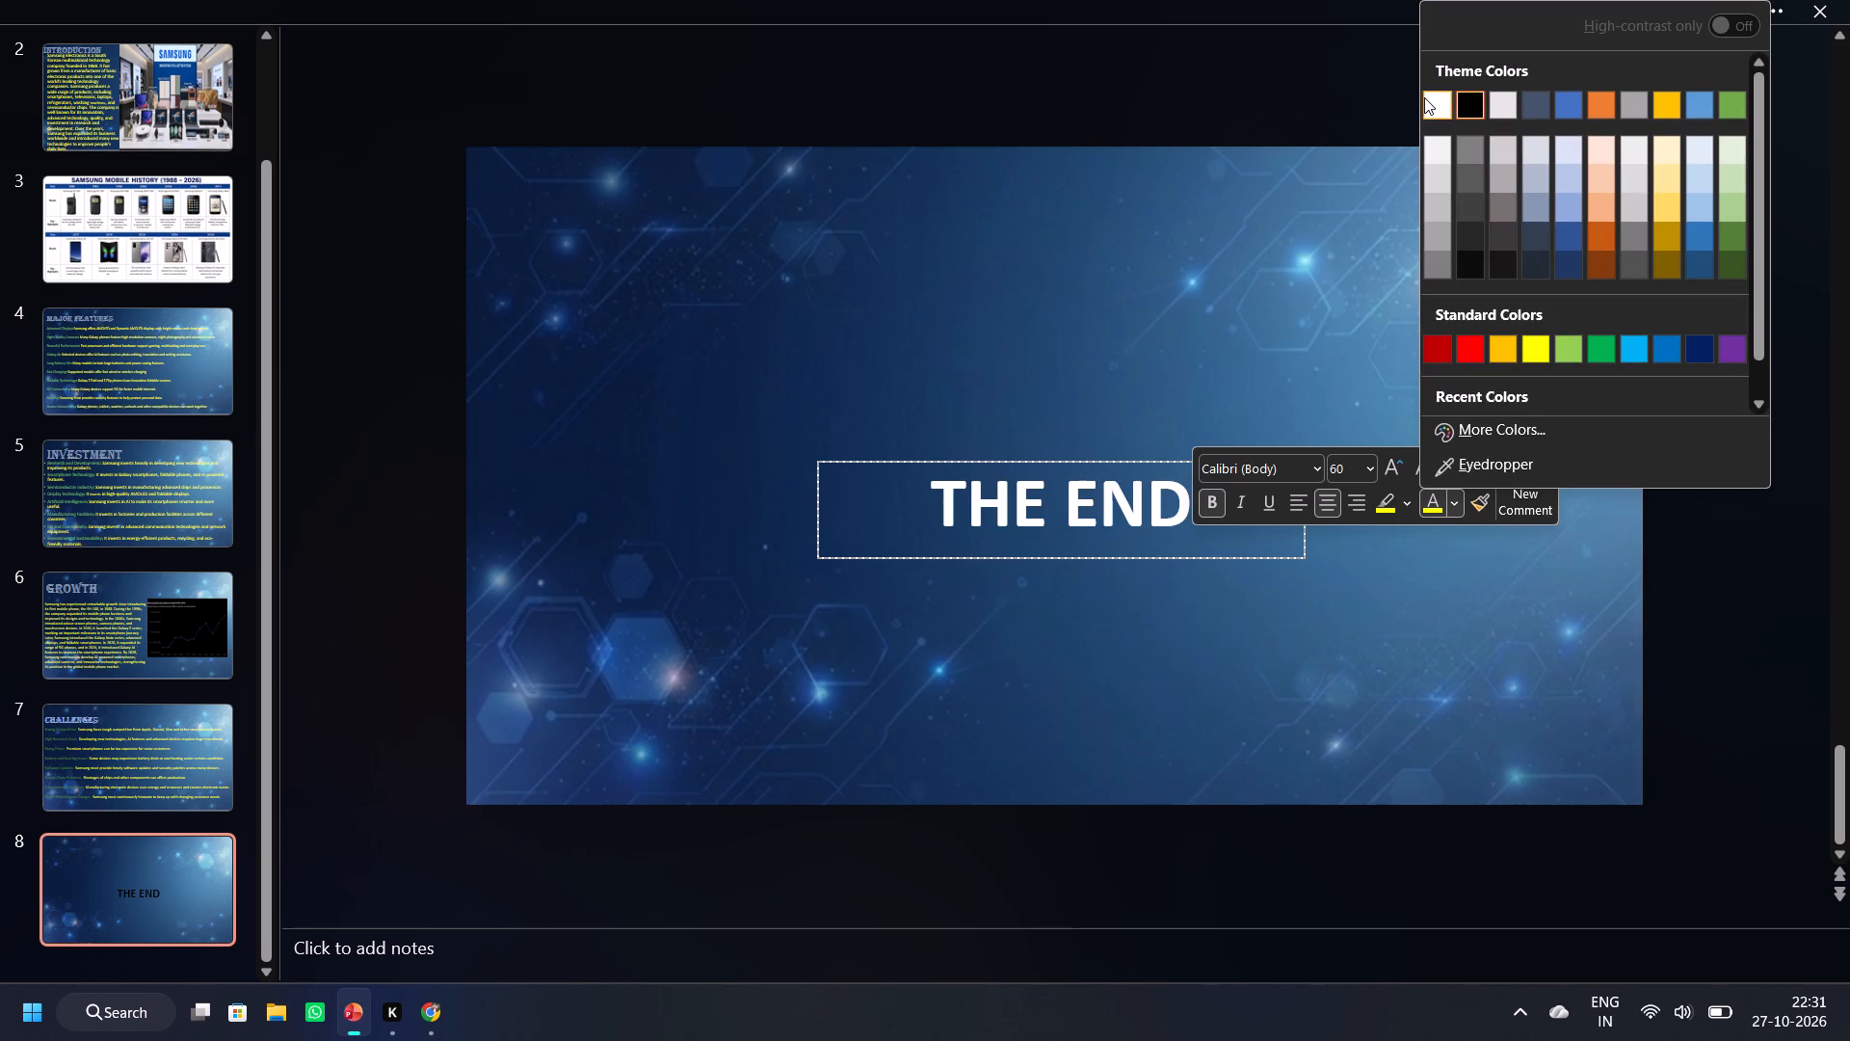
left_click(1445, 110)
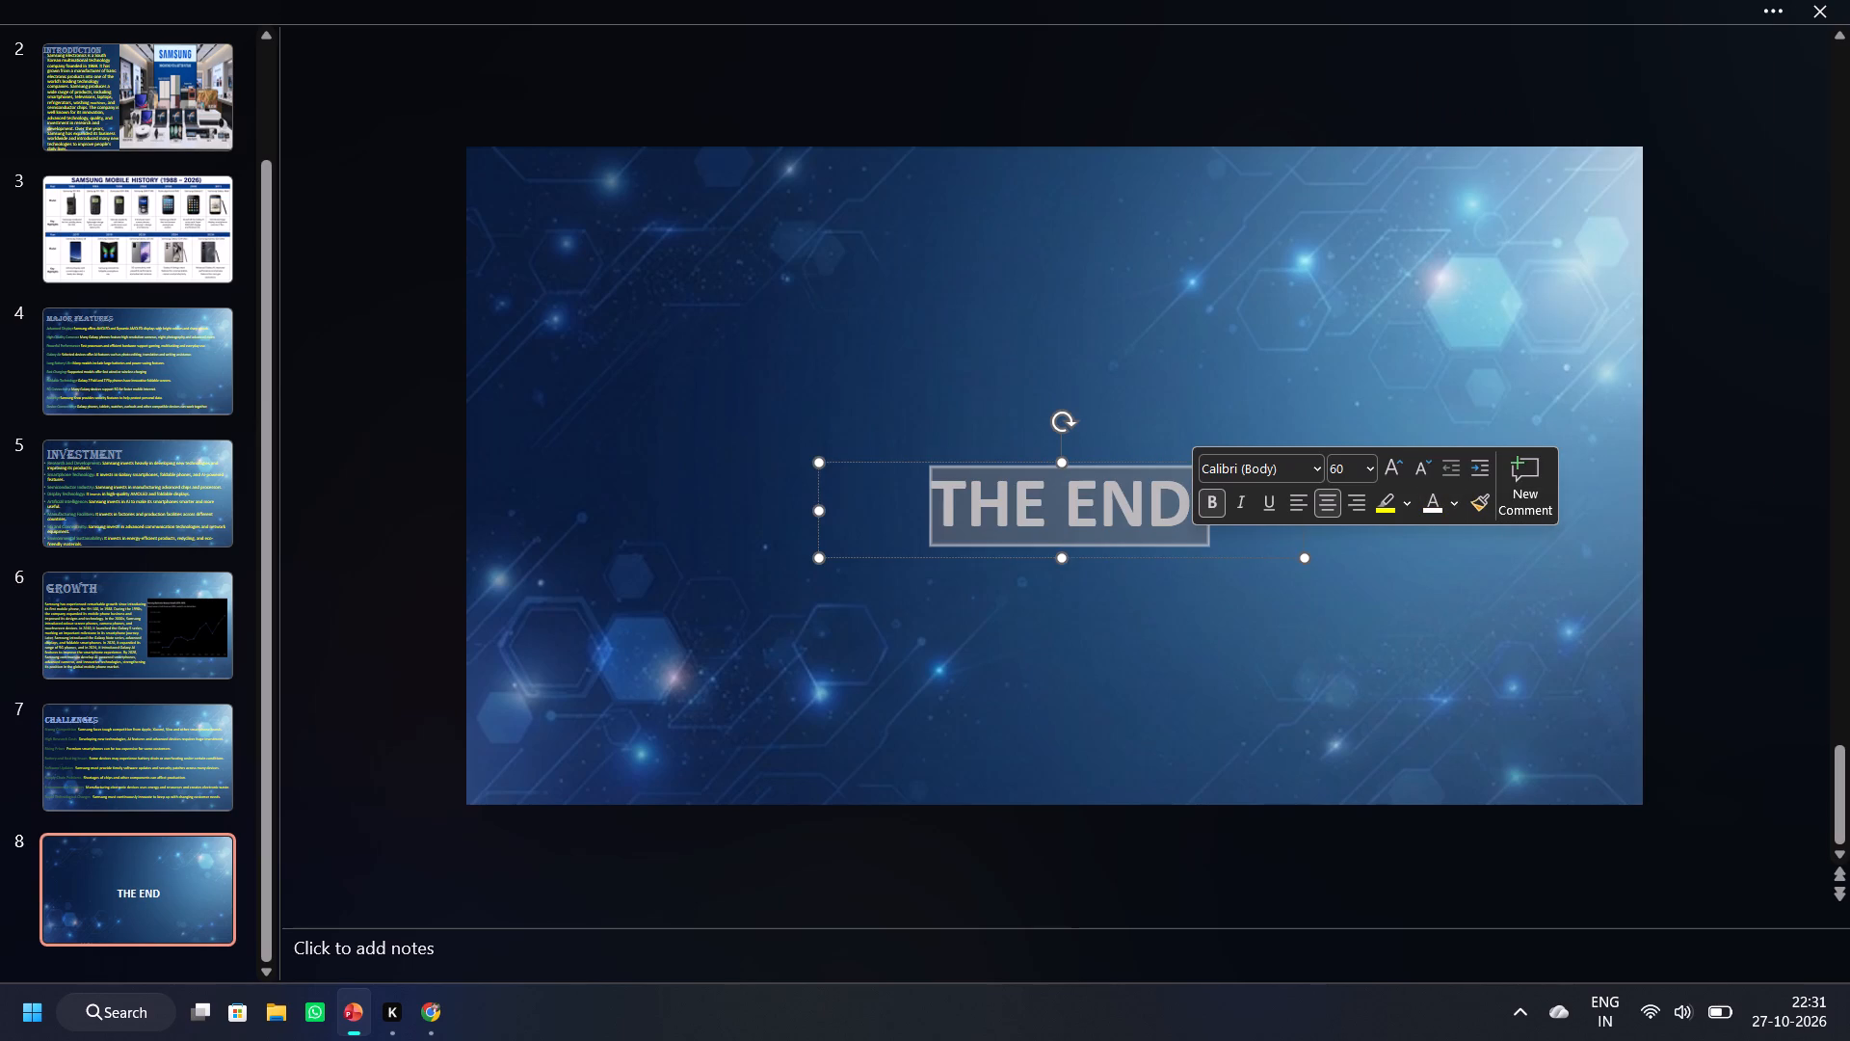
Set the font of "THE END" on slide 8 to Calisto MT.
left_click(1317, 467)
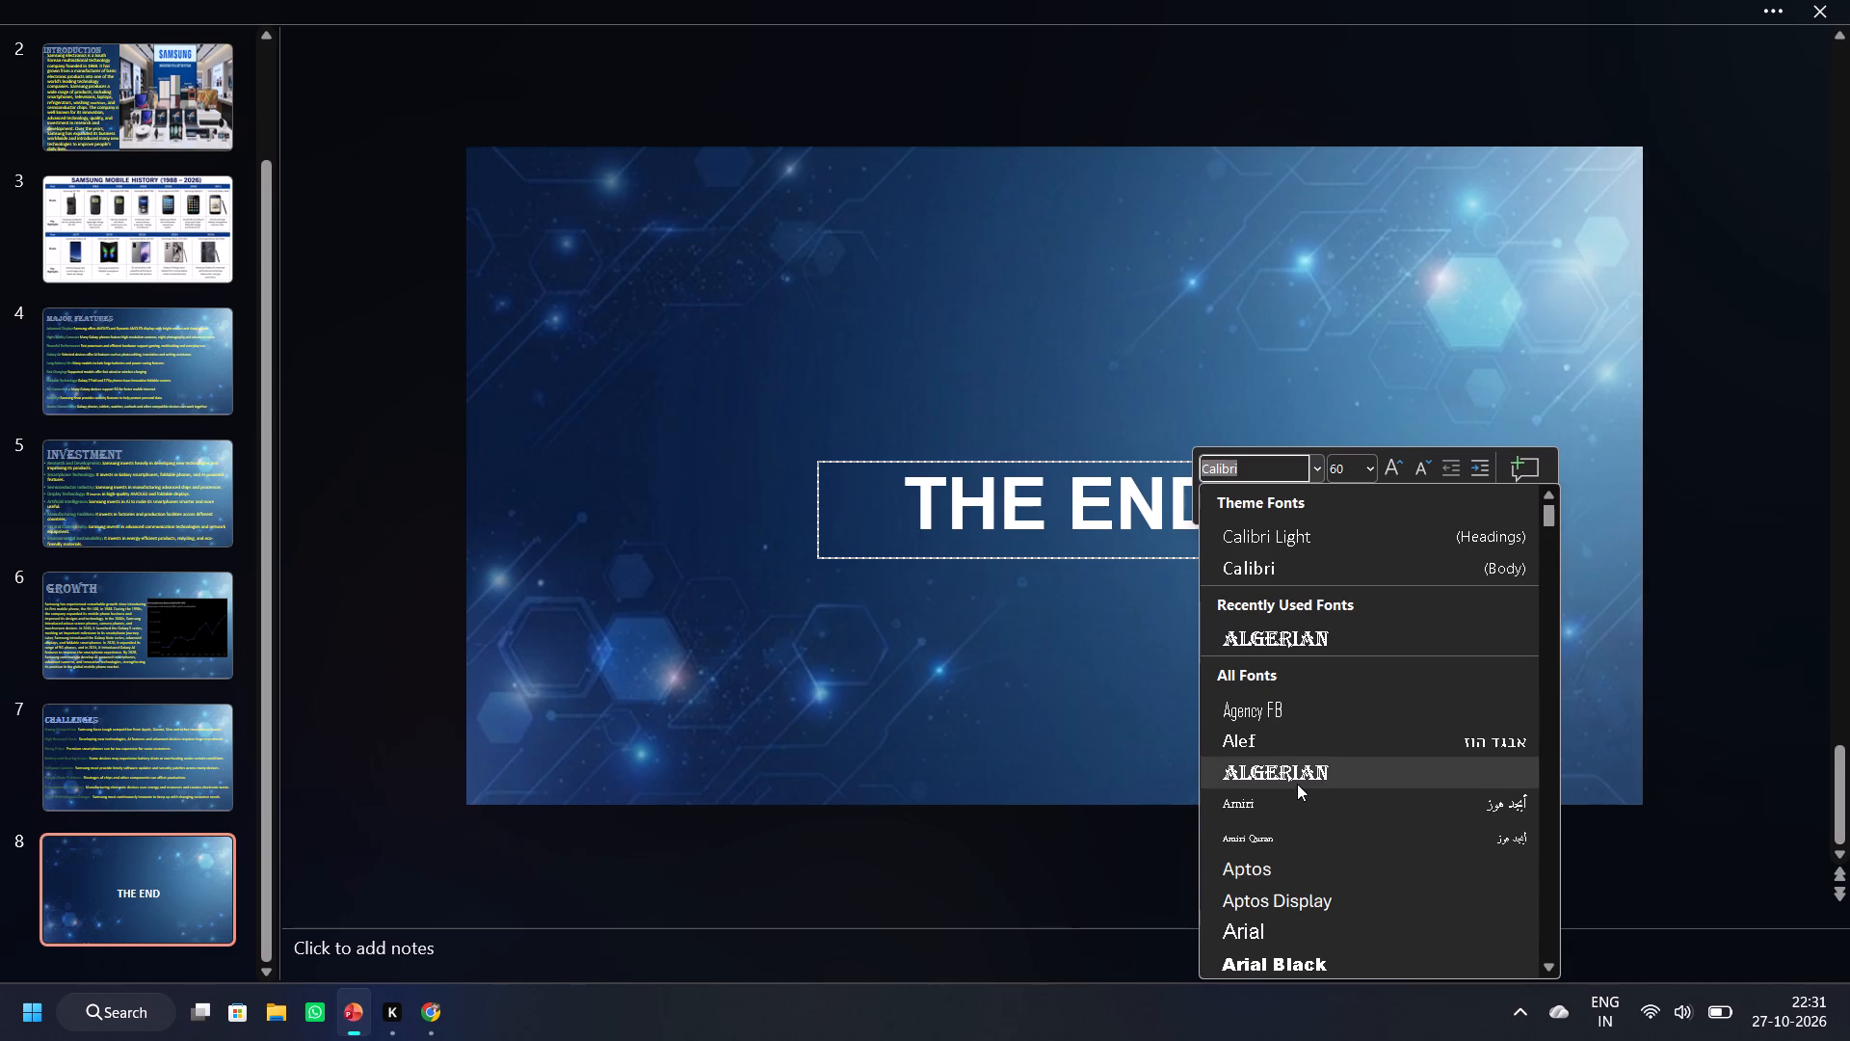
scroll(1297, 784, "down", 1)
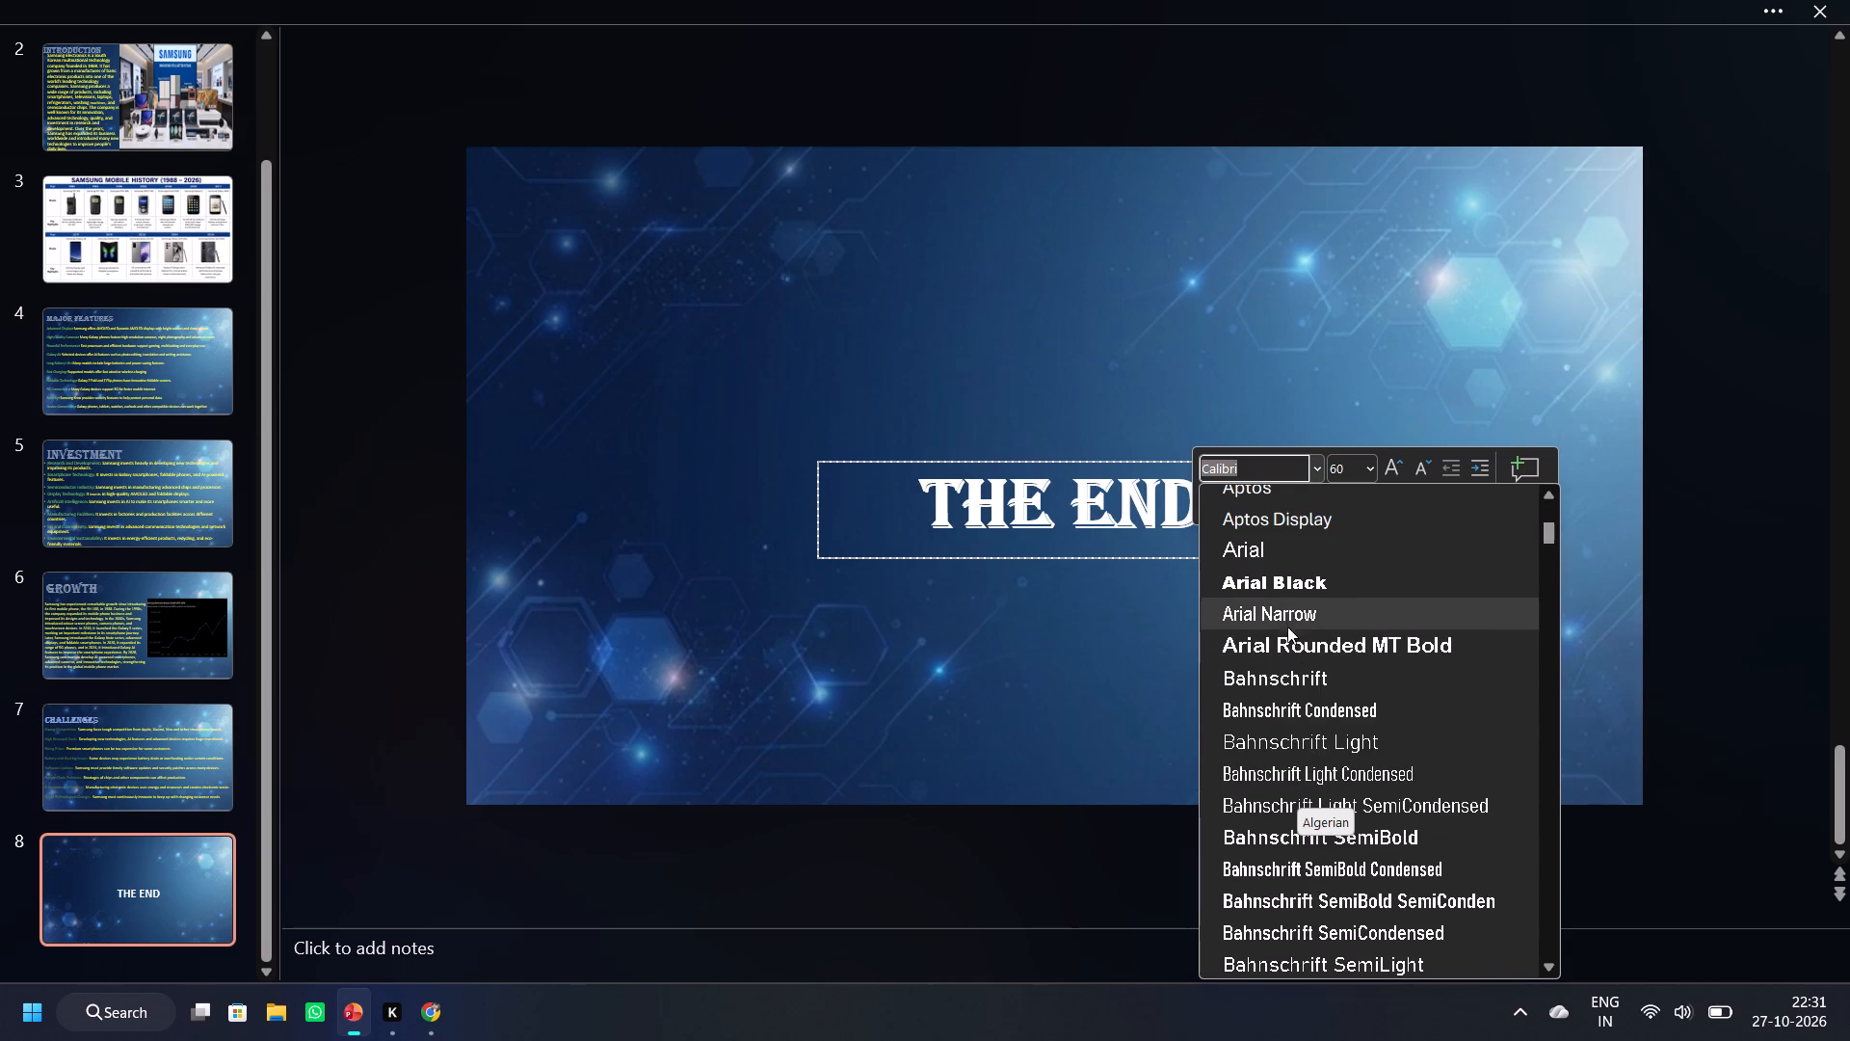
scroll(1287, 571, "down", 2)
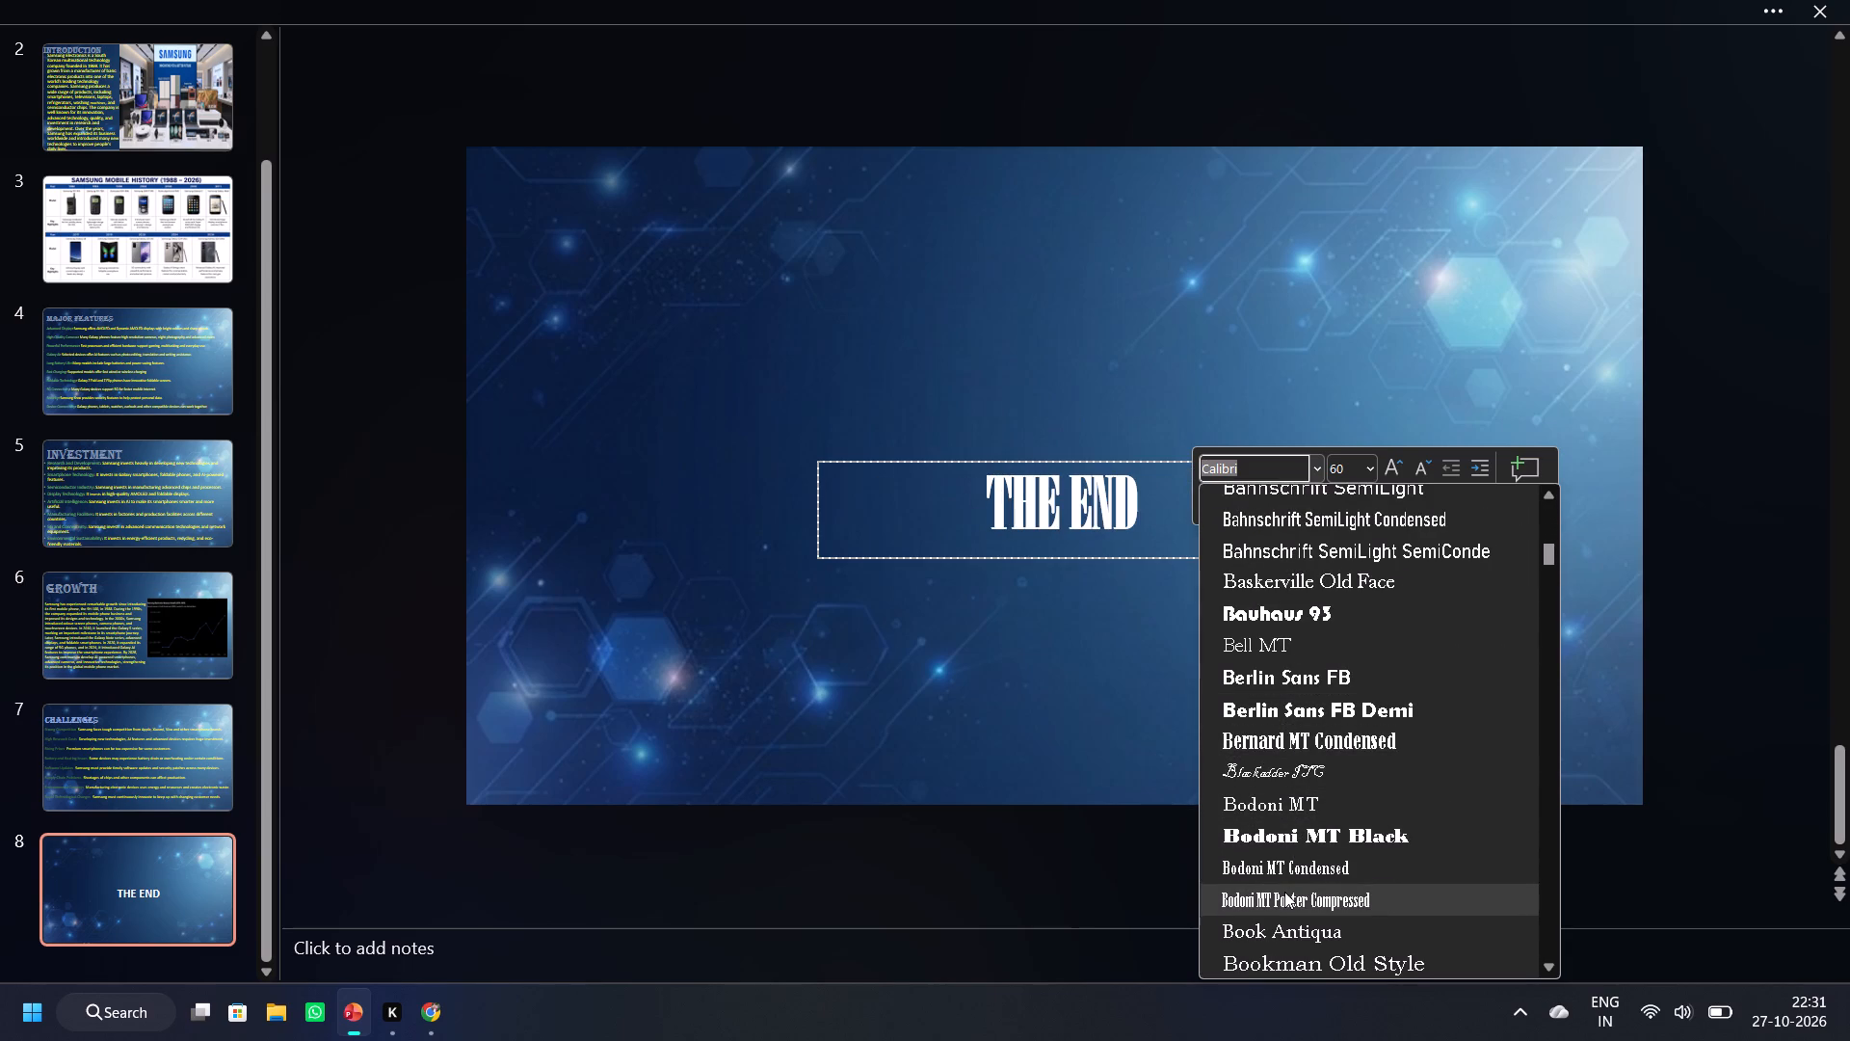
scroll(1284, 892, "down", 1)
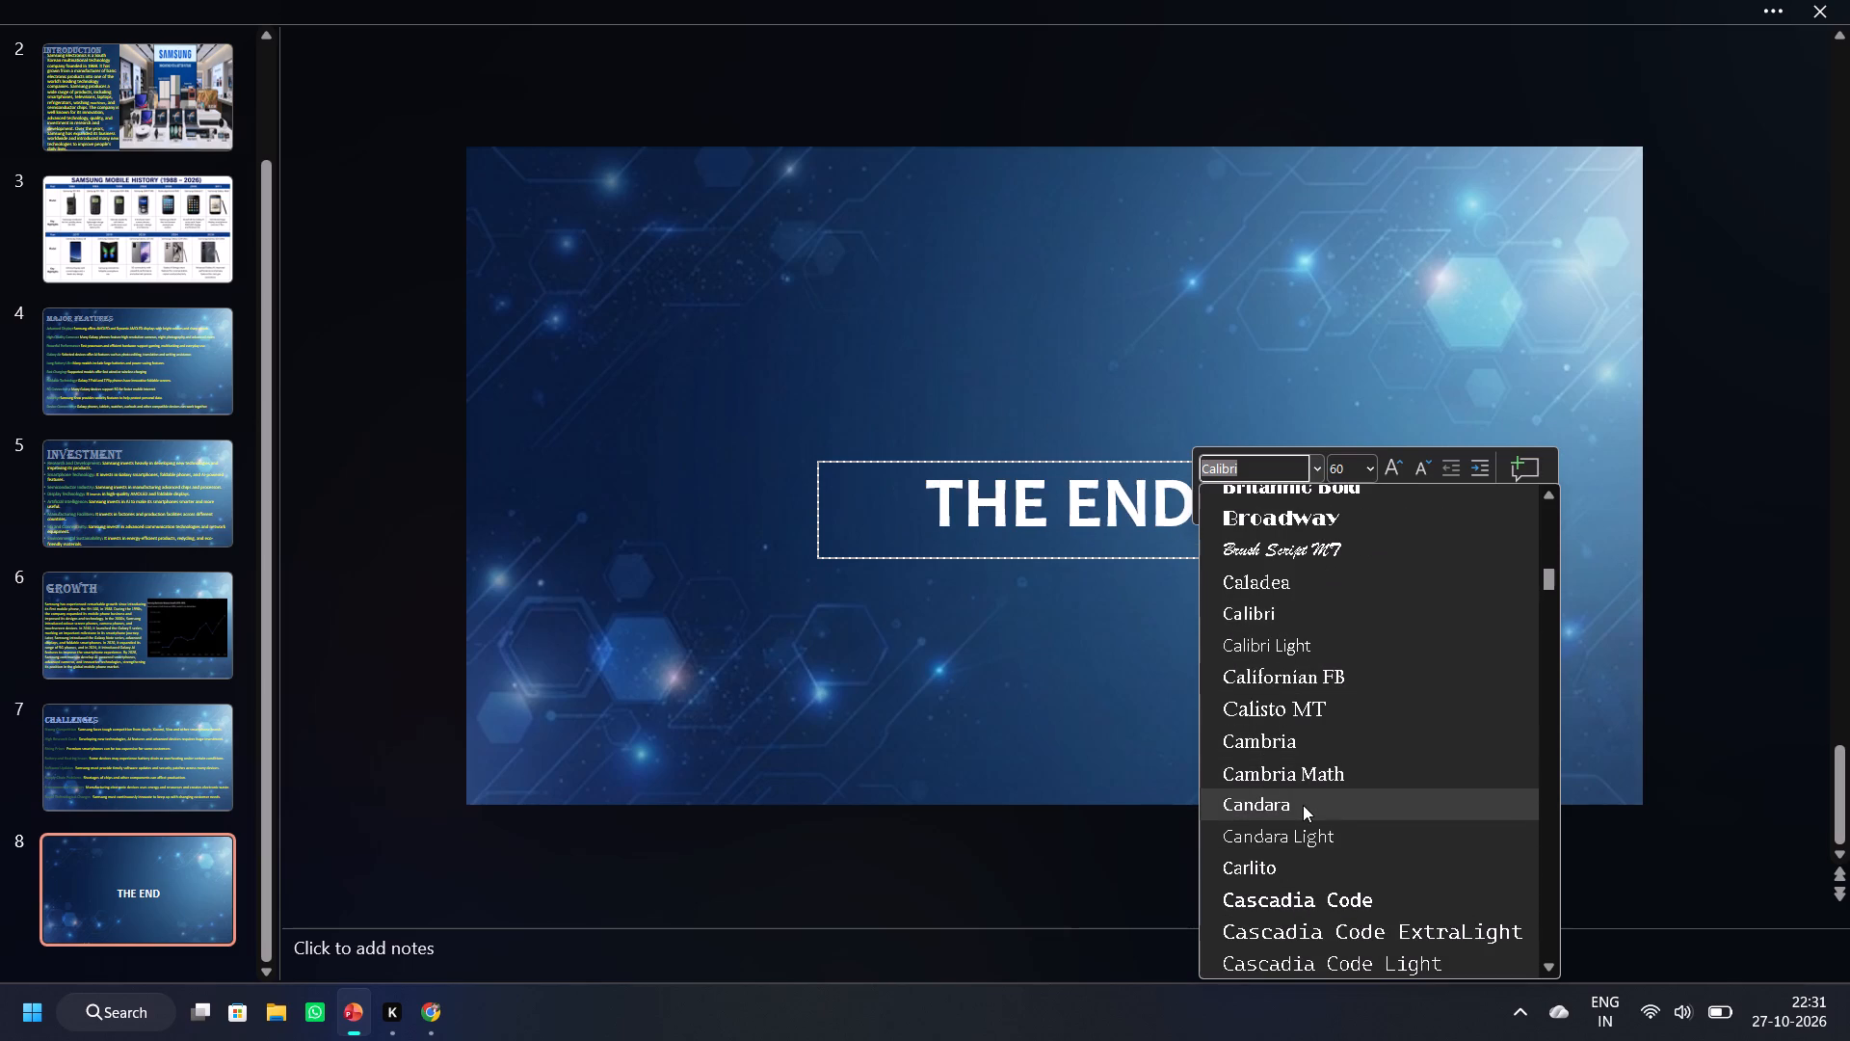
left_click(1295, 723)
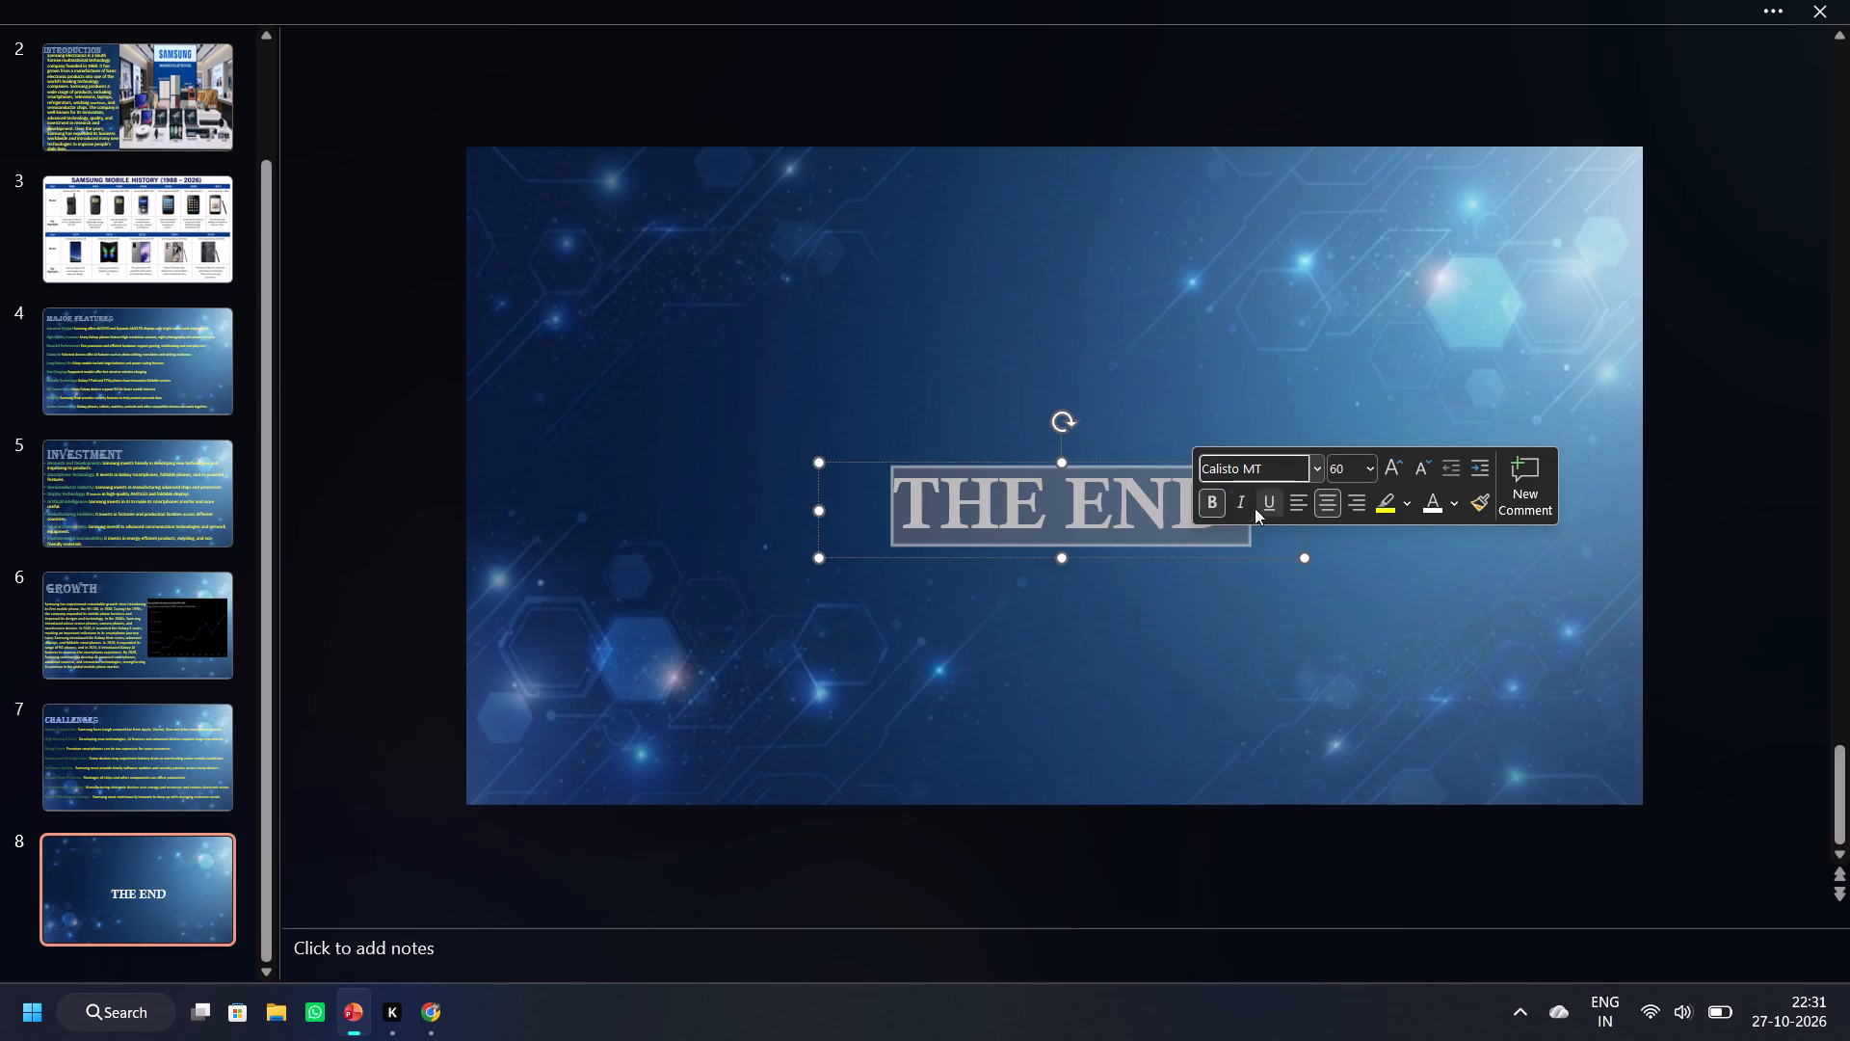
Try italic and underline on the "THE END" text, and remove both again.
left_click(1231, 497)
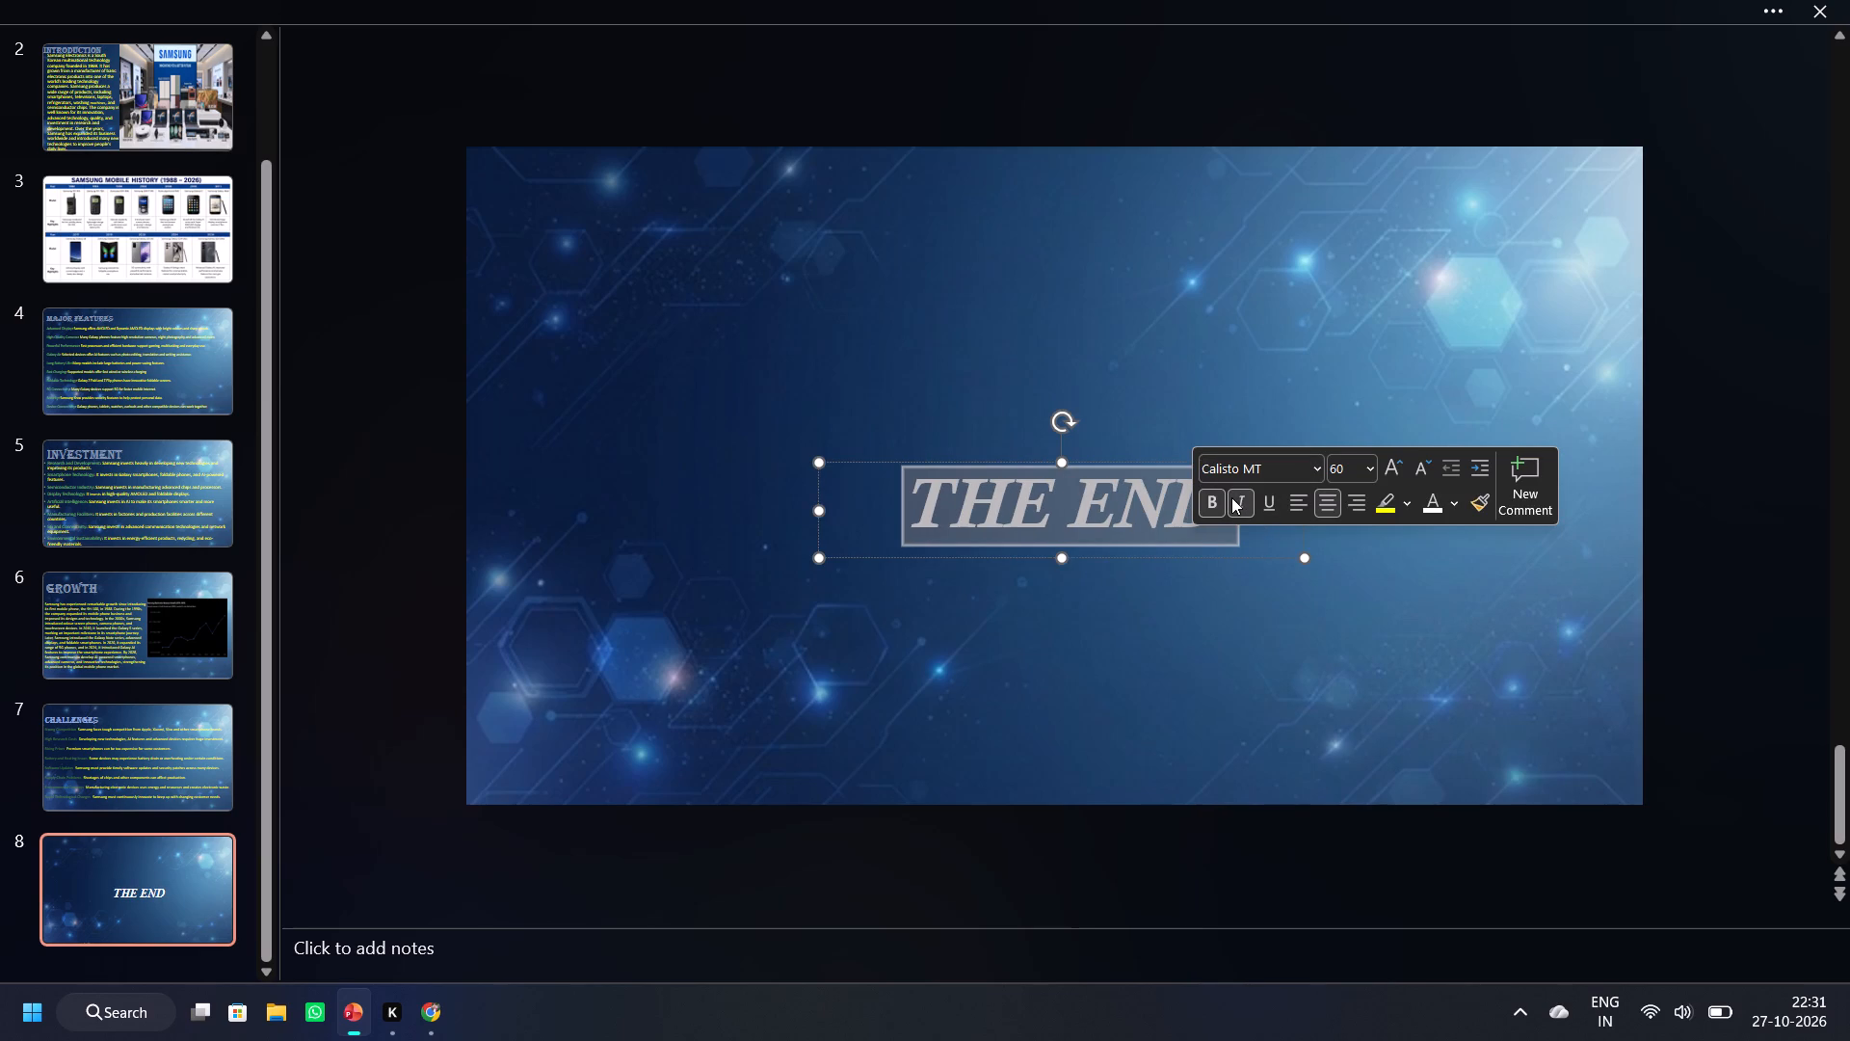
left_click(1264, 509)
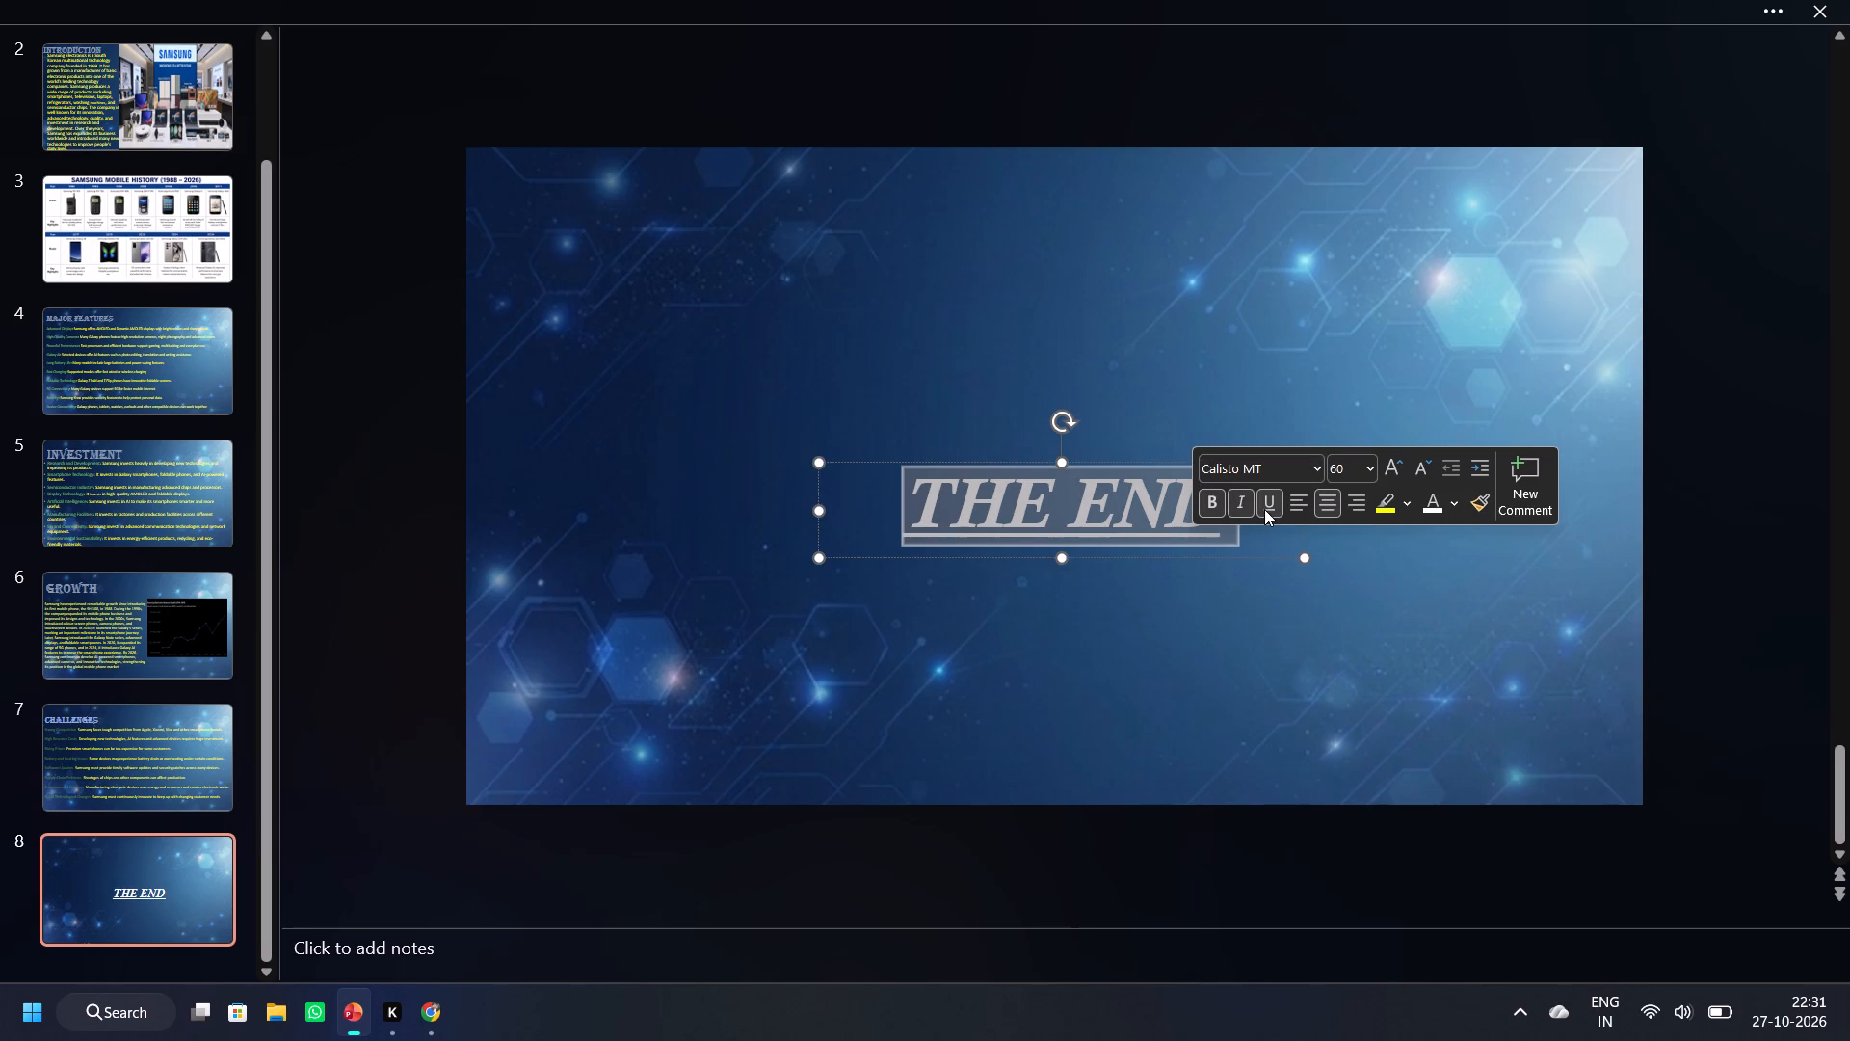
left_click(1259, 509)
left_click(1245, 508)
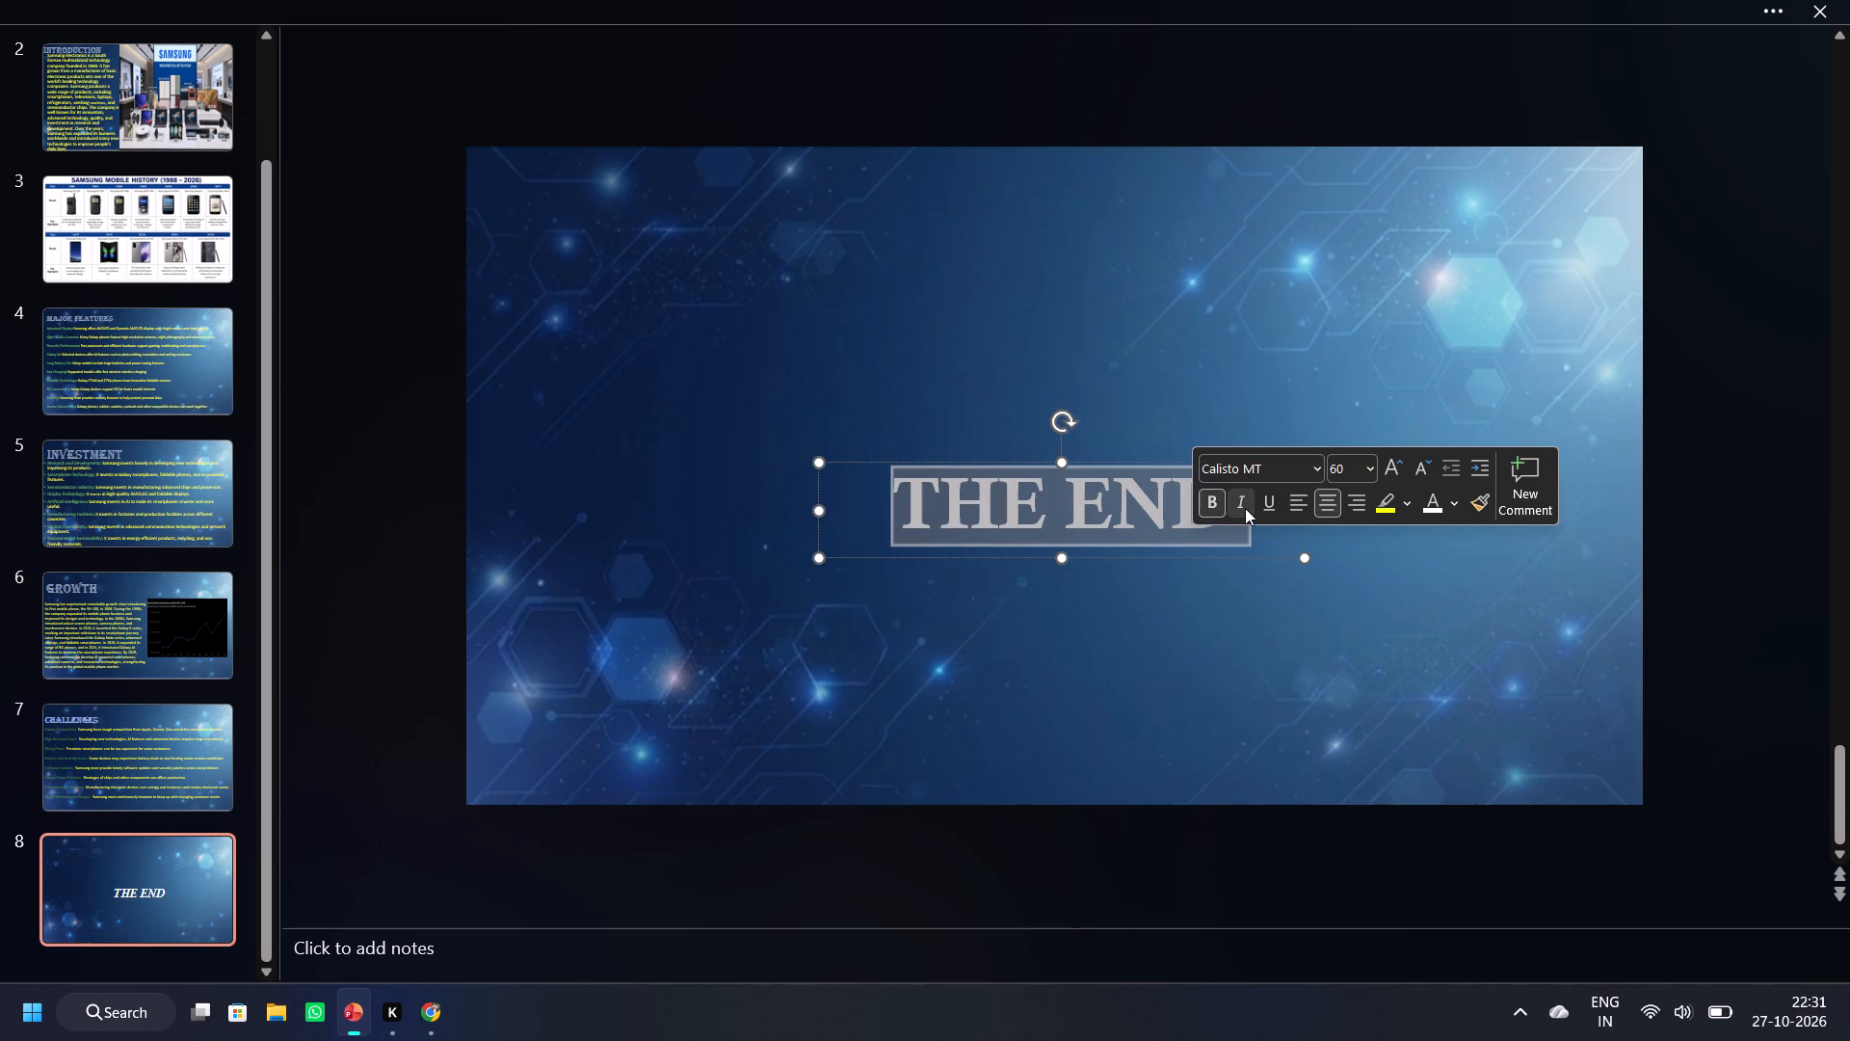
Set the font size of "THE END" on slide 8 to 96.
left_click(1366, 471)
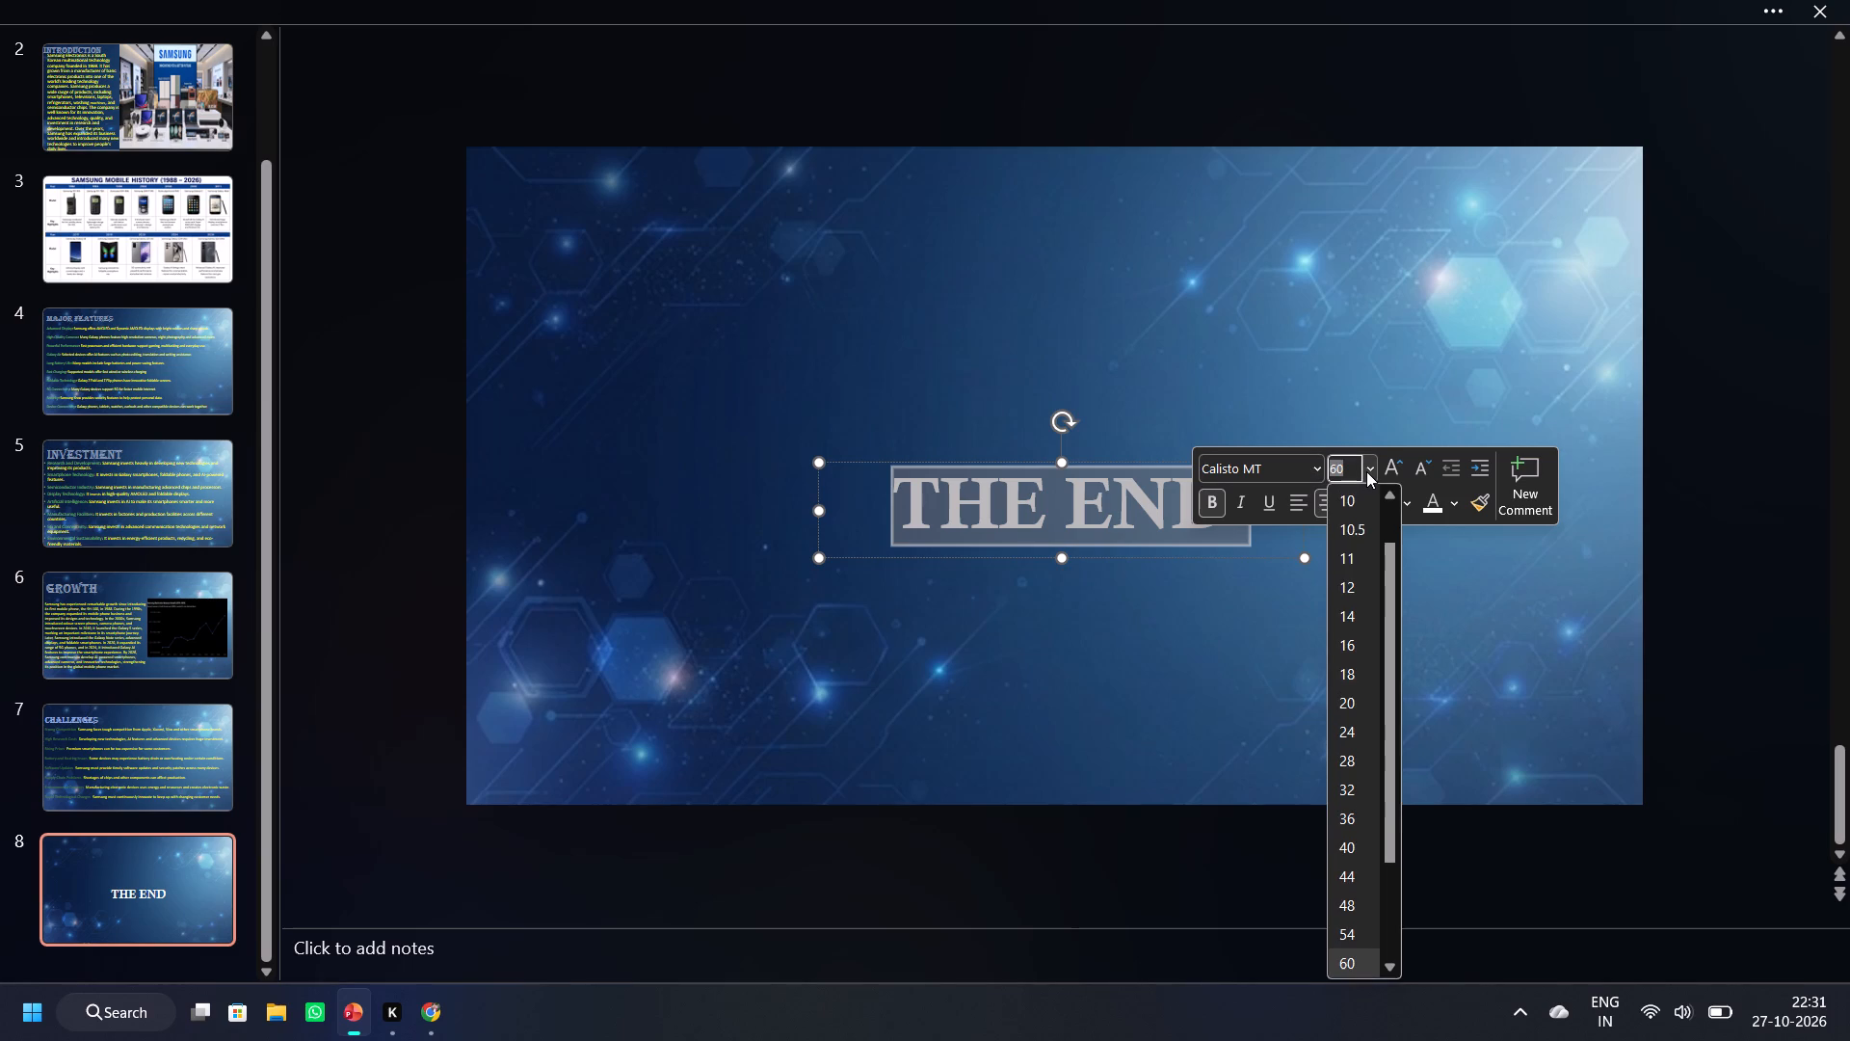
scroll(1356, 922, "down", 1)
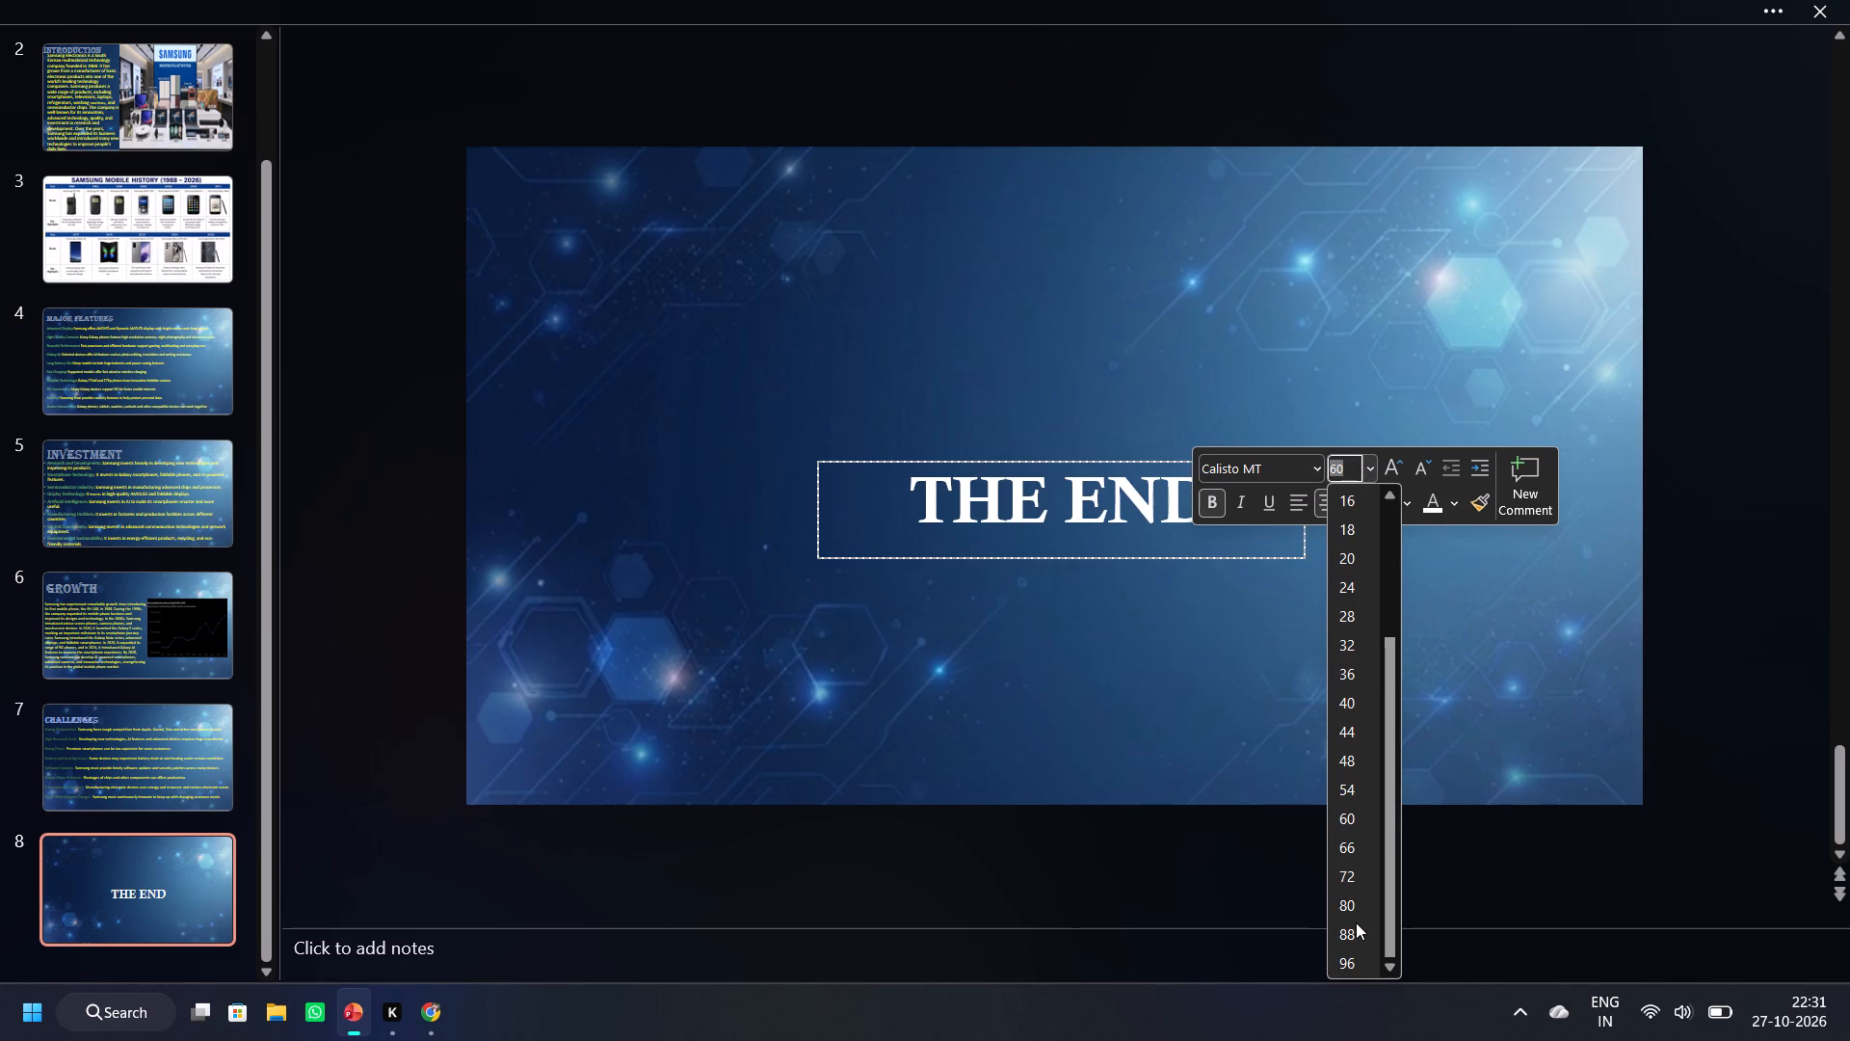
scroll(1356, 922, "down", 1)
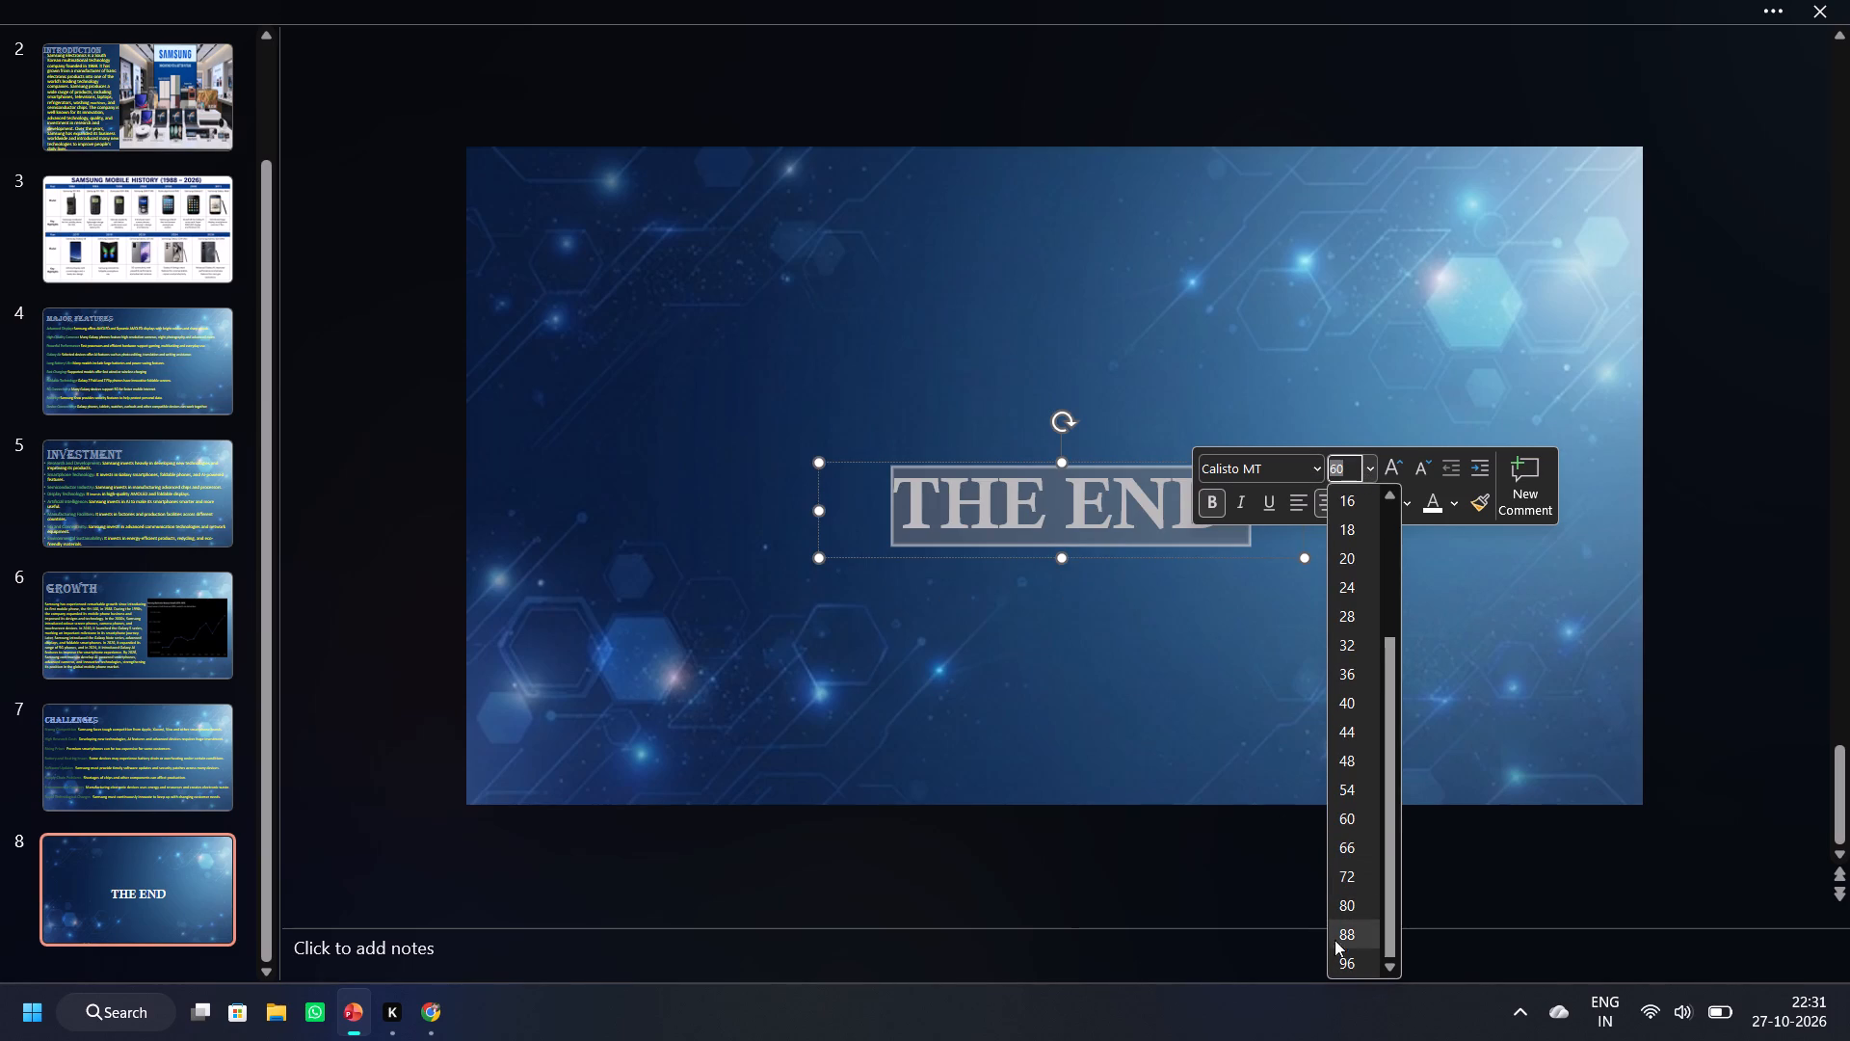
left_click(1348, 967)
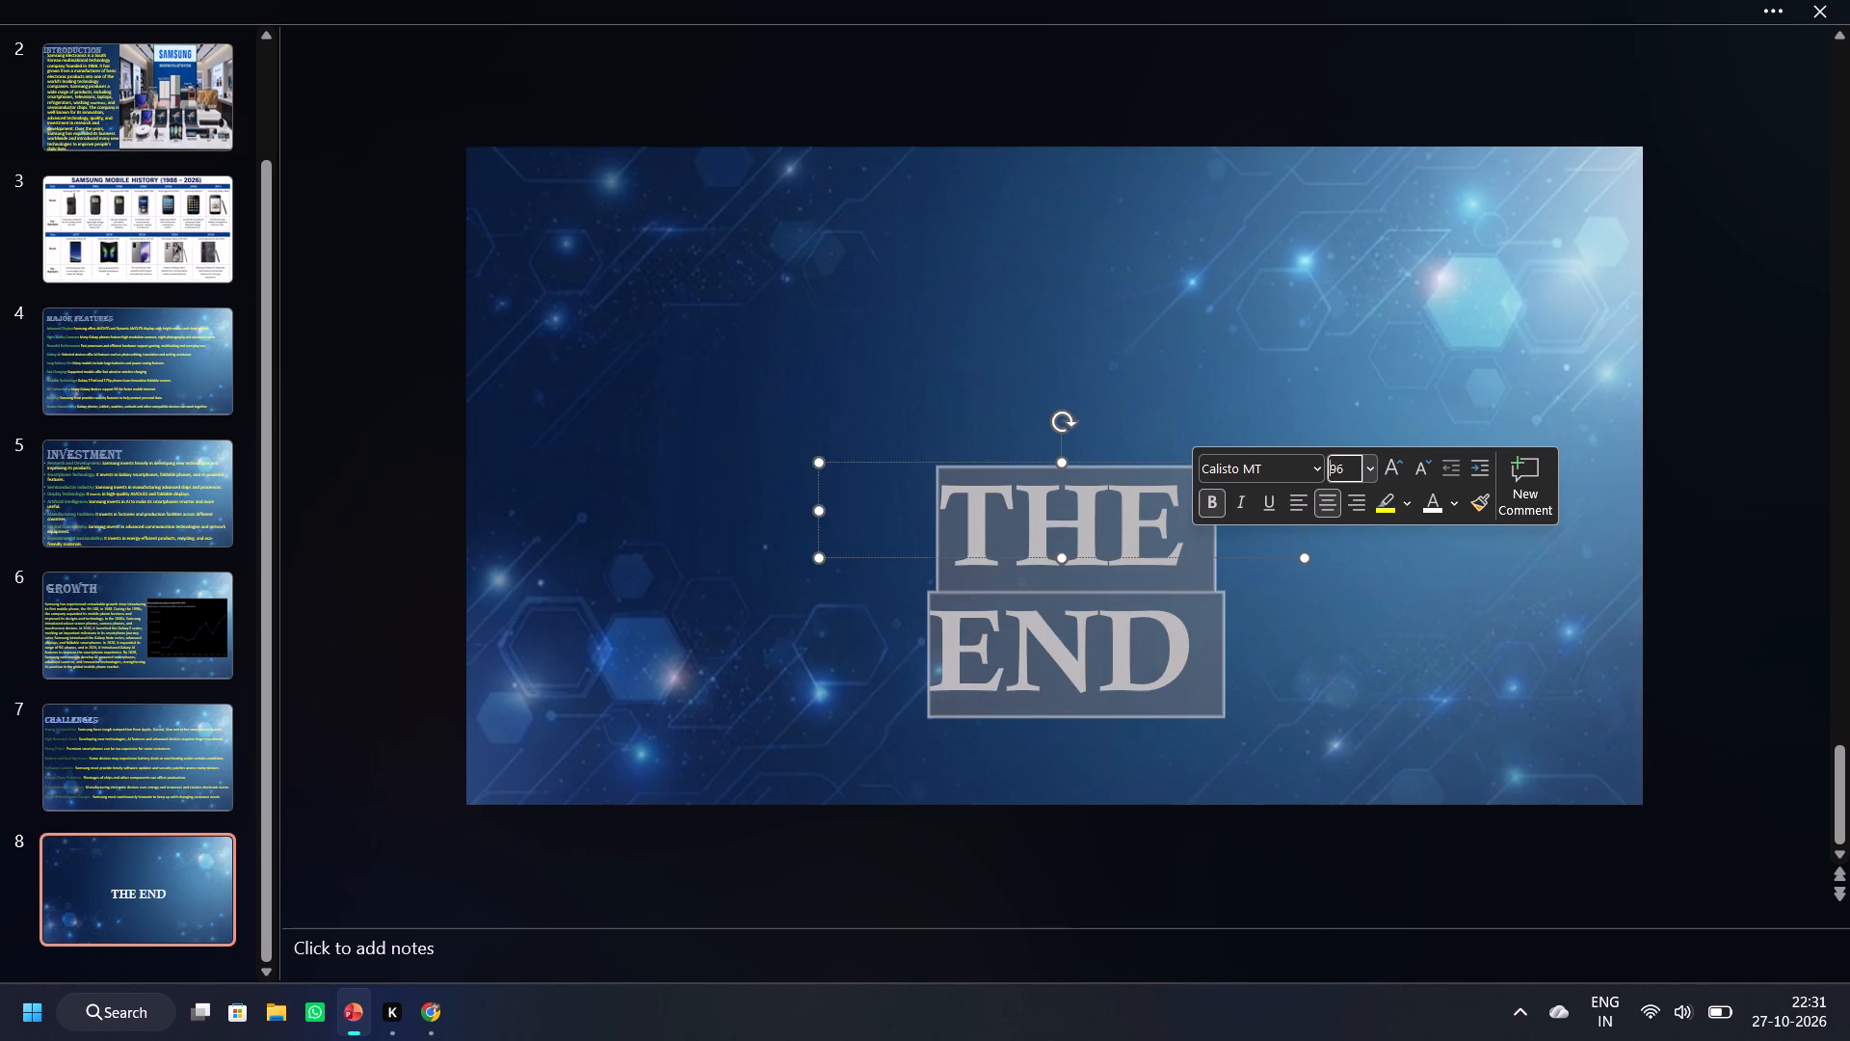
Raise the top edge of the "THE END" placeholder so the two-line text sits around the vertical middle of slide 8.
left_click(1367, 571)
left_click(1104, 523)
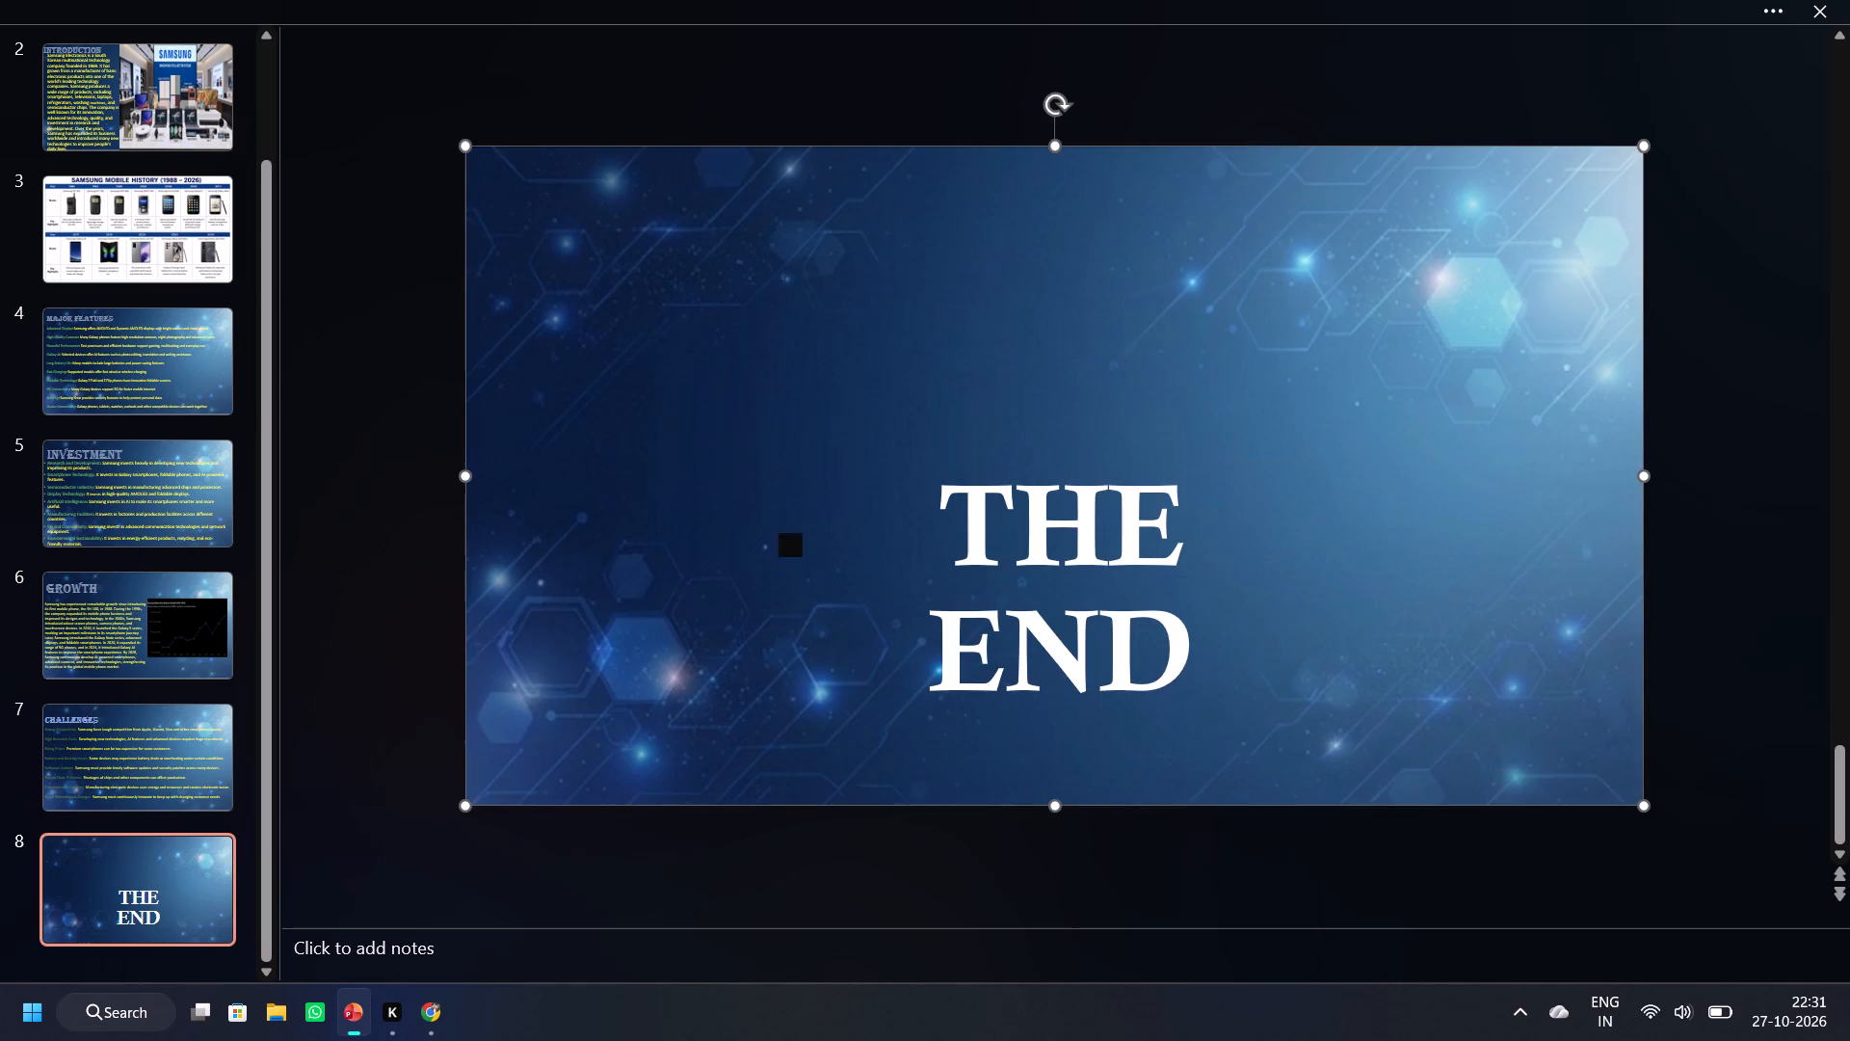
left_click_drag(1060, 462, 1060, 372)
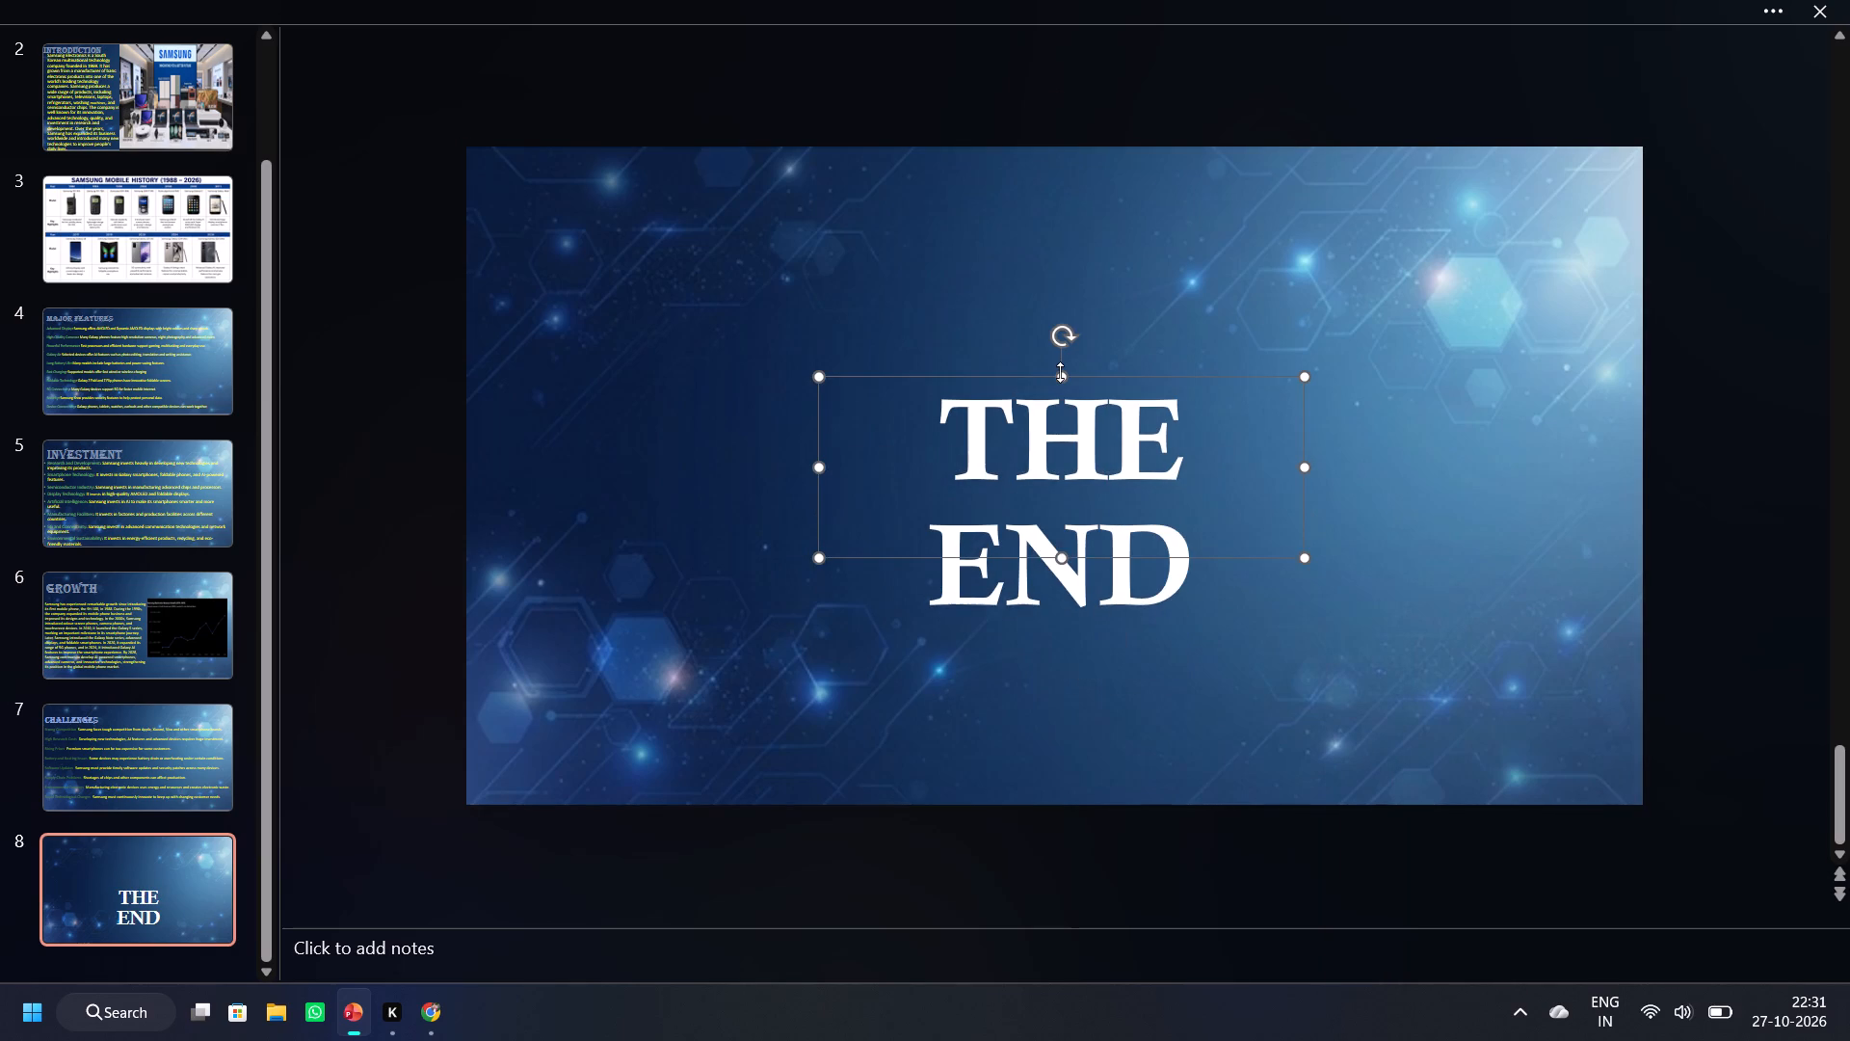
left_click(1066, 369)
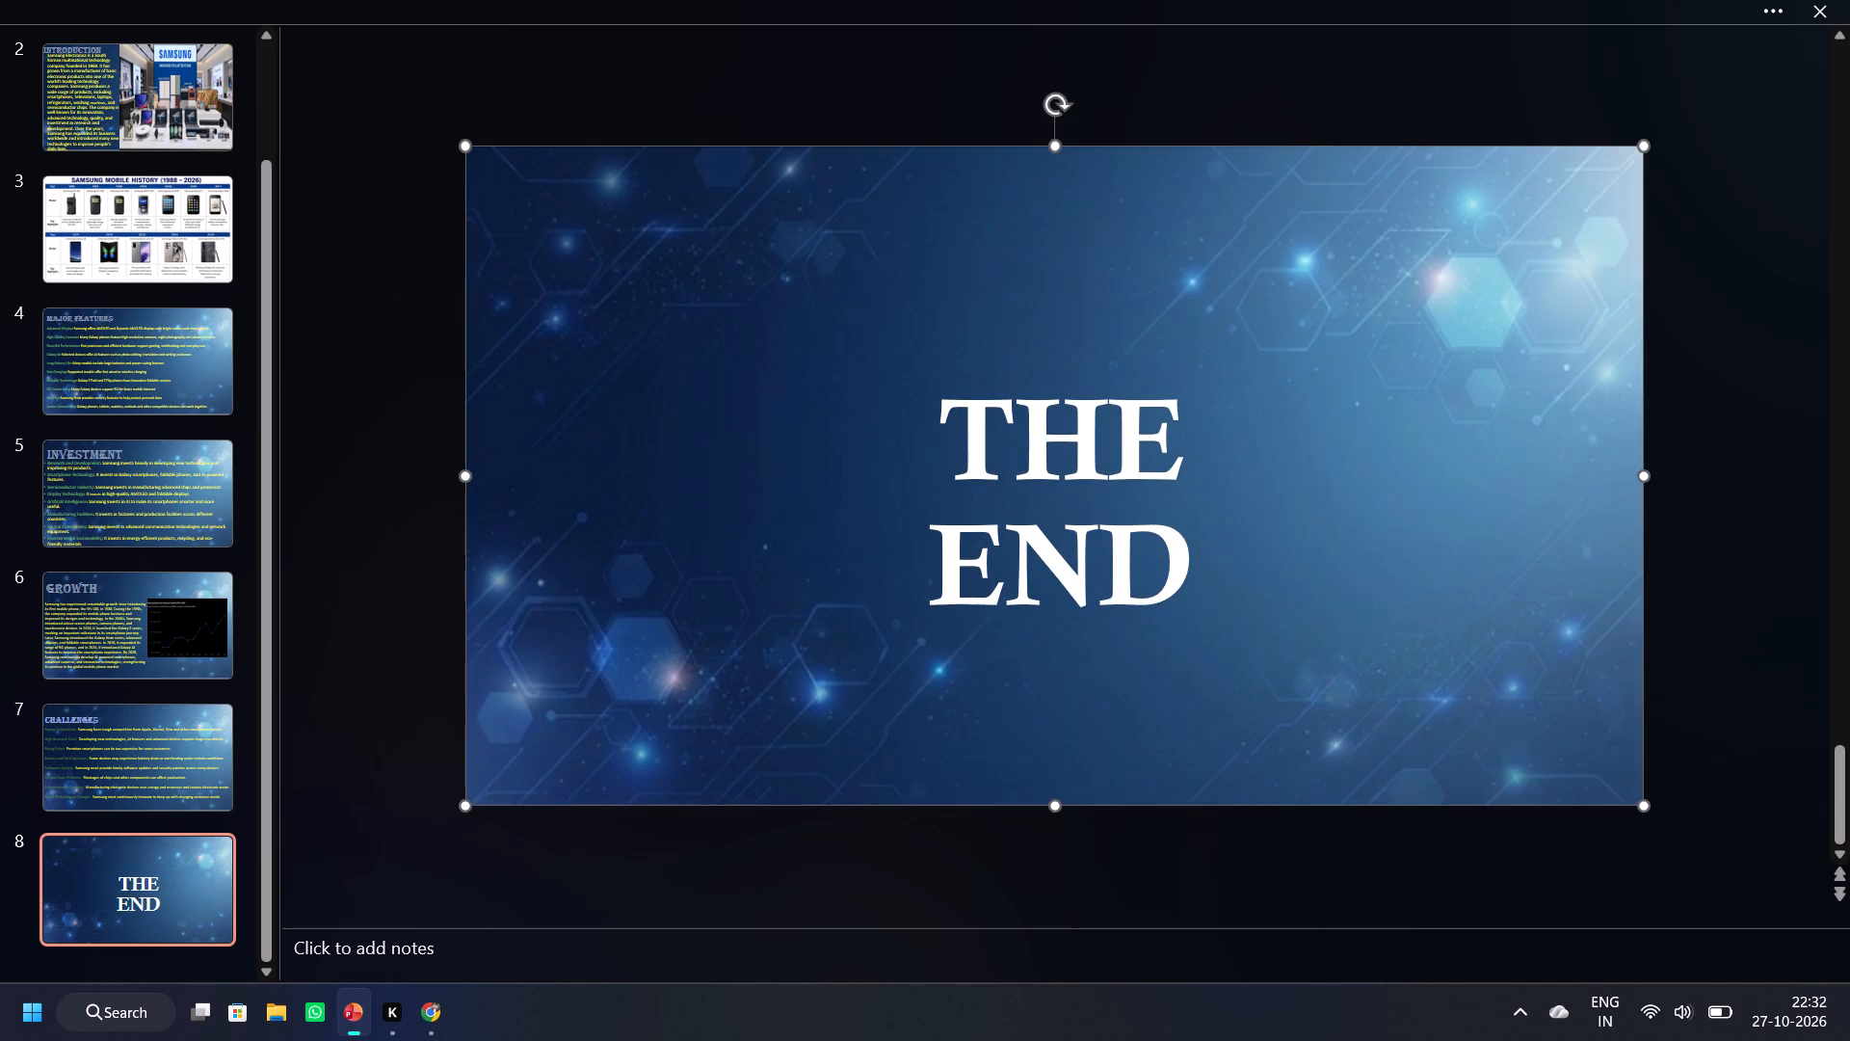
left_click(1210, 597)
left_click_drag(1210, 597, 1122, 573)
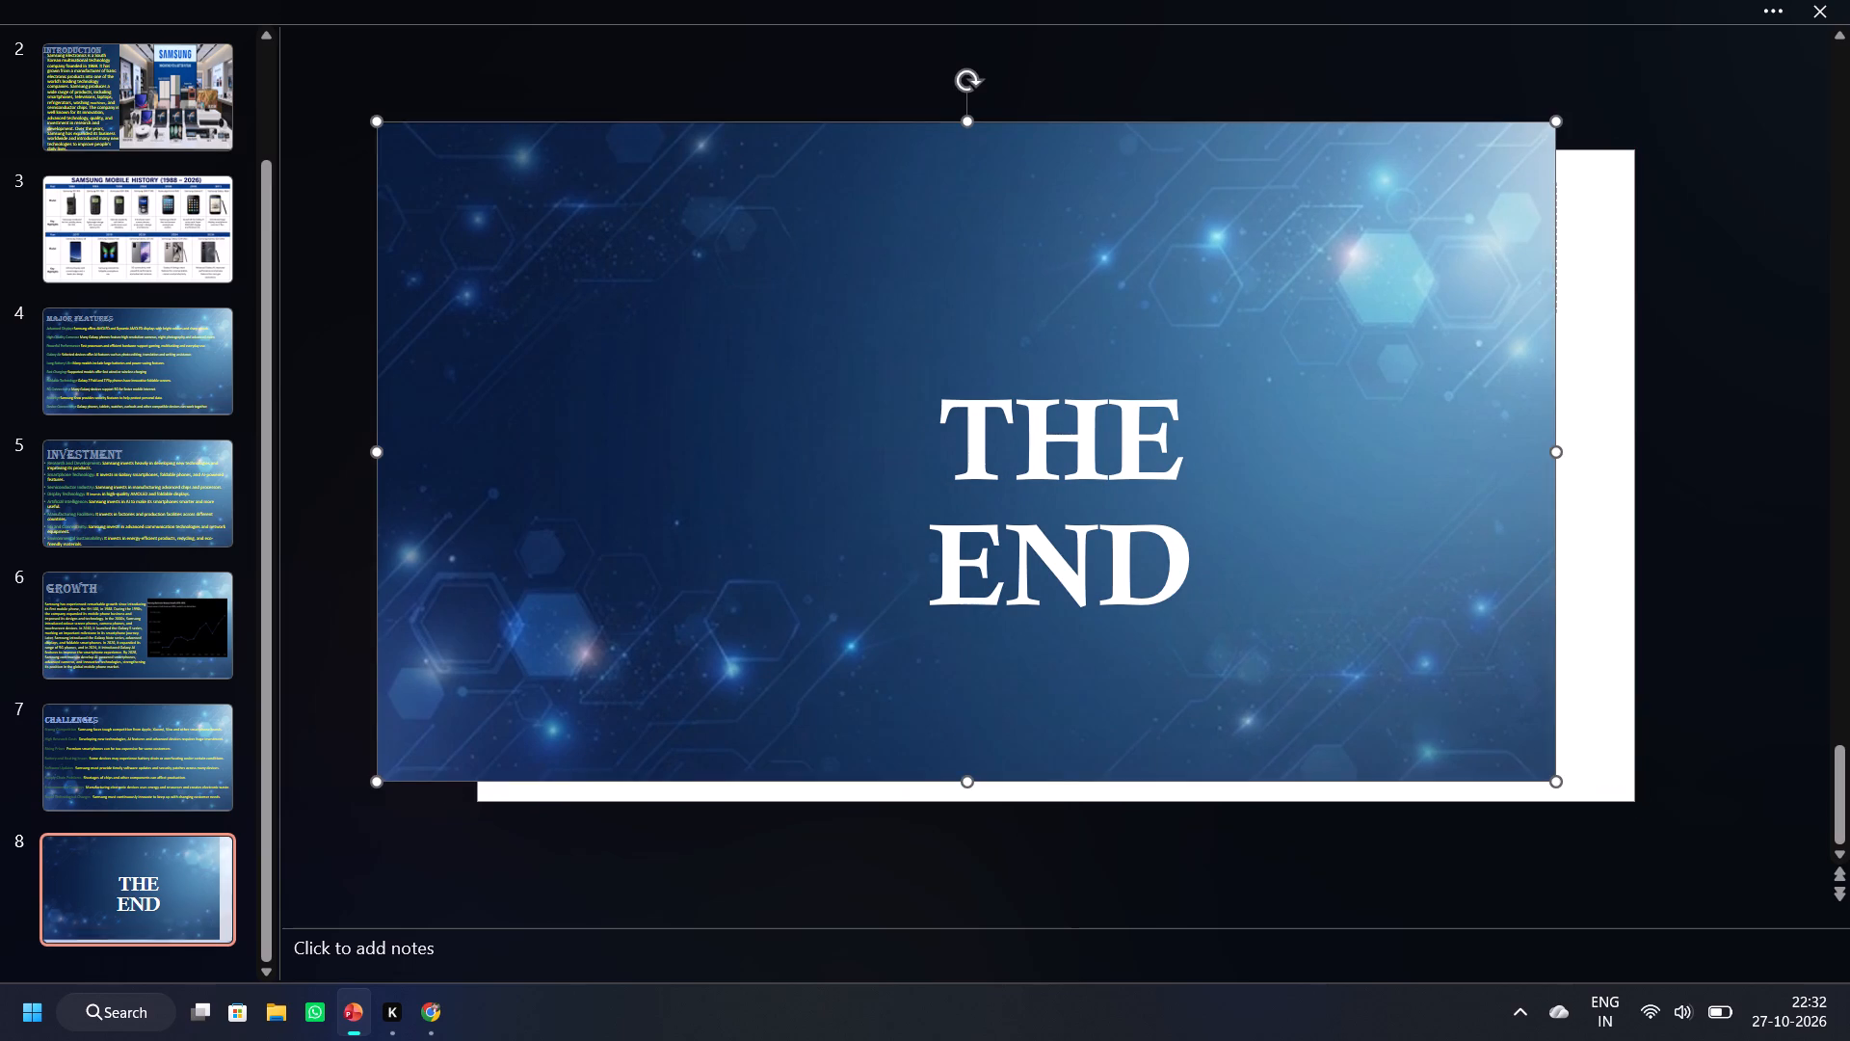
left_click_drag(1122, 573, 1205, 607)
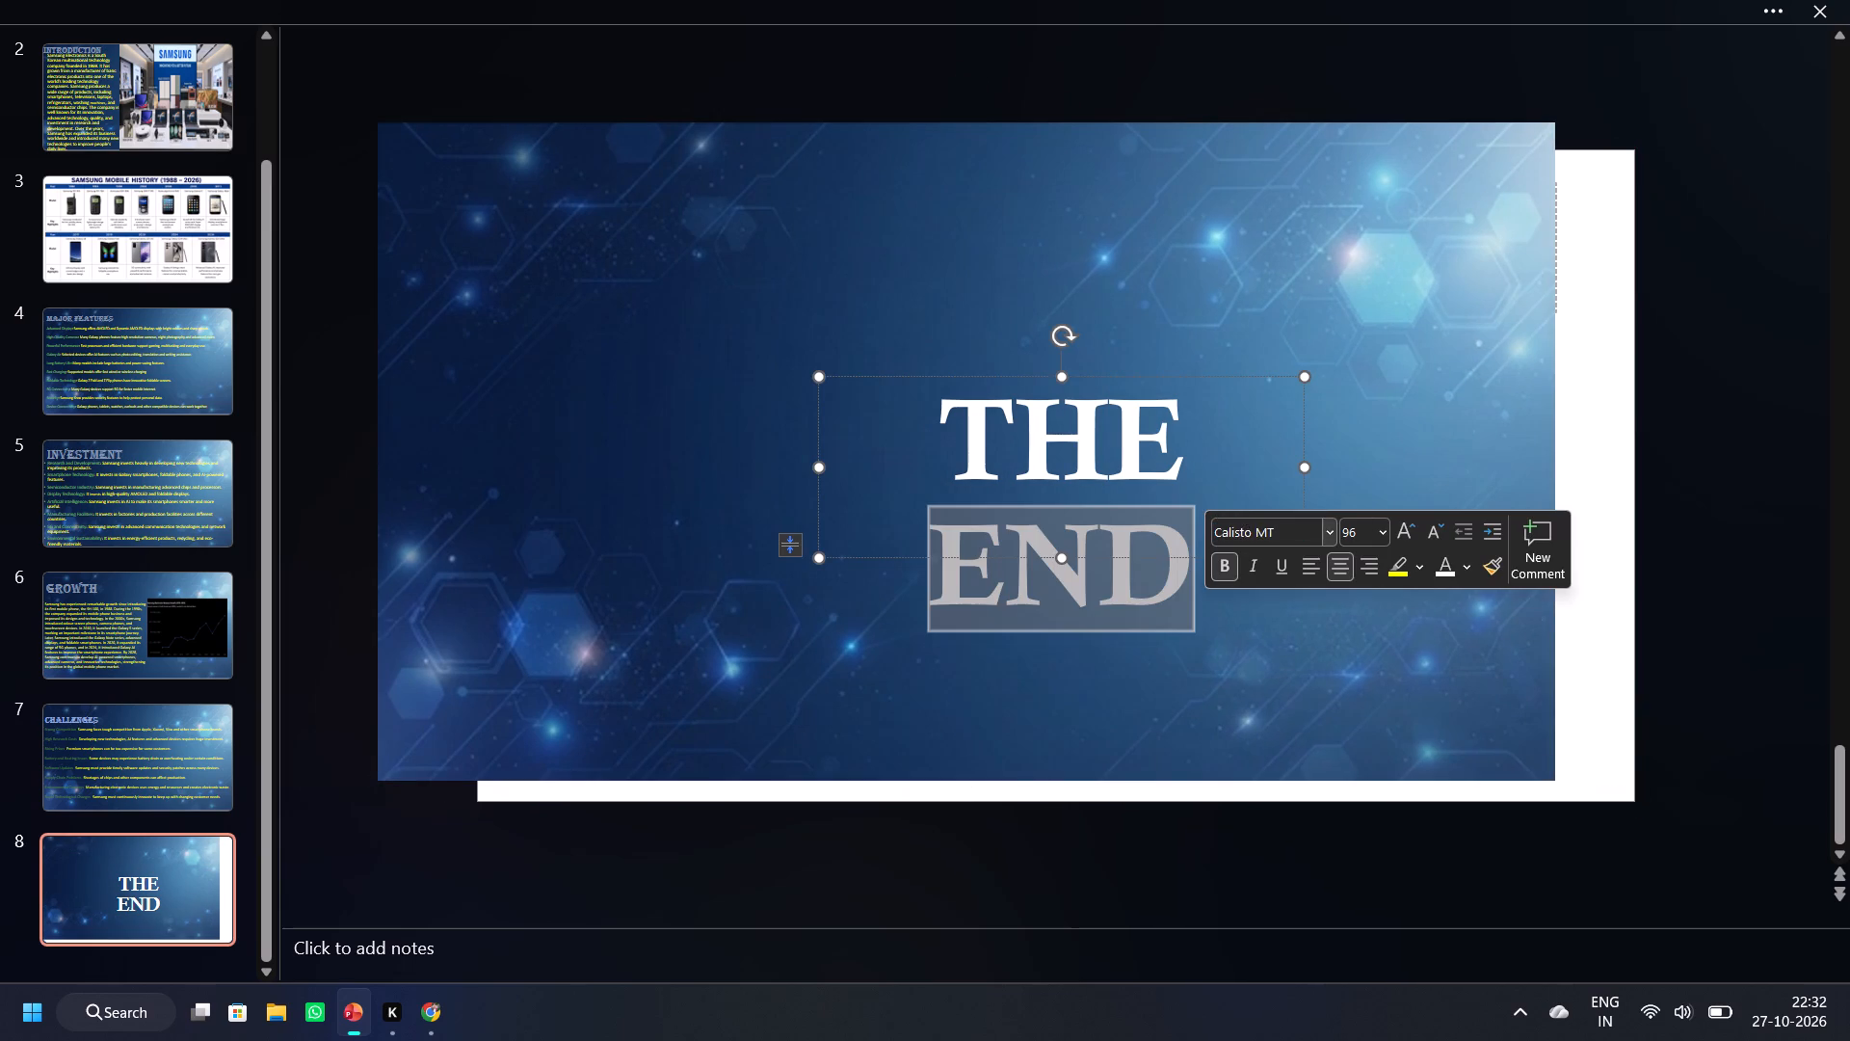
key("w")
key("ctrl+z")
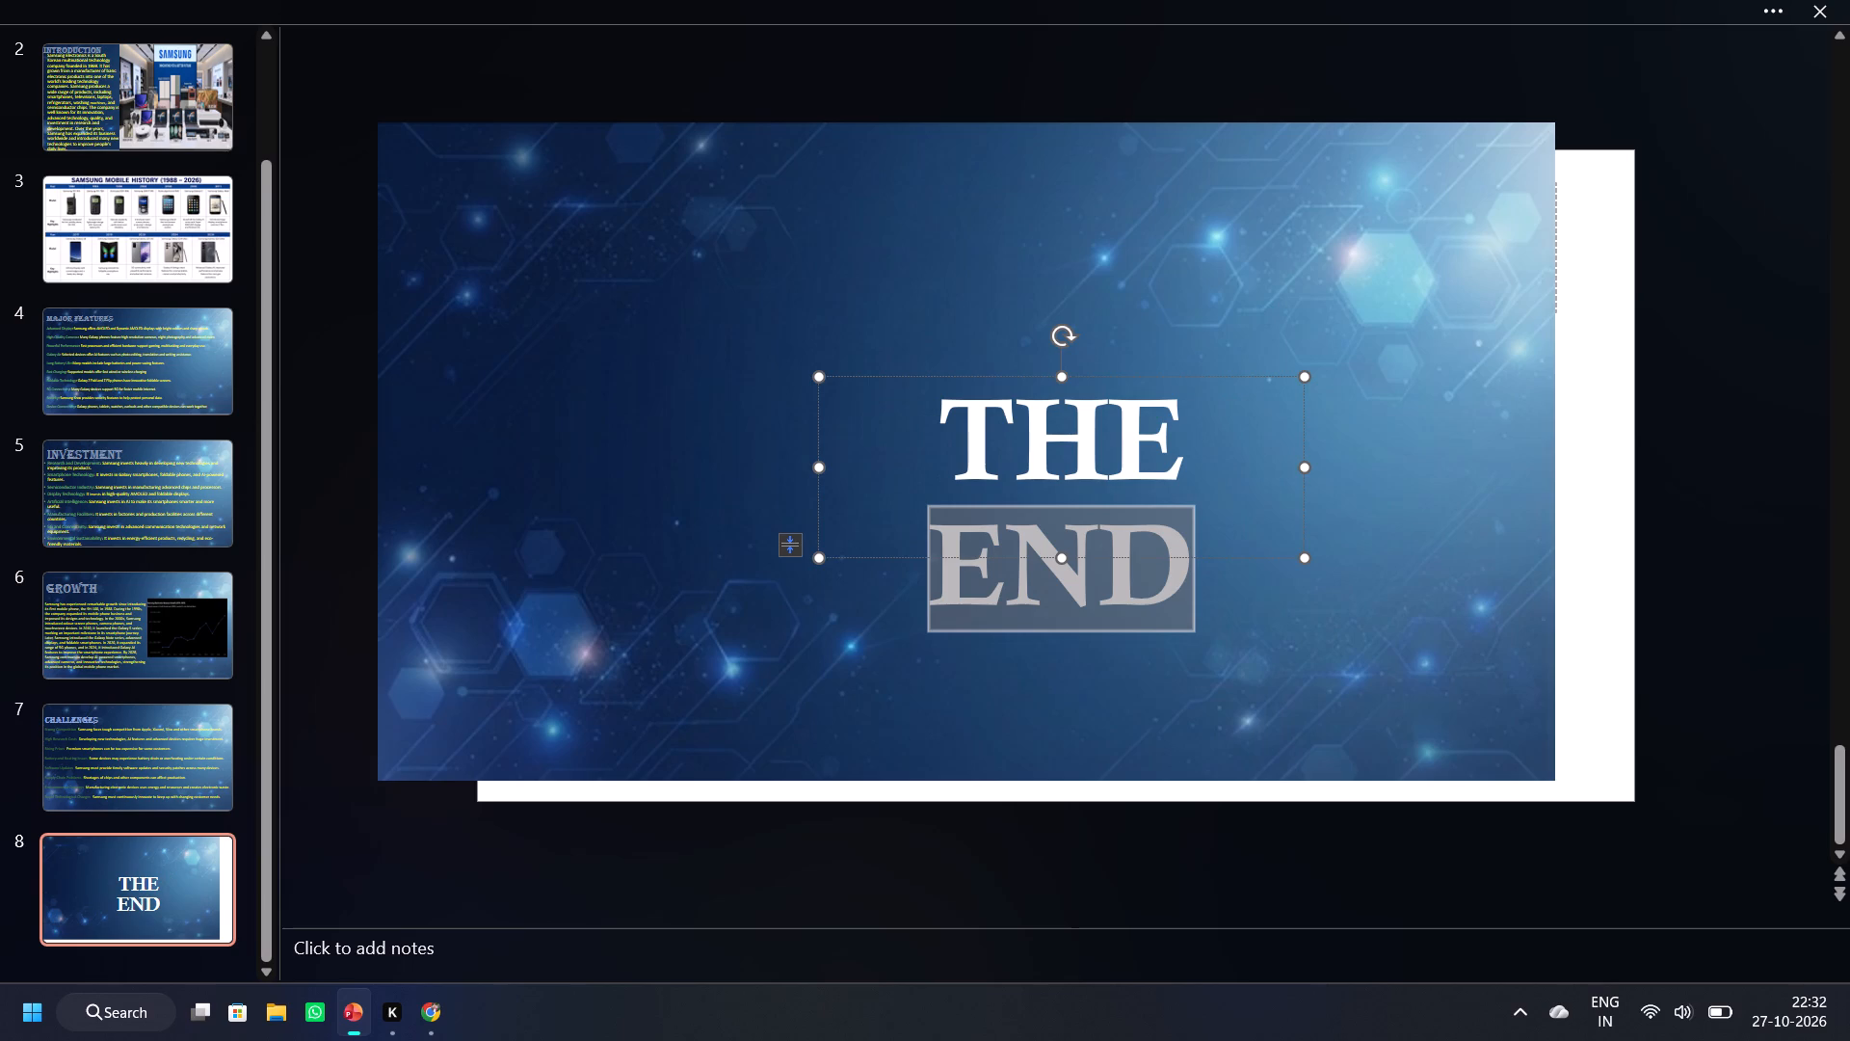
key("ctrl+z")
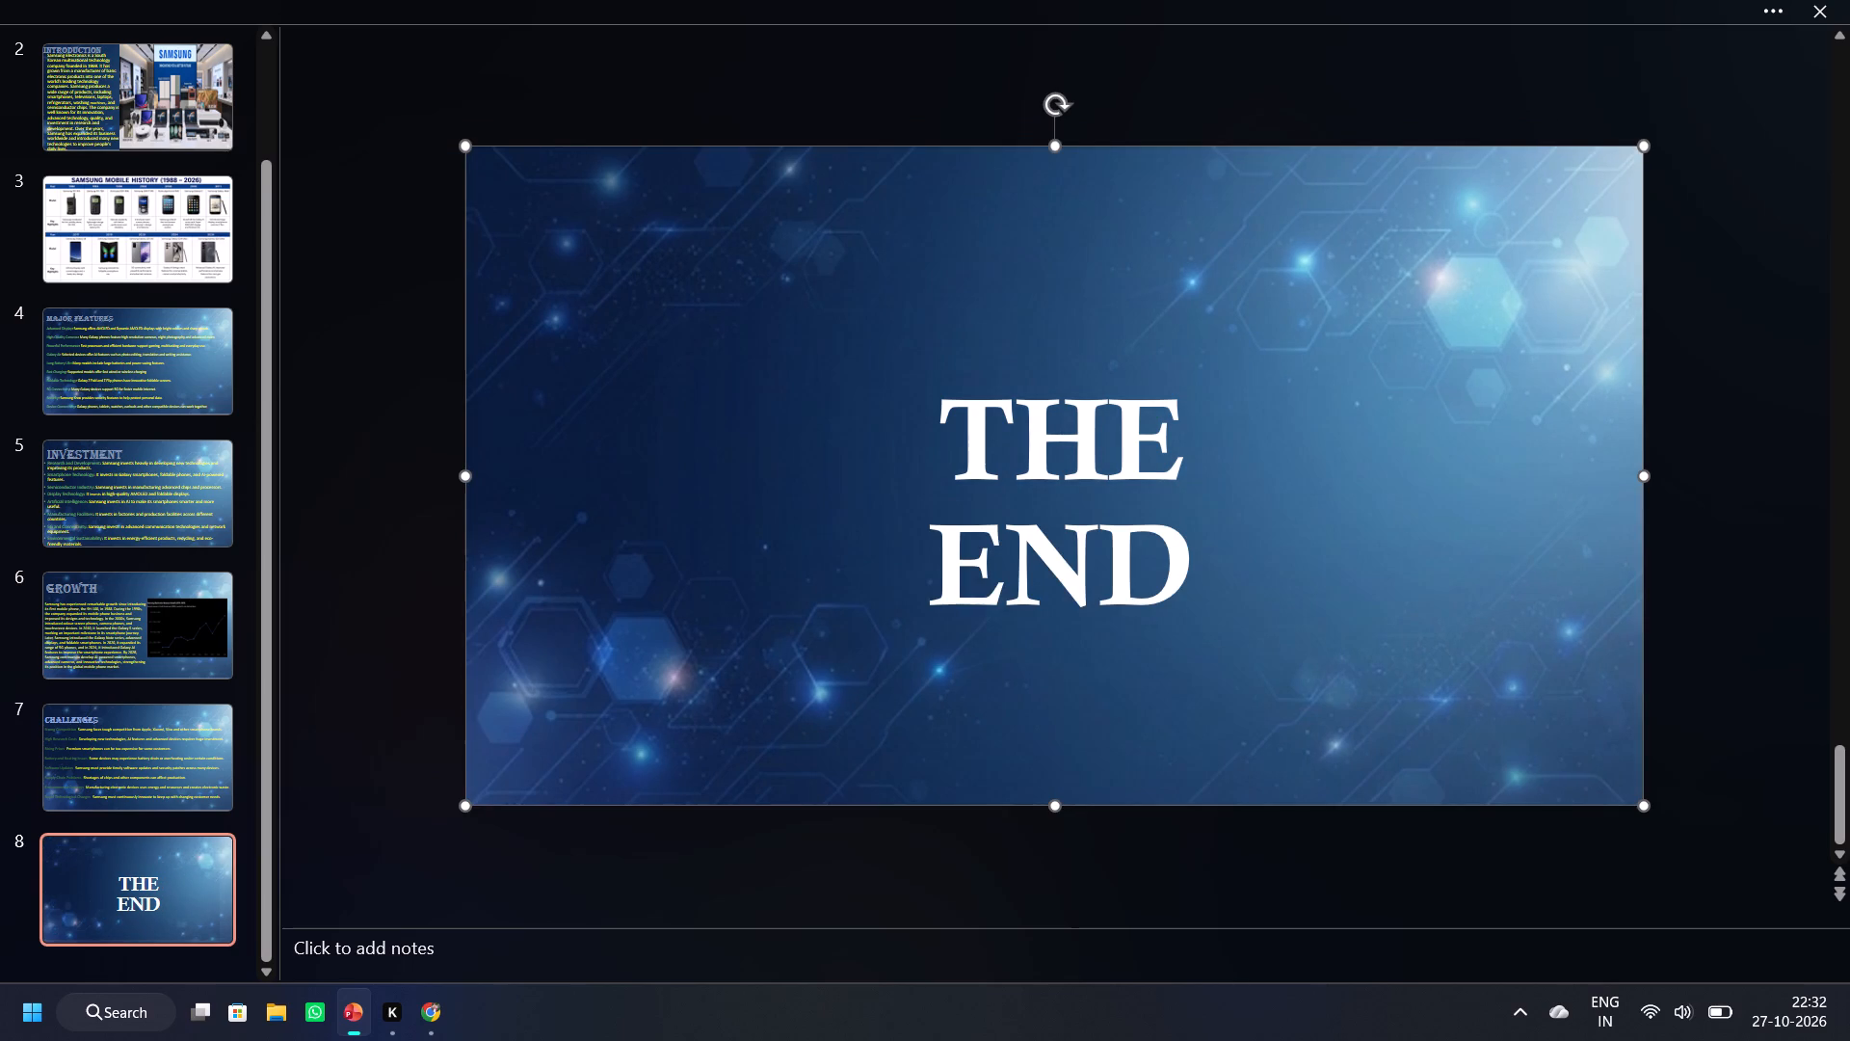
Add a space and four dots after "END" in the closing text on slide 8.
left_click(1172, 555)
key("space")
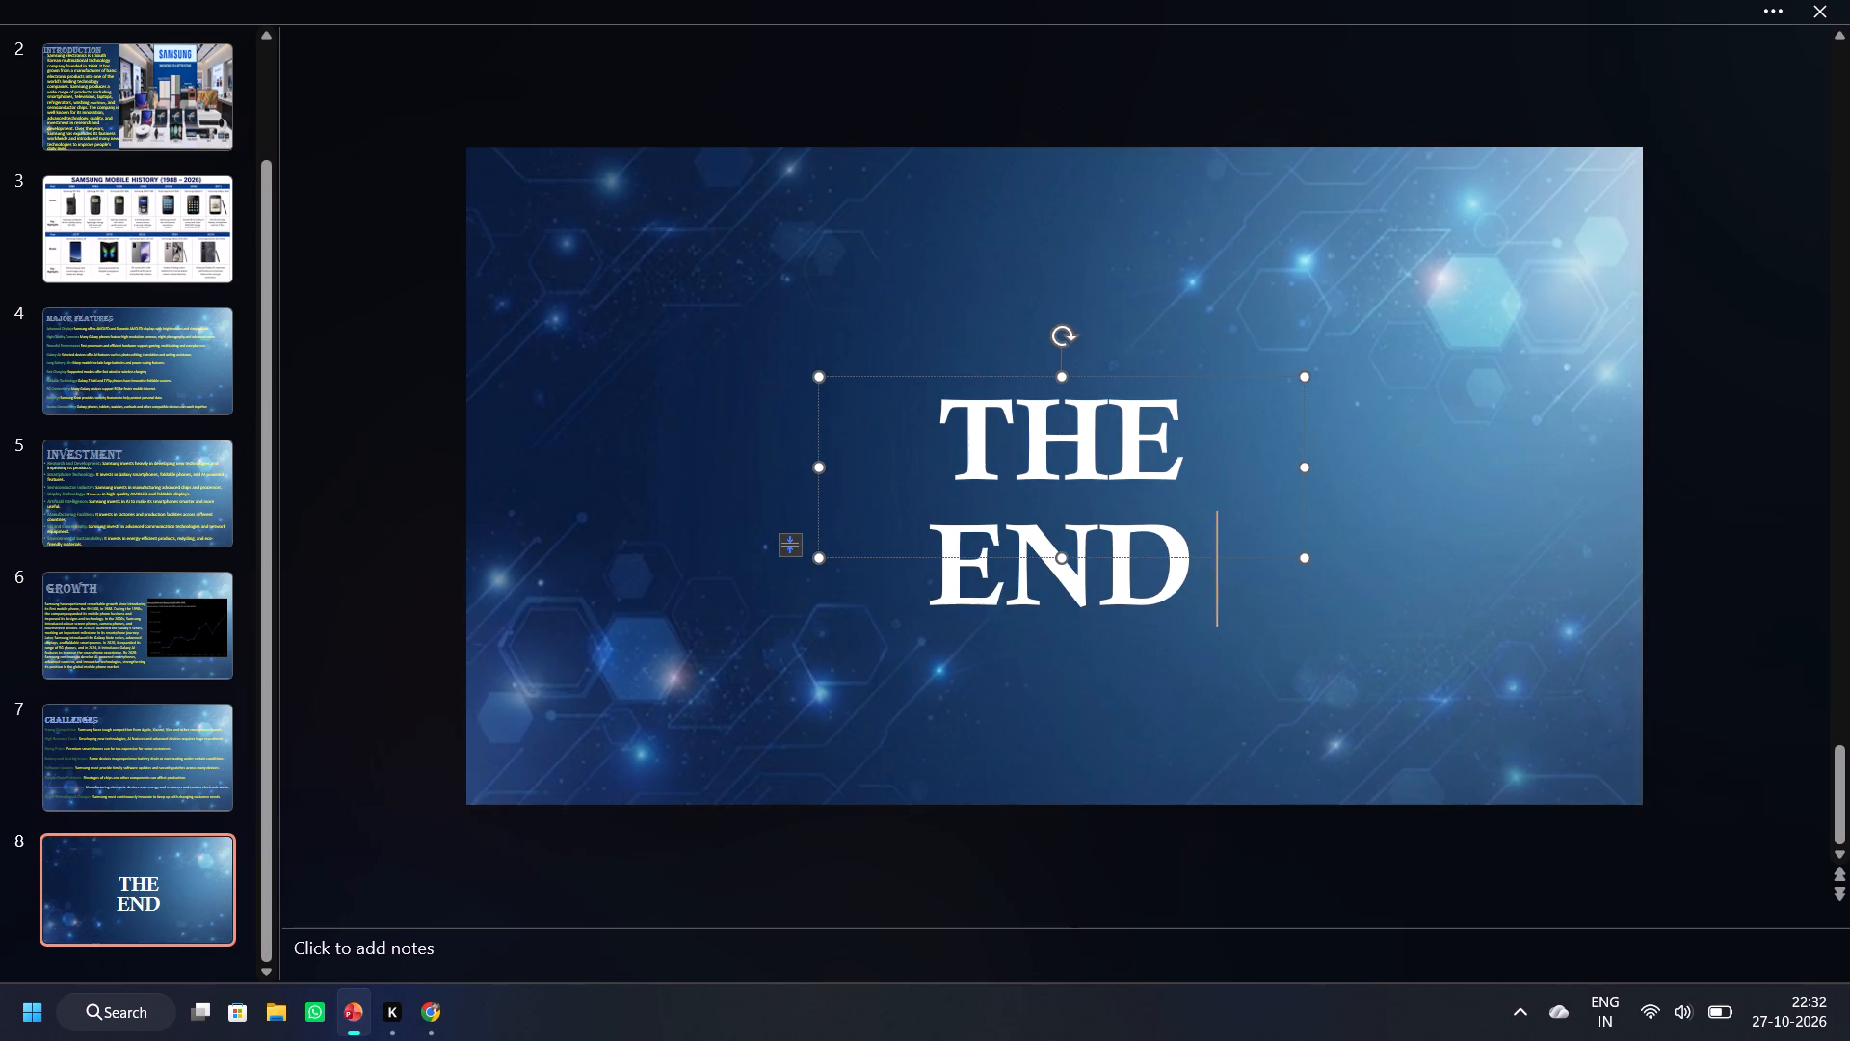
type("..")
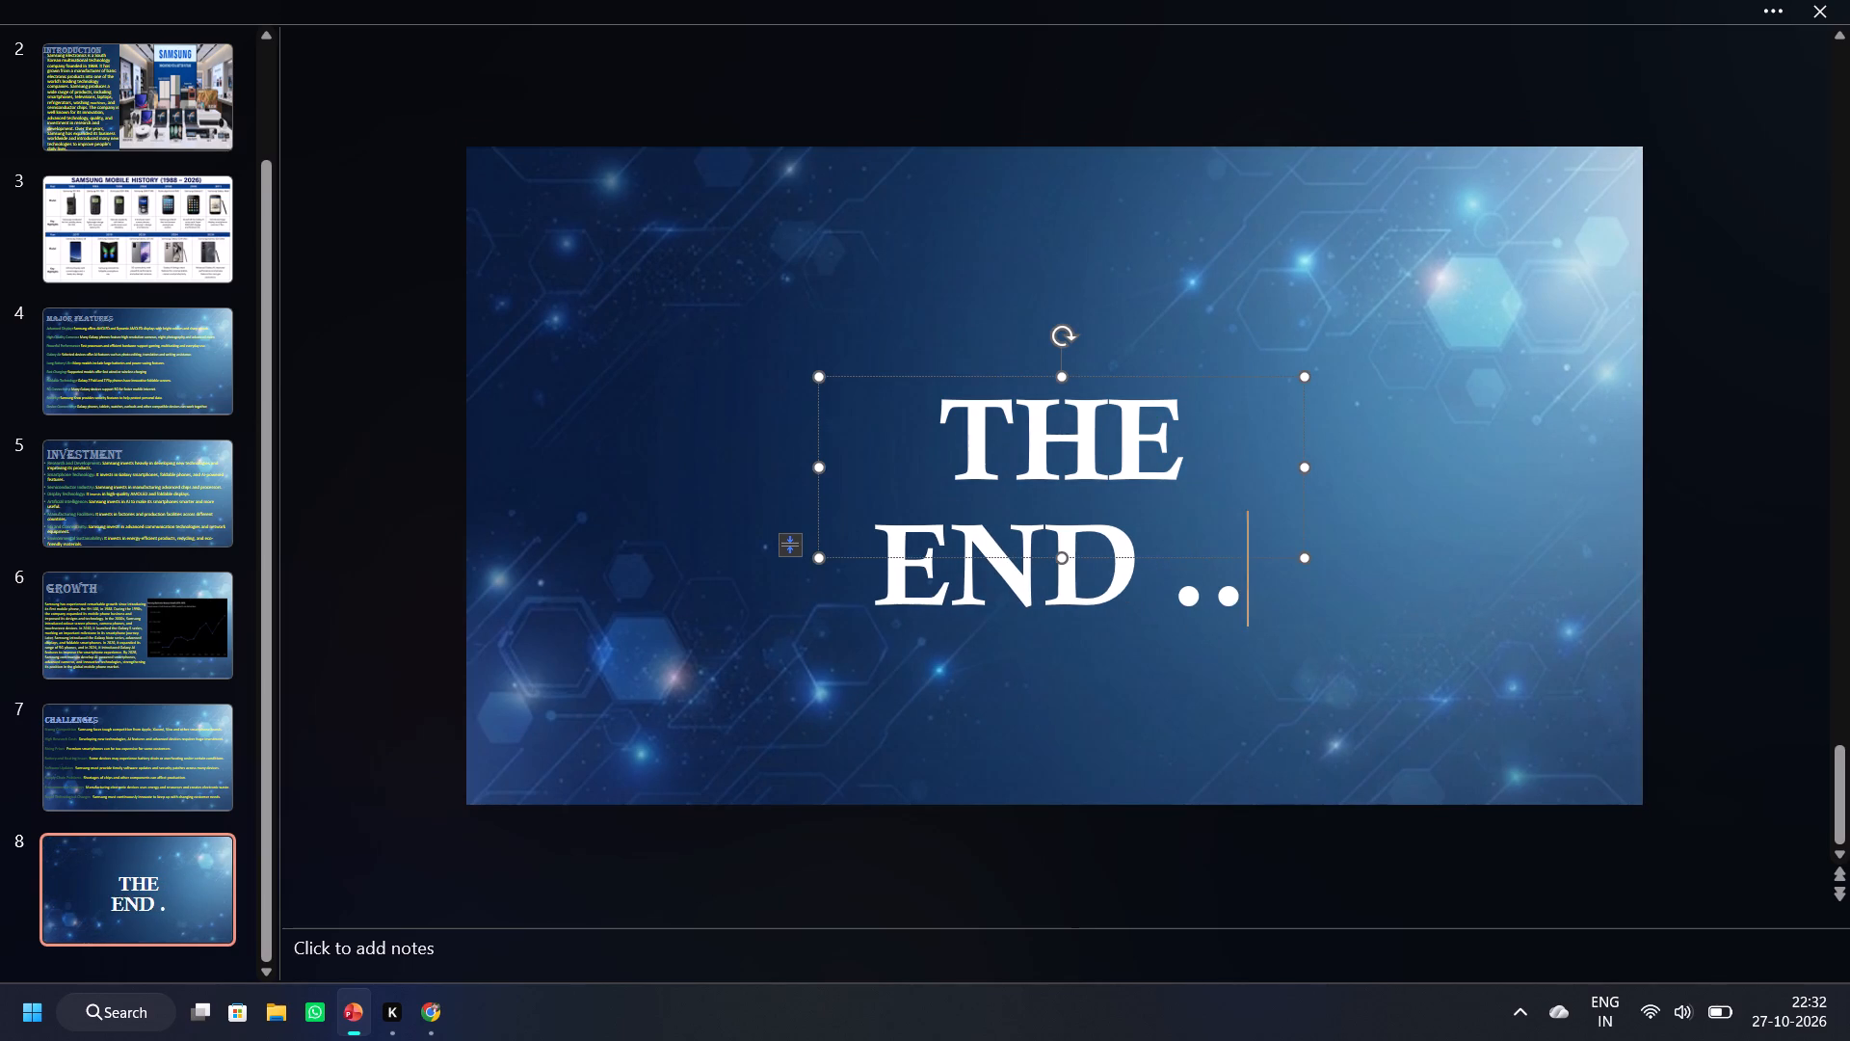
type("..")
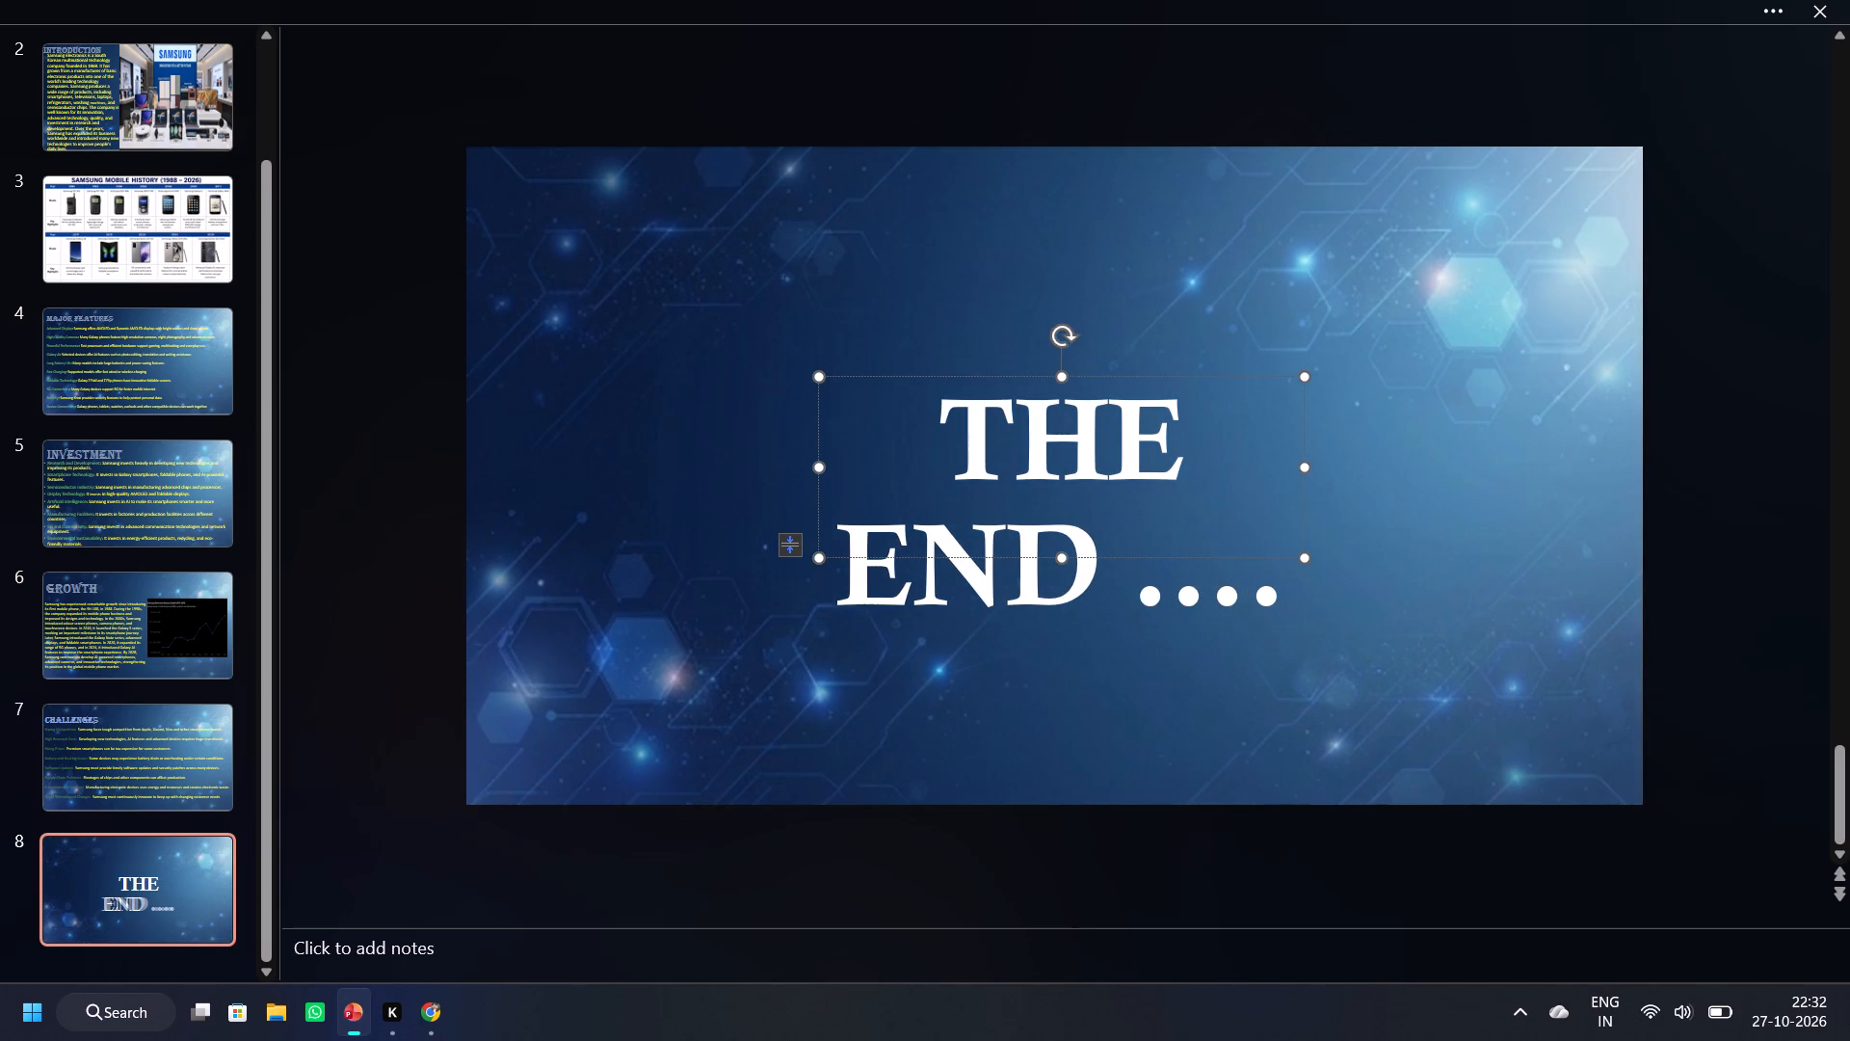
left_click(669, 386)
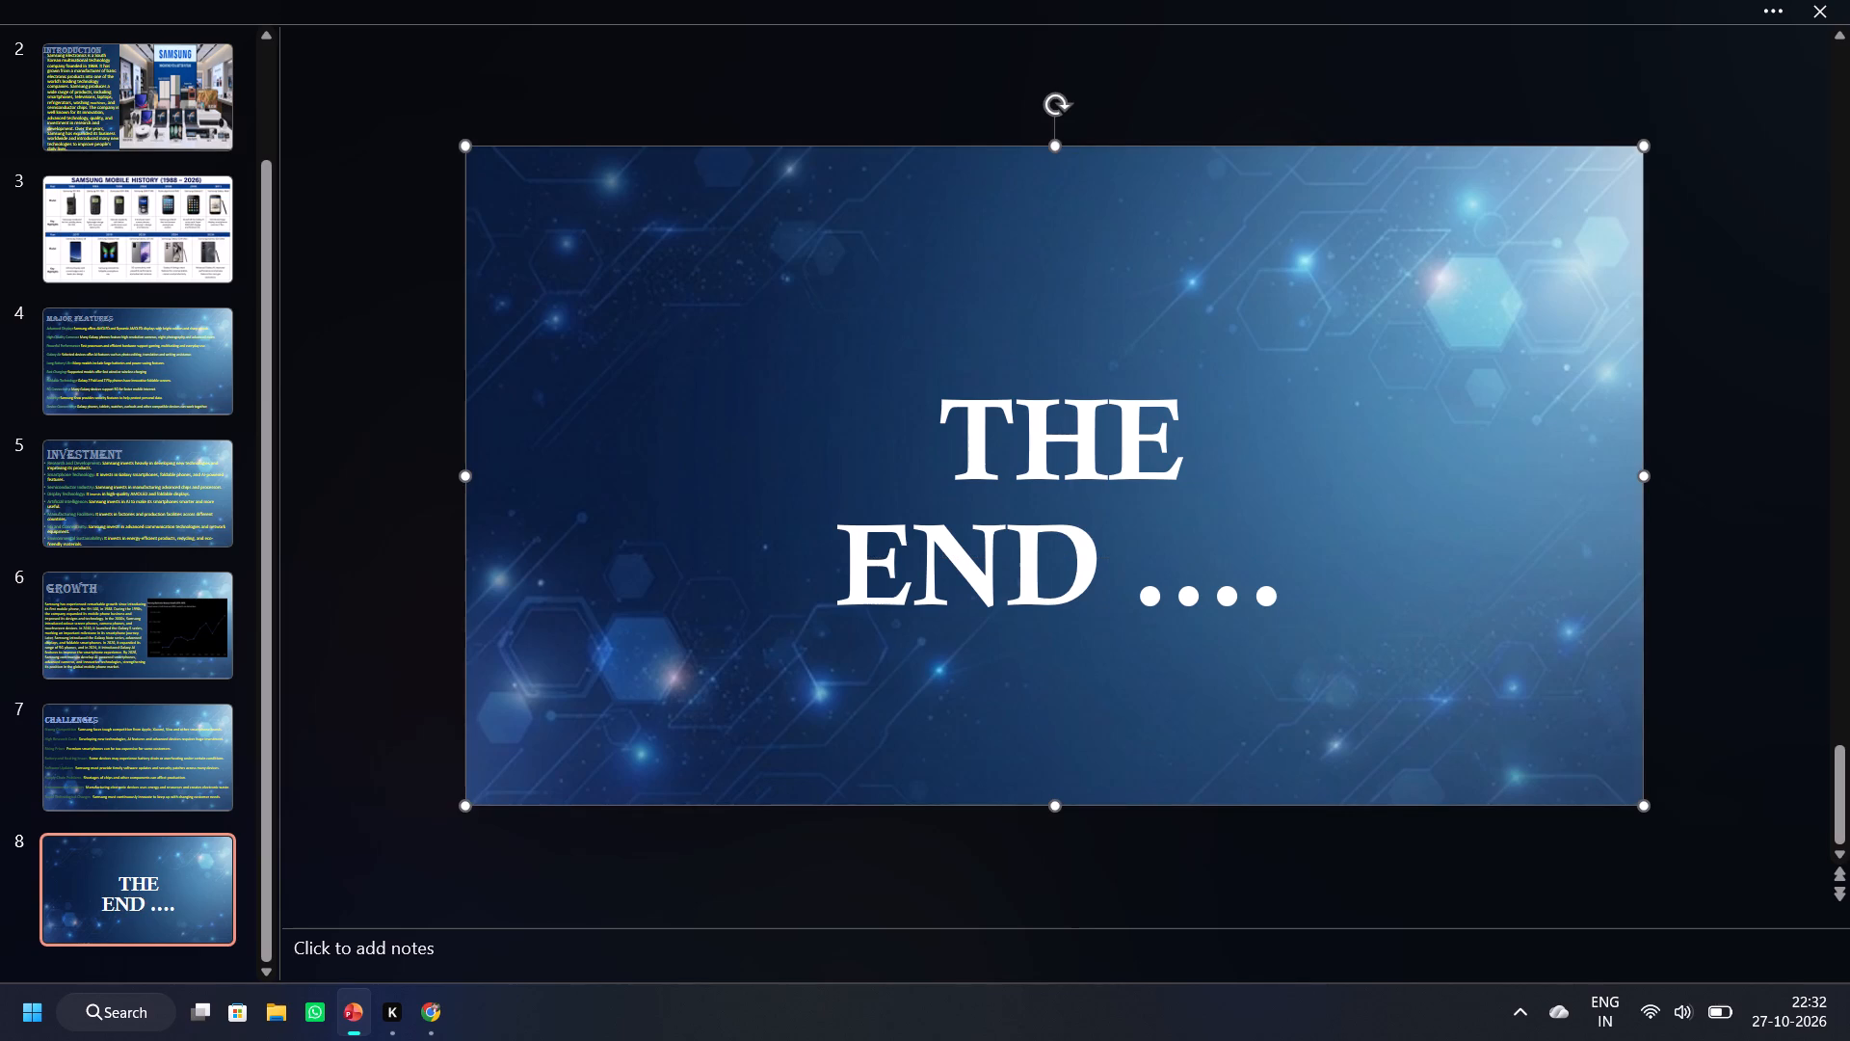
Extend the left edge of the "THE END ...." placeholder outward until the text fits on one line.
left_click(937, 451)
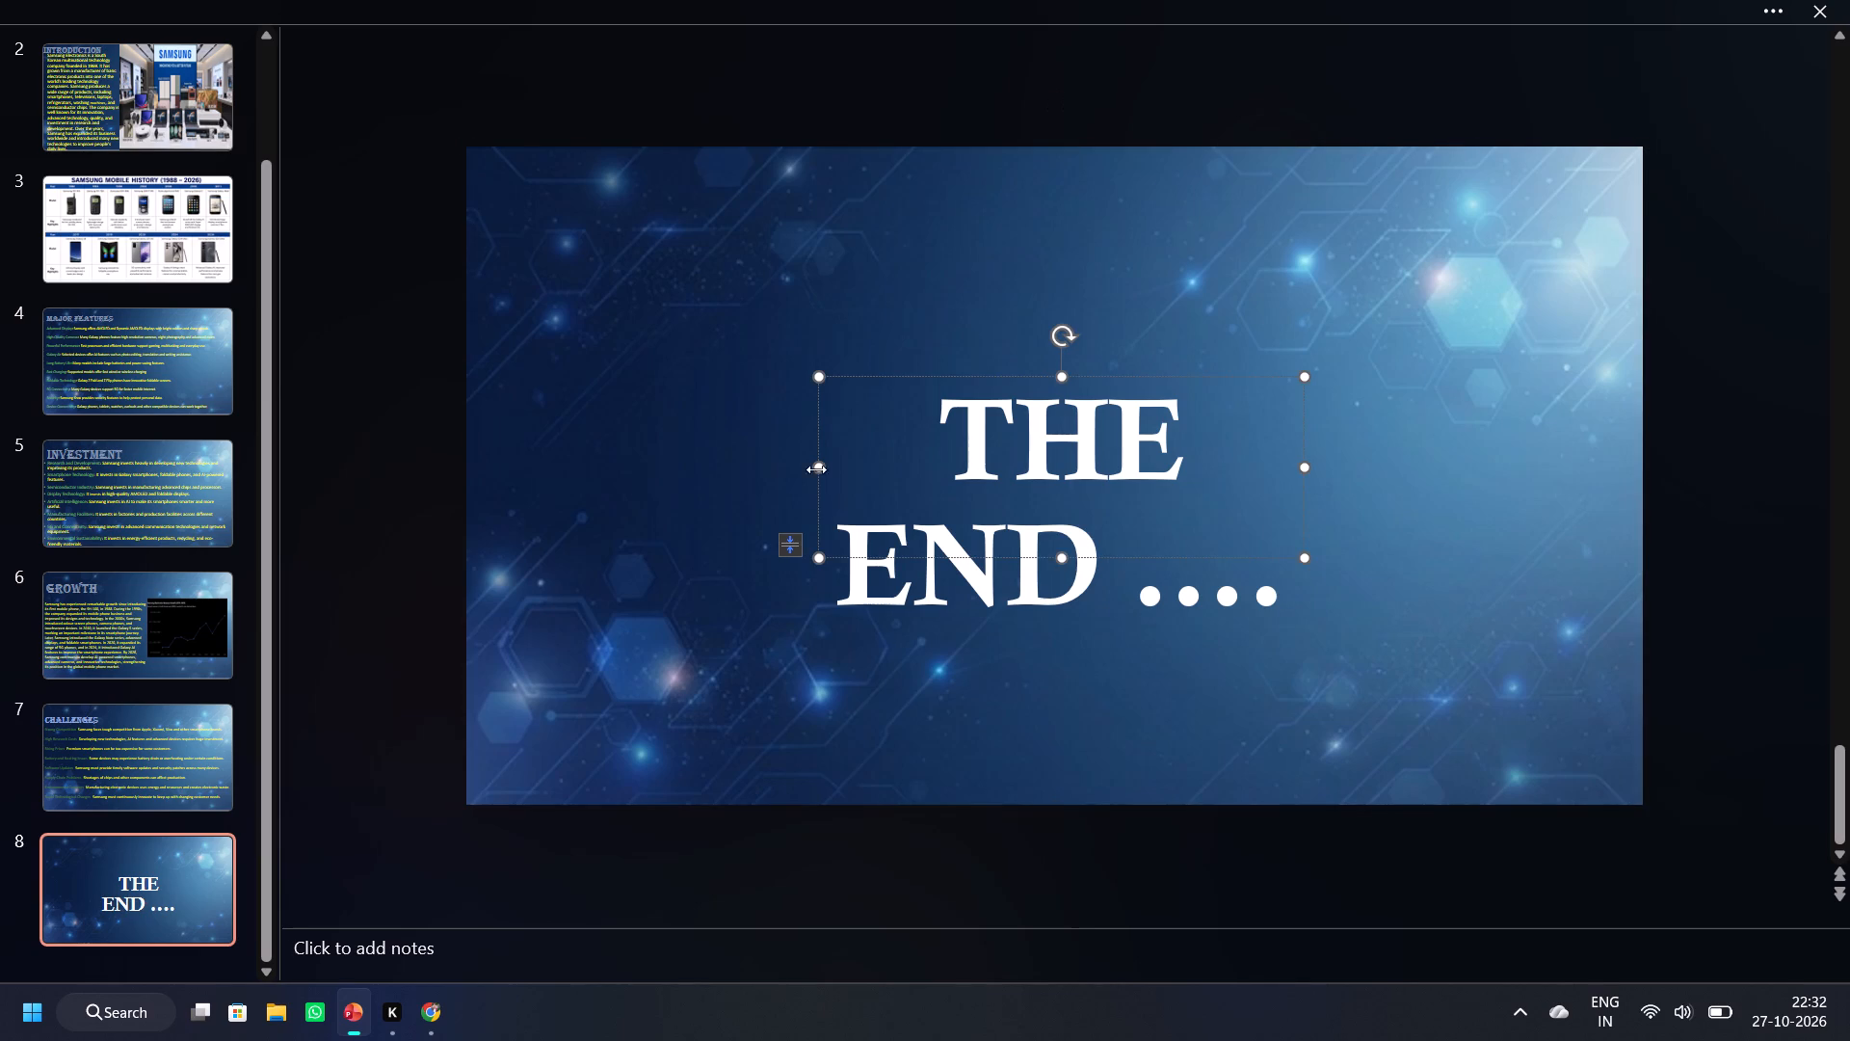
left_click_drag(816, 464, 641, 512)
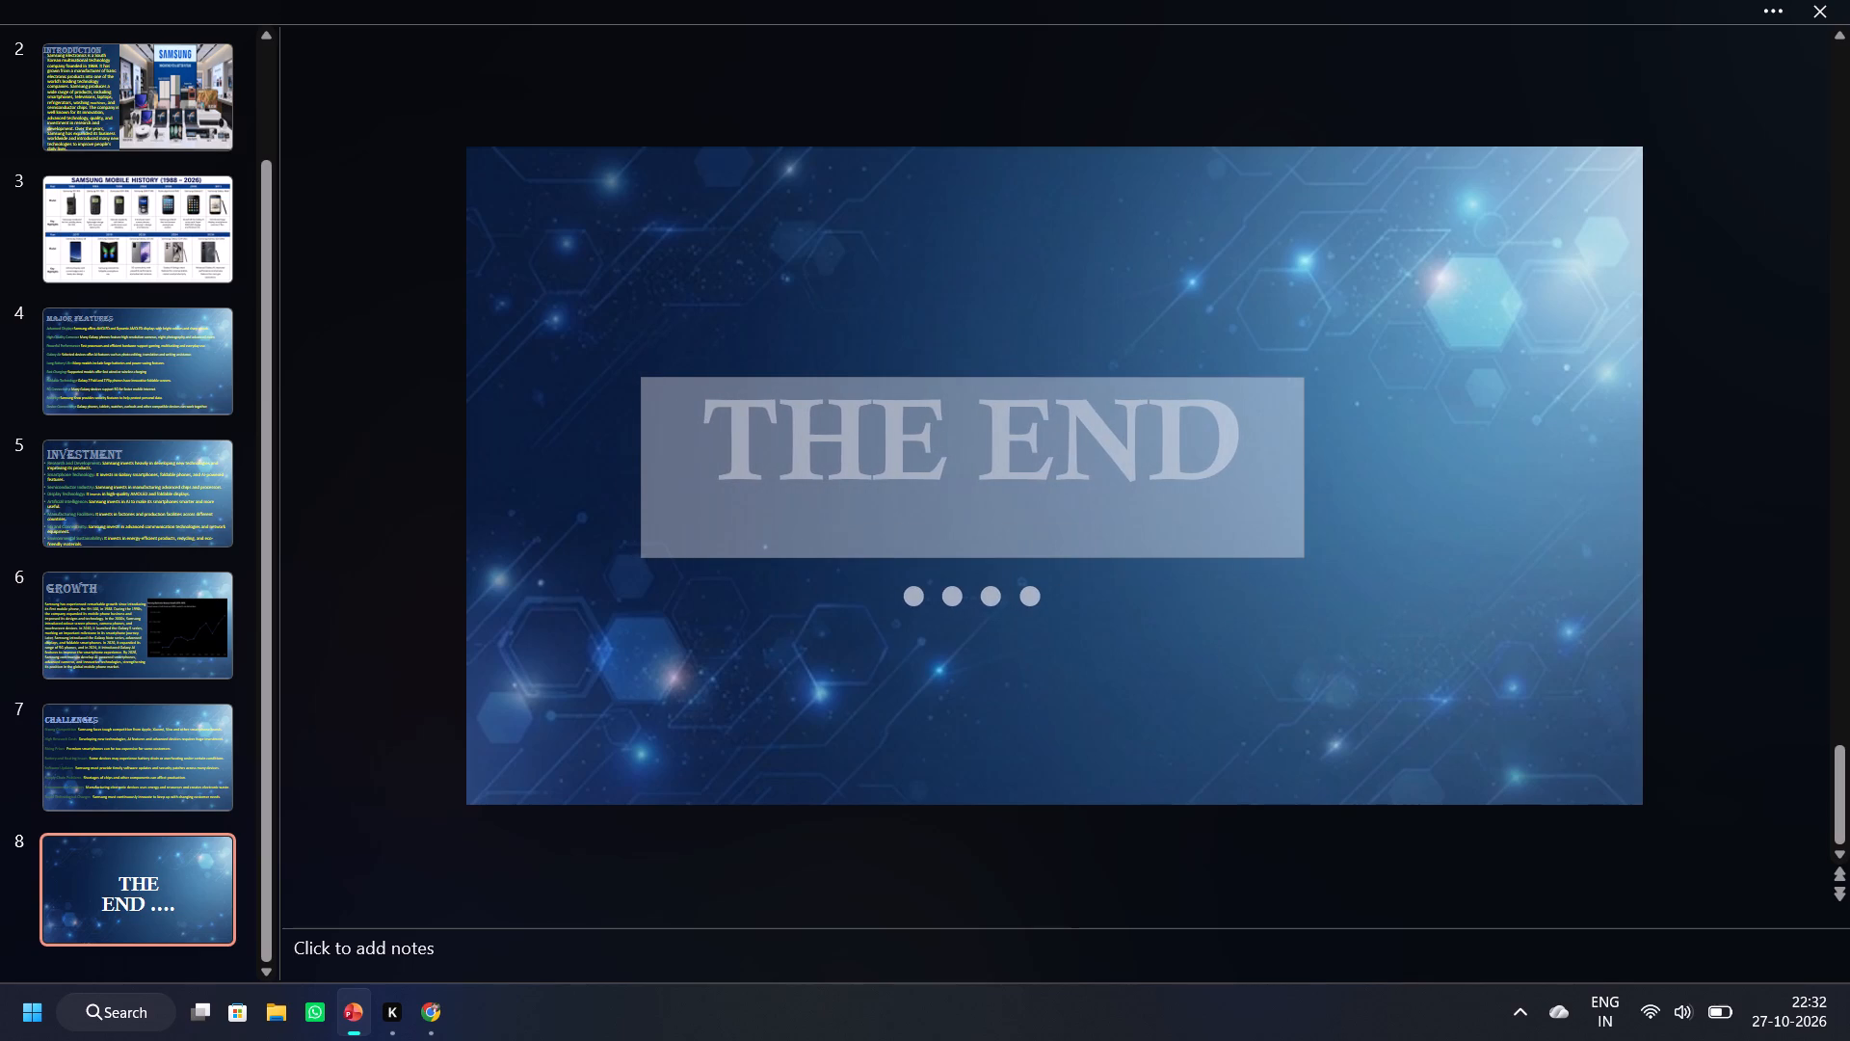
left_click_drag(641, 512, 555, 525)
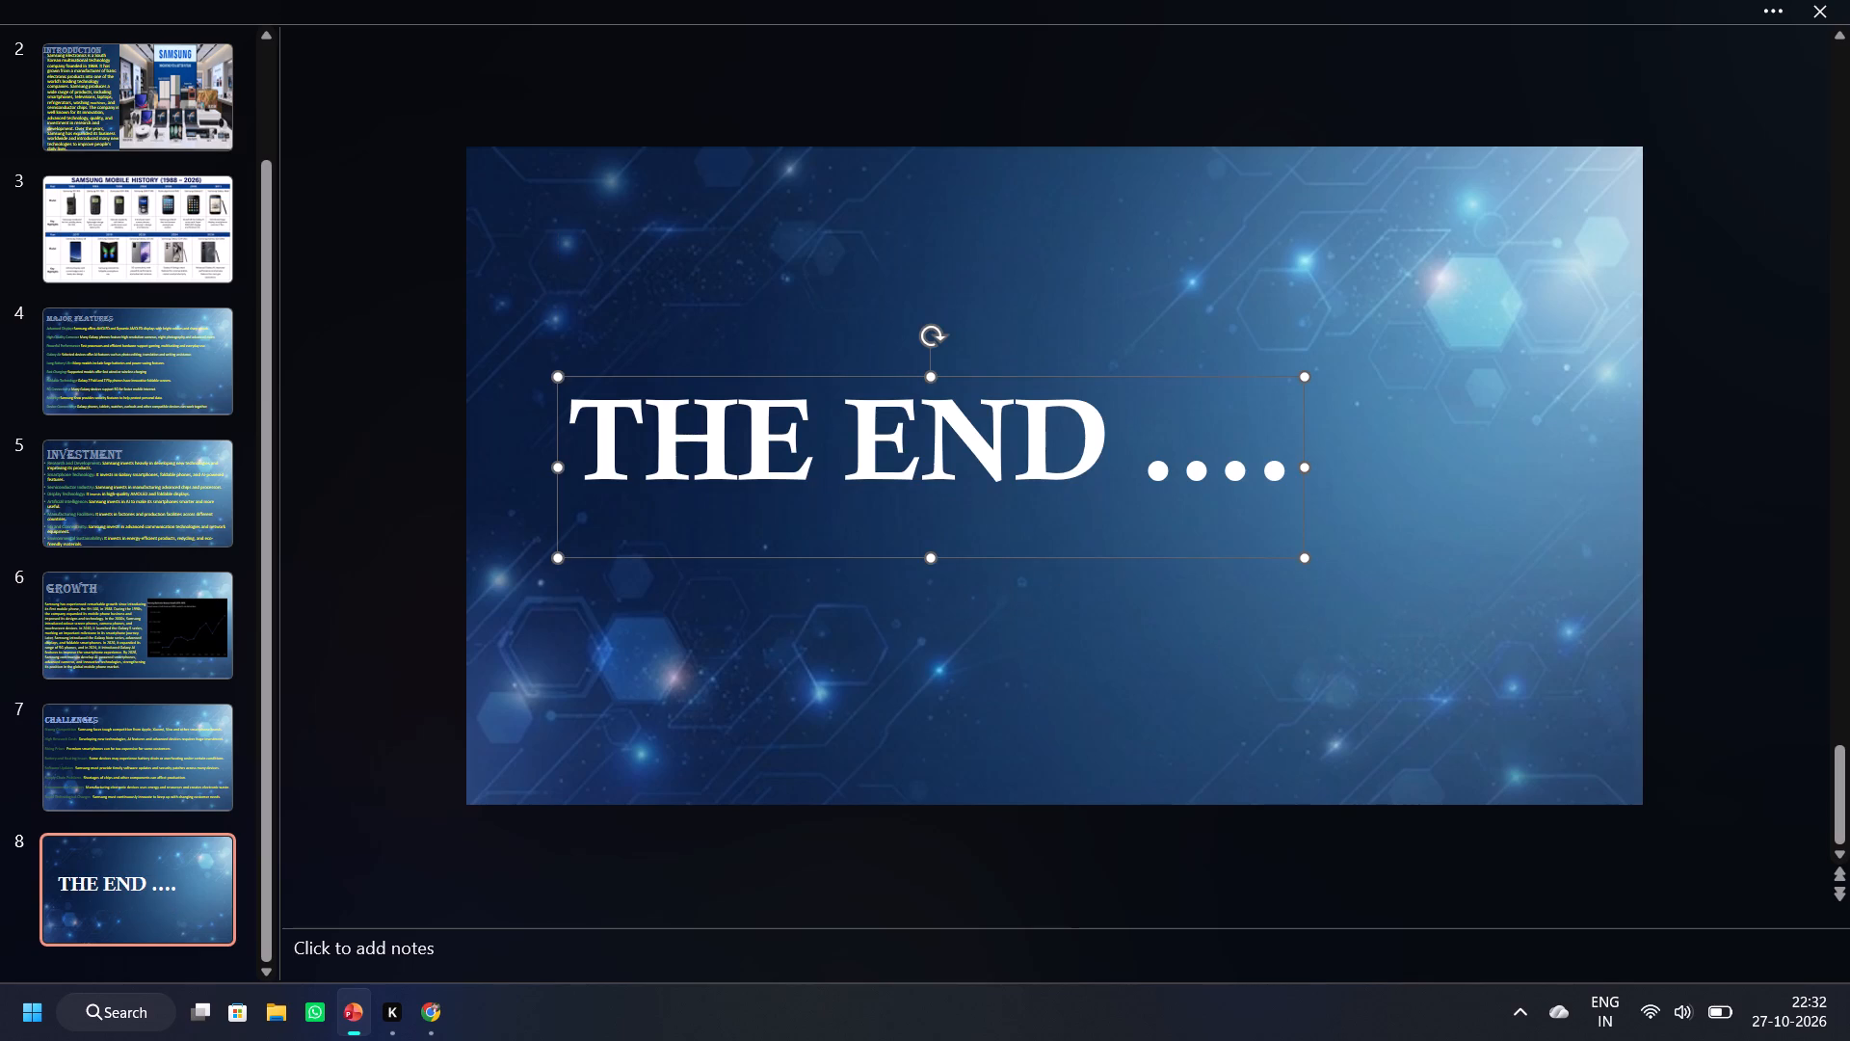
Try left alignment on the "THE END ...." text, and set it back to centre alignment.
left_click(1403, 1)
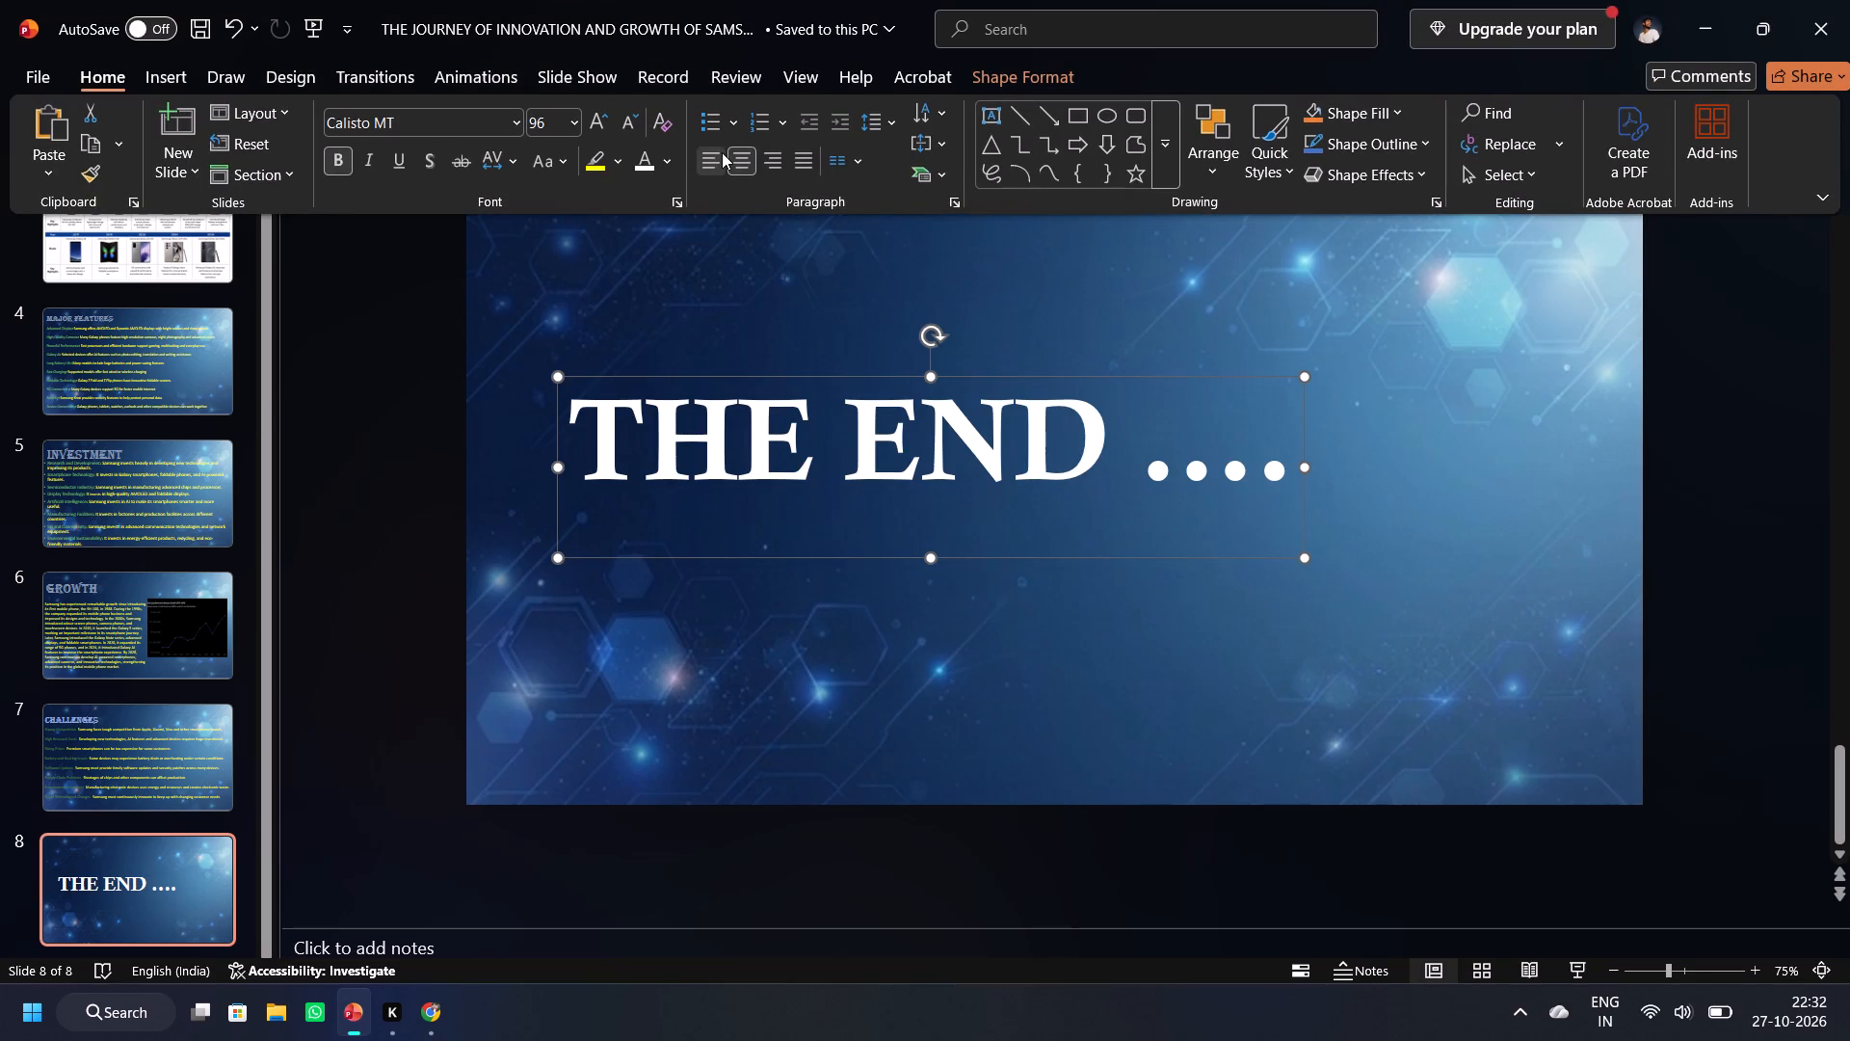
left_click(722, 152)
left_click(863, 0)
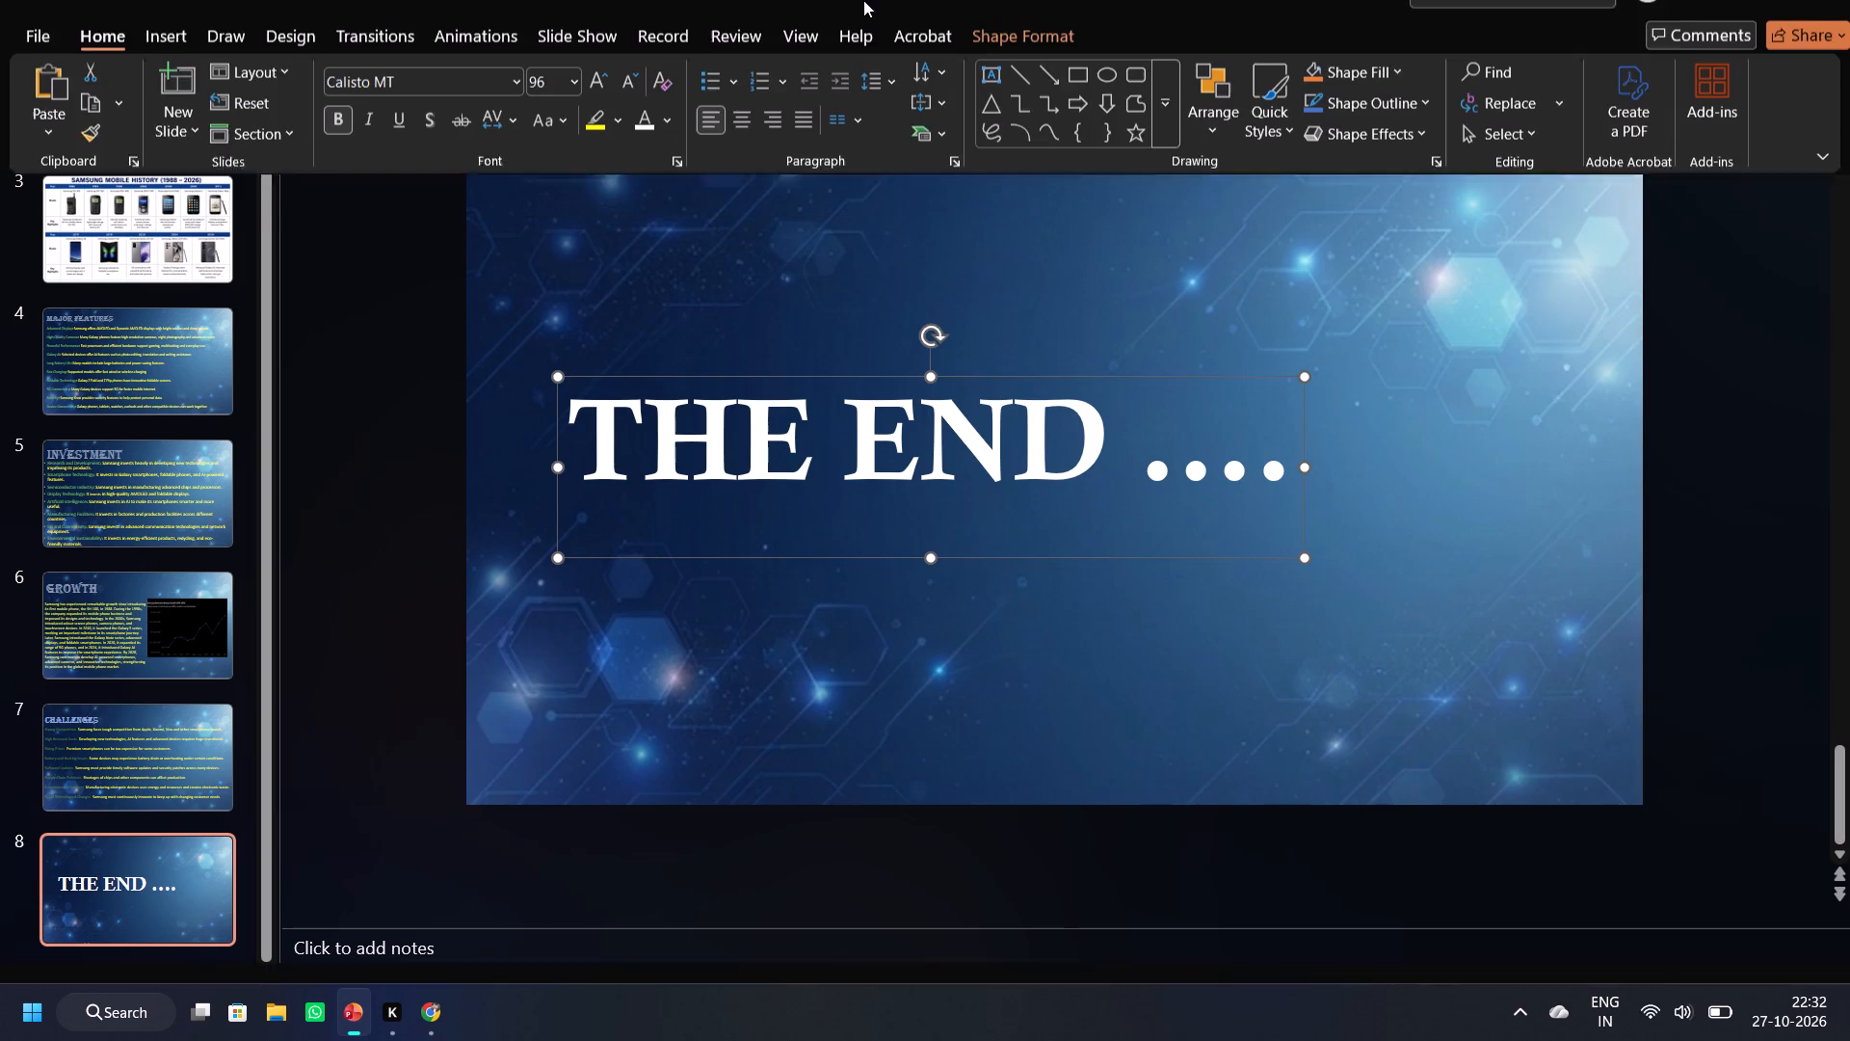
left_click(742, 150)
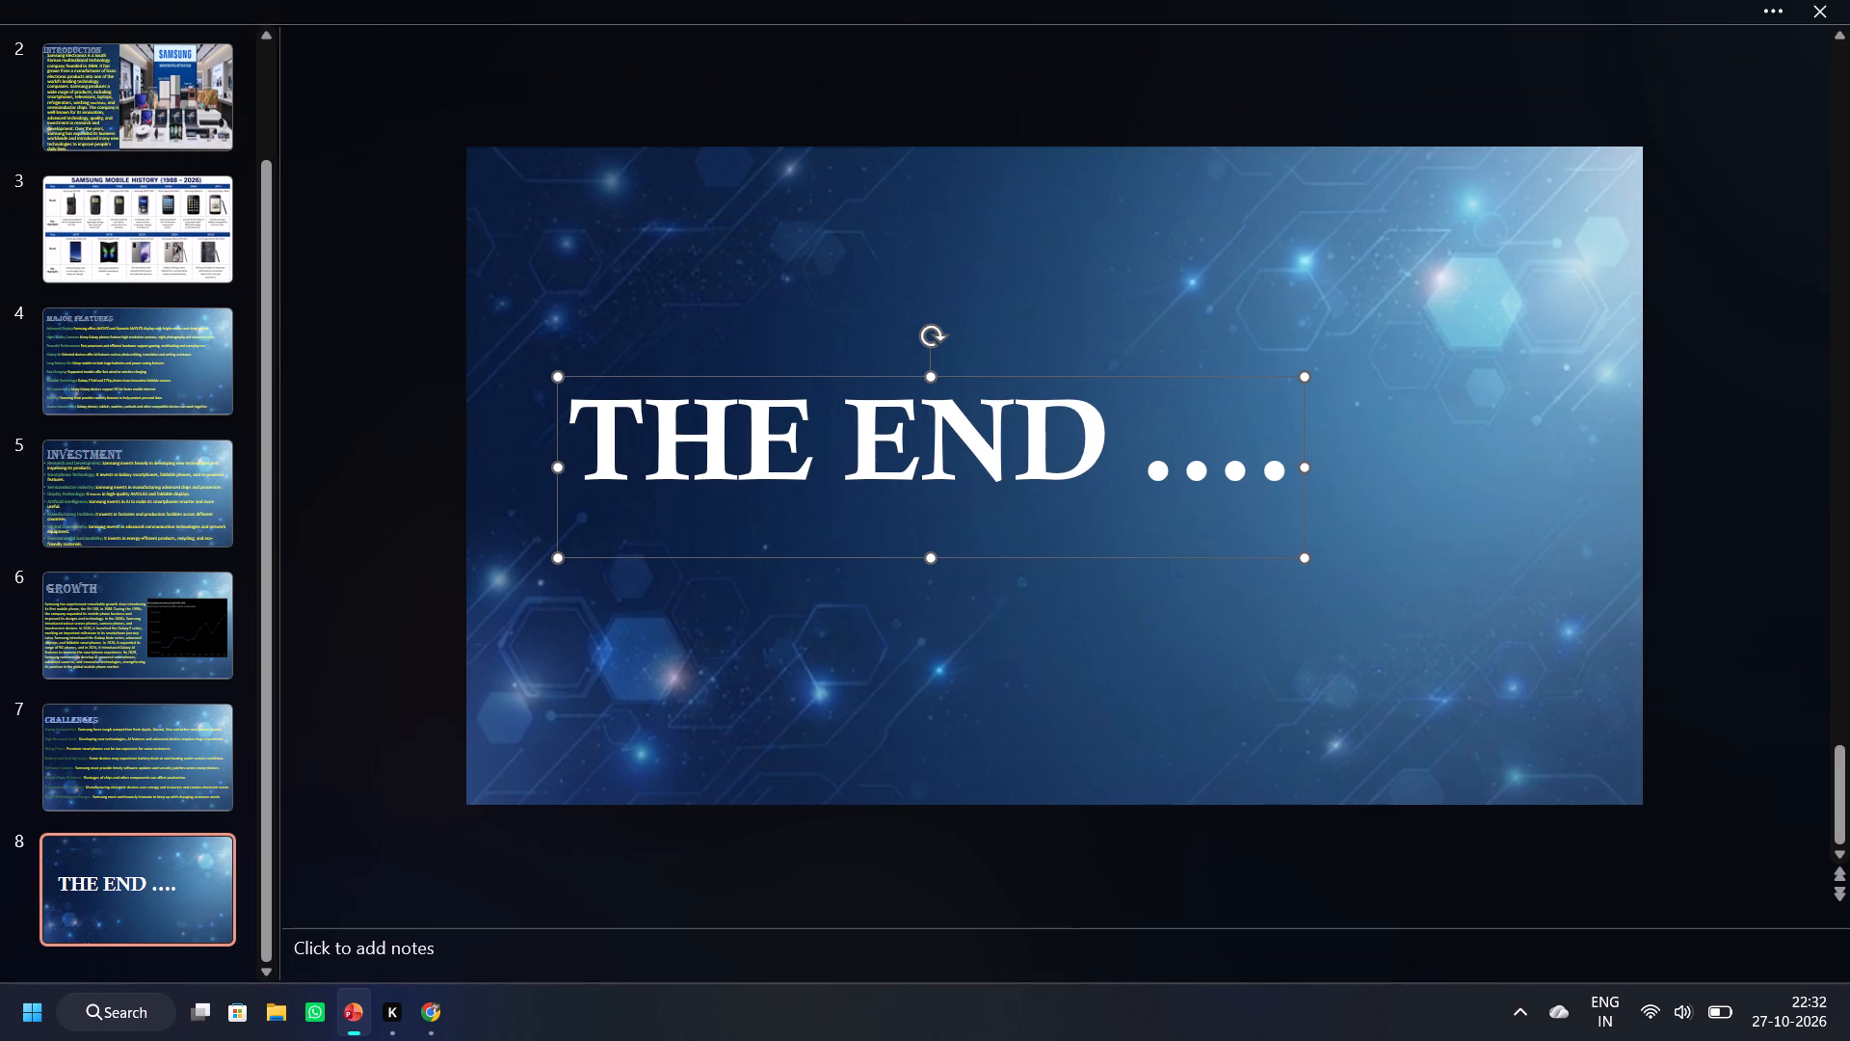
Extend the right edge of the "THE END ...." placeholder nearly to the slide's right edge so the text sits around the horizontal middle.
left_click_drag(1306, 469, 1575, 453)
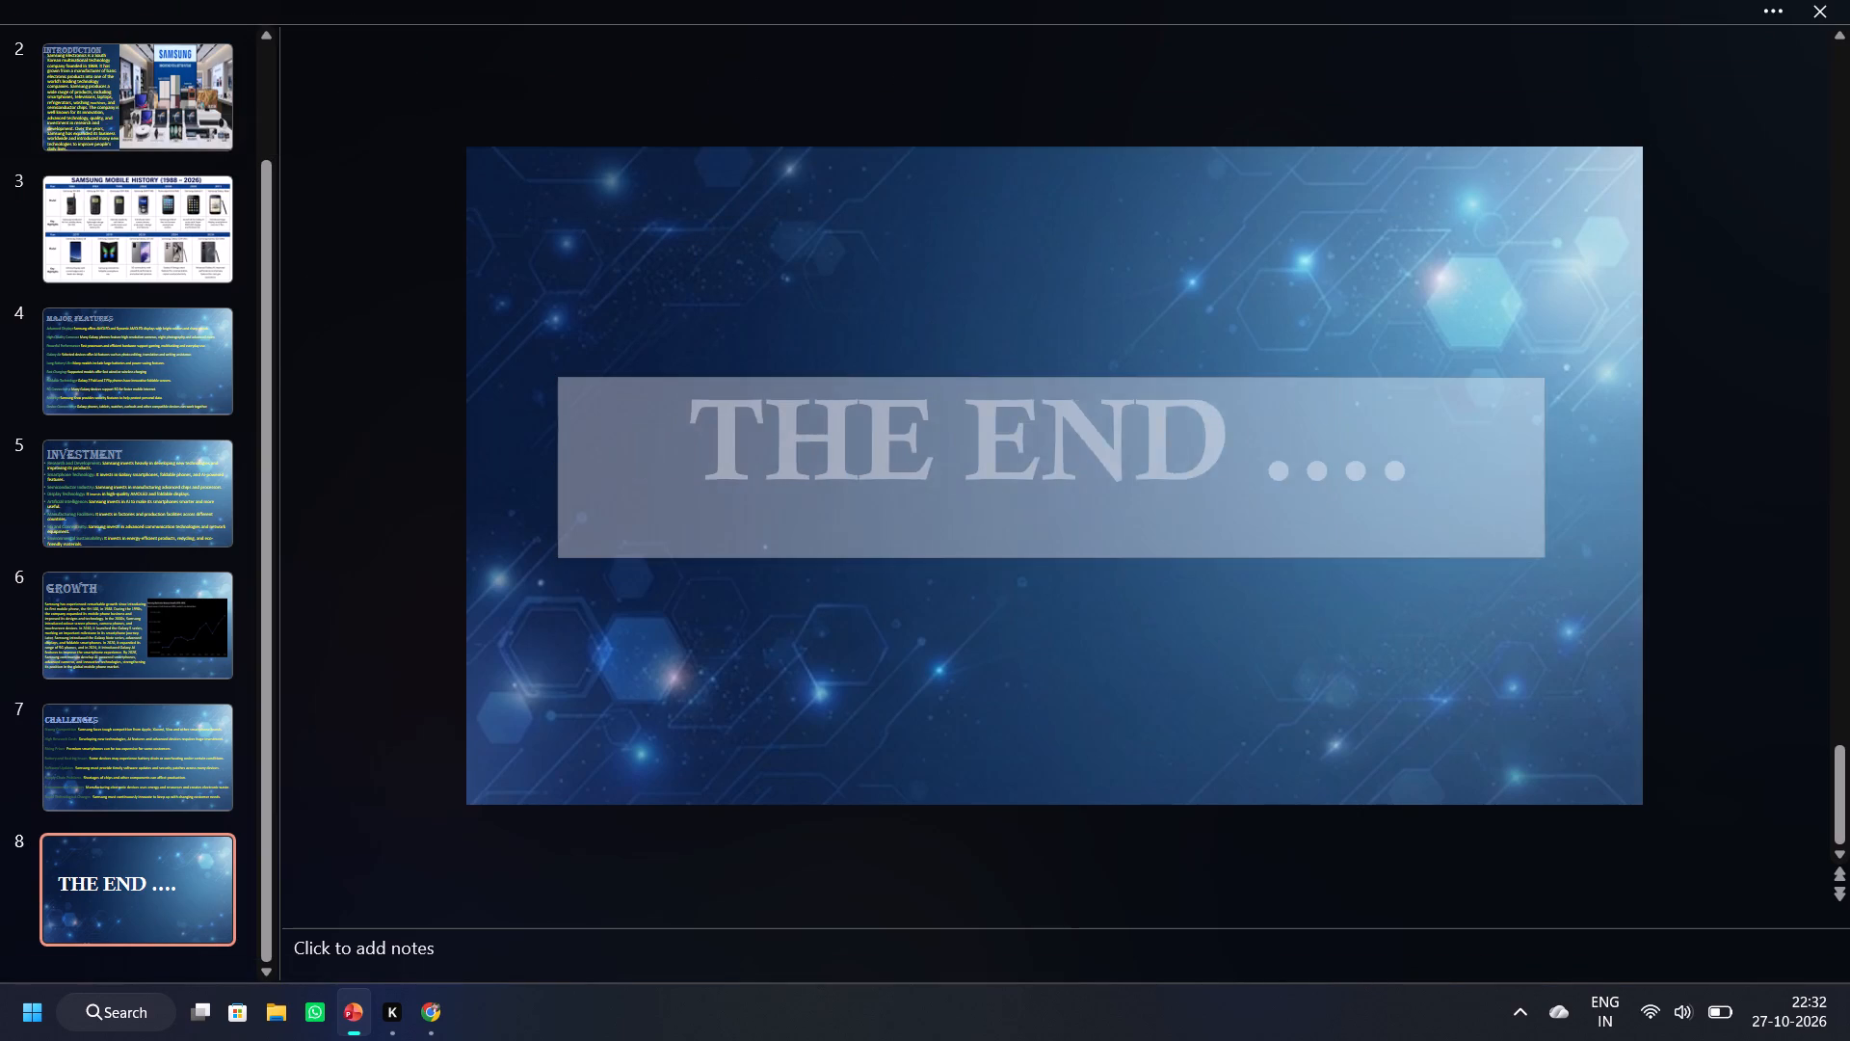
left_click_drag(1575, 453, 1603, 454)
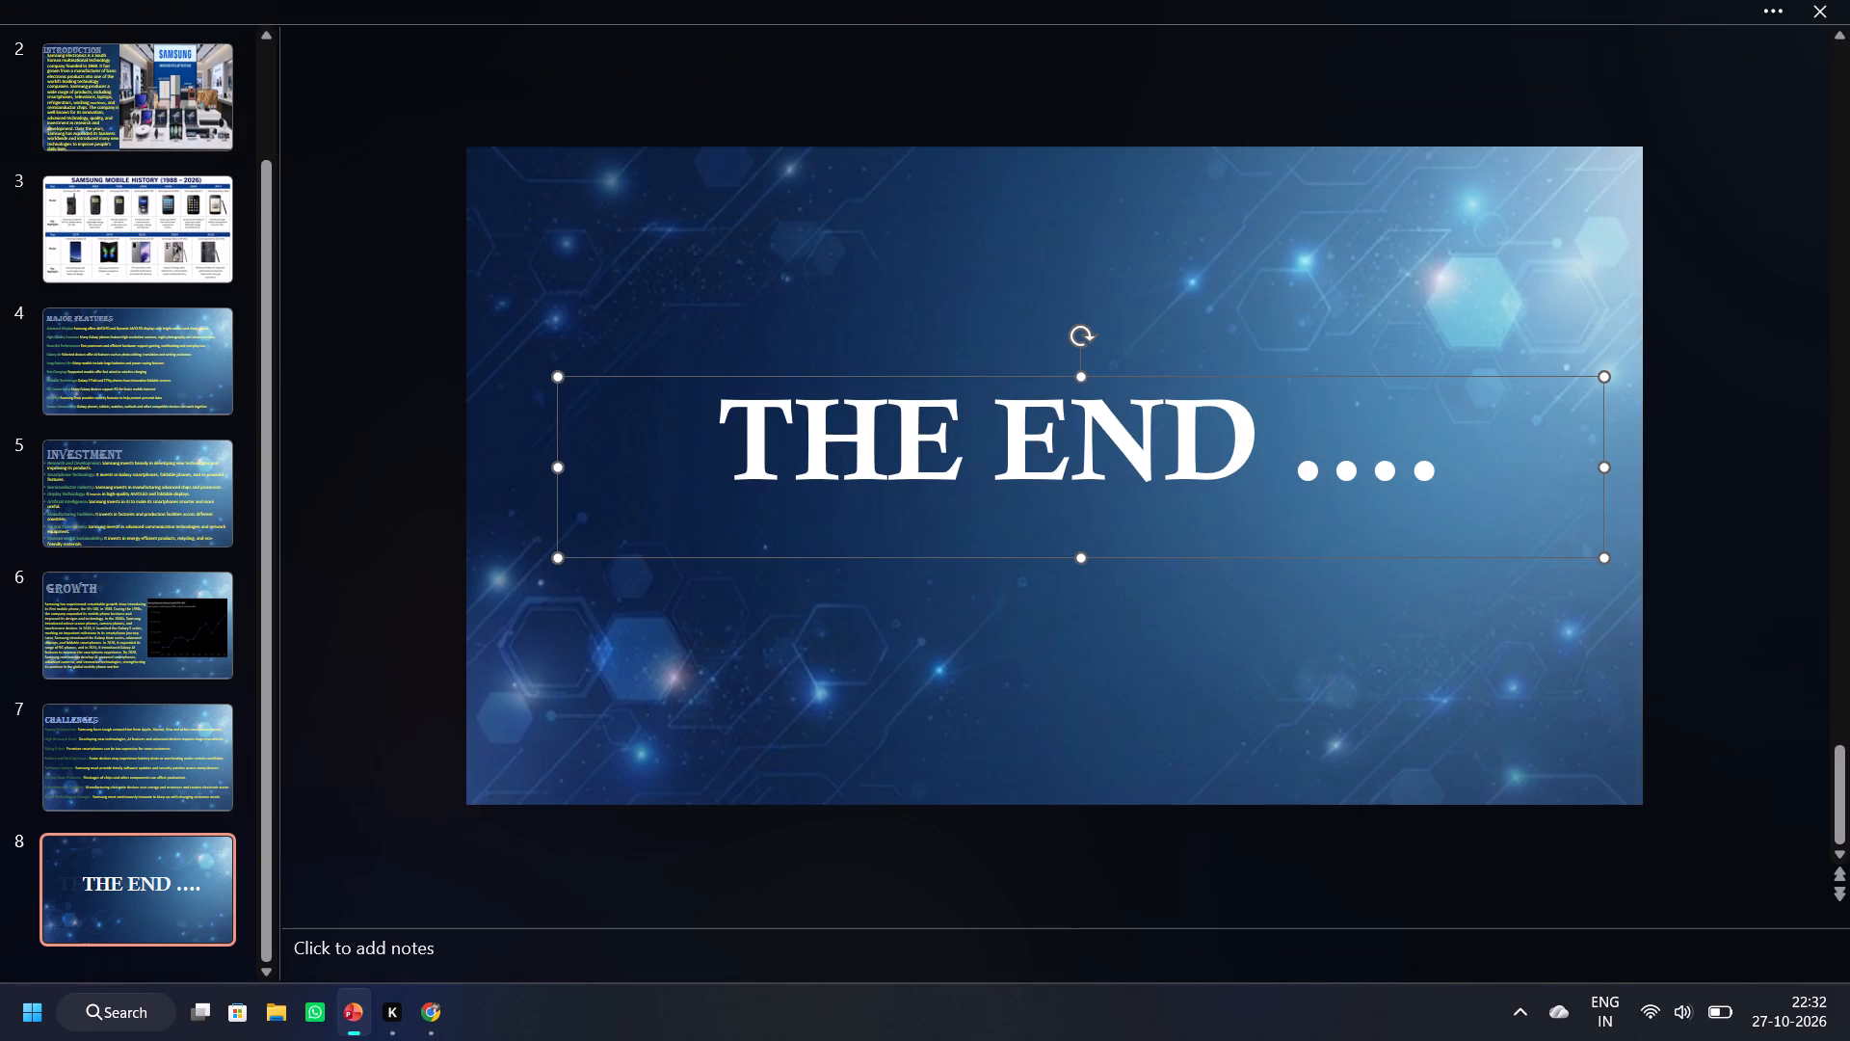
left_click(1142, 633)
Lower the bottom and top edges of the "THE END ...." placeholder so the line sits around the vertical middle of slide 8.
left_click(948, 427)
left_click_drag(1087, 561, 1087, 566)
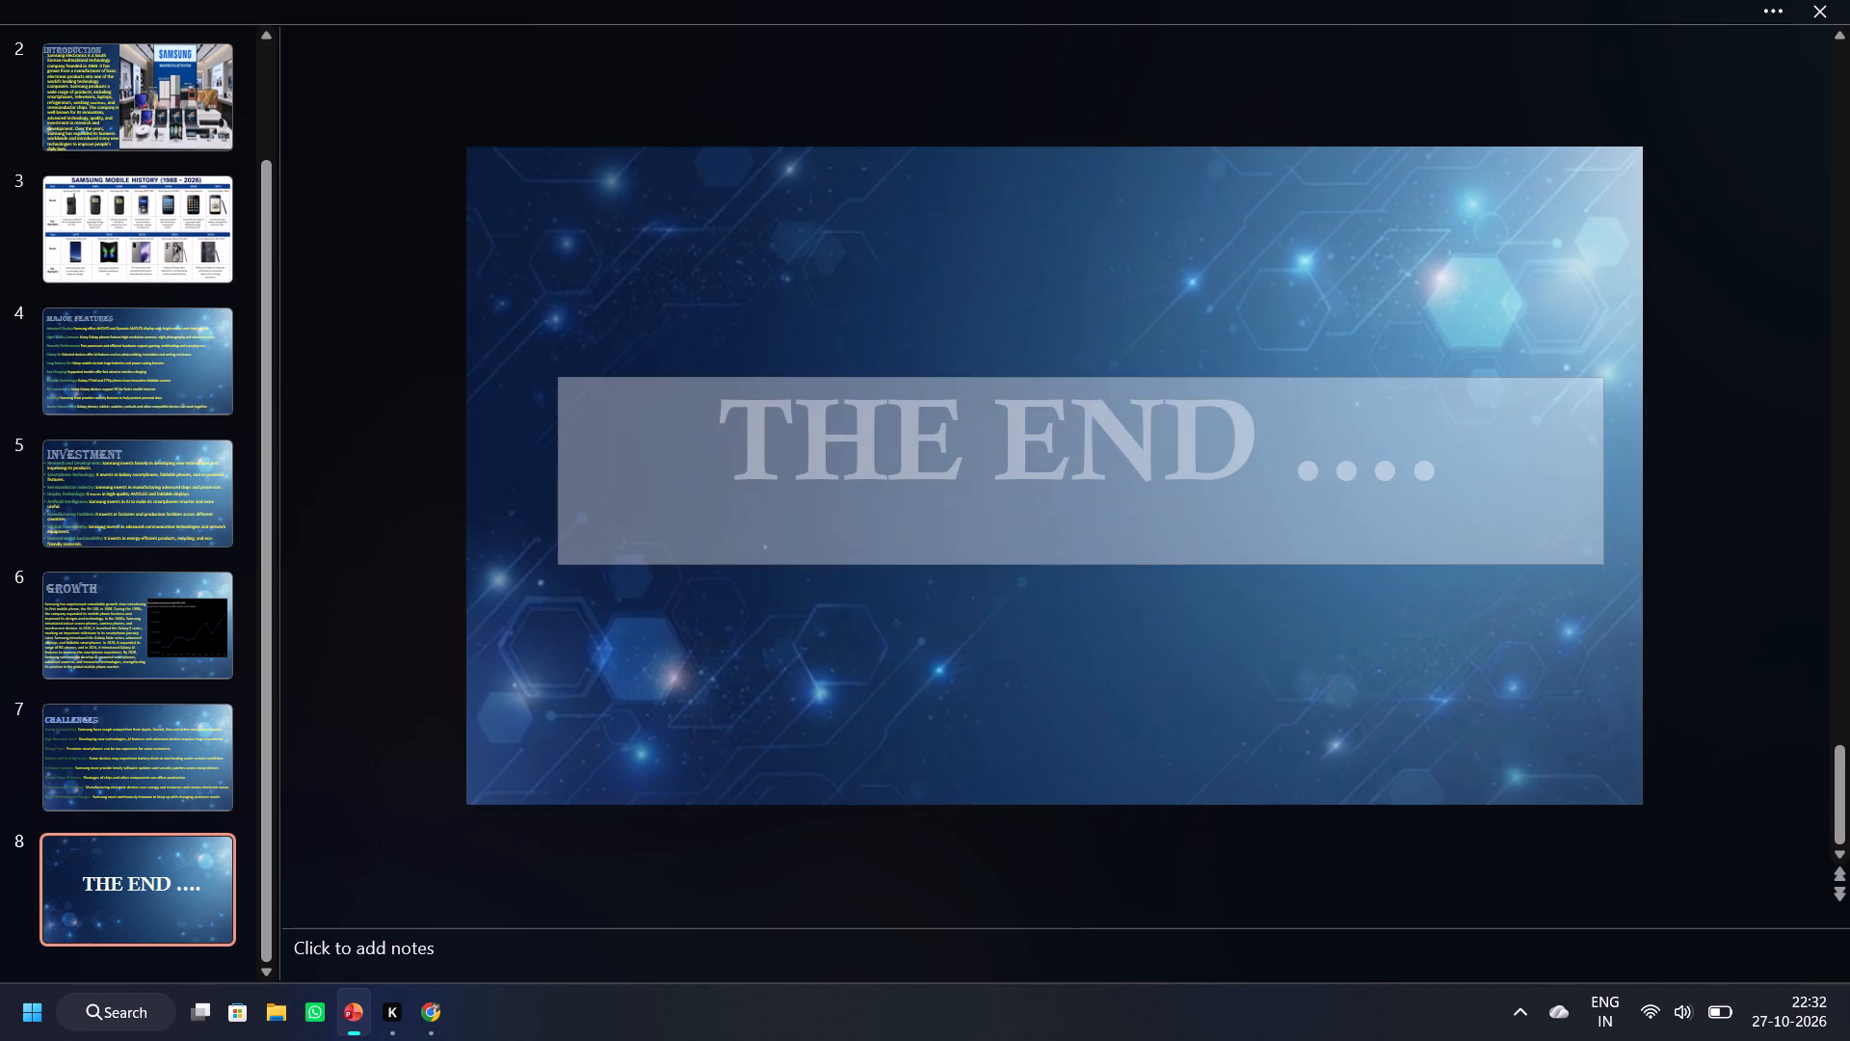
left_click_drag(1087, 566, 1087, 603)
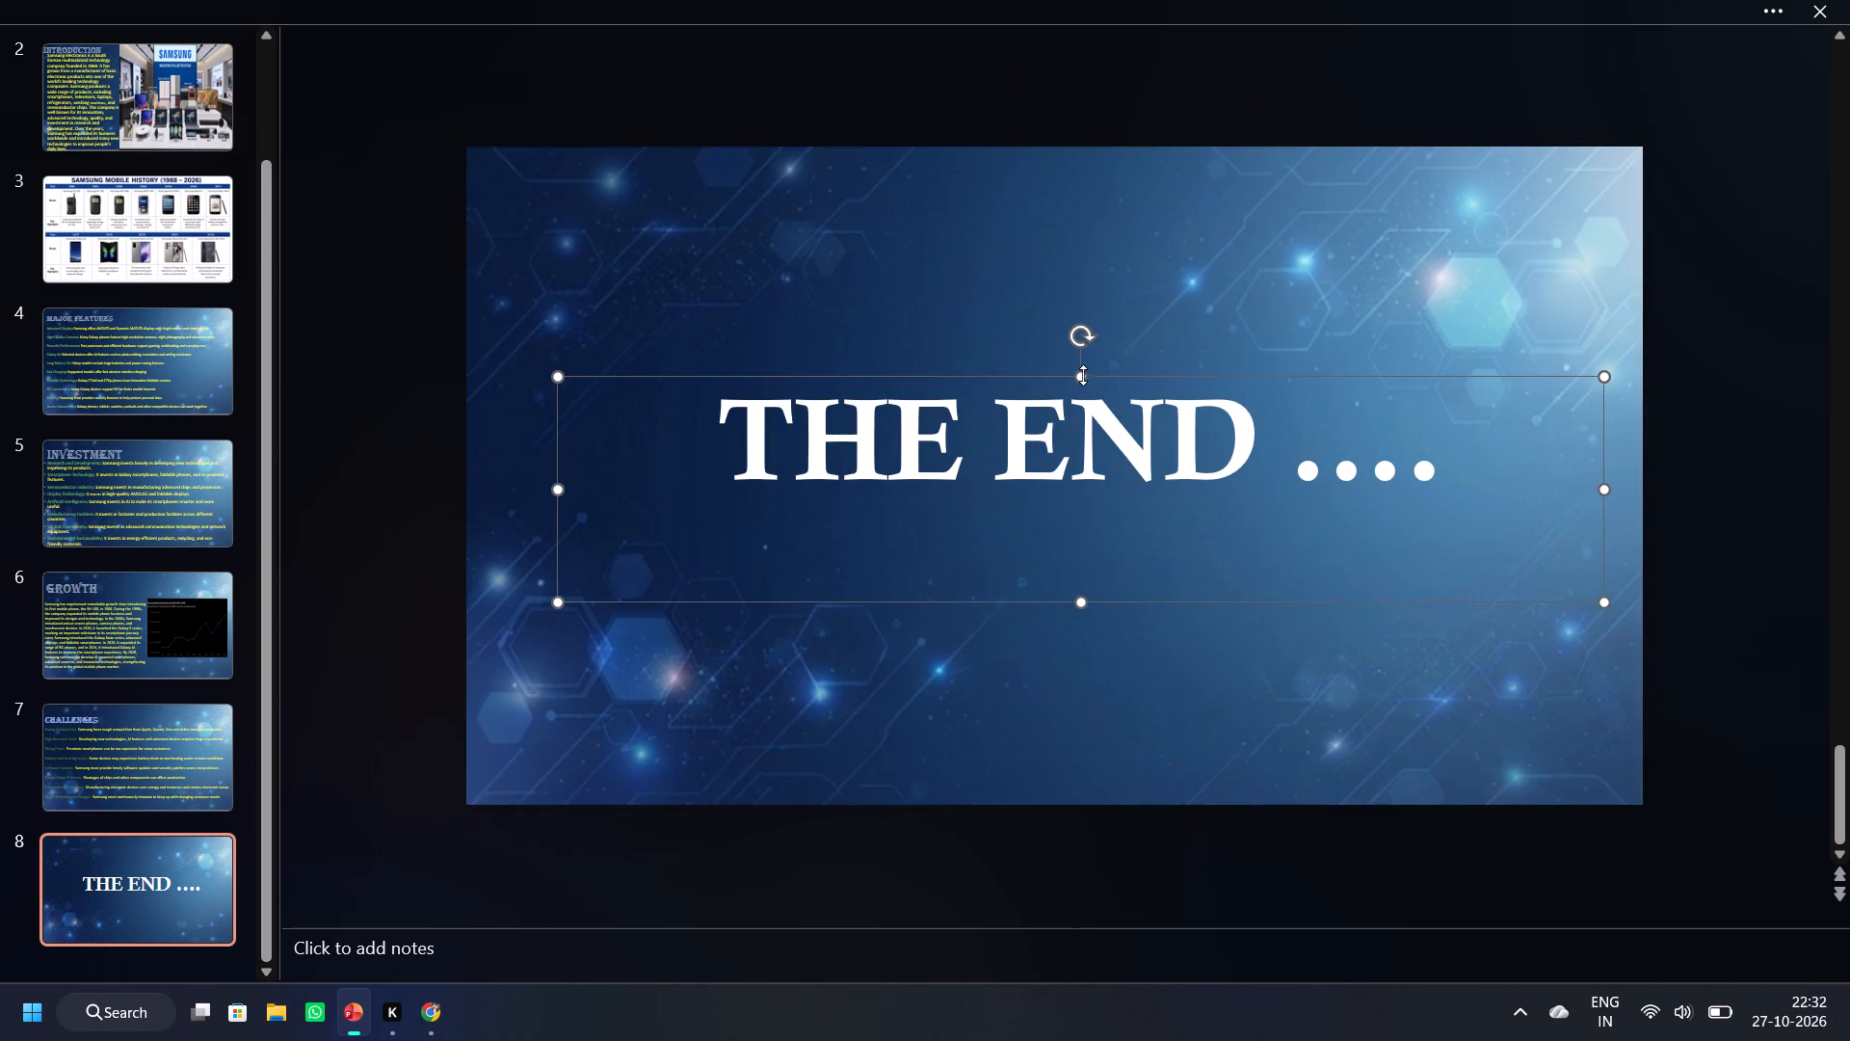
left_click_drag(1082, 379, 1083, 408)
left_click(1083, 408)
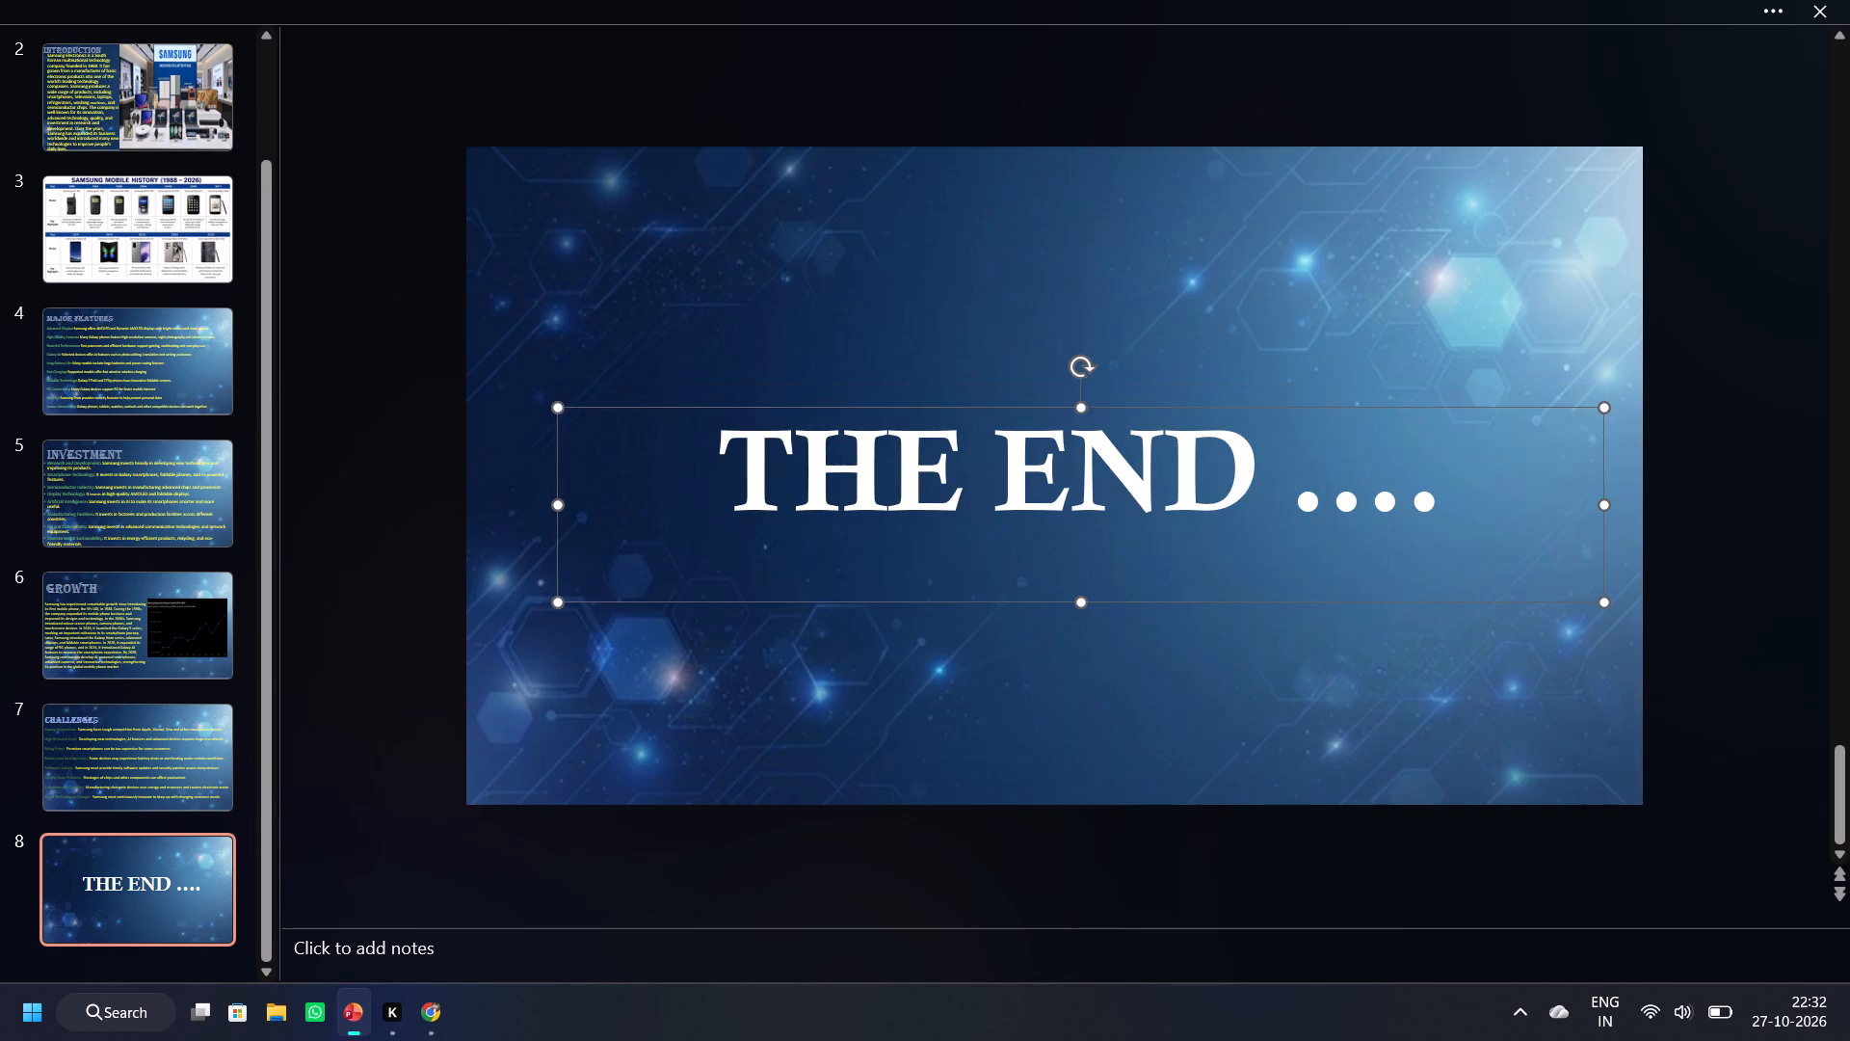
left_click(1216, 208)
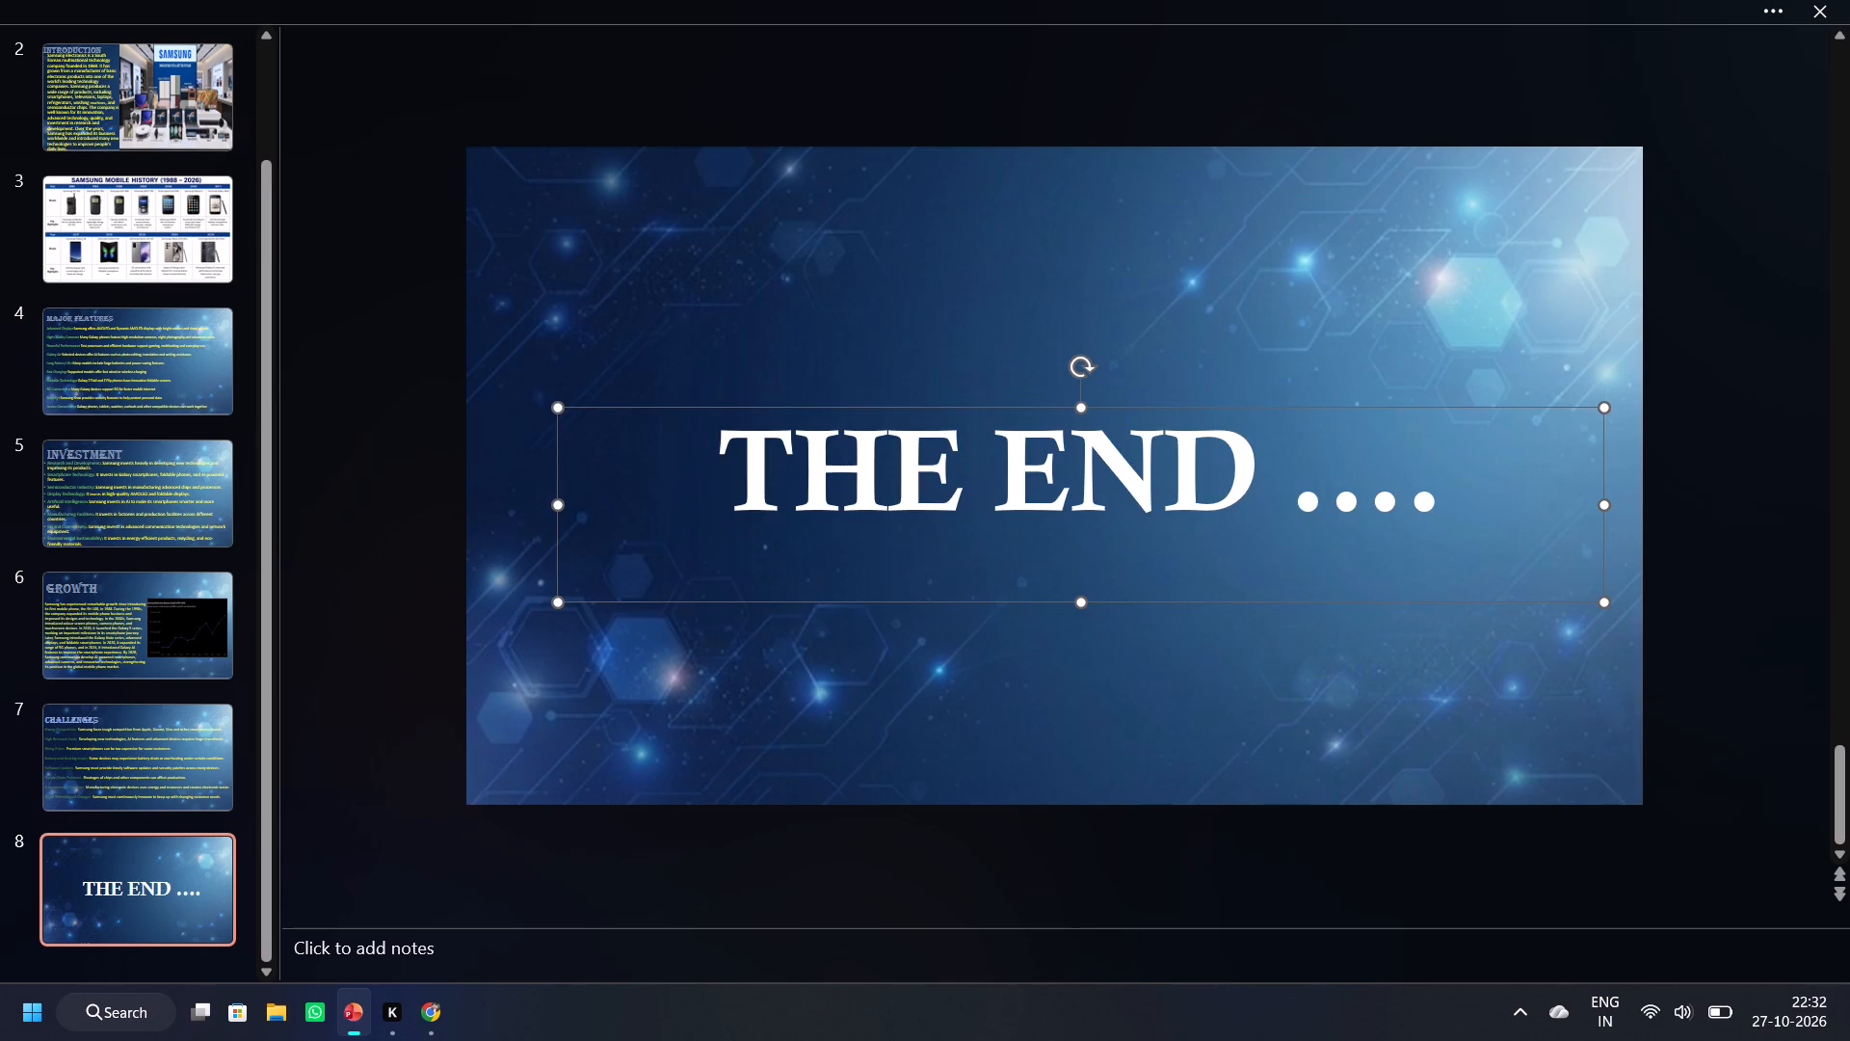
left_click(1154, 497)
left_click(1252, 299)
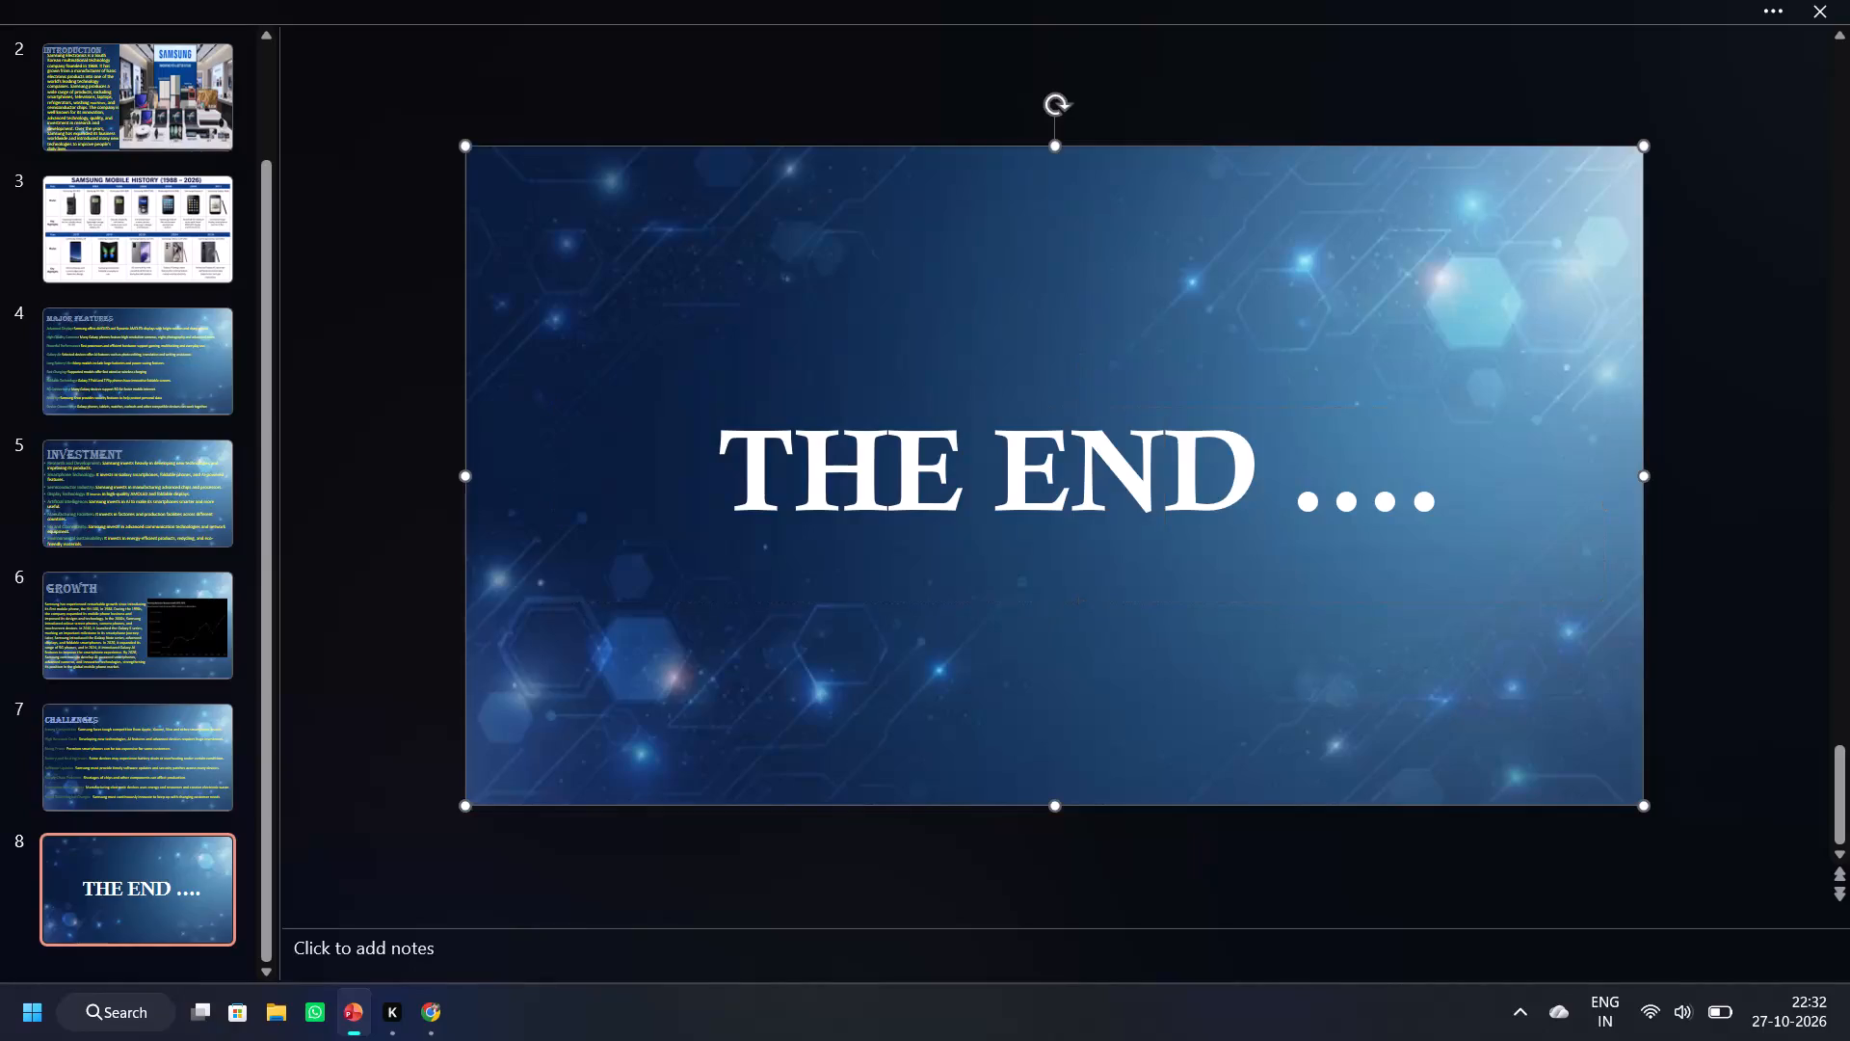
Save the Samsung presentation under its existing name.
left_click(1727, 4)
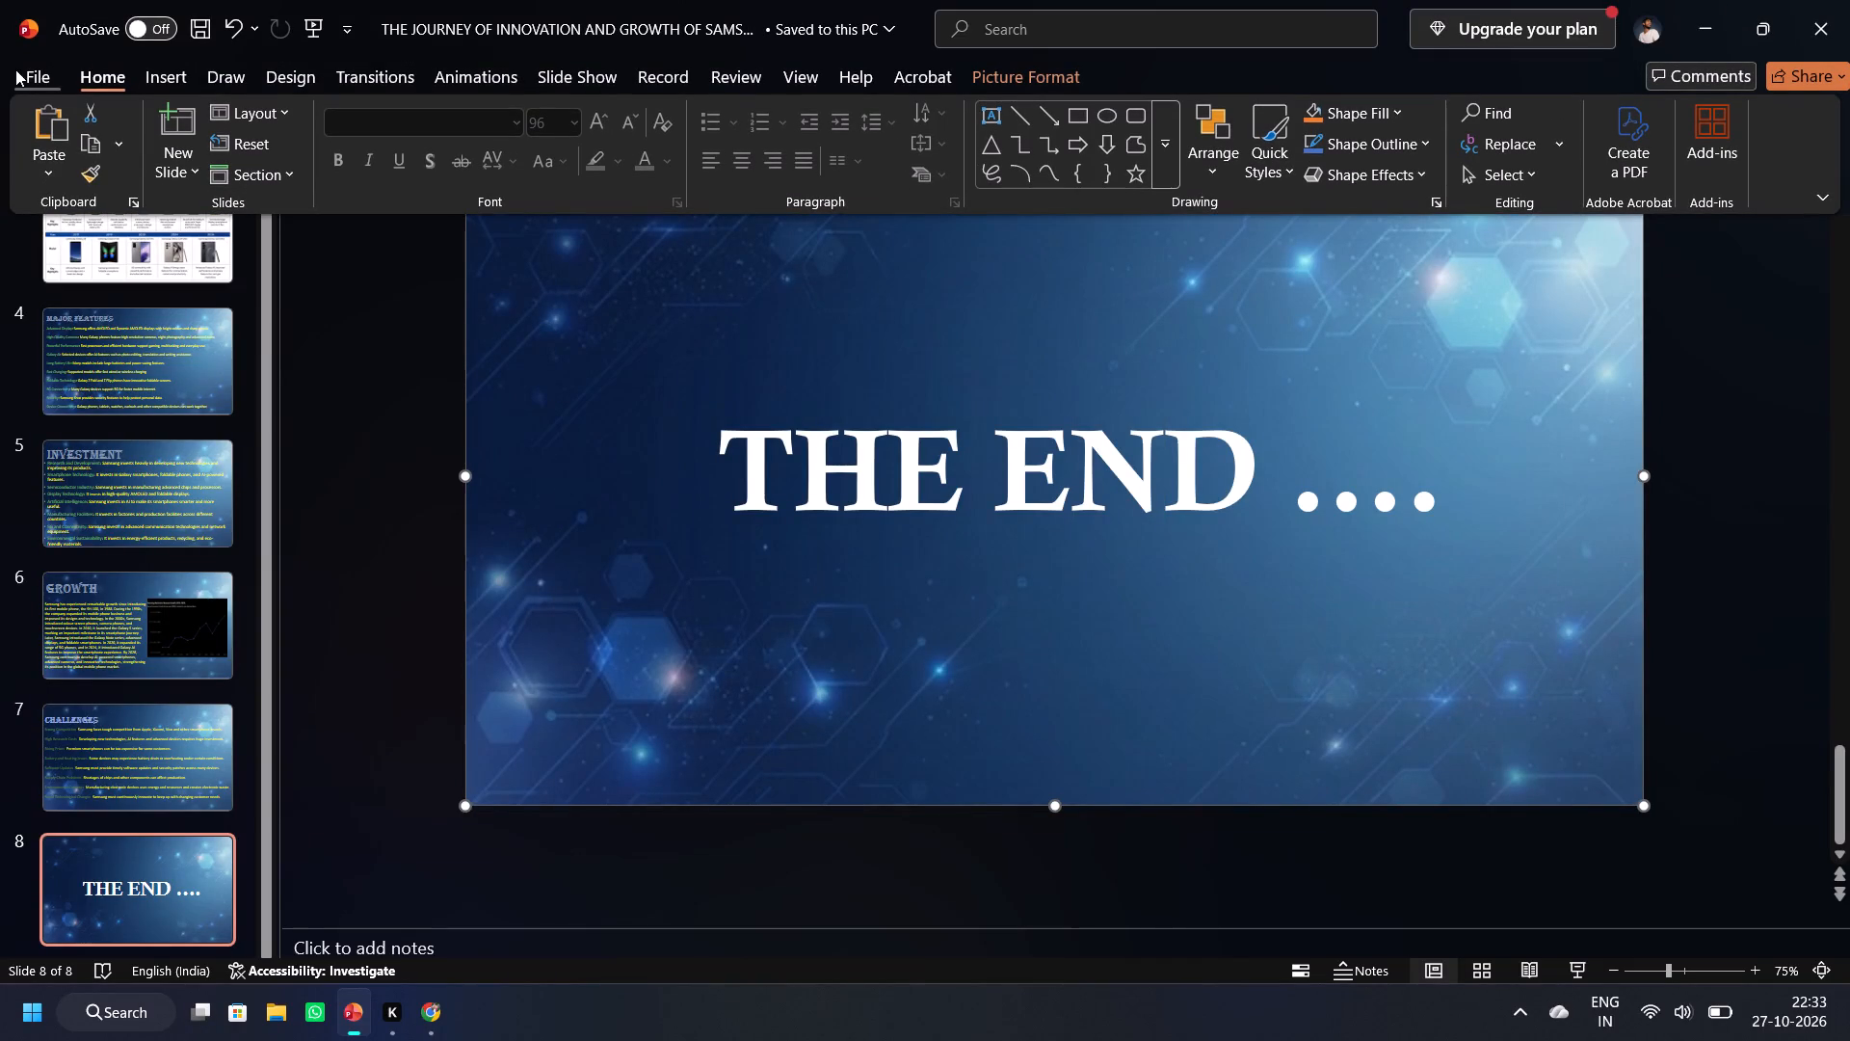
left_click(31, 69)
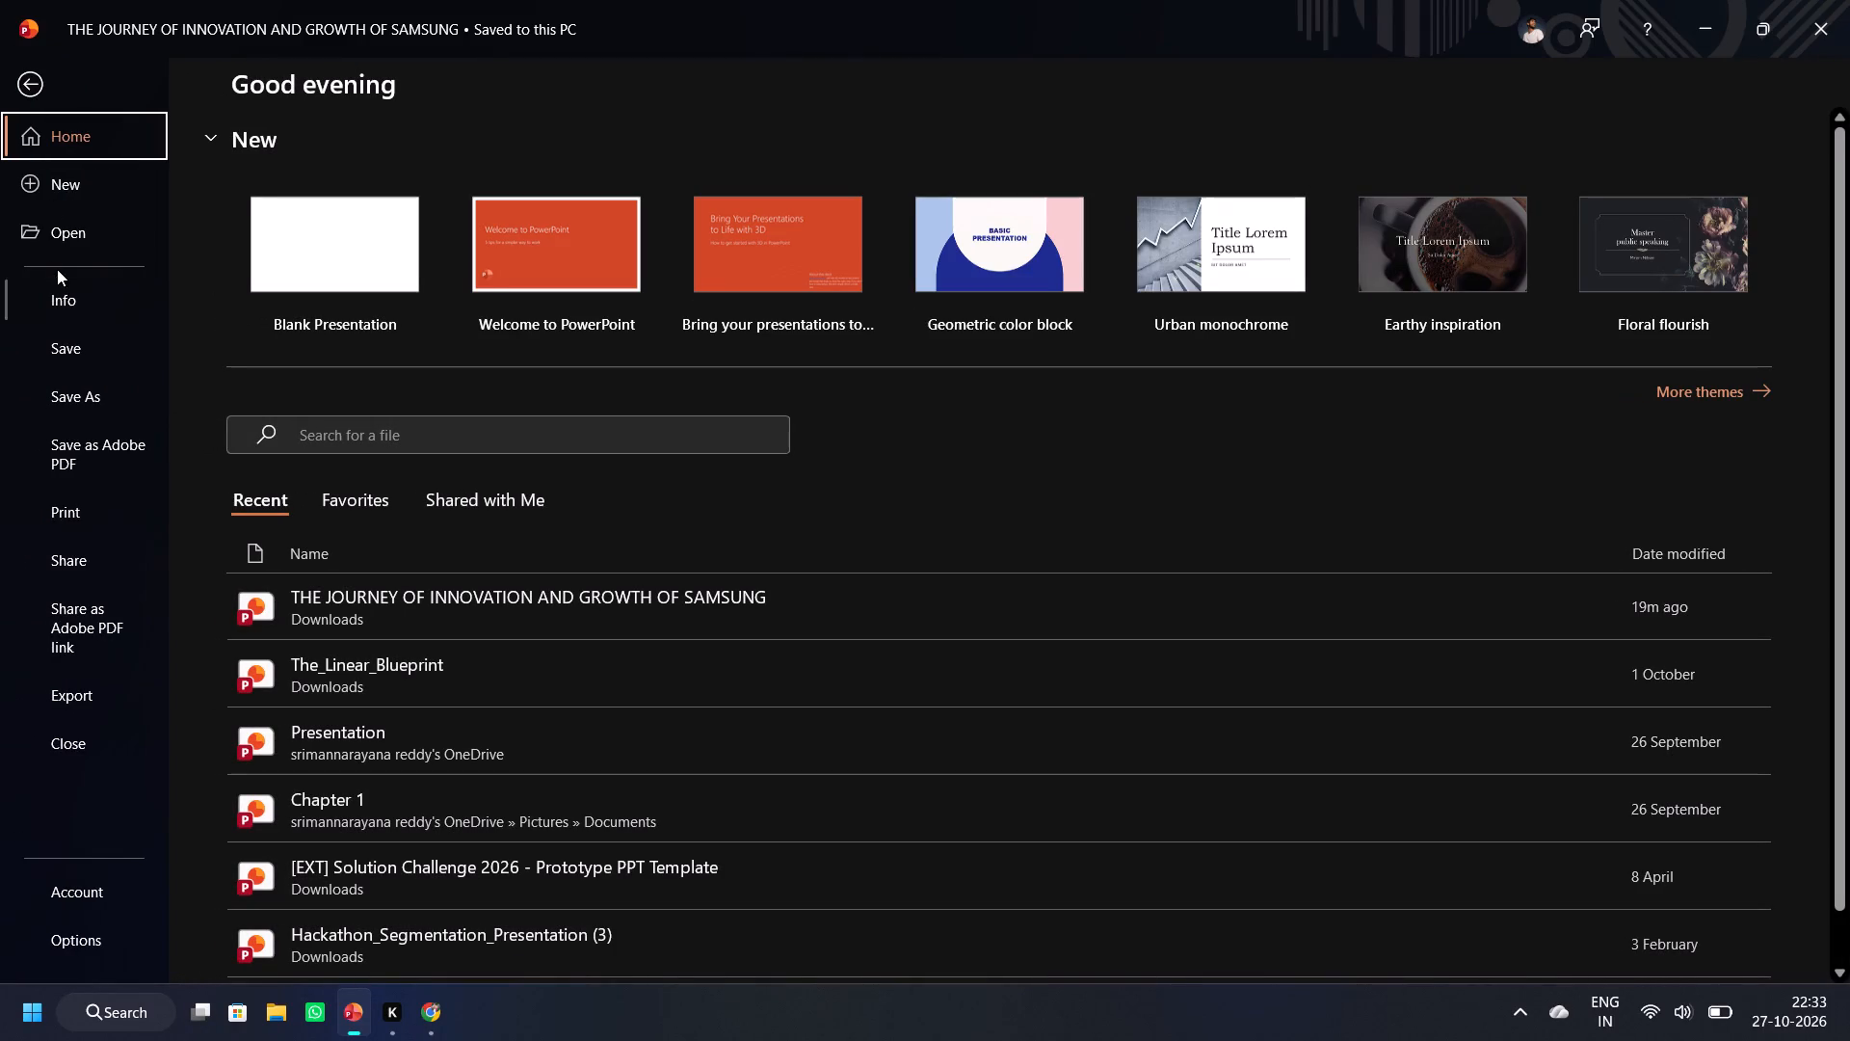
left_click(91, 344)
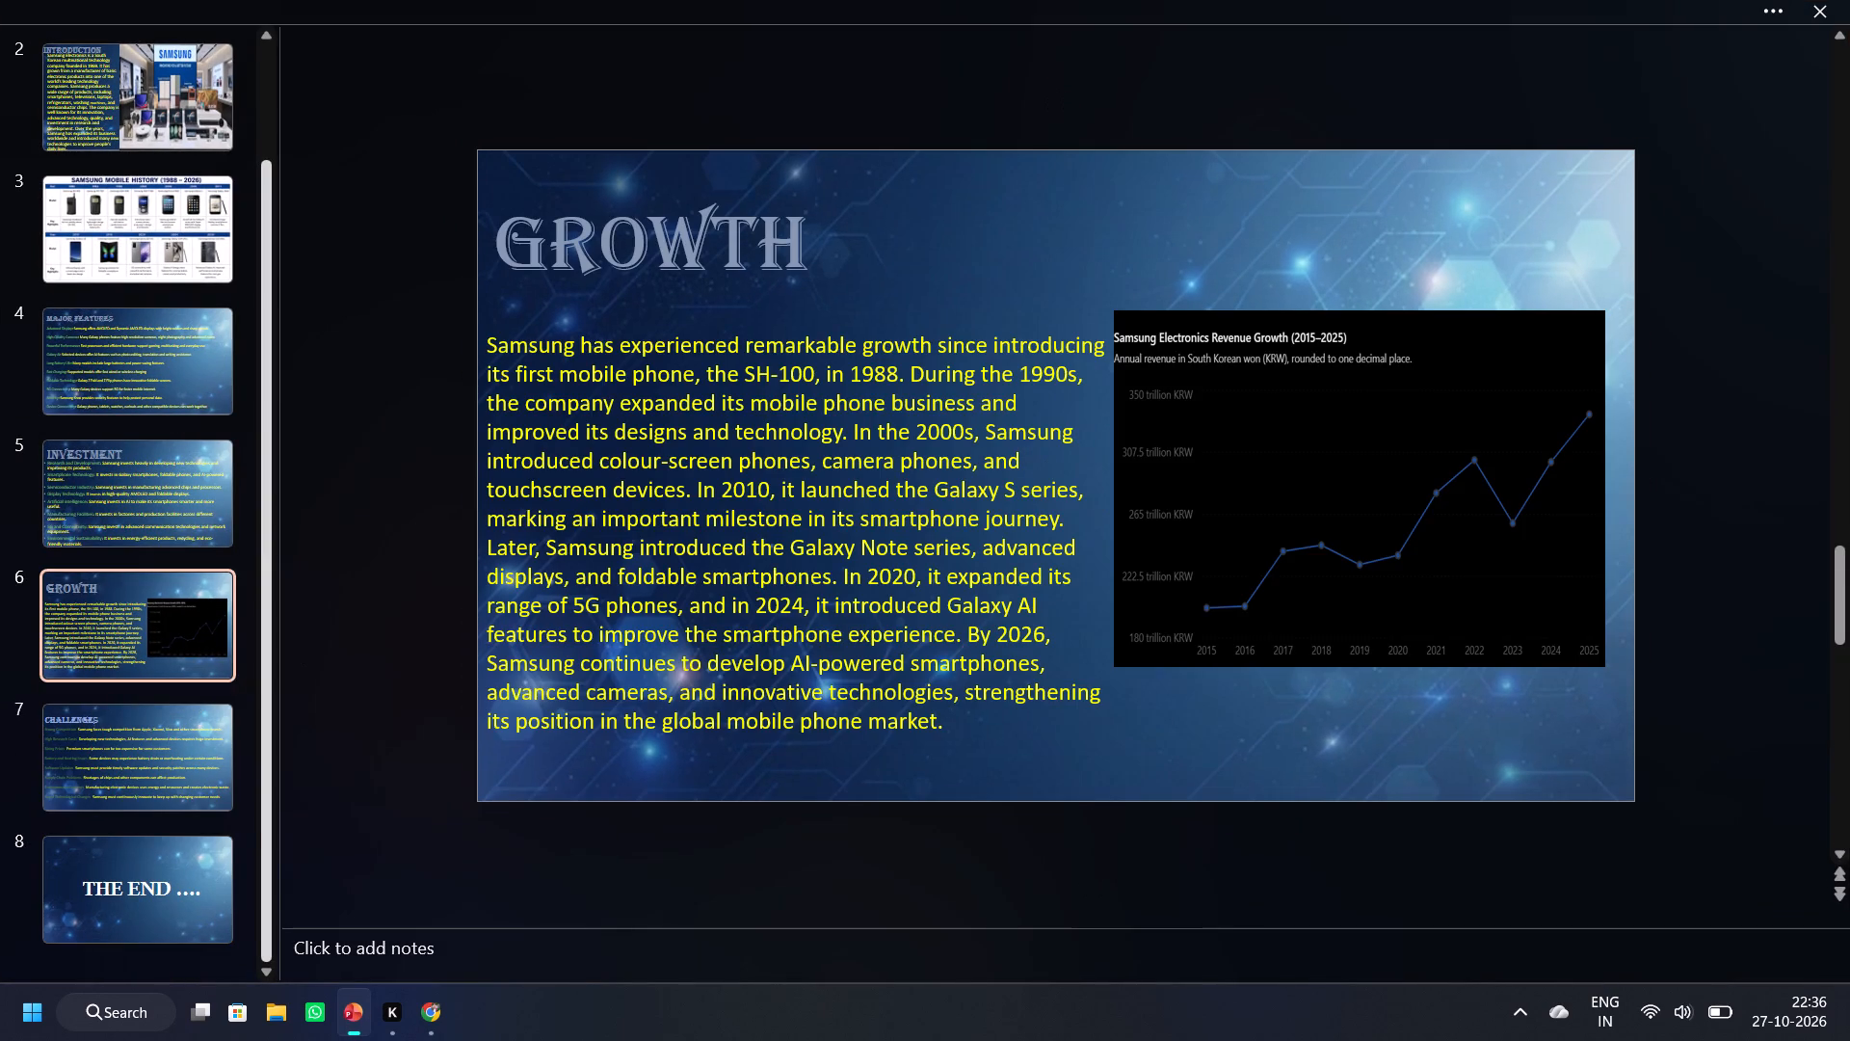
left_click(1205, 597)
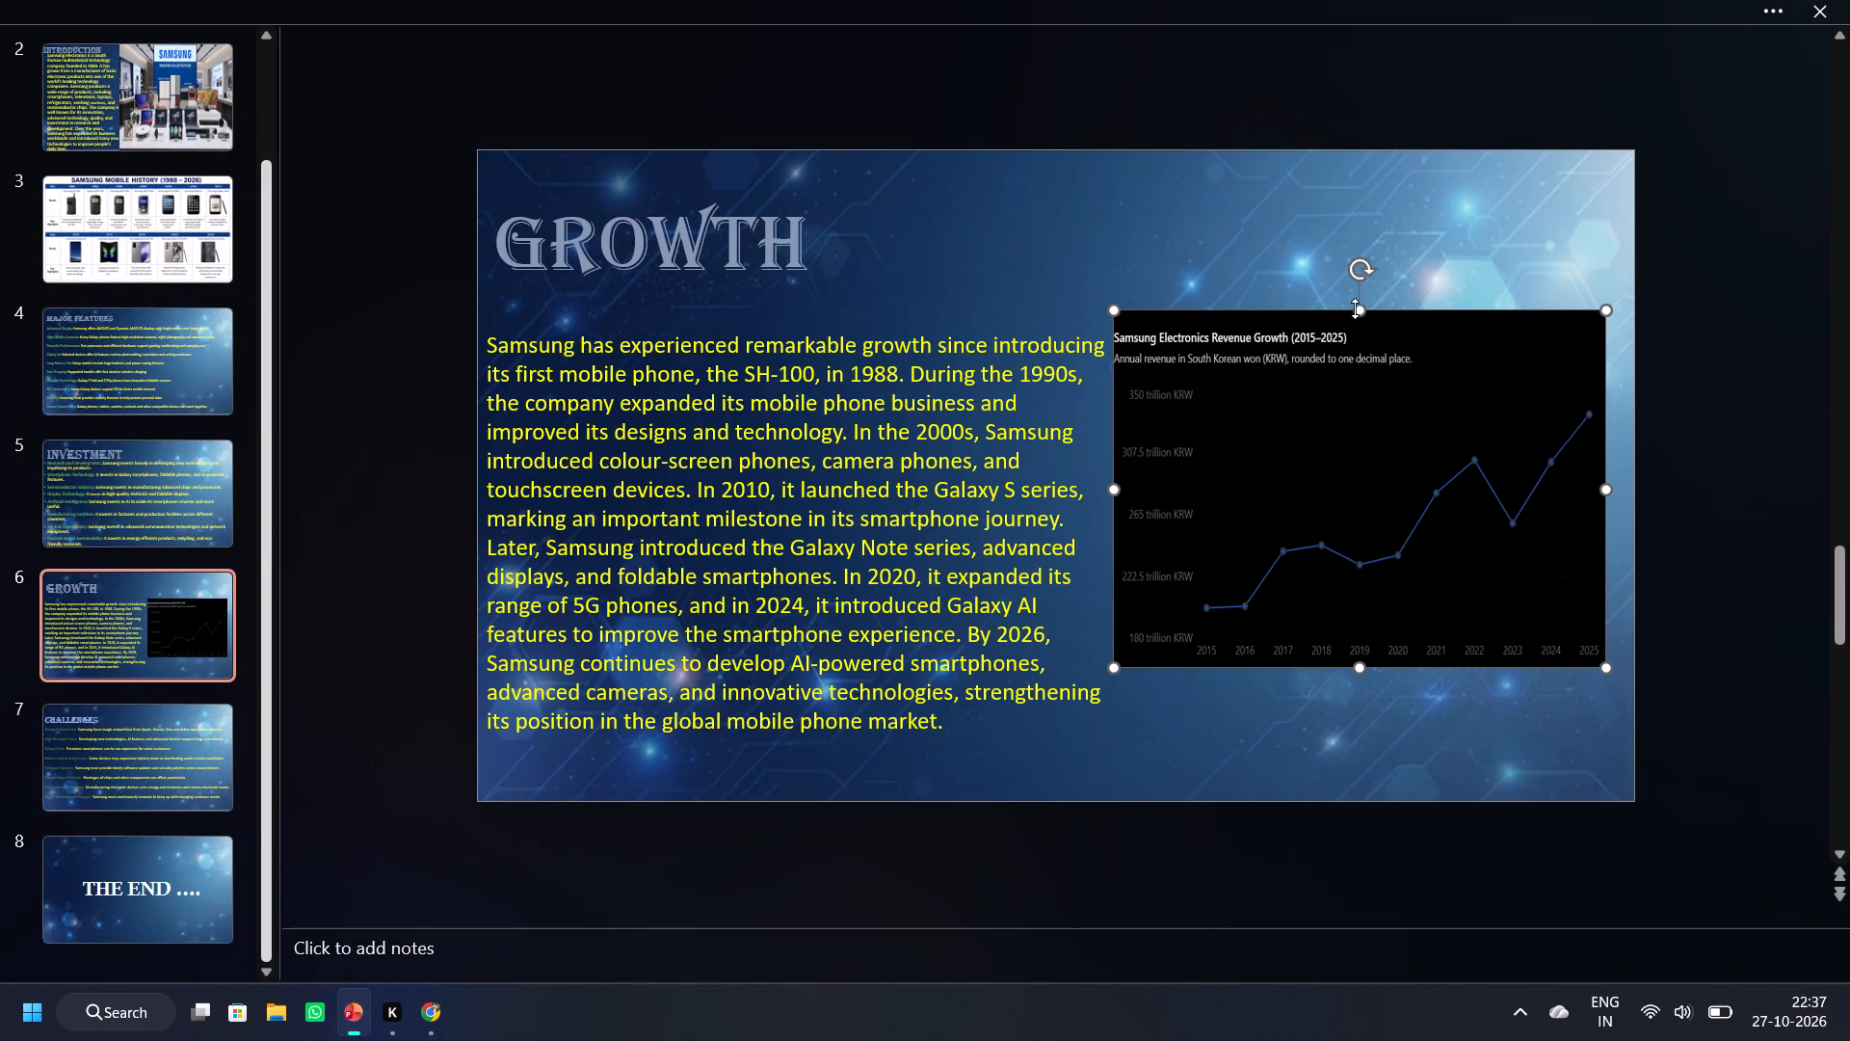
left_click_drag(1364, 314, 1343, 255)
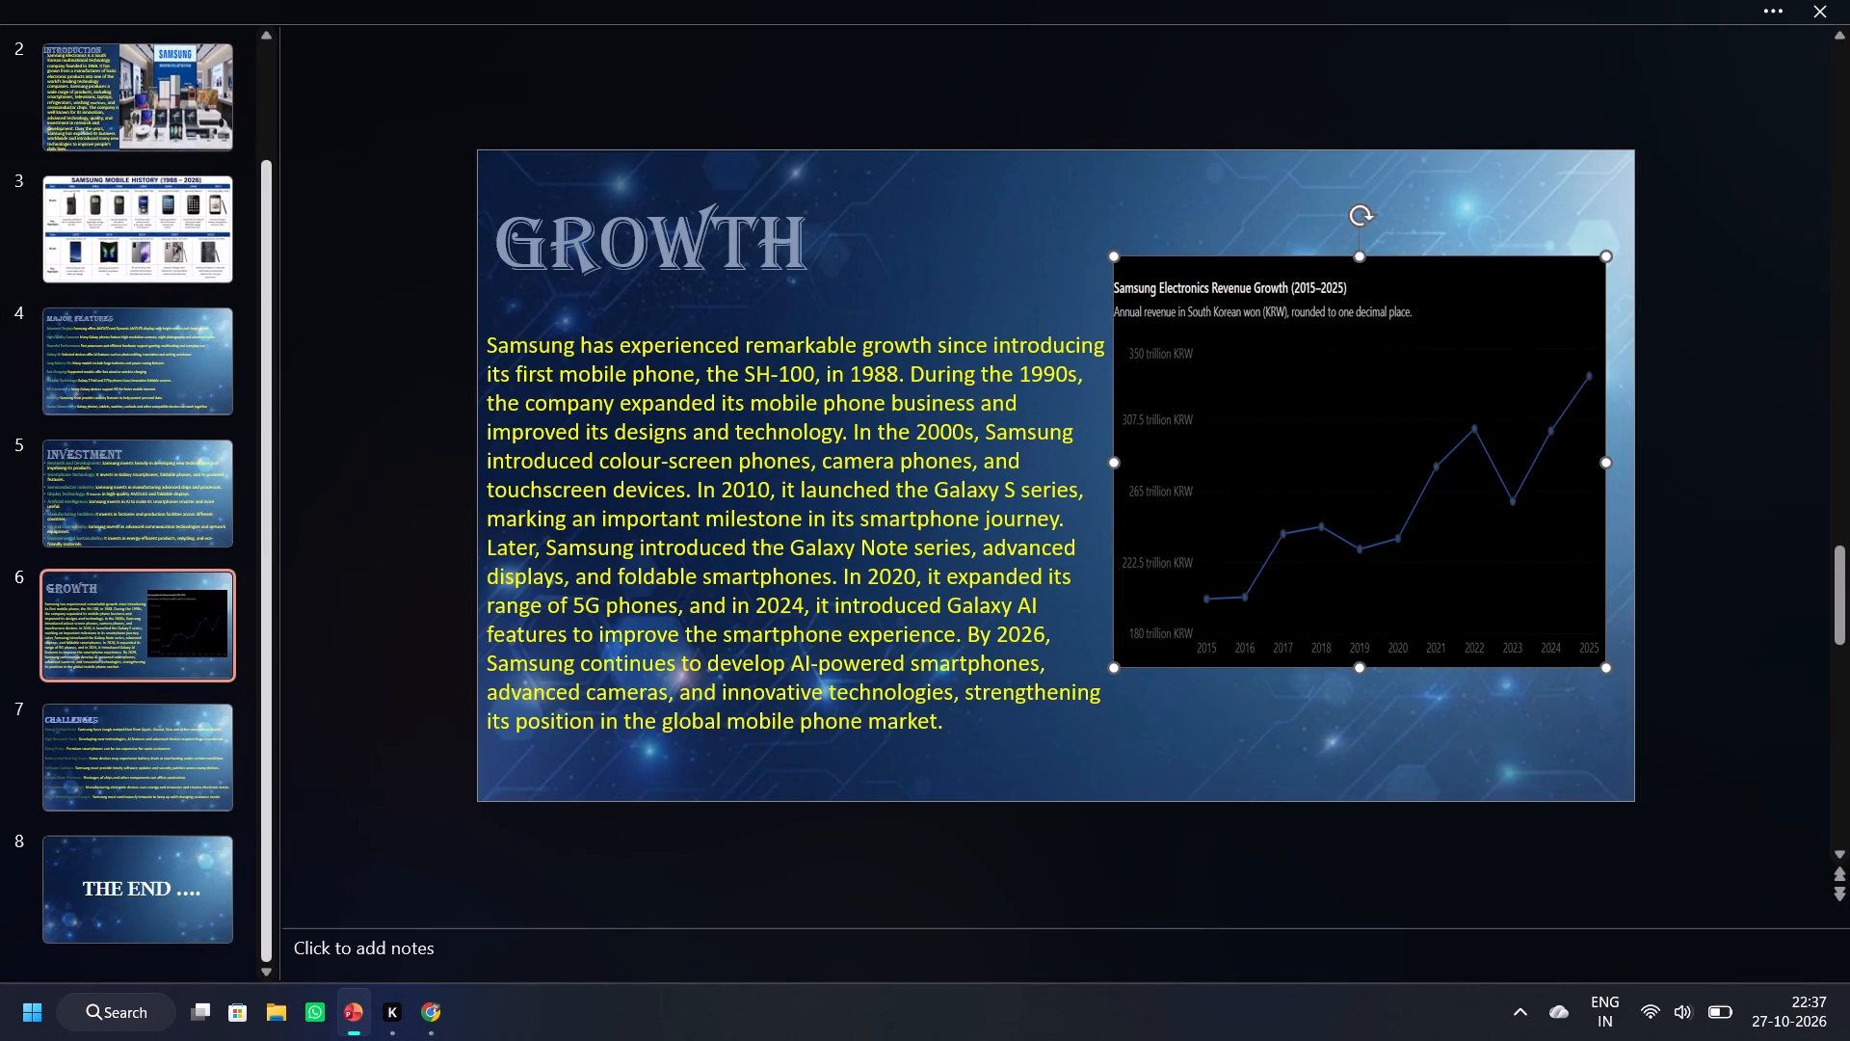
left_click_drag(1358, 254, 1358, 237)
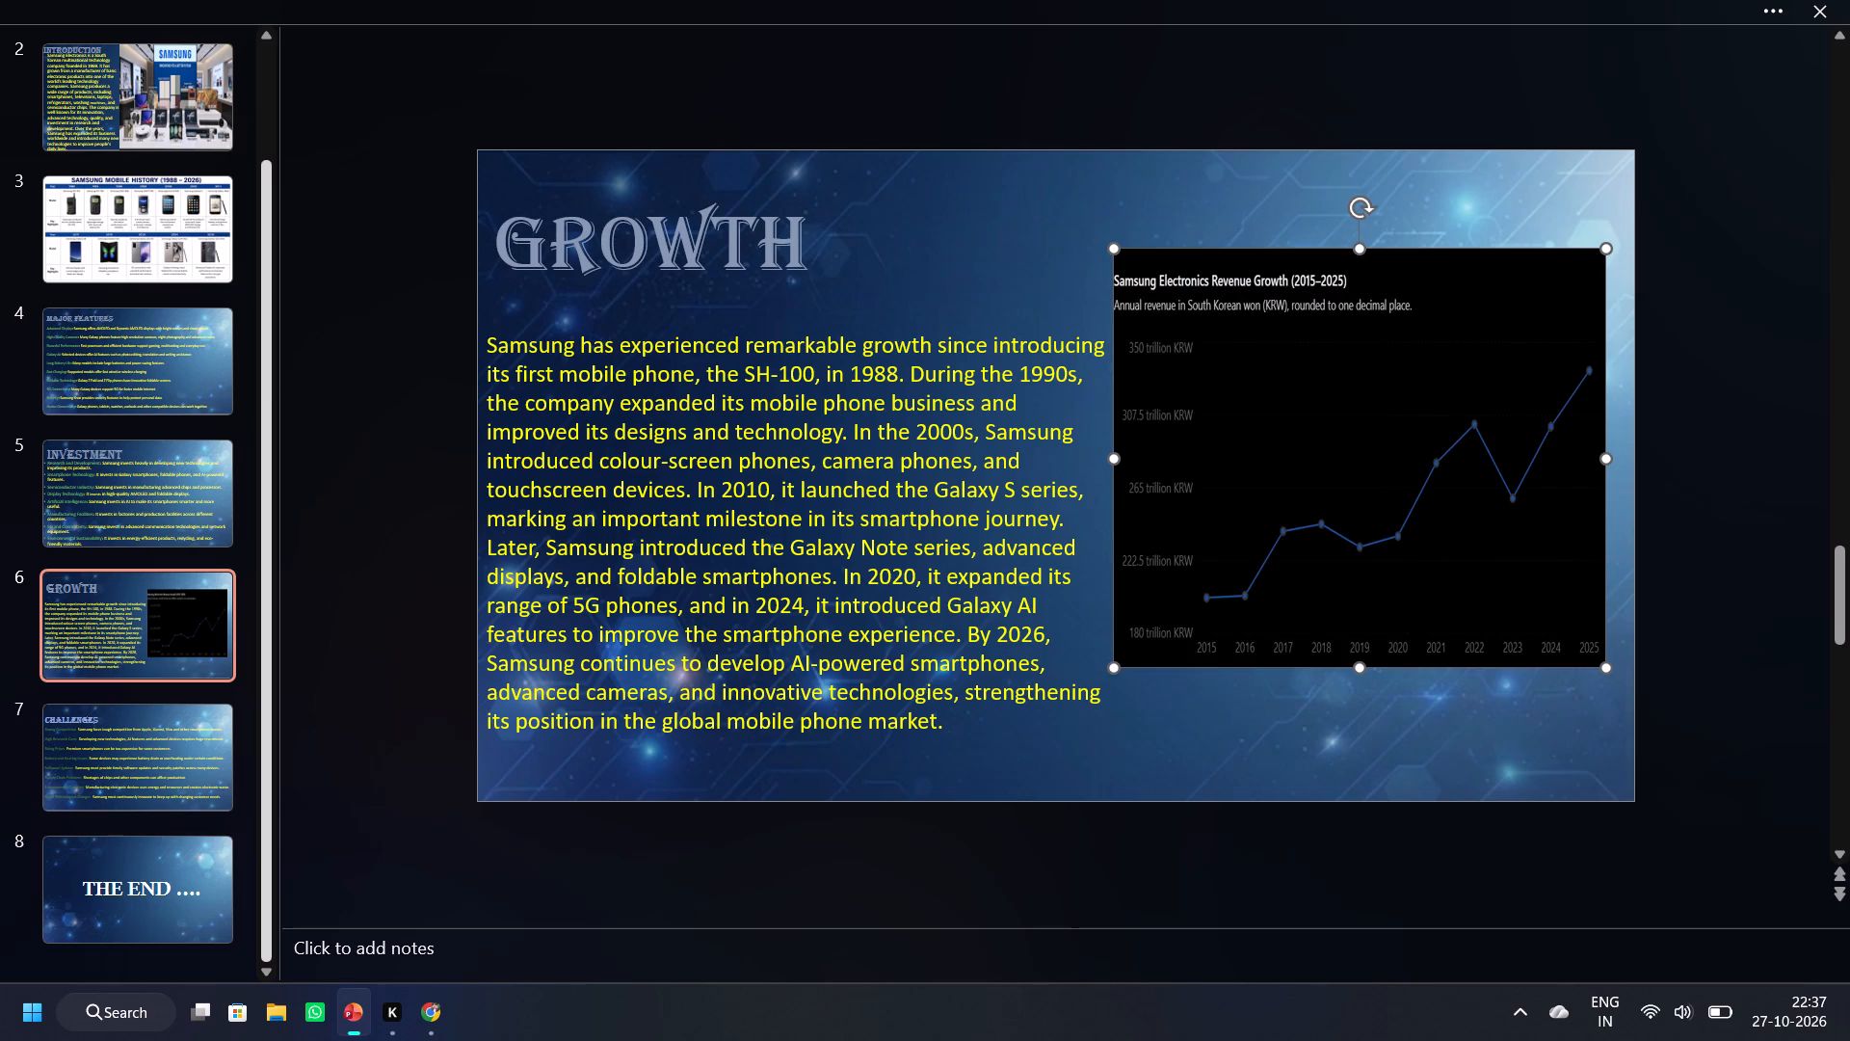
left_click_drag(1362, 674, 1333, 410)
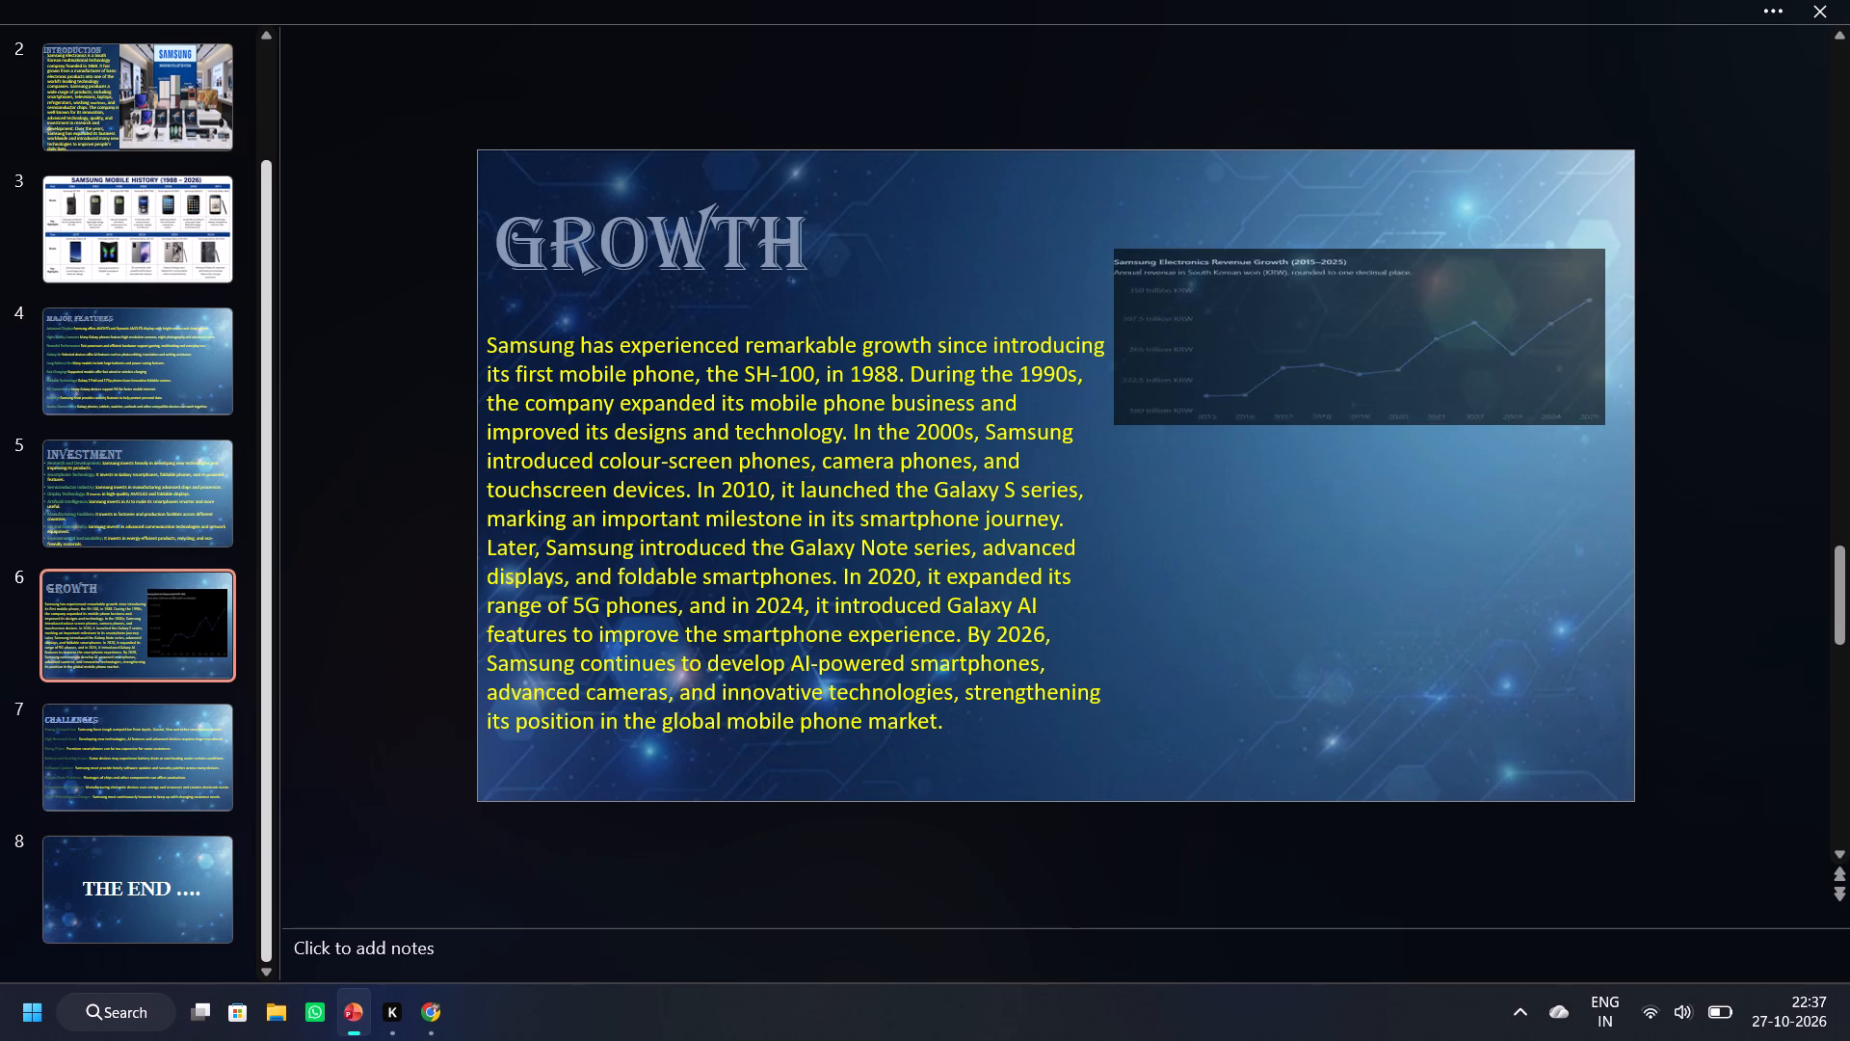
left_click_drag(1333, 410, 1333, 390)
left_click_drag(1361, 394, 1392, 579)
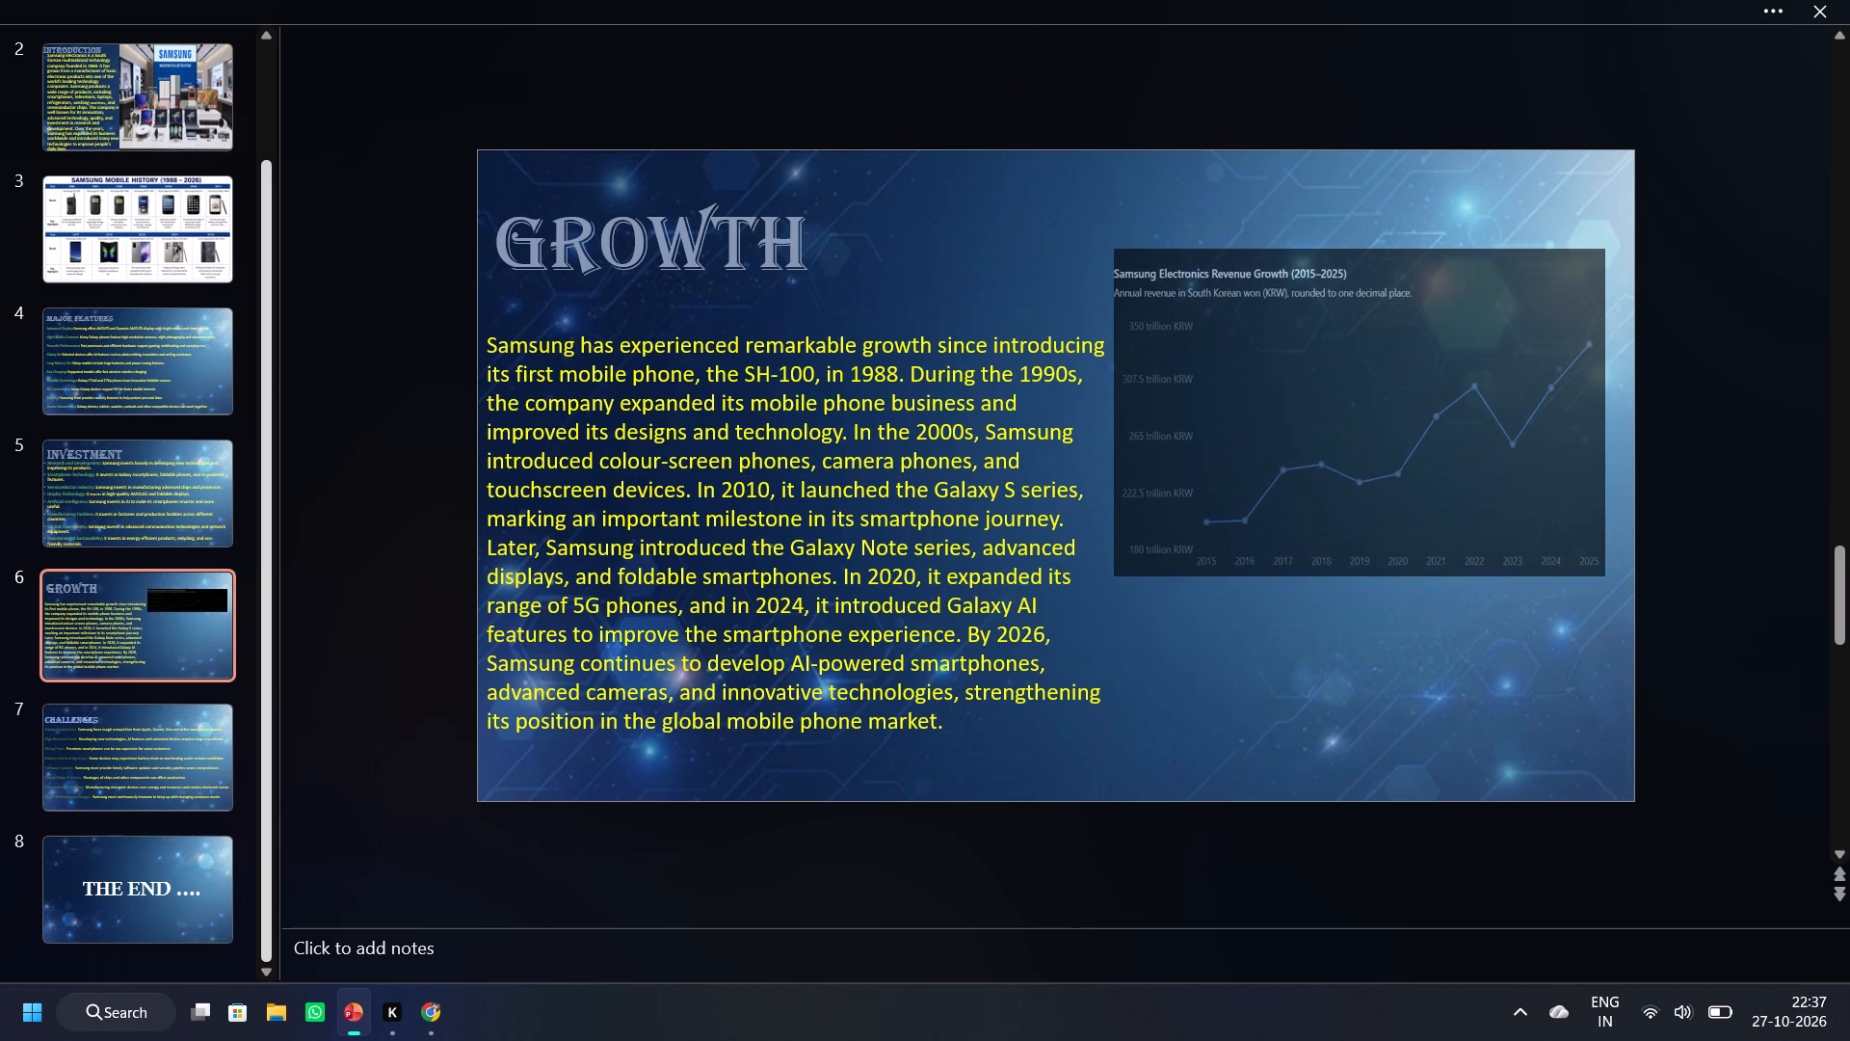
left_click(1350, 691)
left_click(1350, 691)
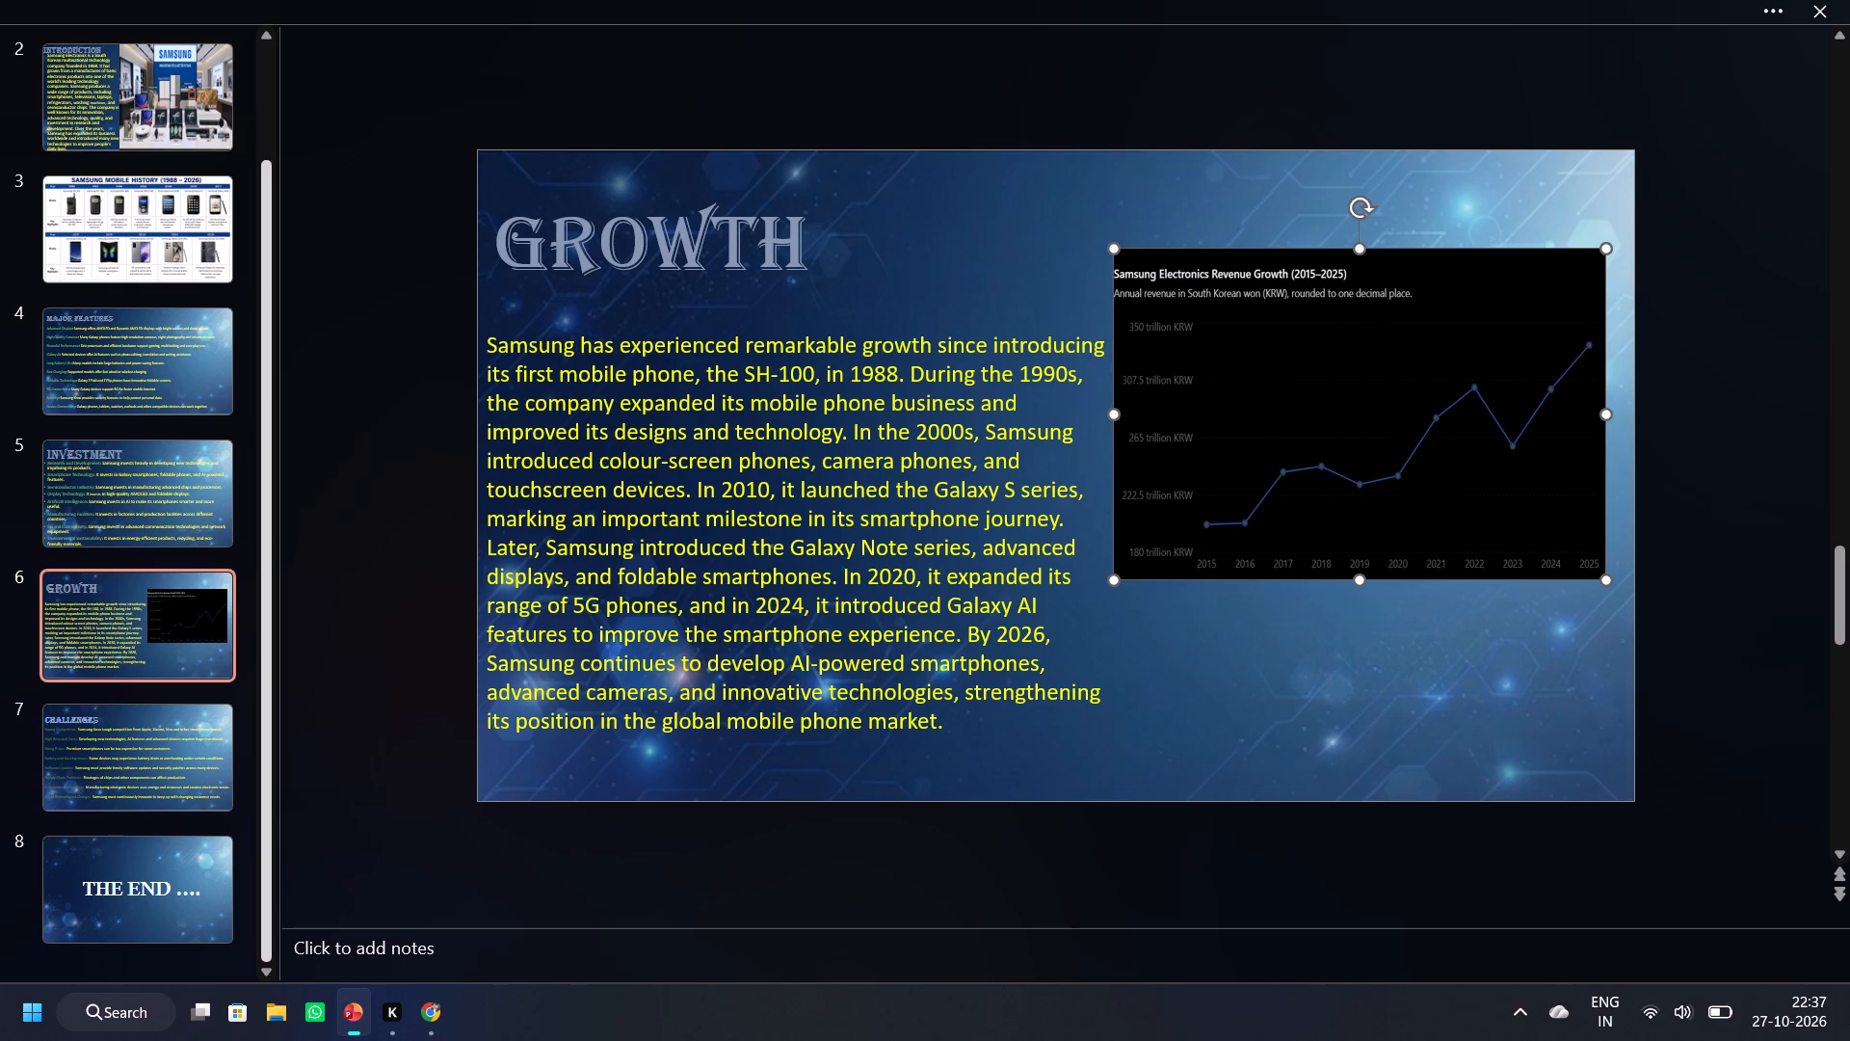
Insert a text box beneath the revenue graph on the Growth slide and paste the copied Conclusion heading and paragraph into it.
left_click(1021, 4)
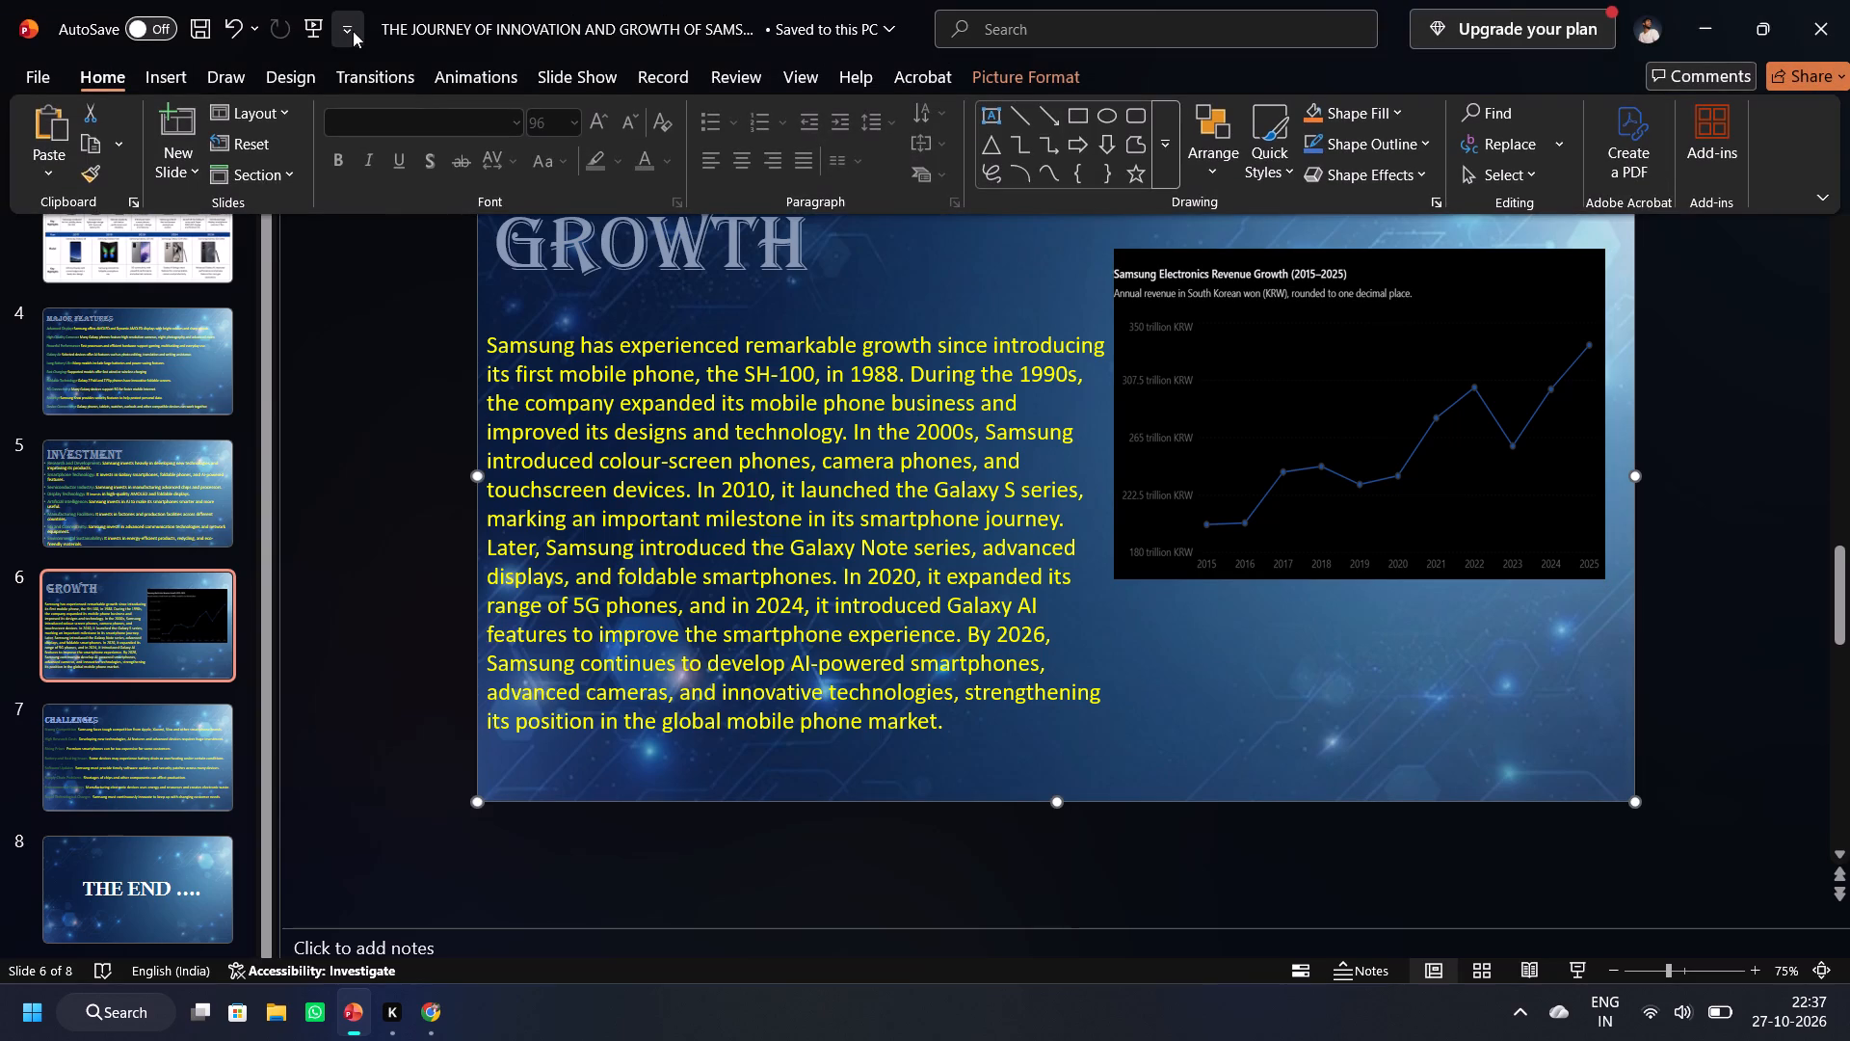
left_click(159, 86)
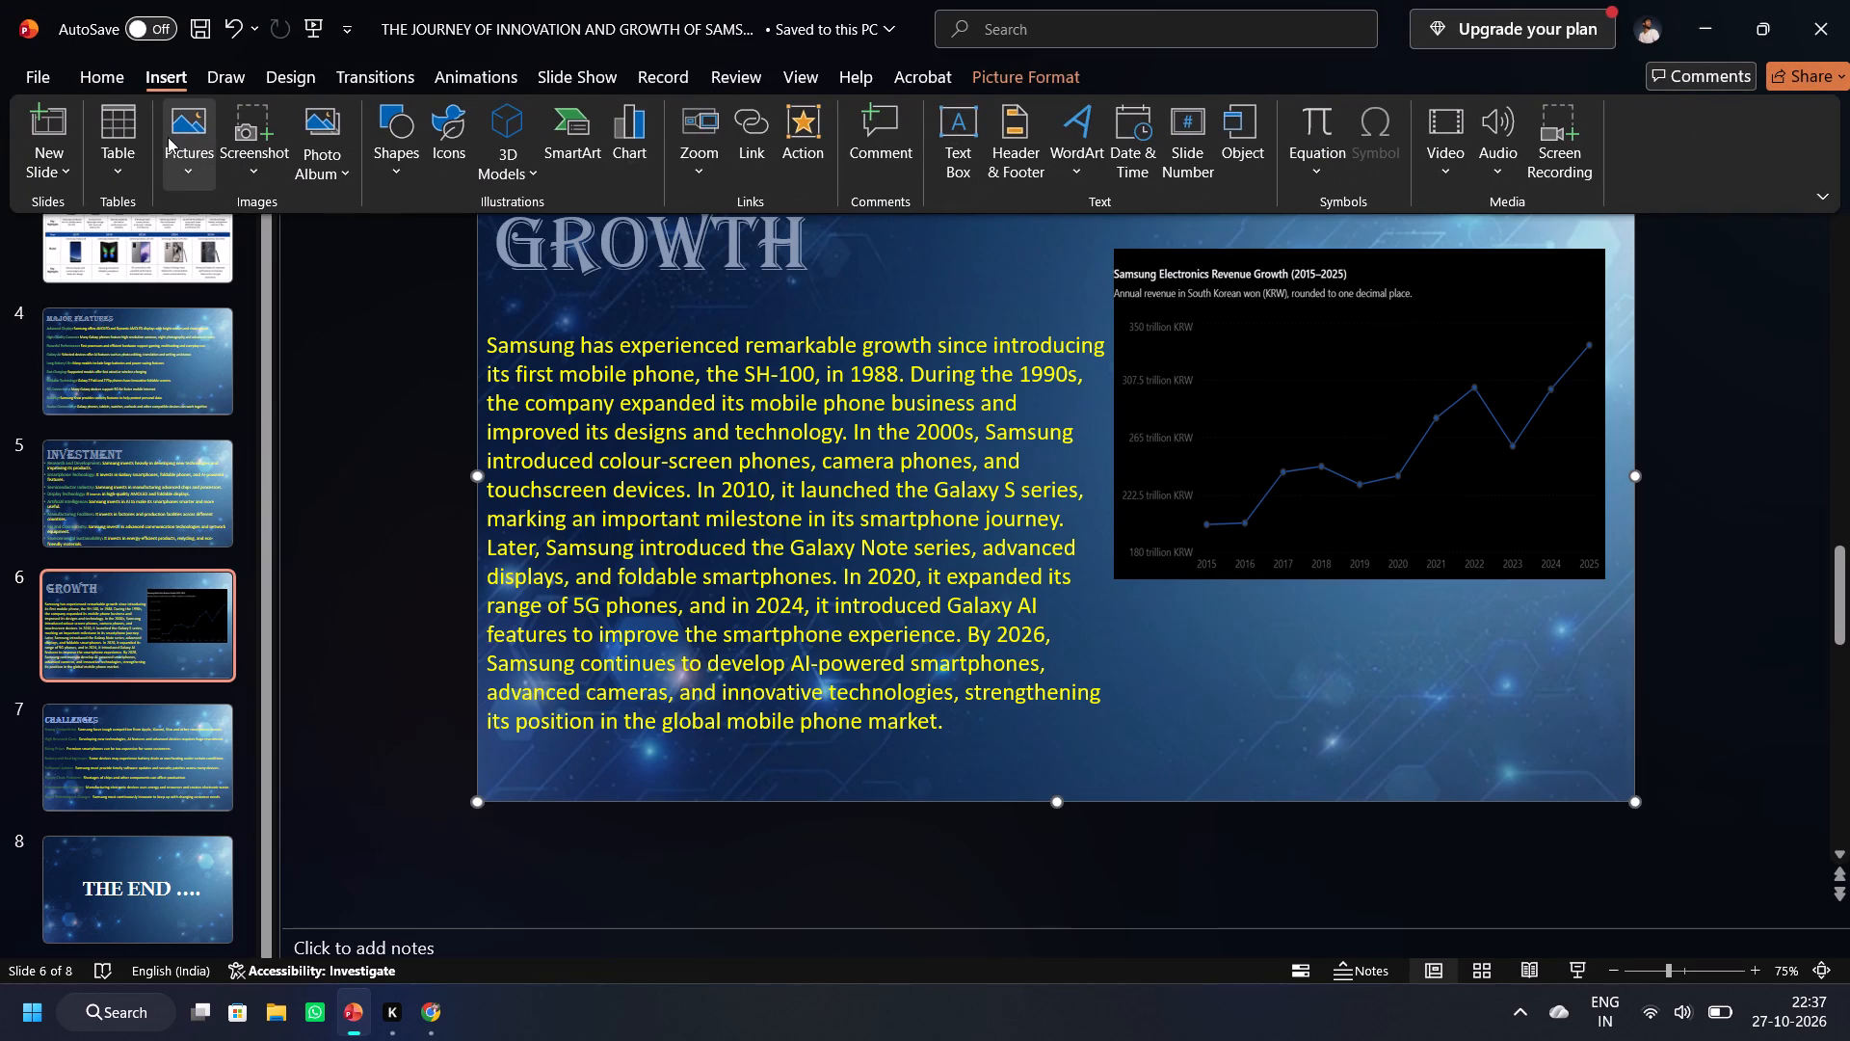
left_click(940, 151)
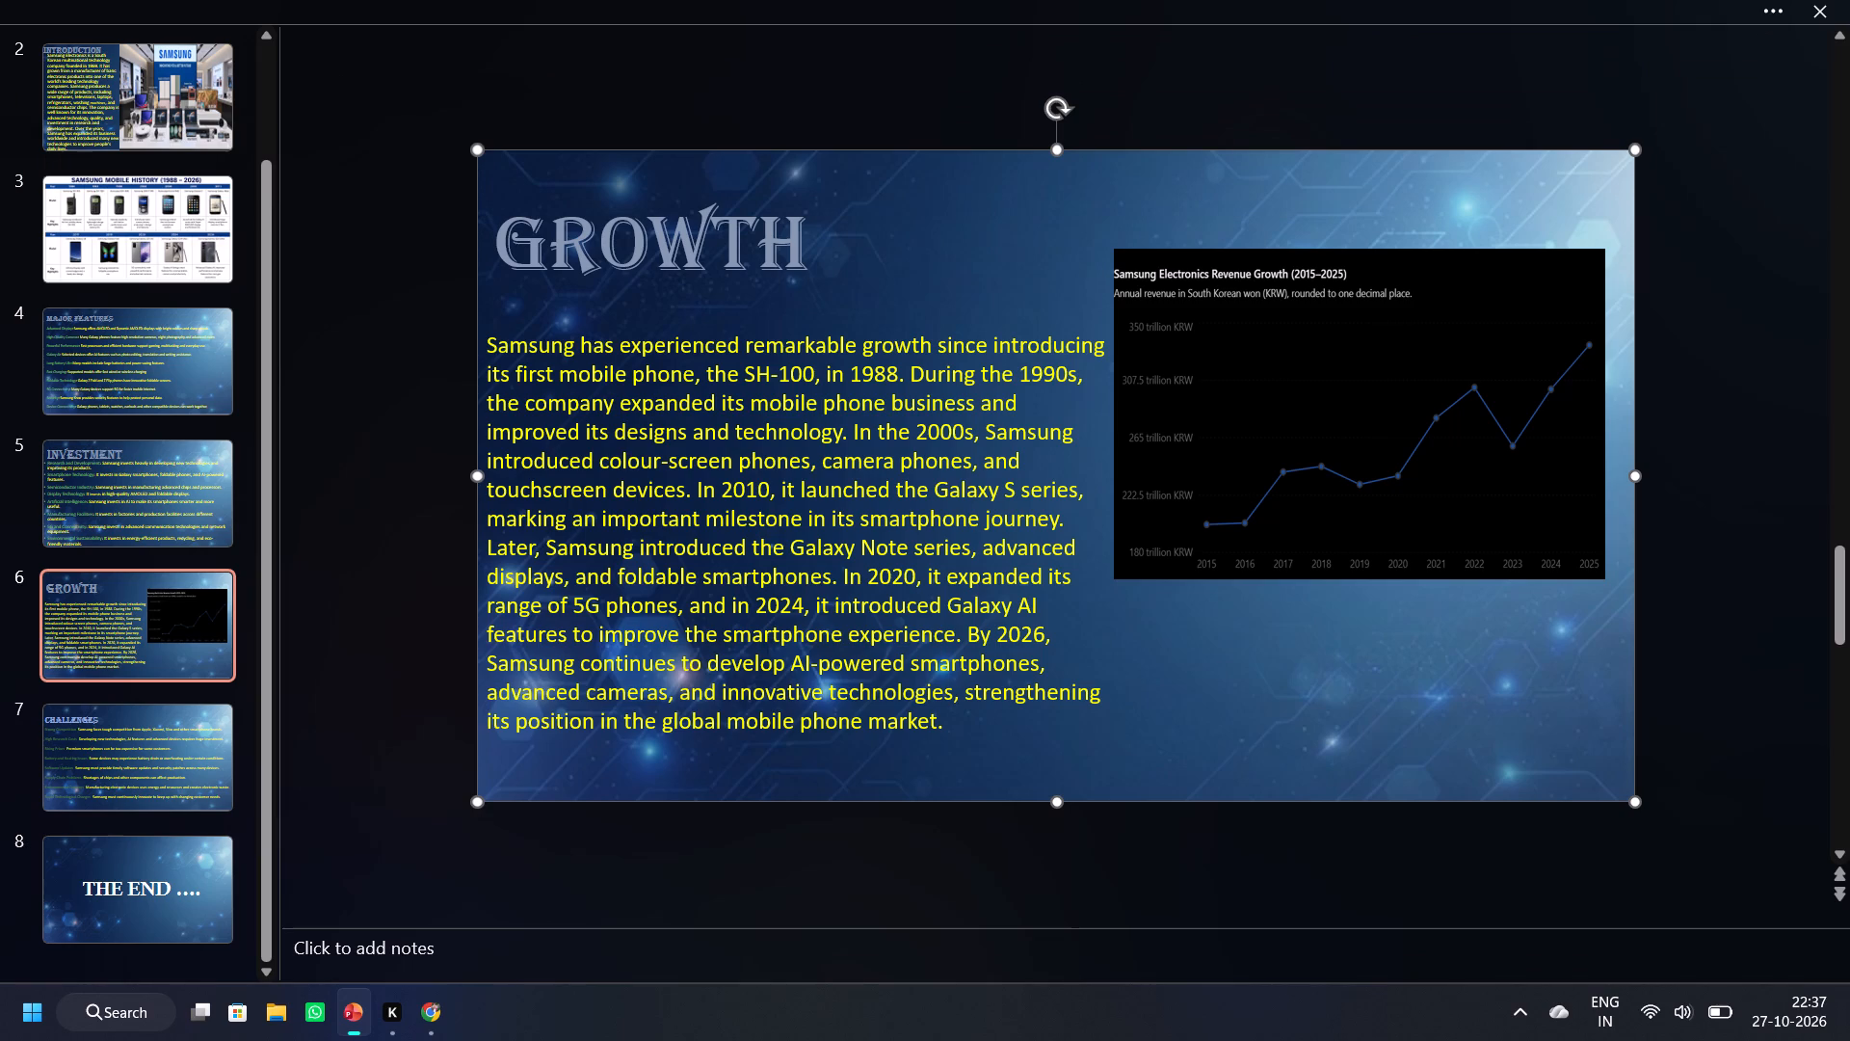
left_click(1354, 671)
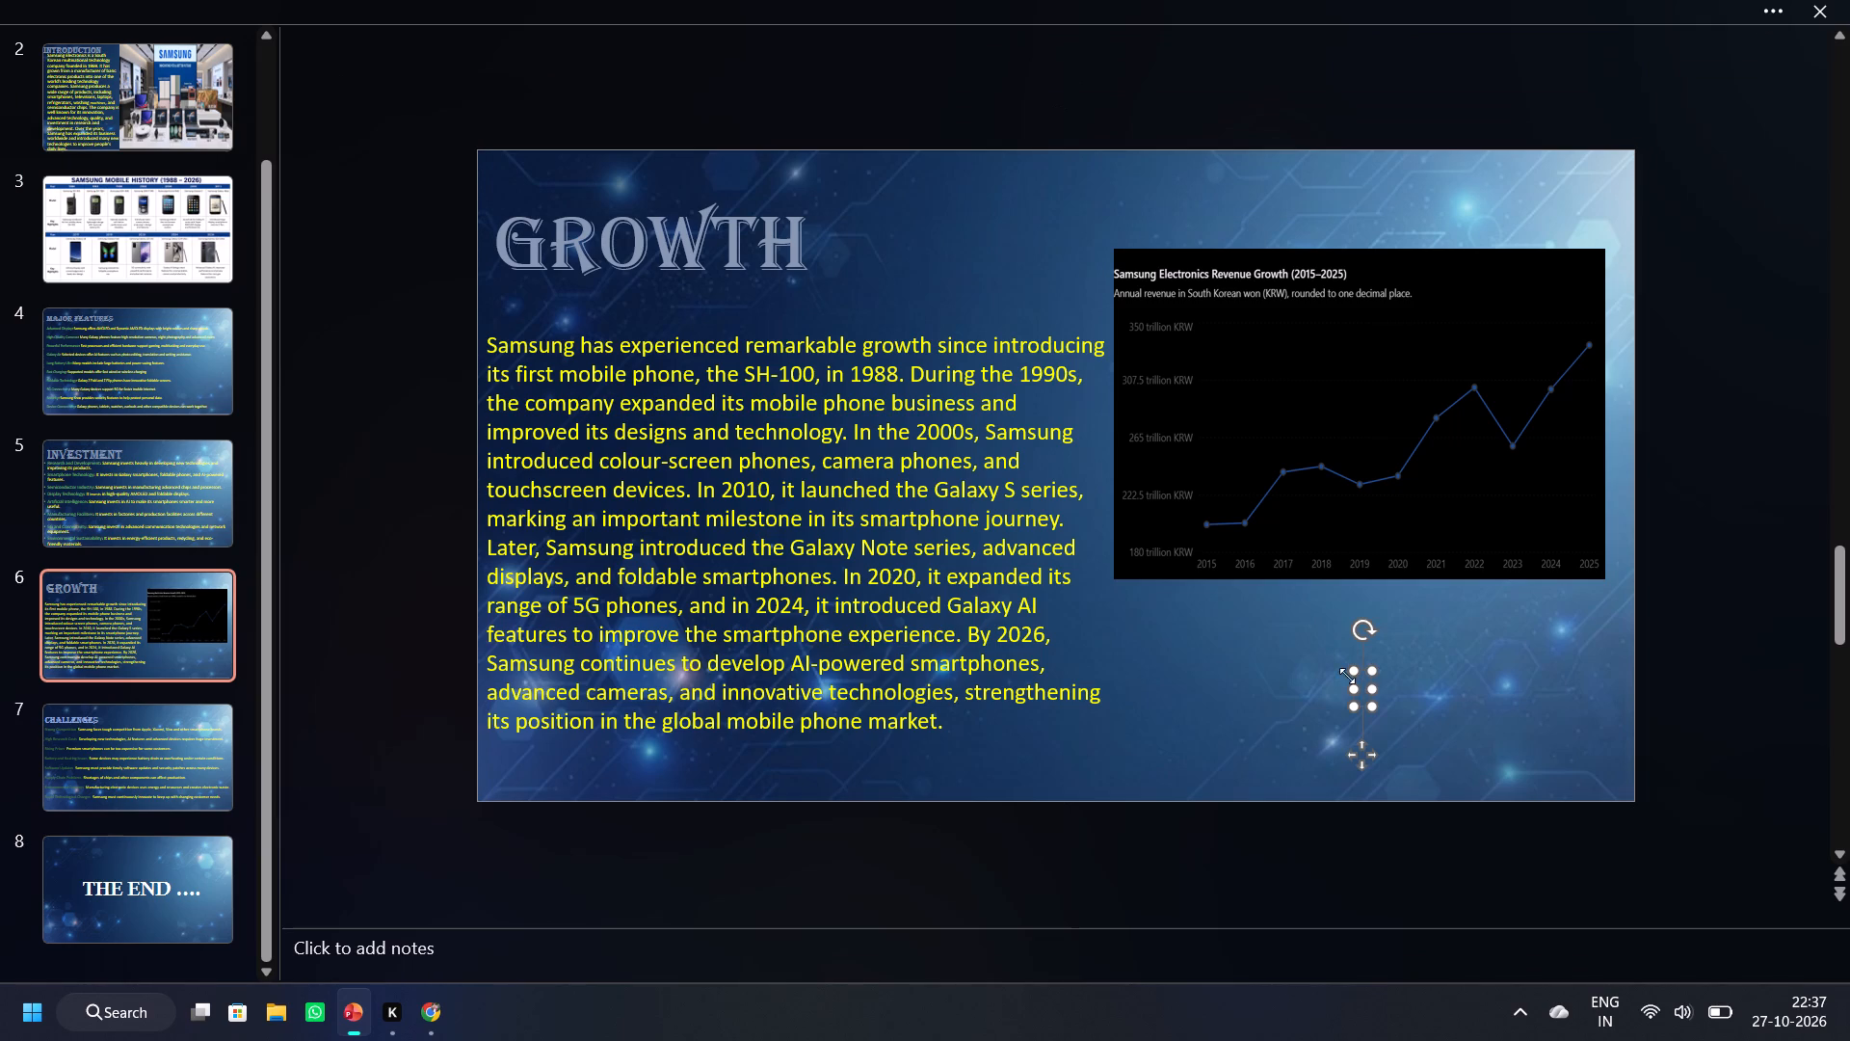
key("ctrl+v")
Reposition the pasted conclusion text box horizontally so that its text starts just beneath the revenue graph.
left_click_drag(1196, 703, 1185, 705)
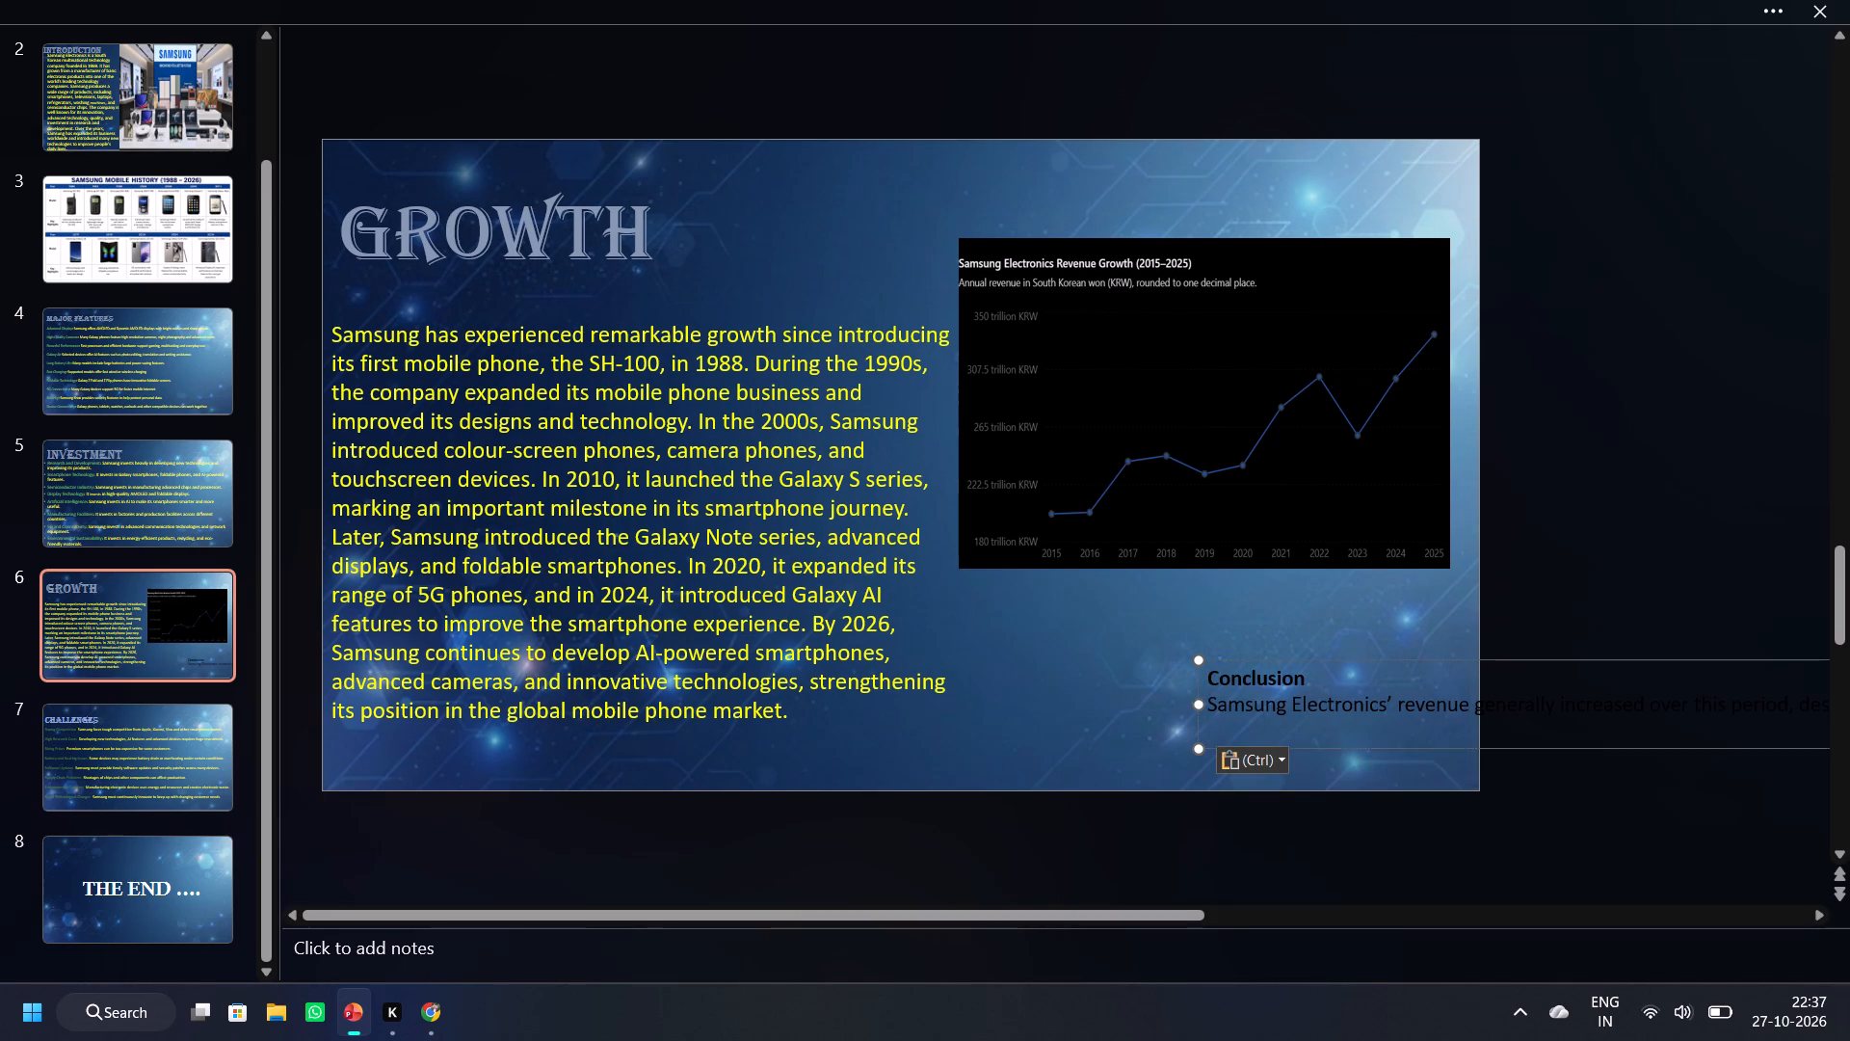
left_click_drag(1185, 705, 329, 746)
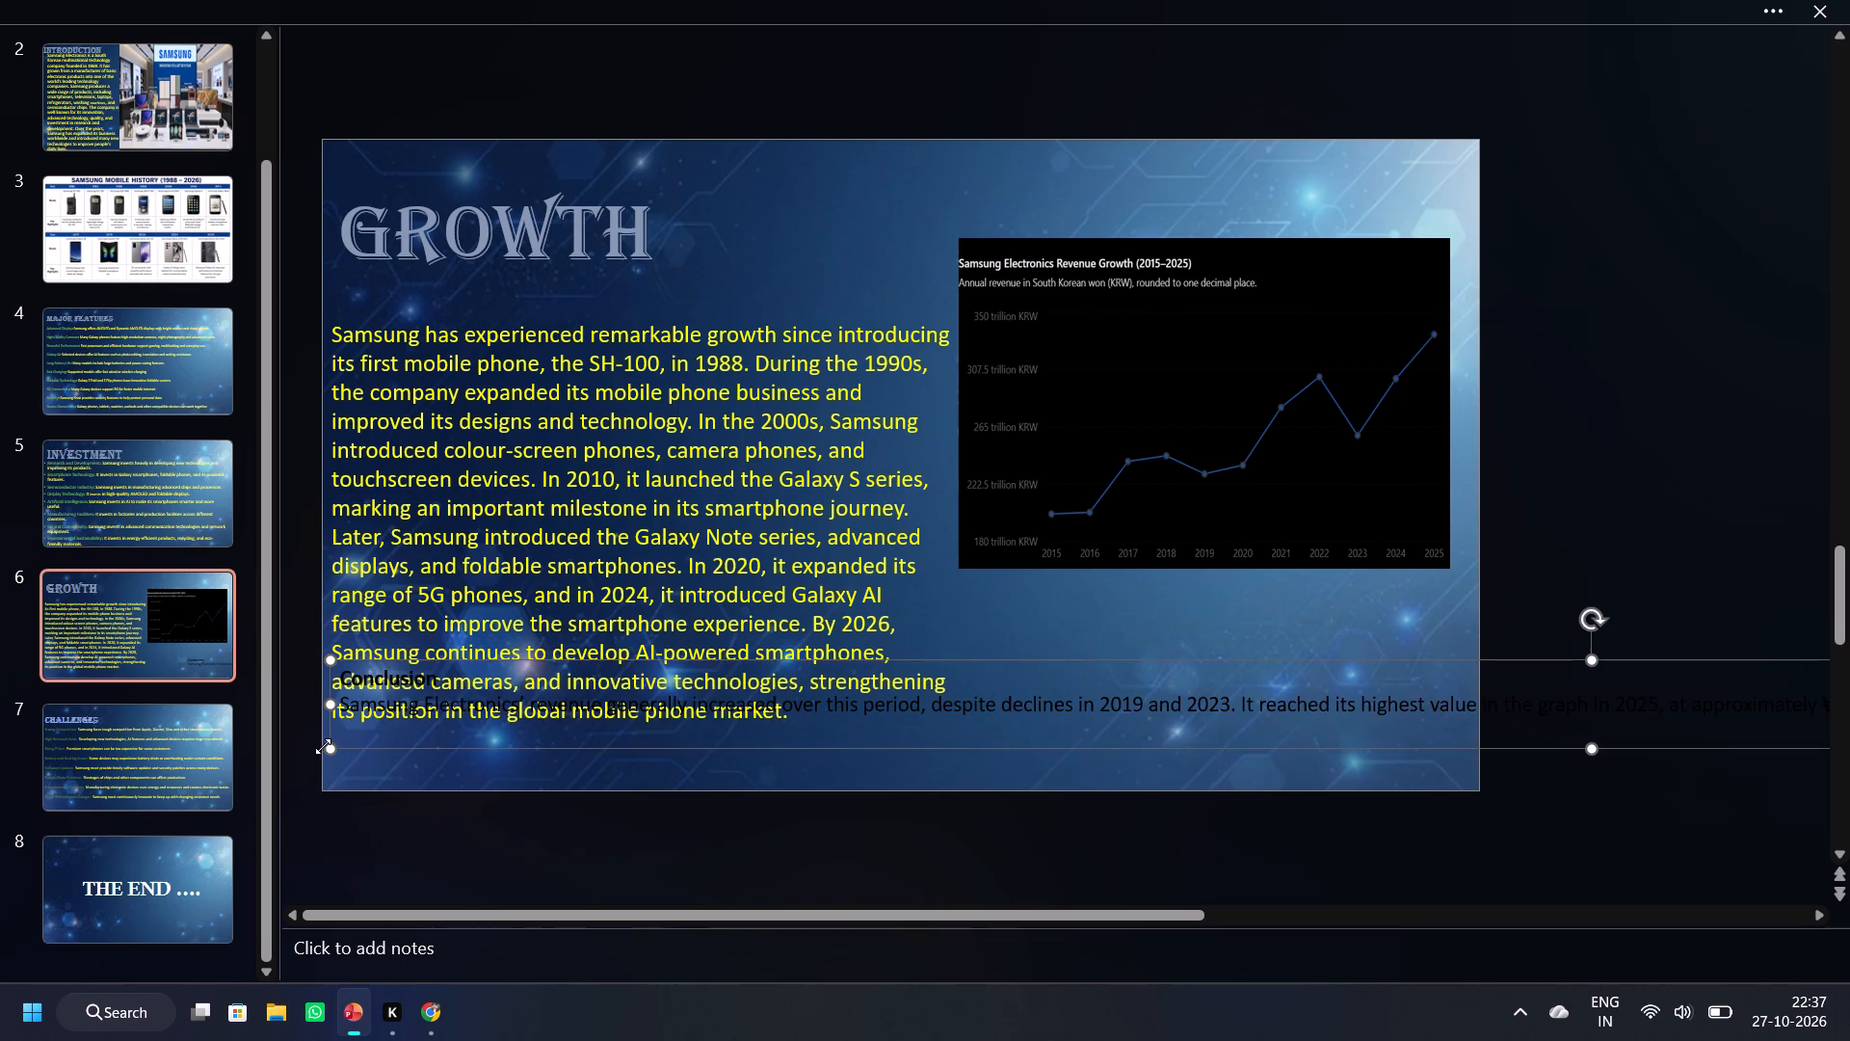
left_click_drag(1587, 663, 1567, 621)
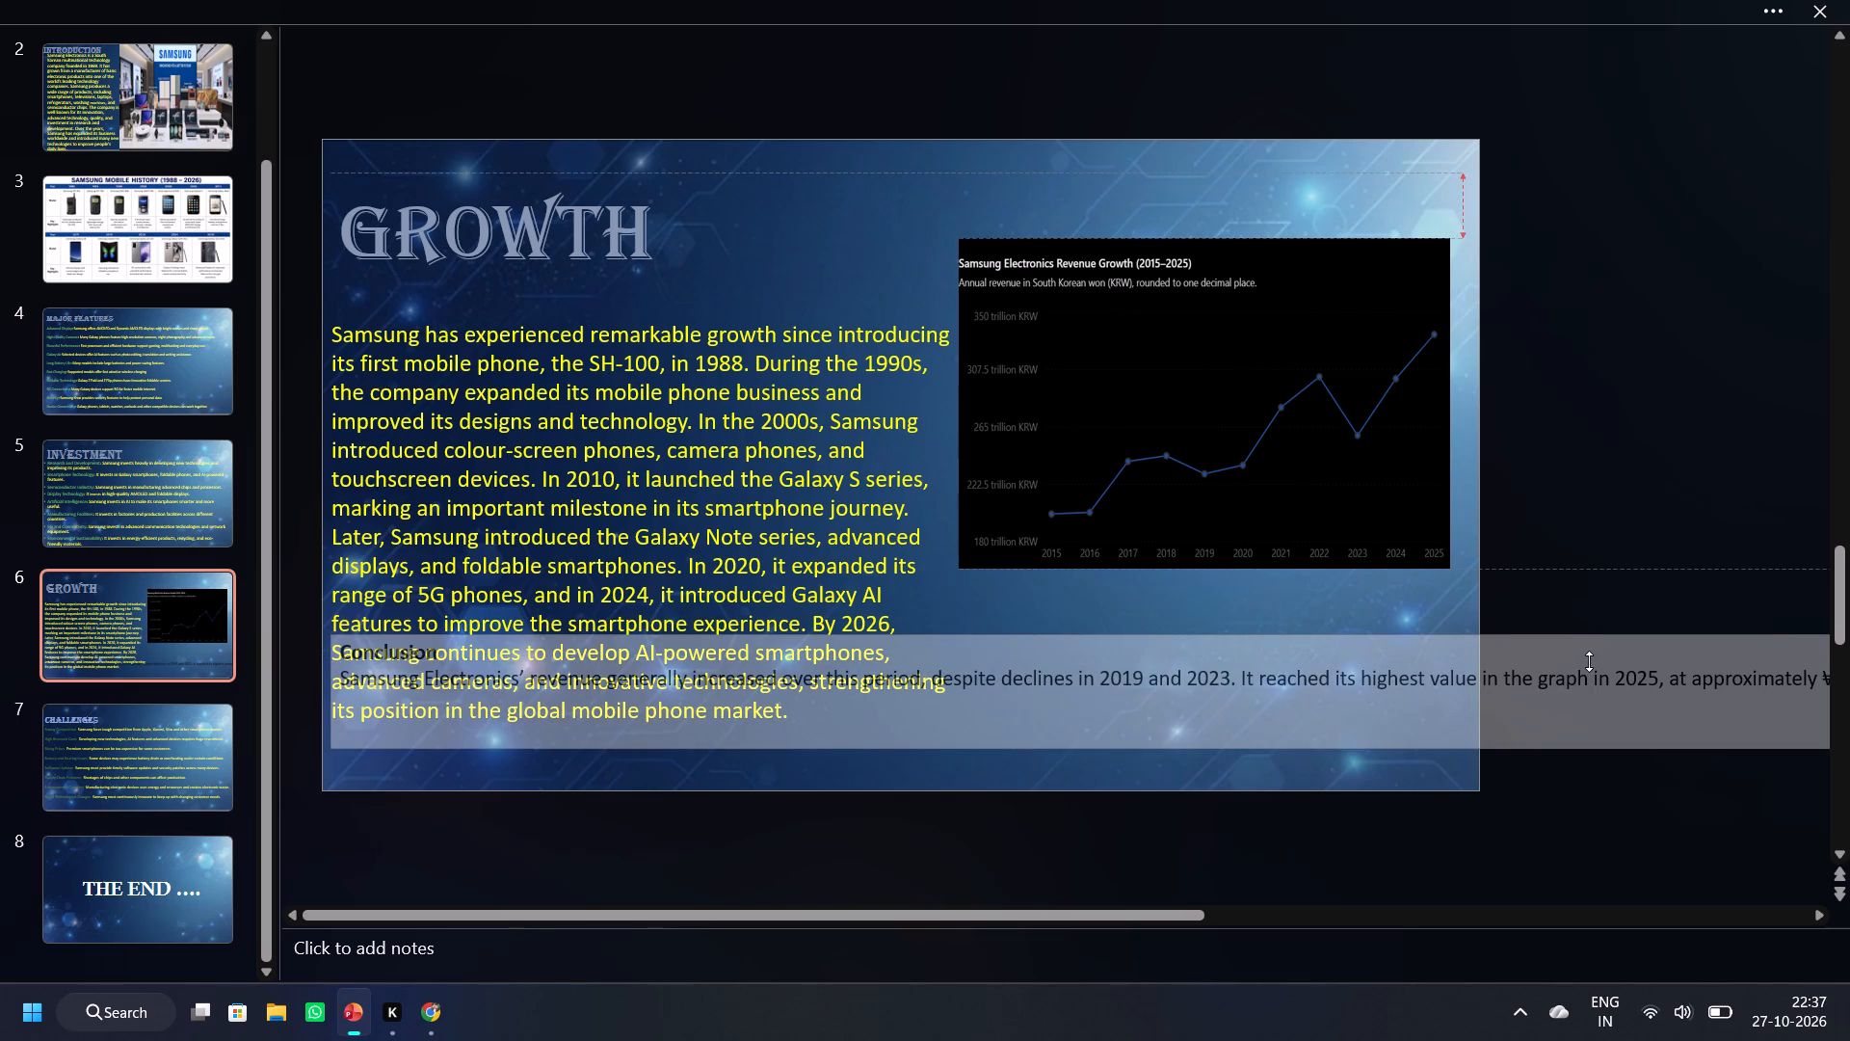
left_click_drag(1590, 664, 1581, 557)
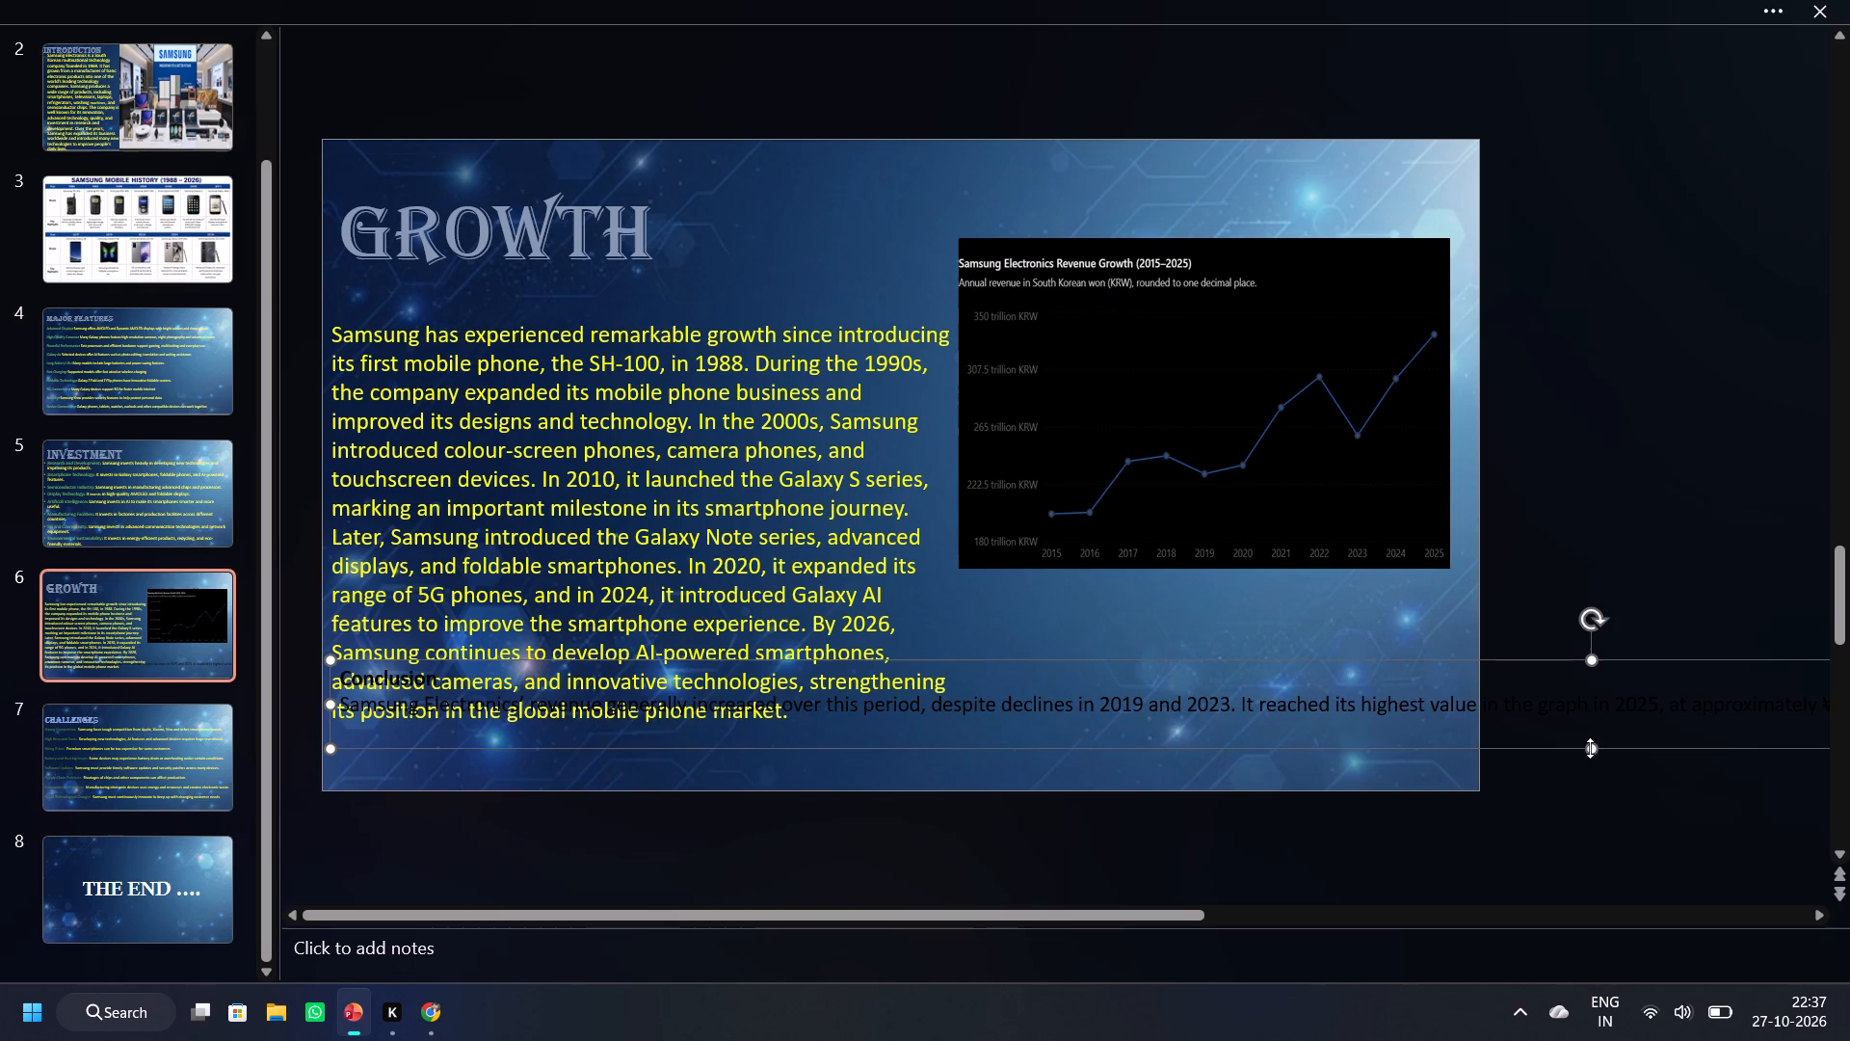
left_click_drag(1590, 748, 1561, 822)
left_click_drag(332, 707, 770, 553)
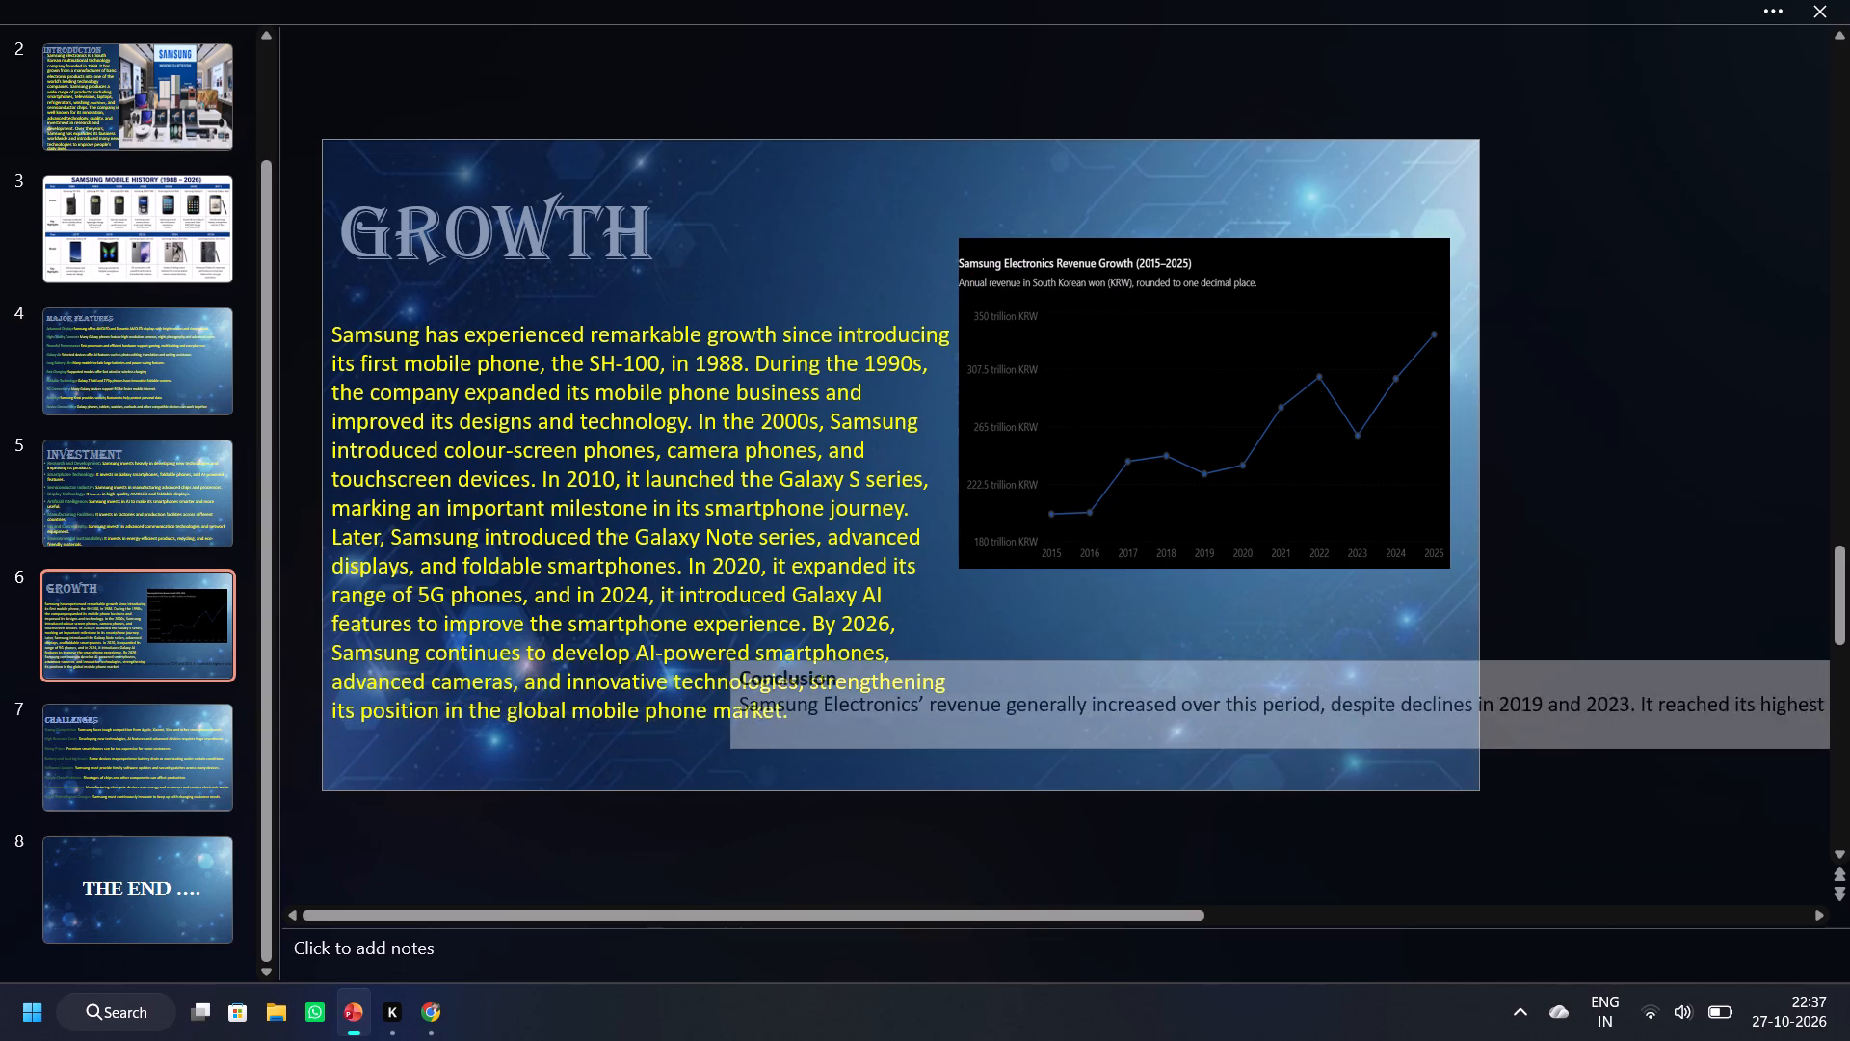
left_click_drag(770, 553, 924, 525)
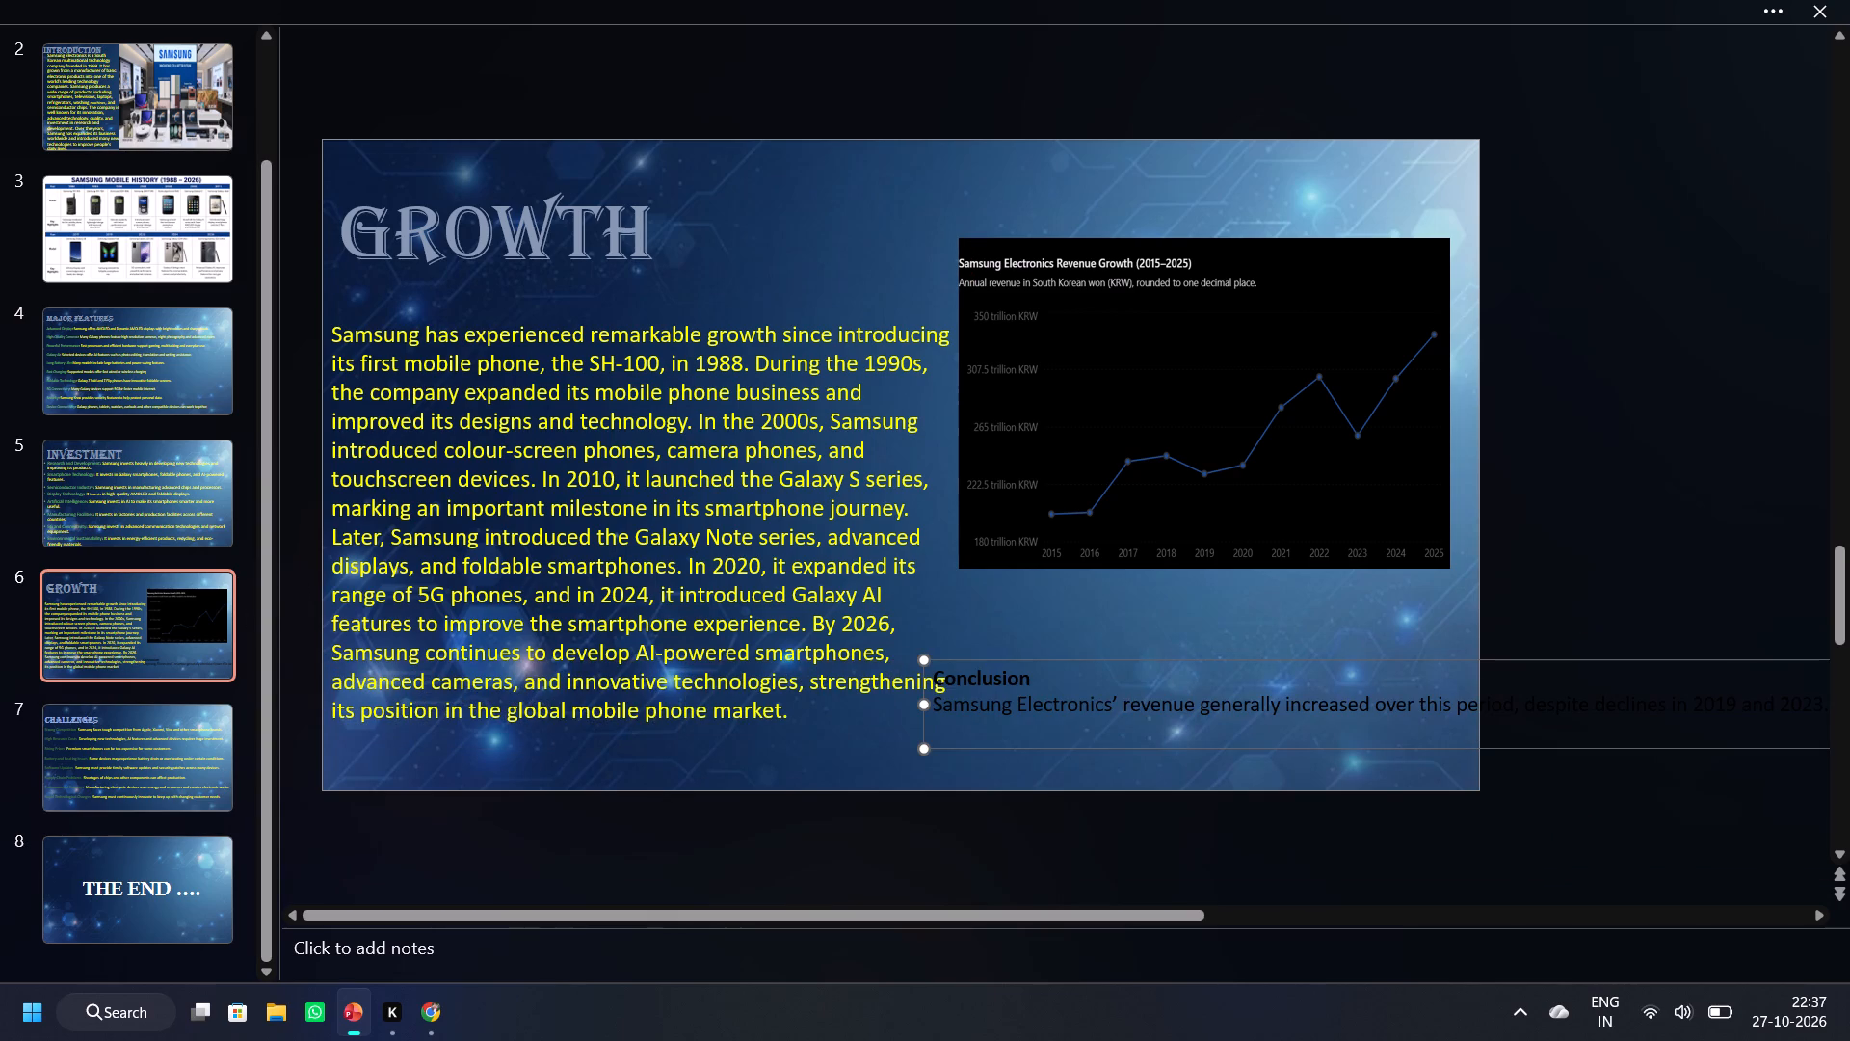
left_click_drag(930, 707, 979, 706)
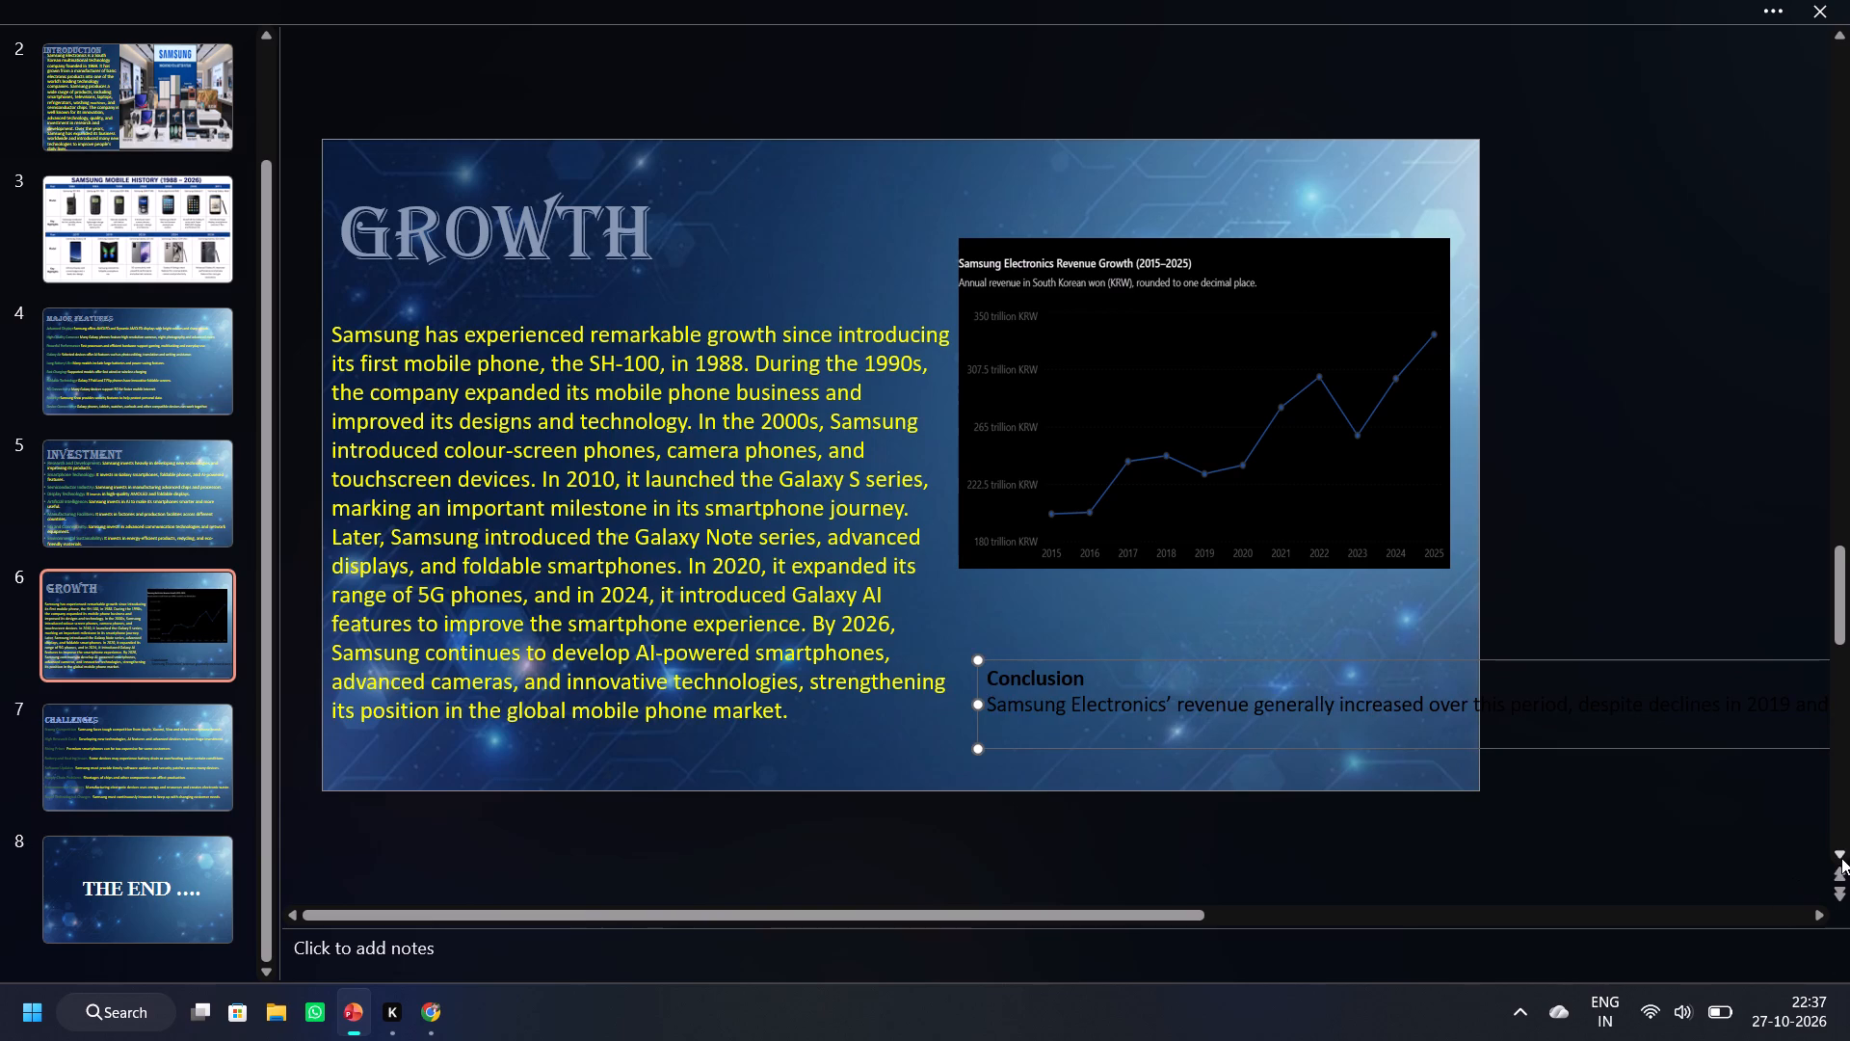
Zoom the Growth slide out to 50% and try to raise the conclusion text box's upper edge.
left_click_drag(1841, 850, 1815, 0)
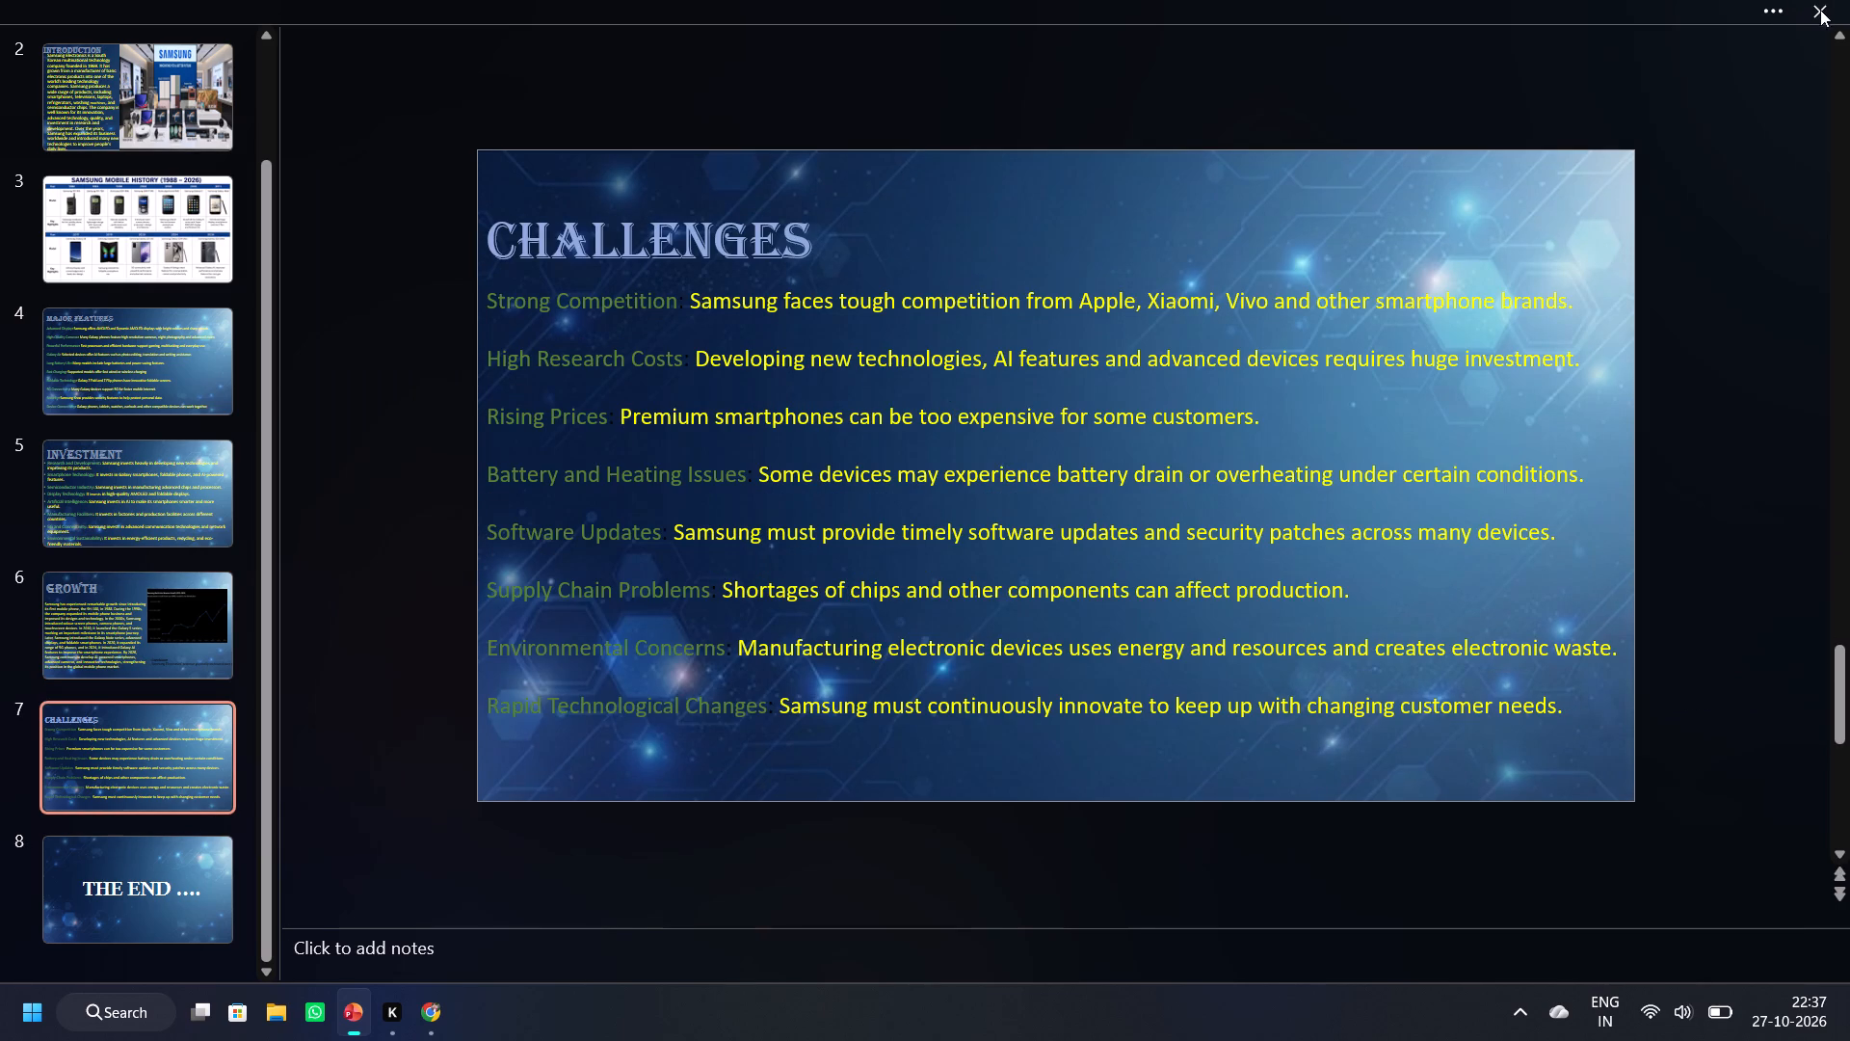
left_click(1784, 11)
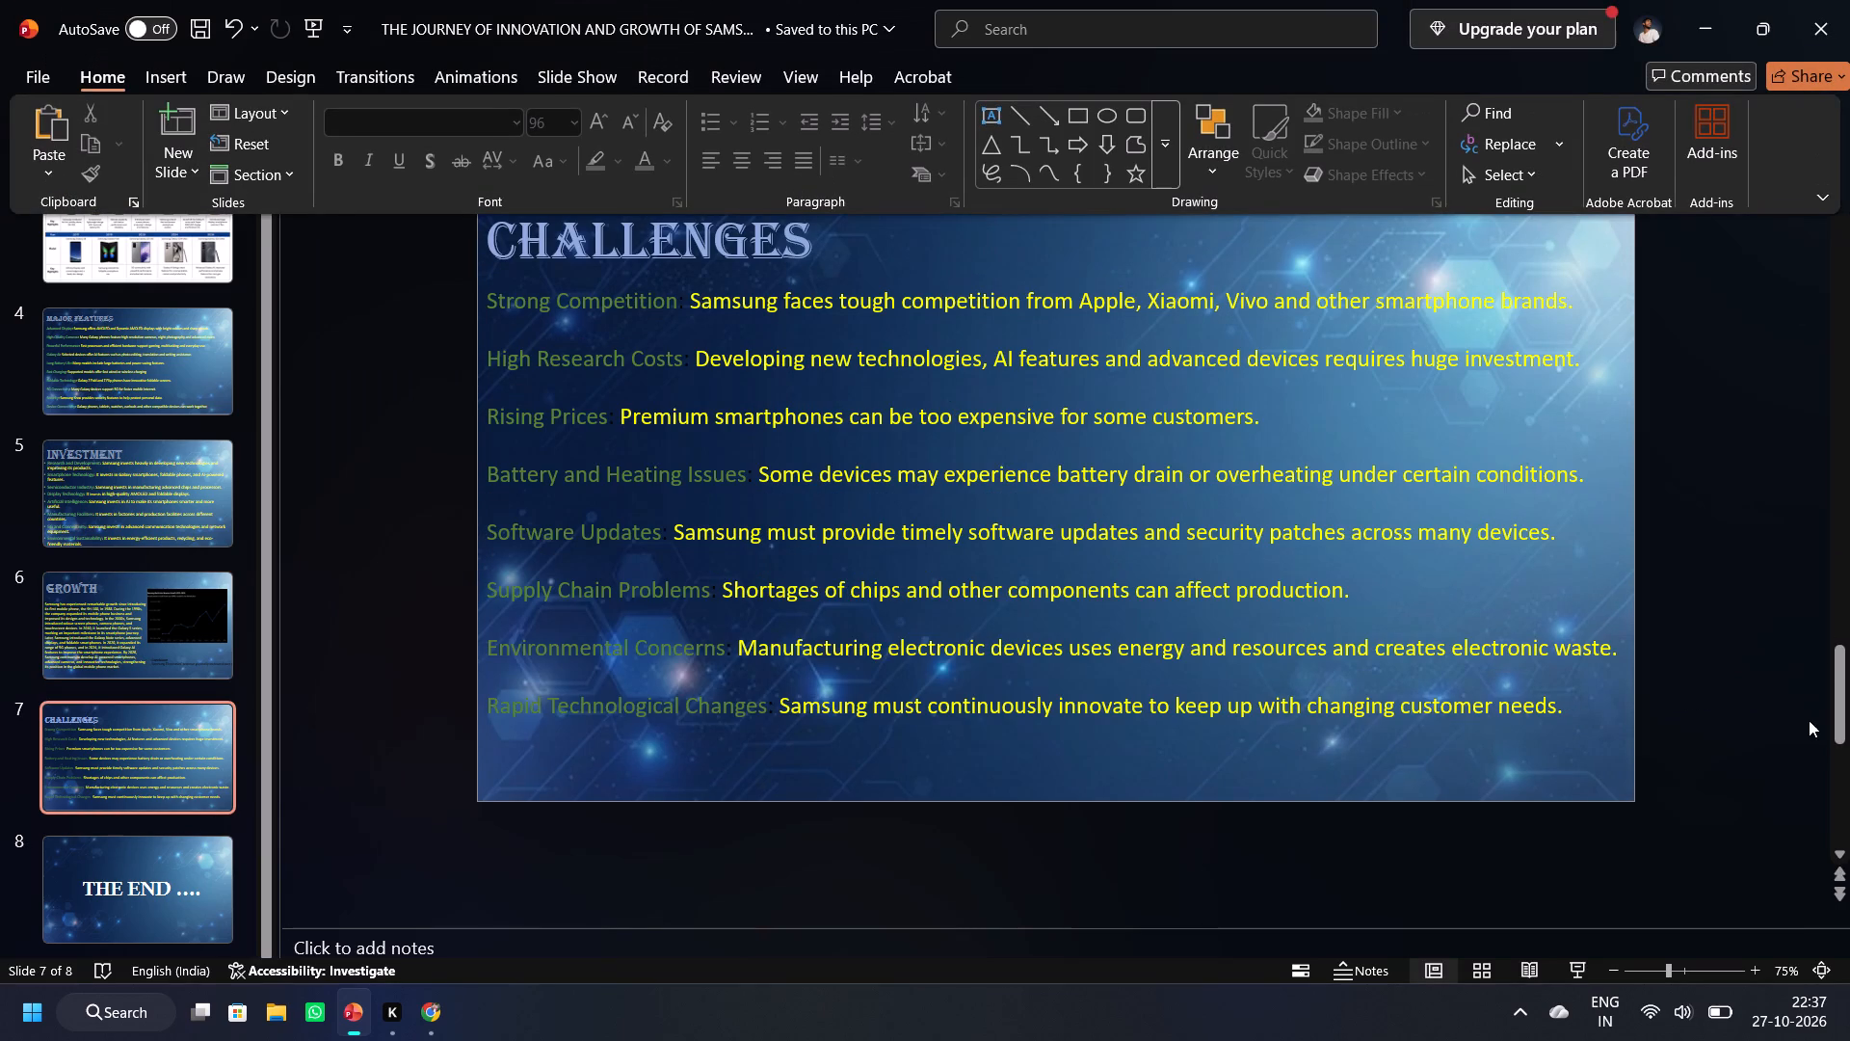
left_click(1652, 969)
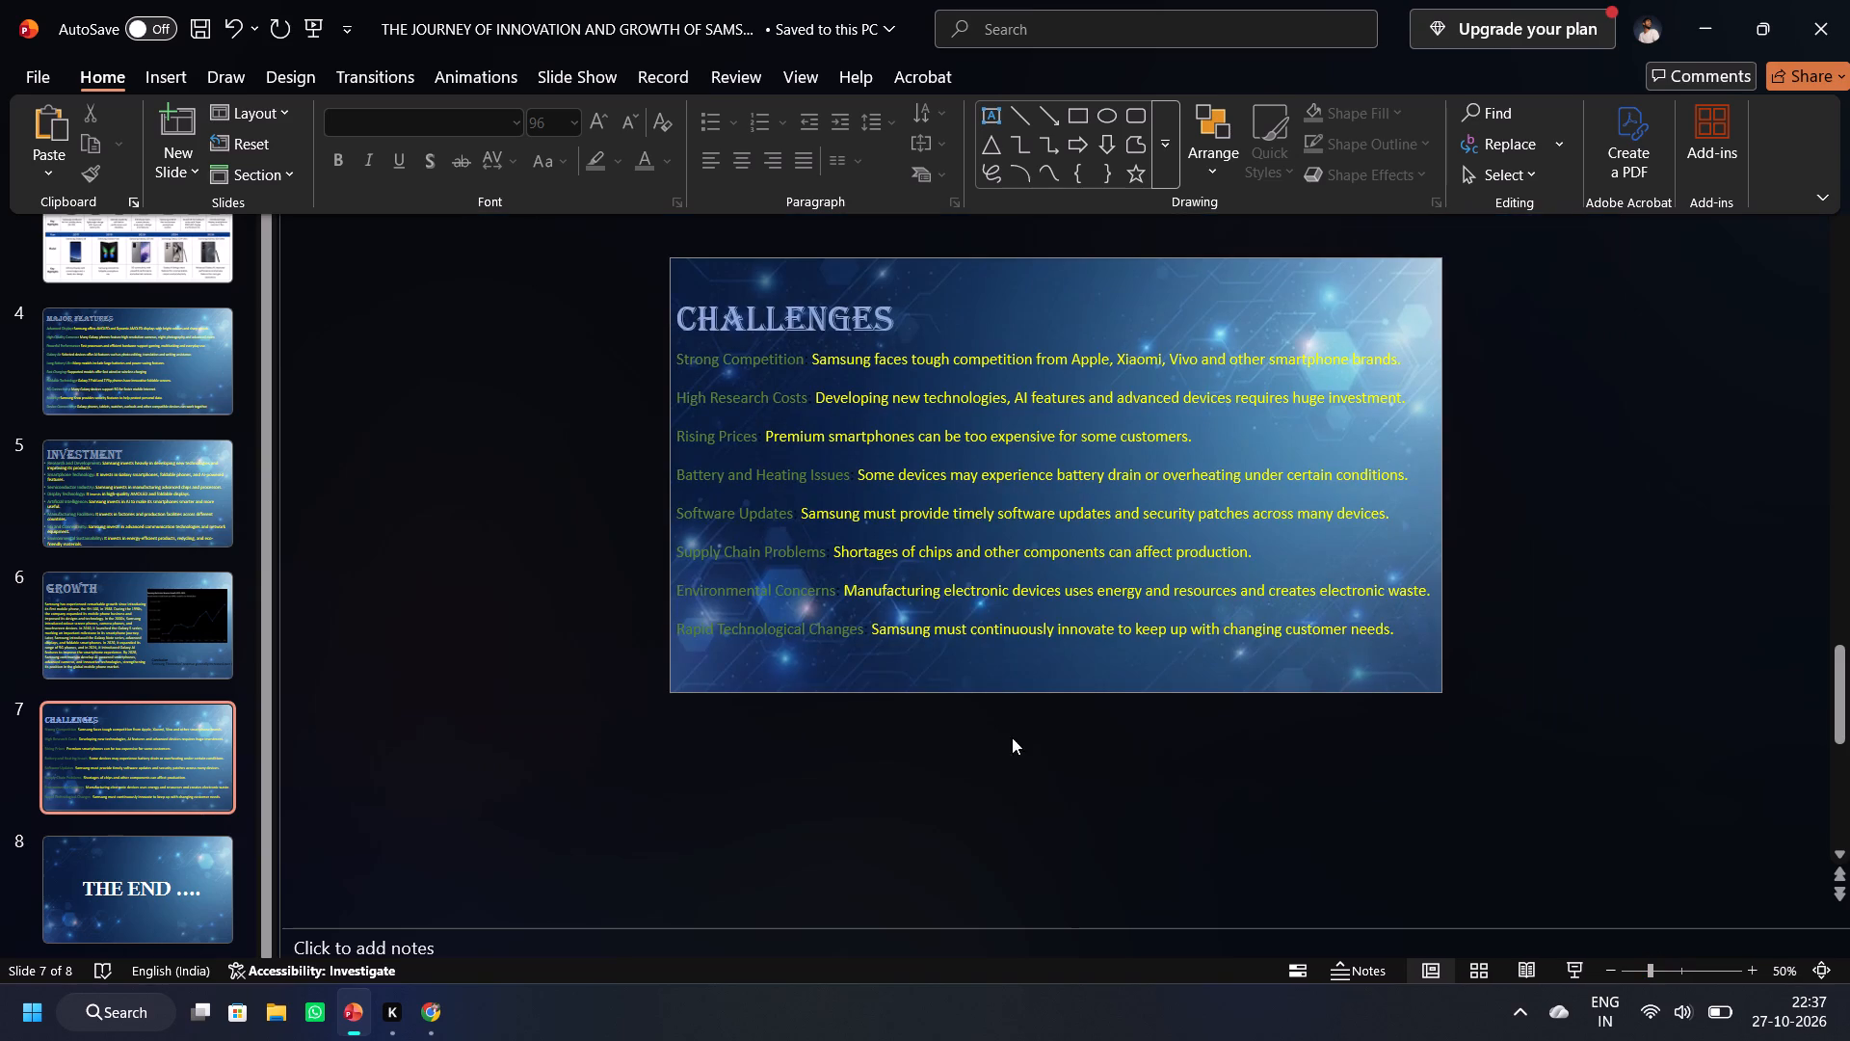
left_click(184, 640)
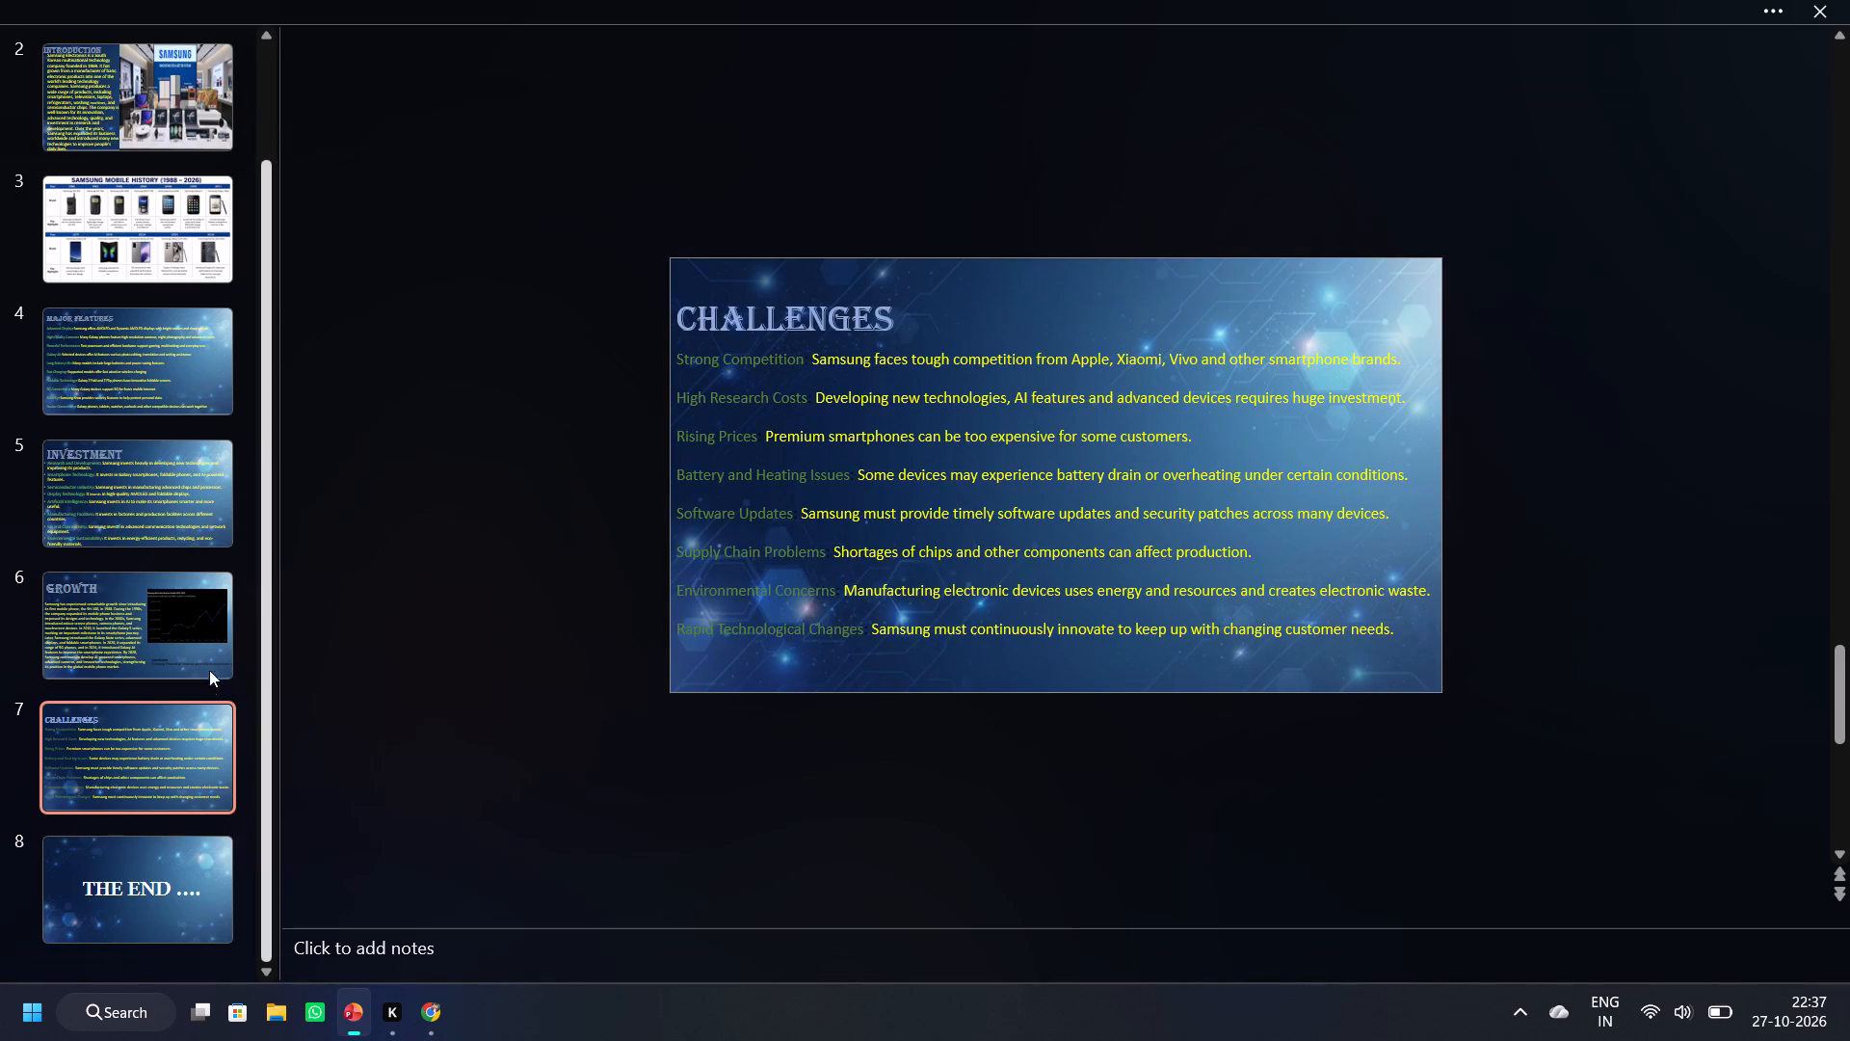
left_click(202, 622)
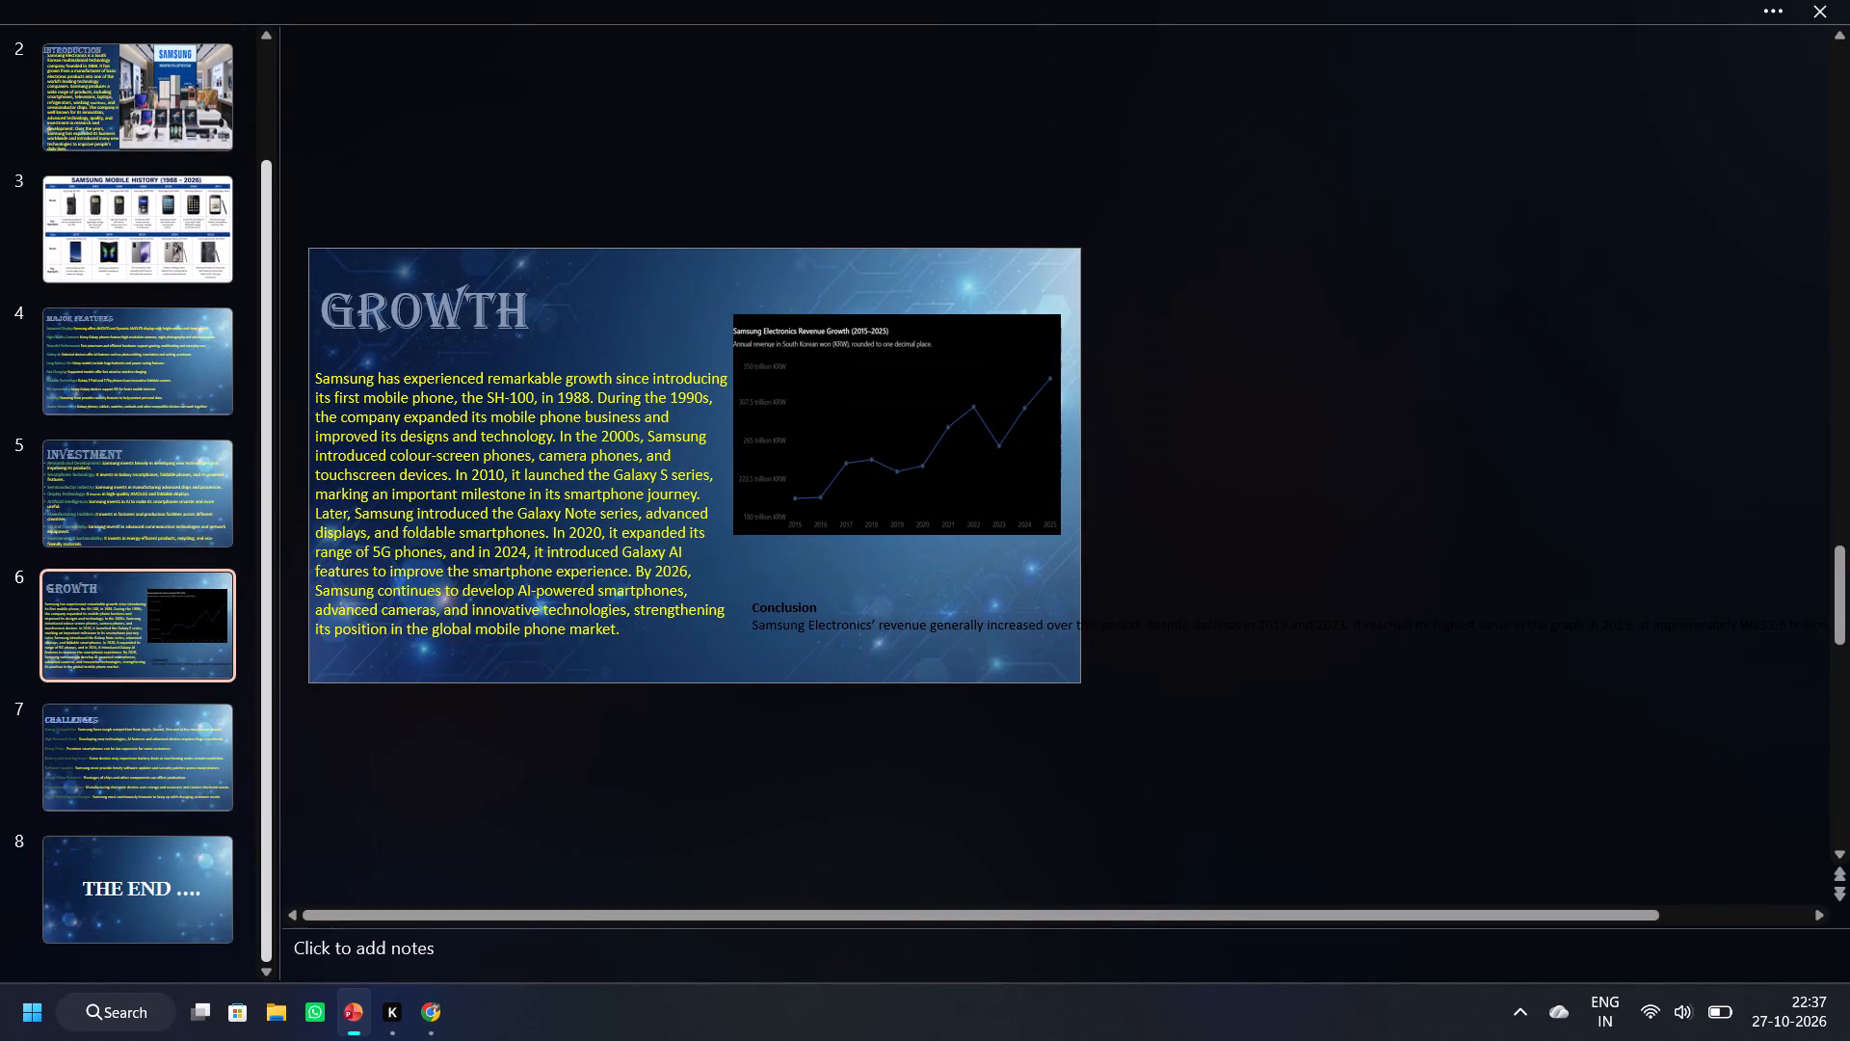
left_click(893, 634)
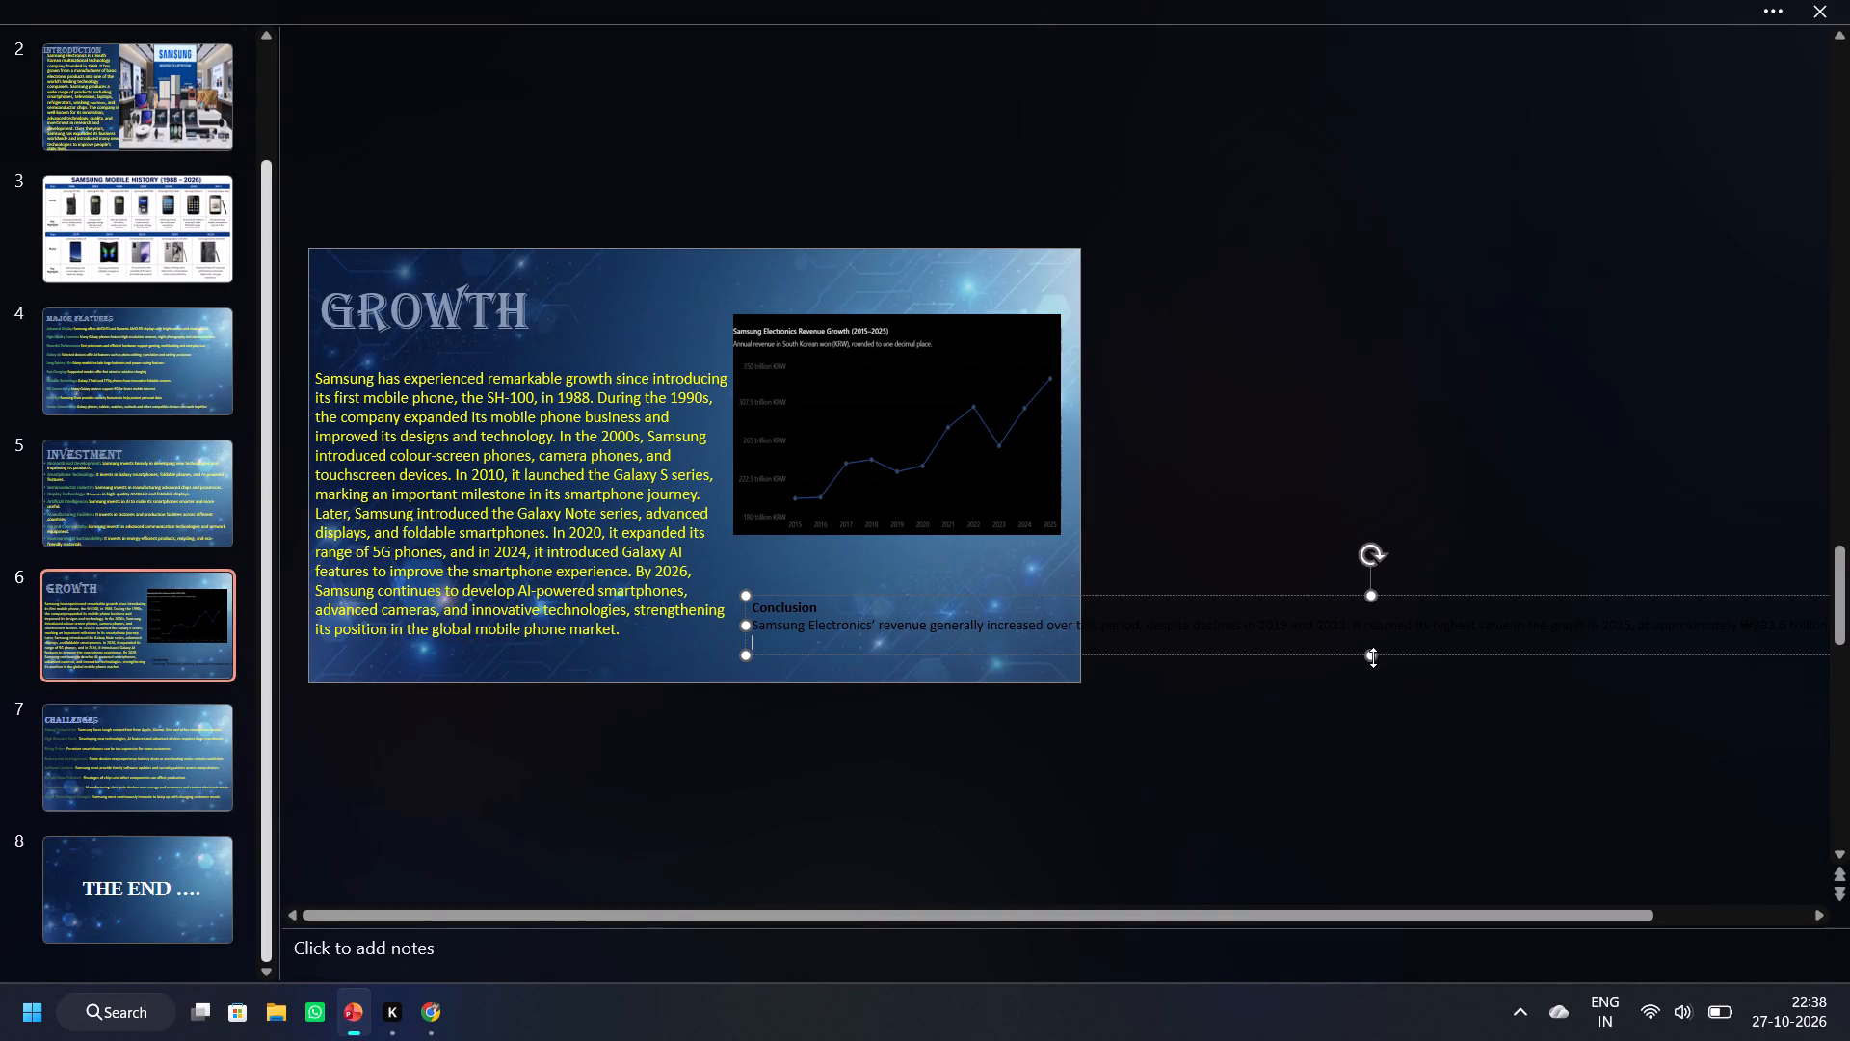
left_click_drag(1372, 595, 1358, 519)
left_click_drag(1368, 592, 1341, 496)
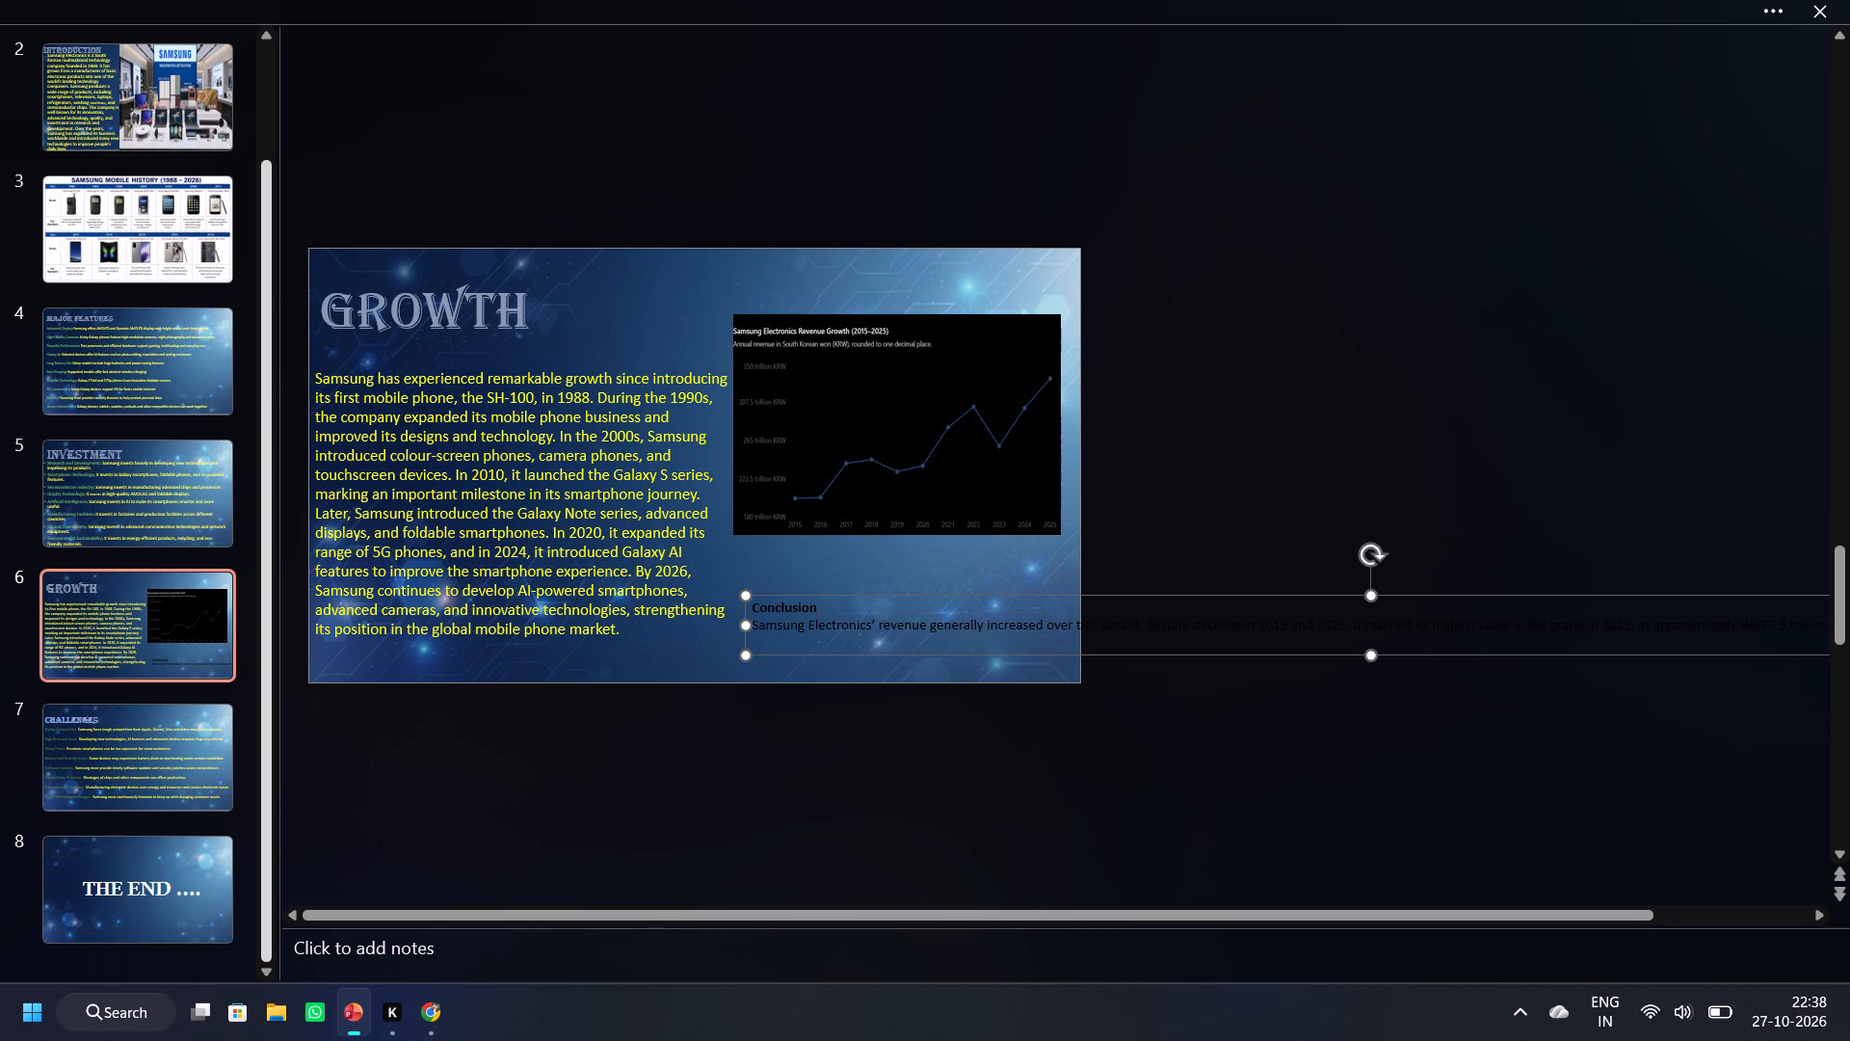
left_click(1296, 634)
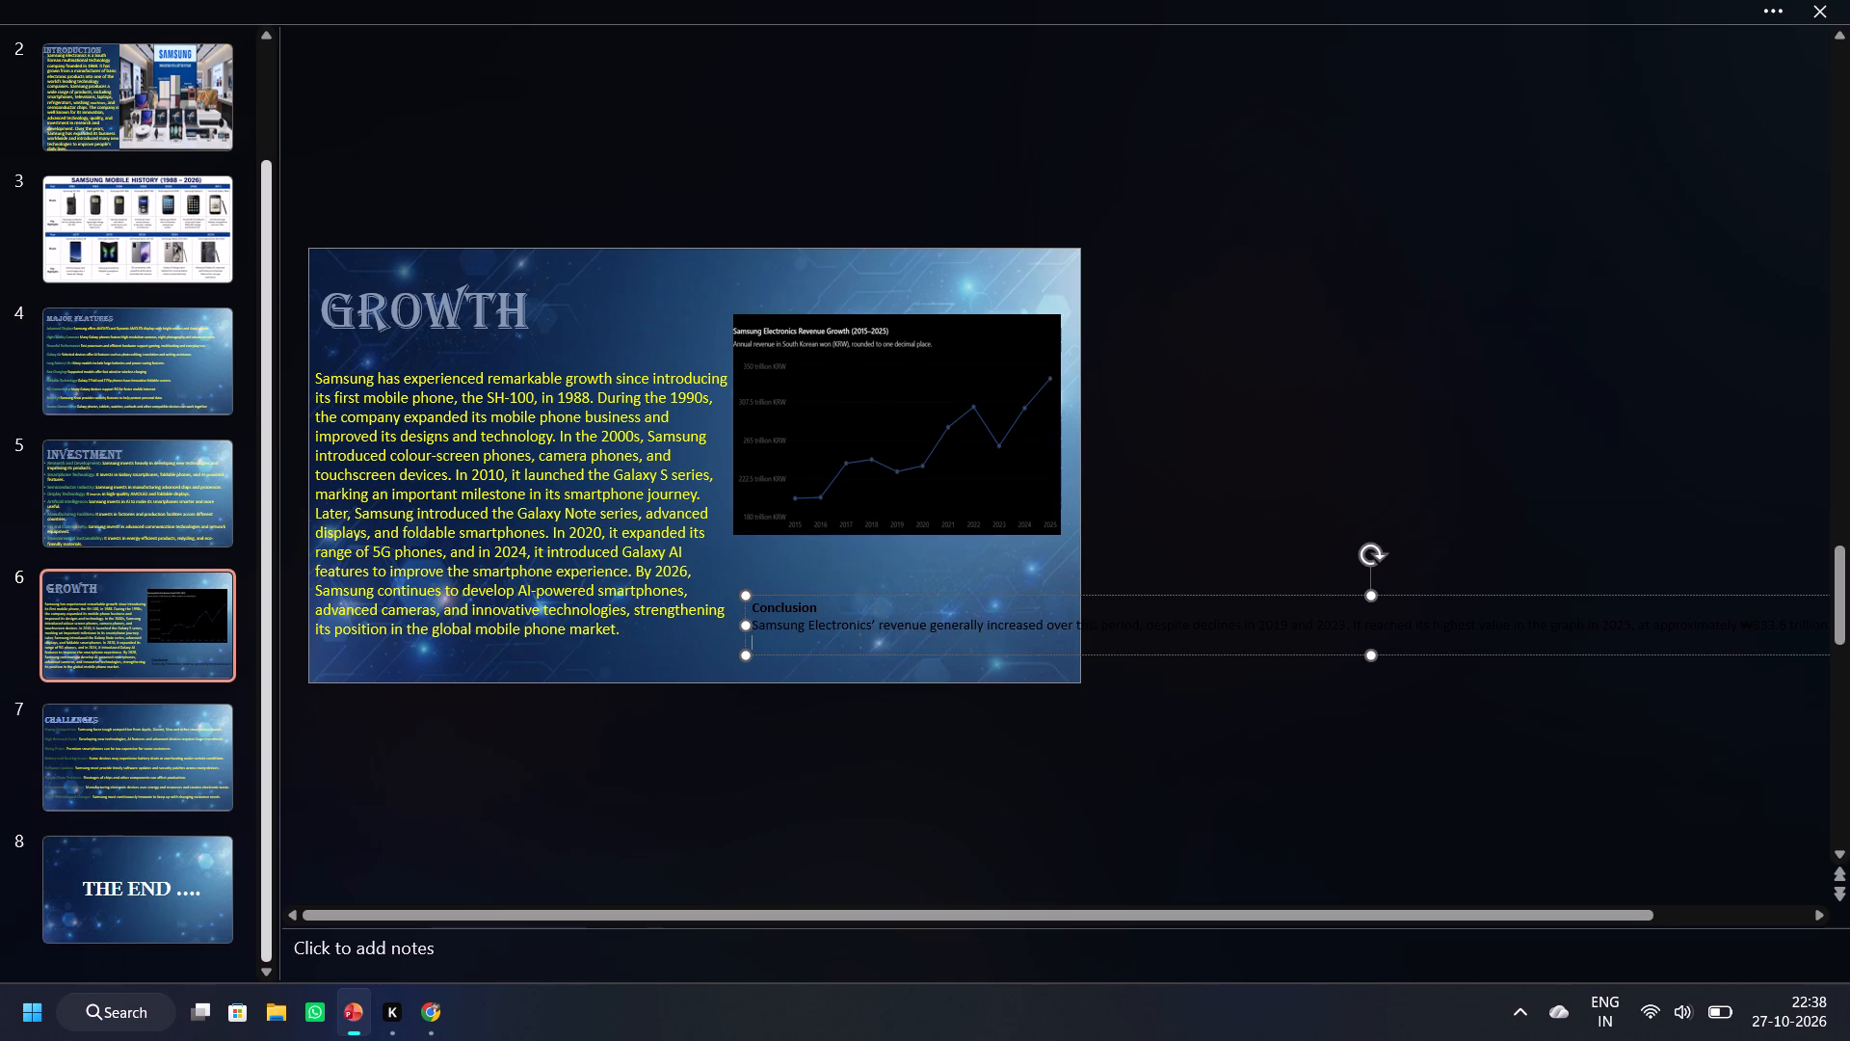
Move the overflowing conclusion text box off the Growth slide into the empty area below it.
double_click(772, 613)
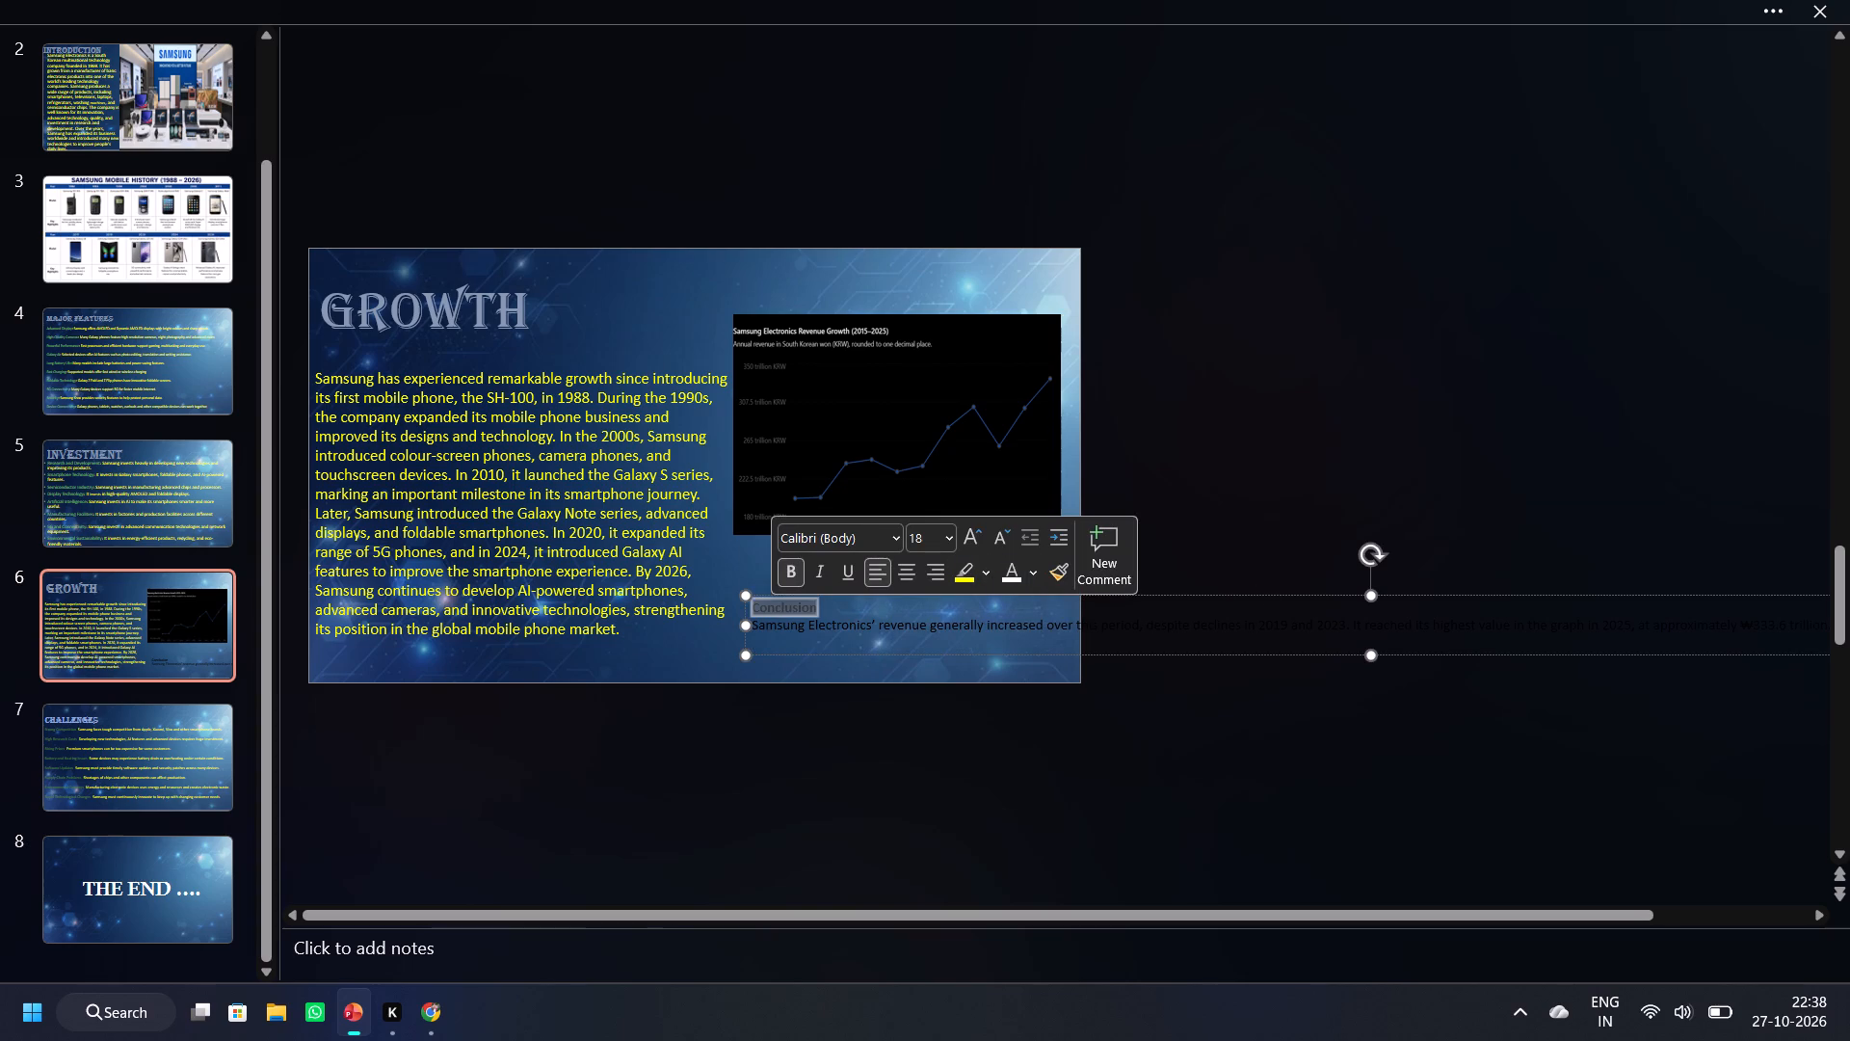
triple_click(746, 641)
left_click_drag(746, 641, 744, 756)
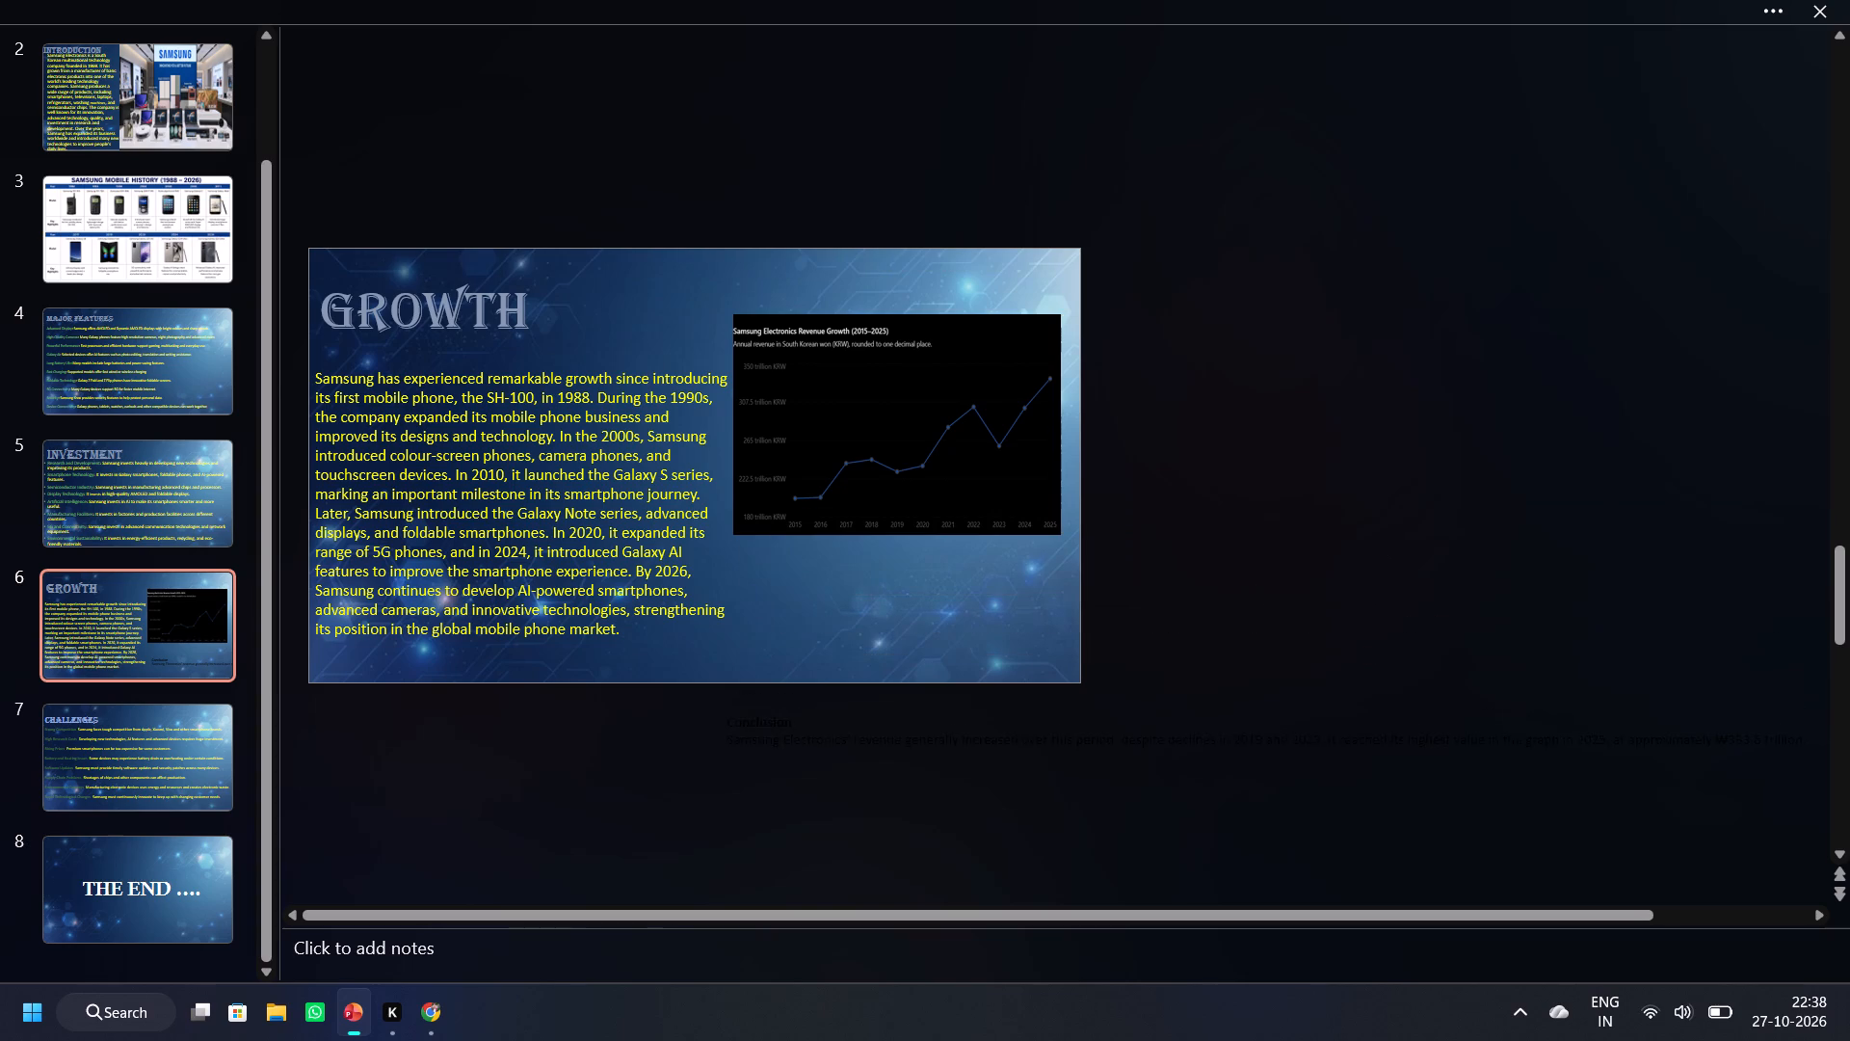
left_click_drag(744, 756, 716, 844)
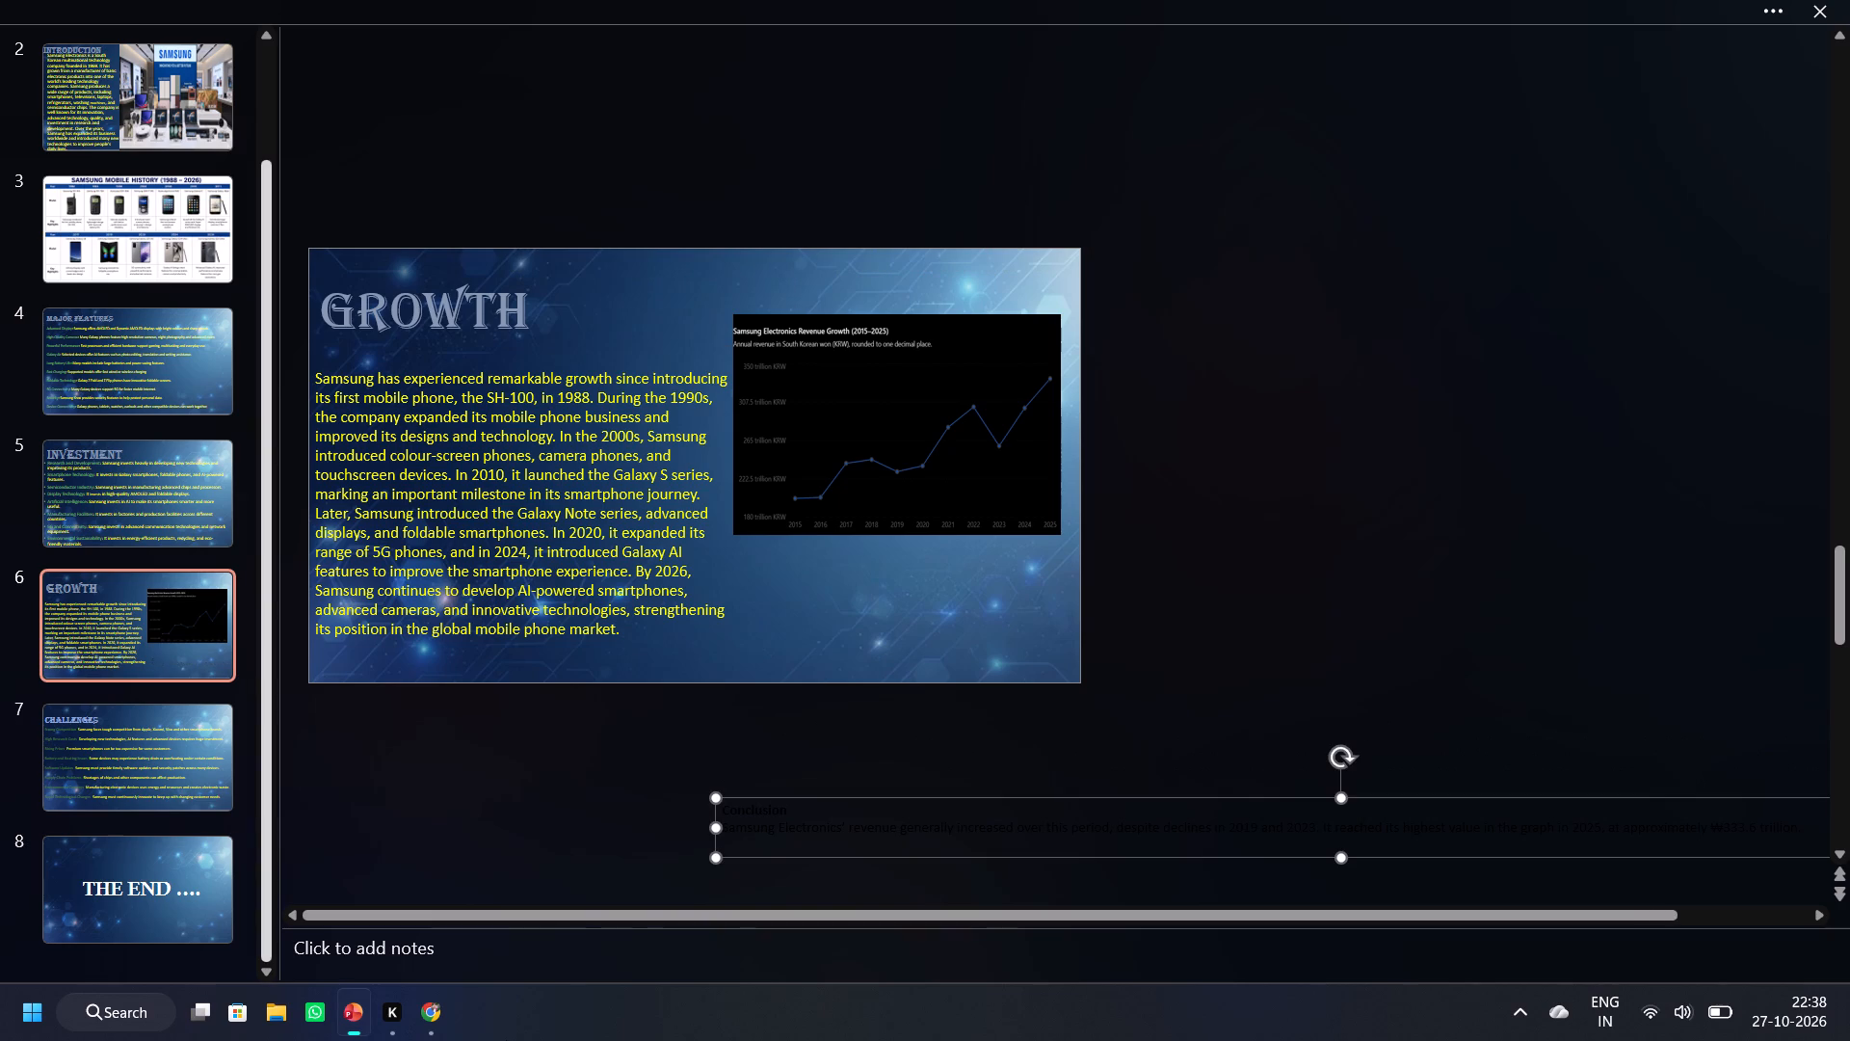
Draw a new text box about as wide as the revenue graph beneath it and paste the copied conclusion text into it.
left_click(359, 0)
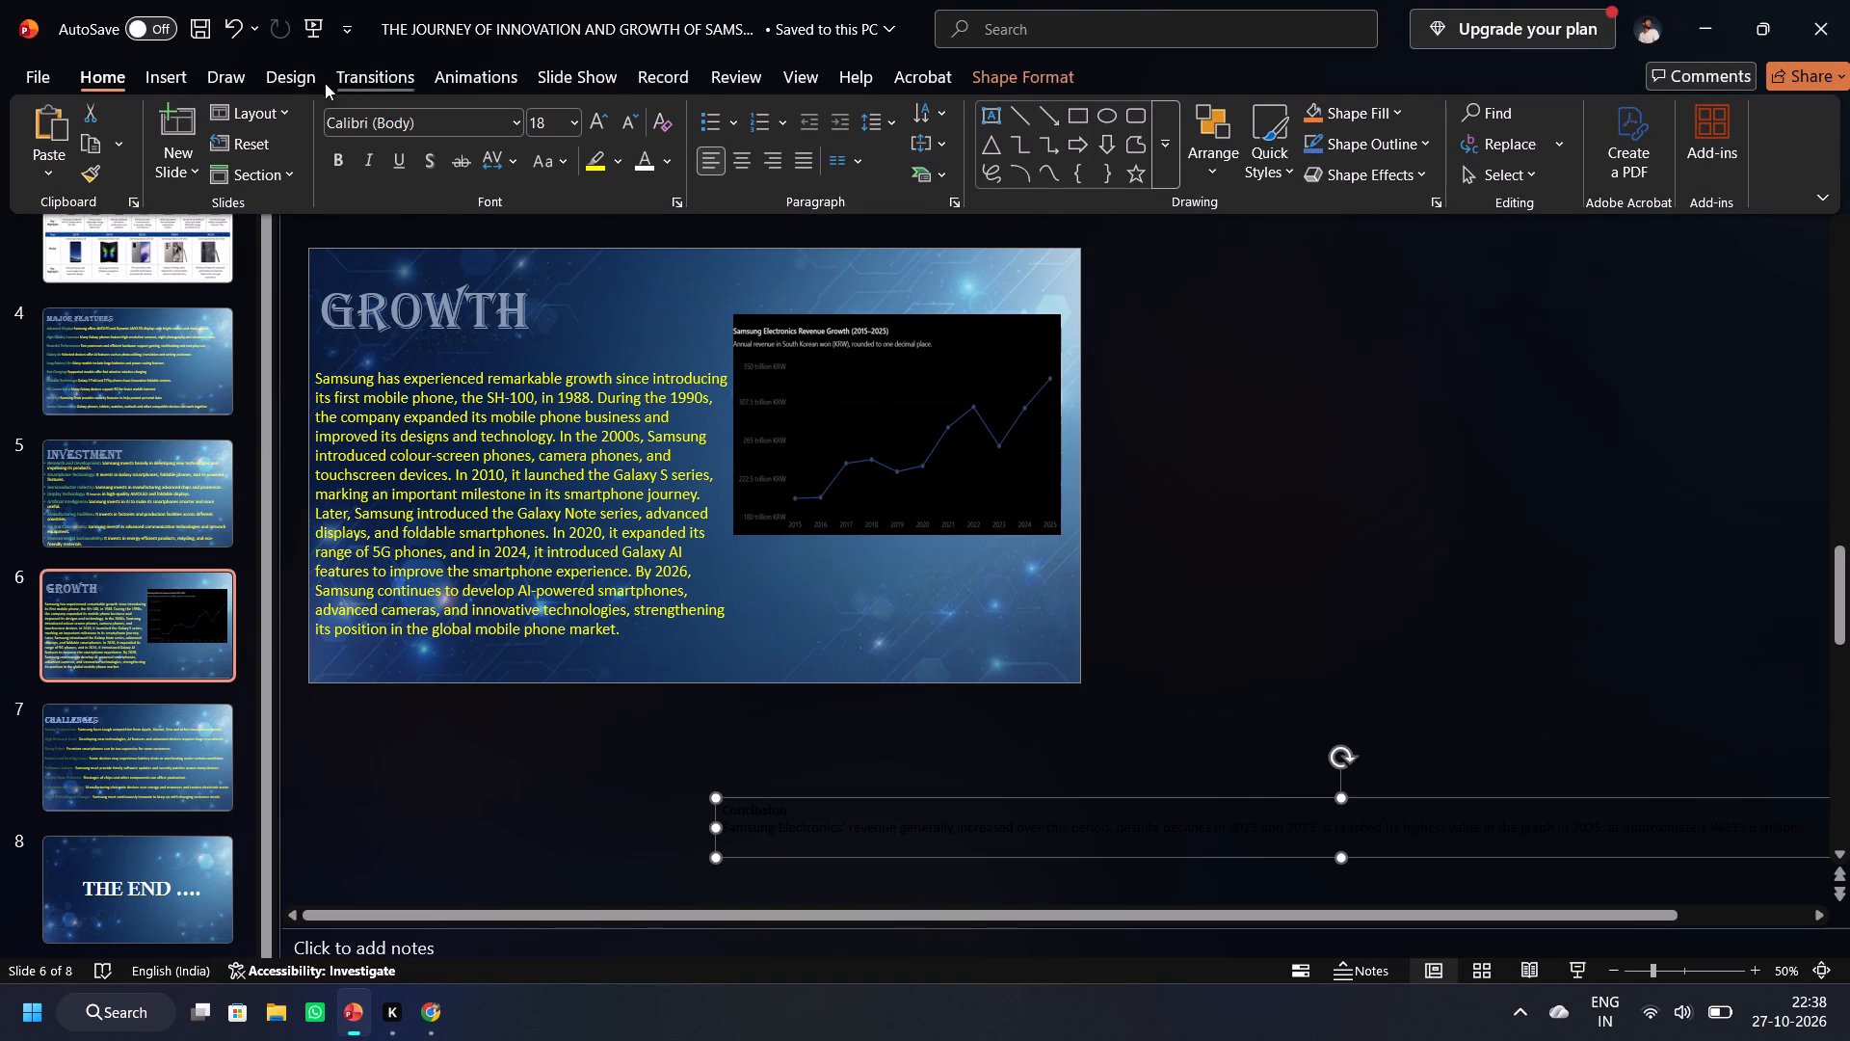
left_click(173, 67)
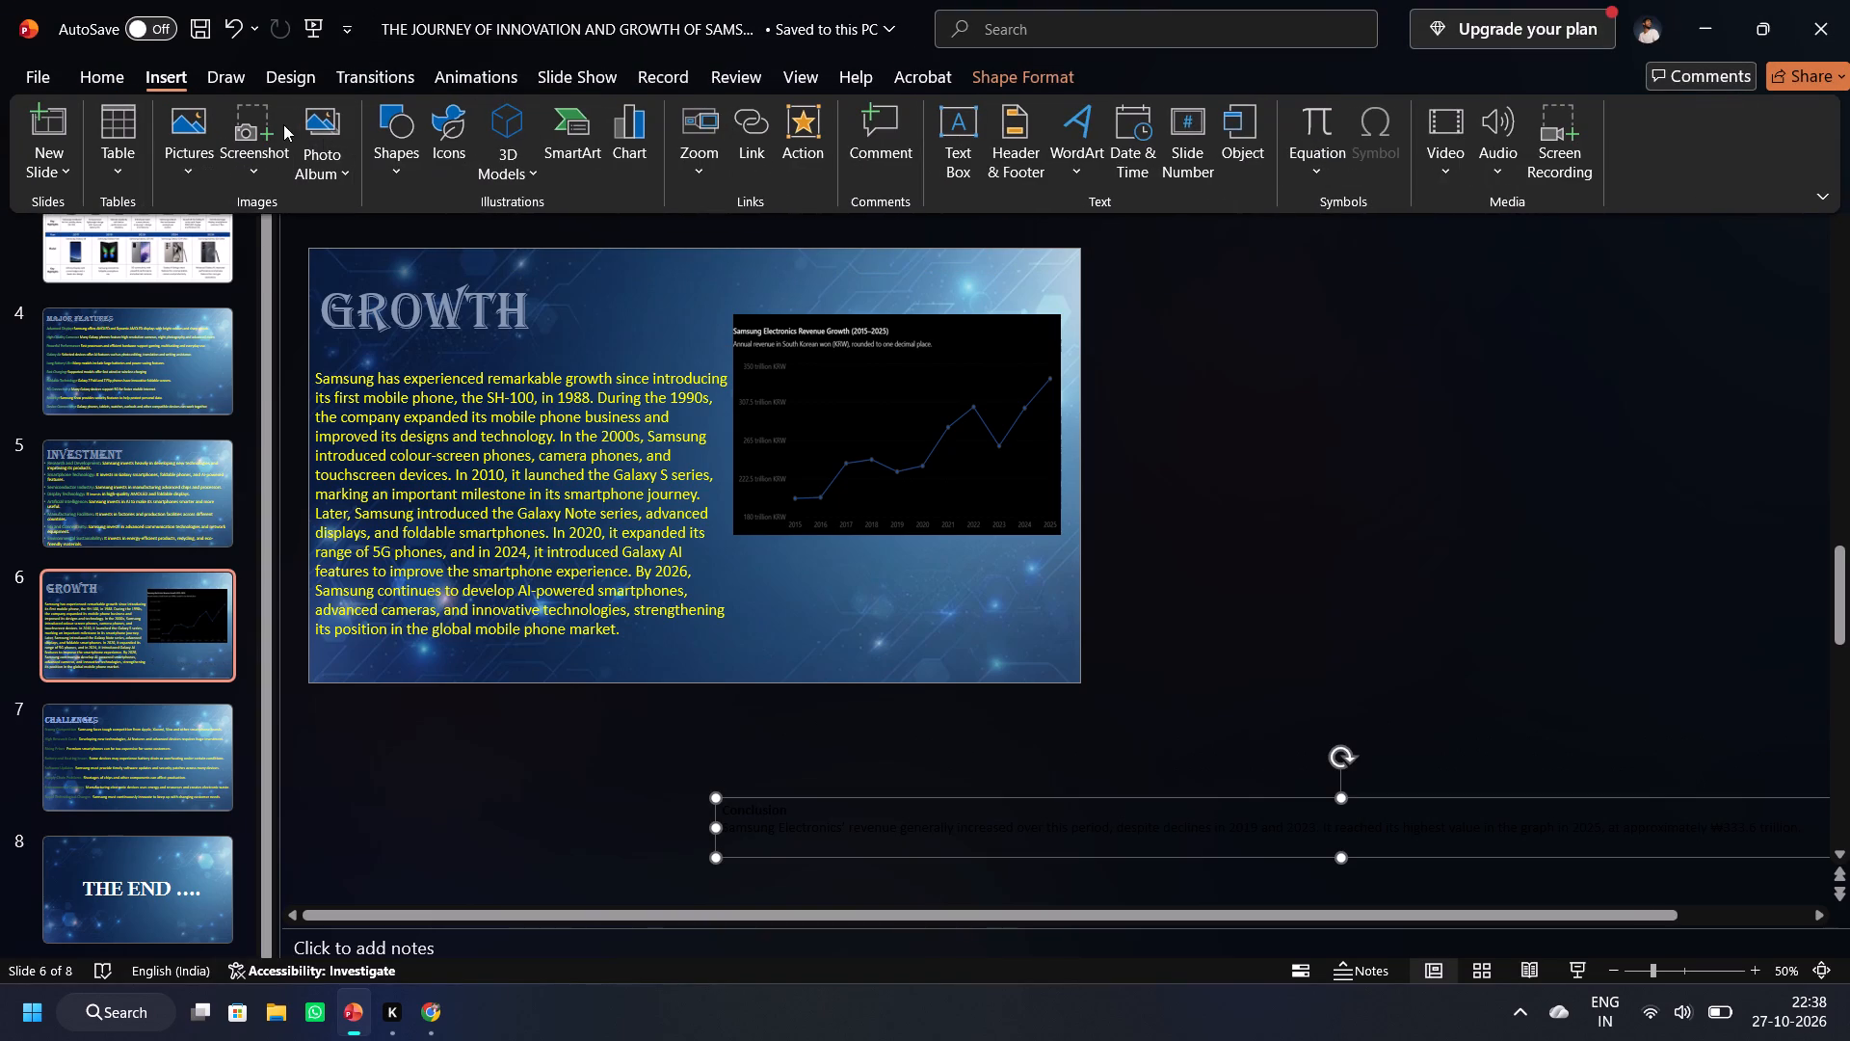
left_click(965, 147)
left_click(746, 565)
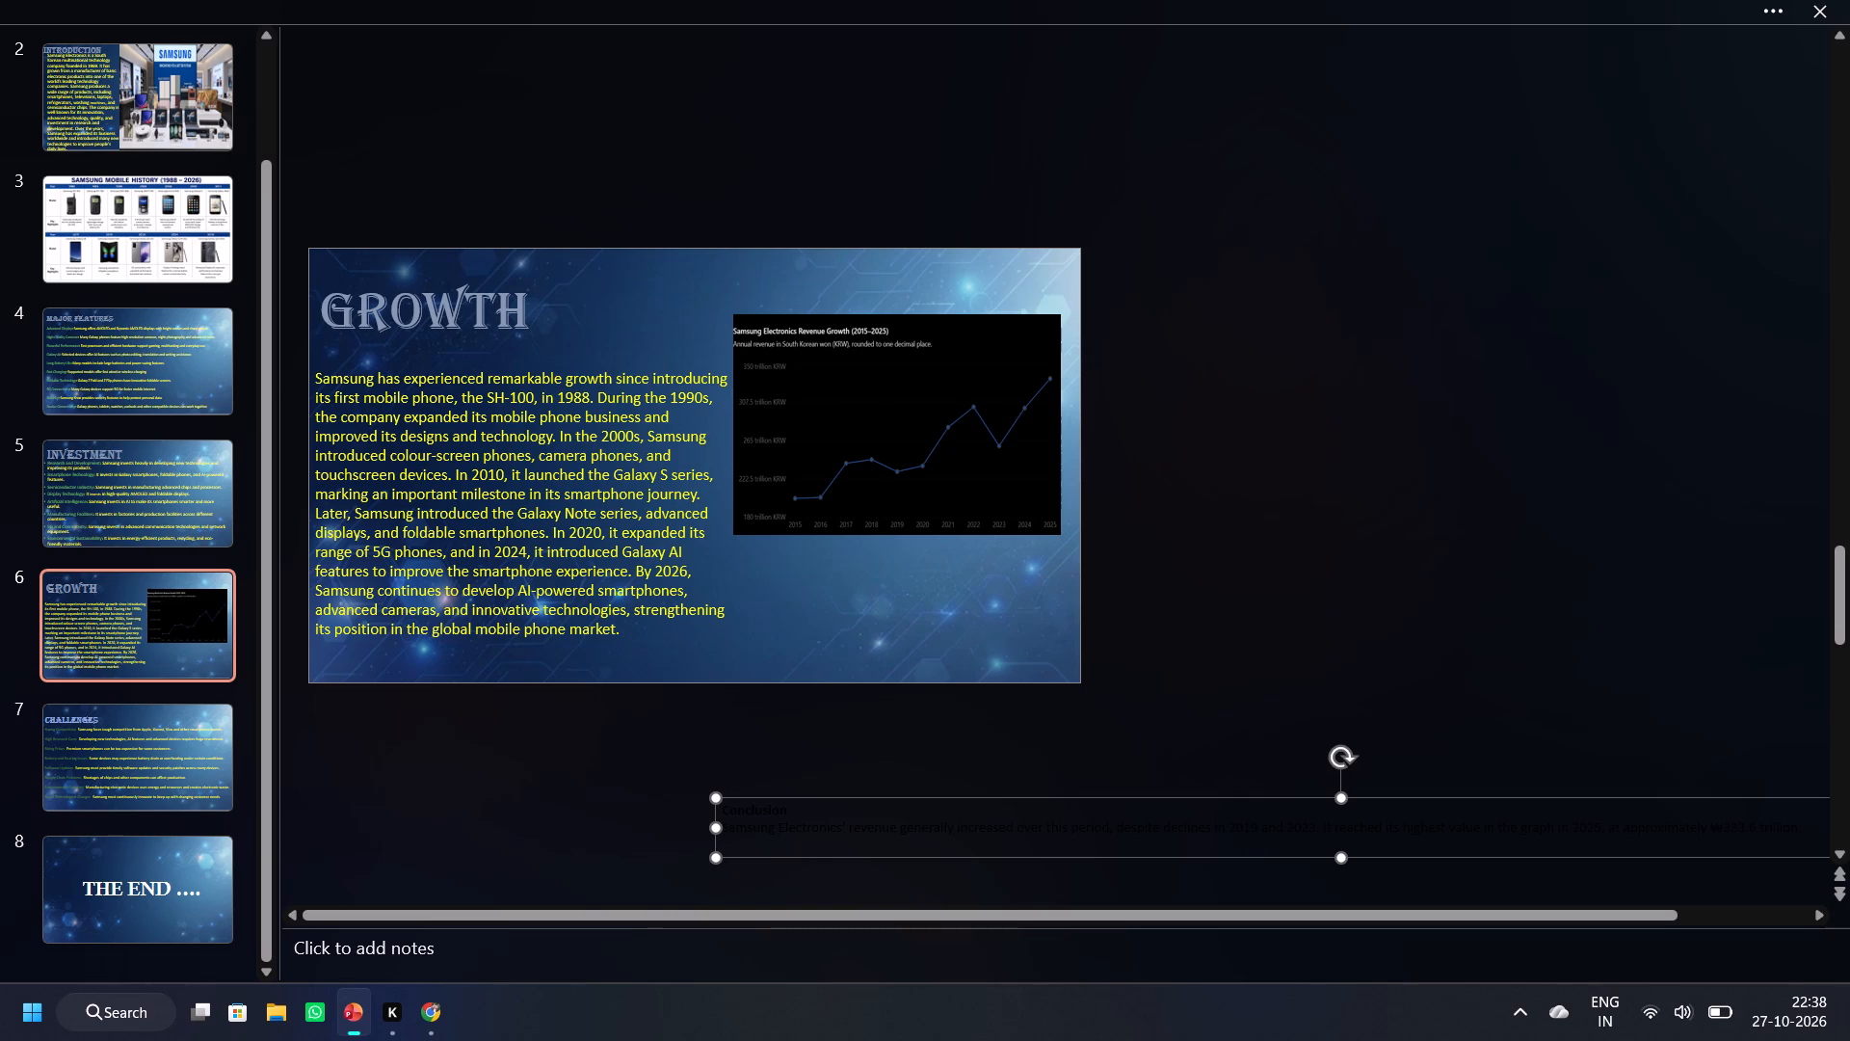
left_click_drag(757, 589, 1050, 669)
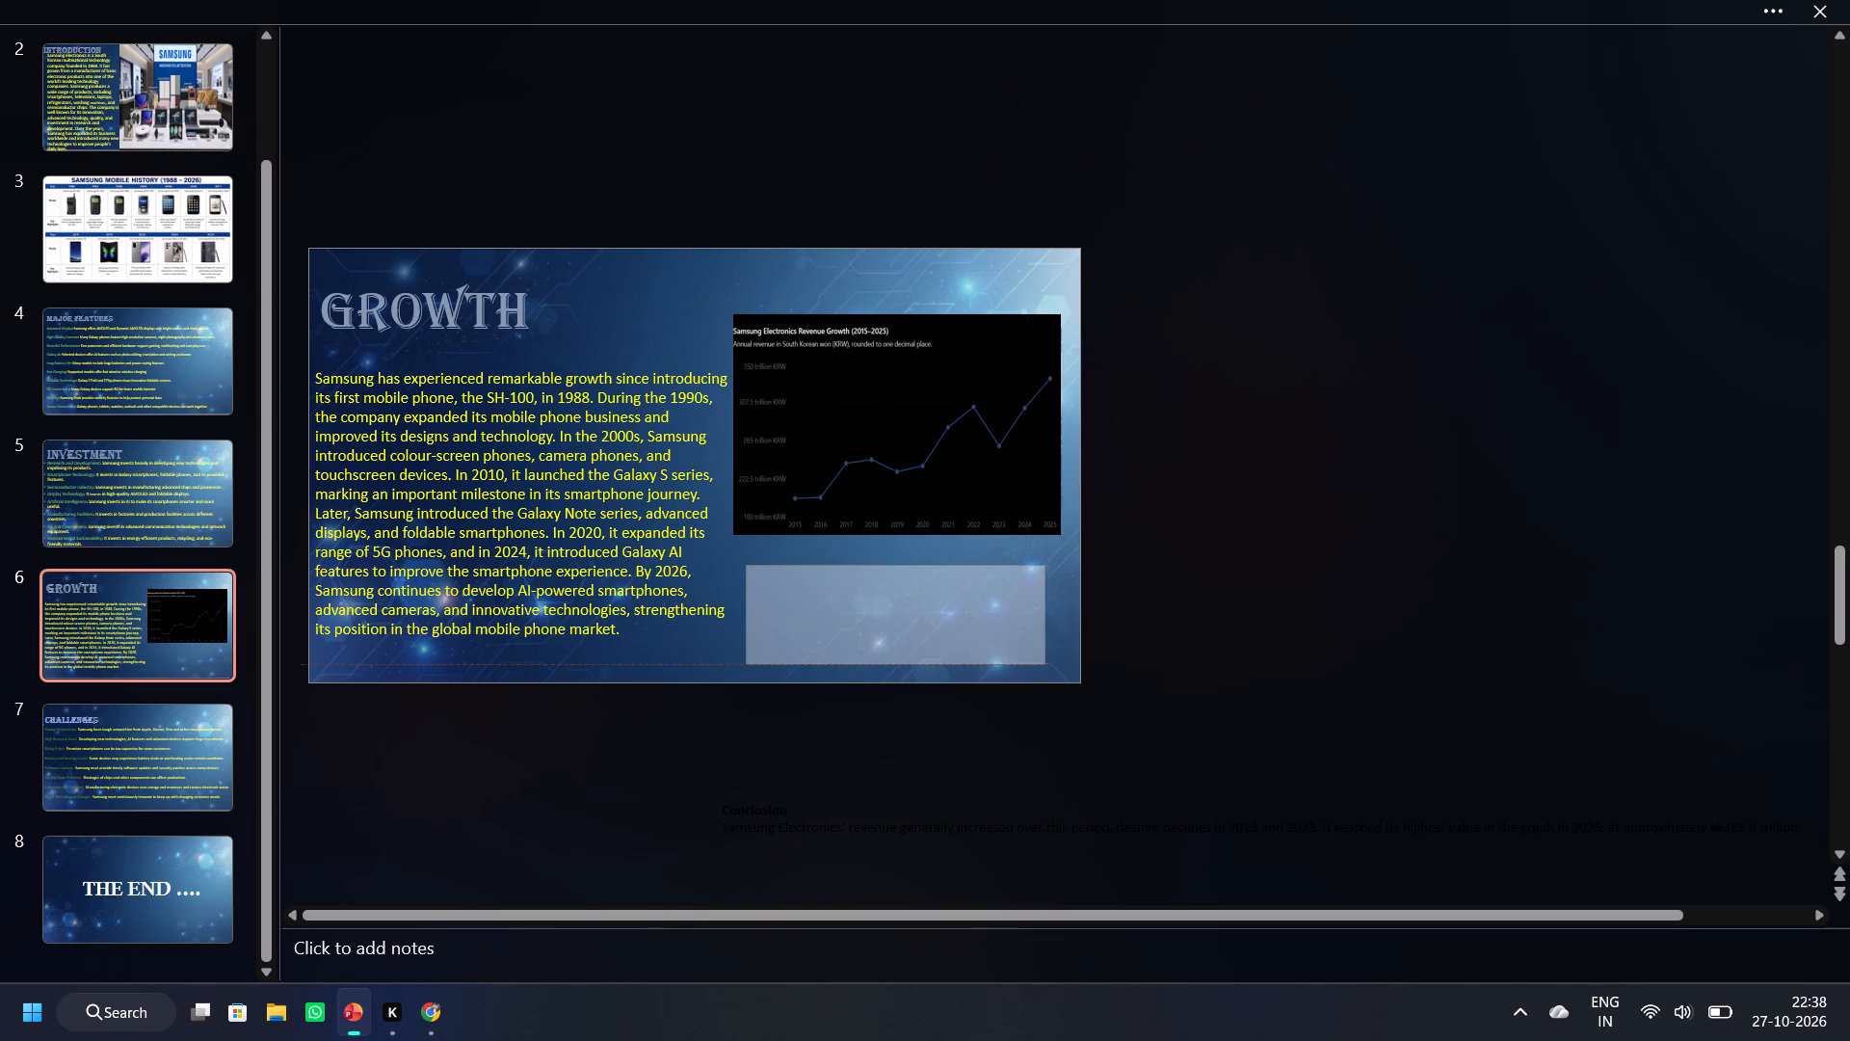
left_click_drag(1050, 669, 1063, 675)
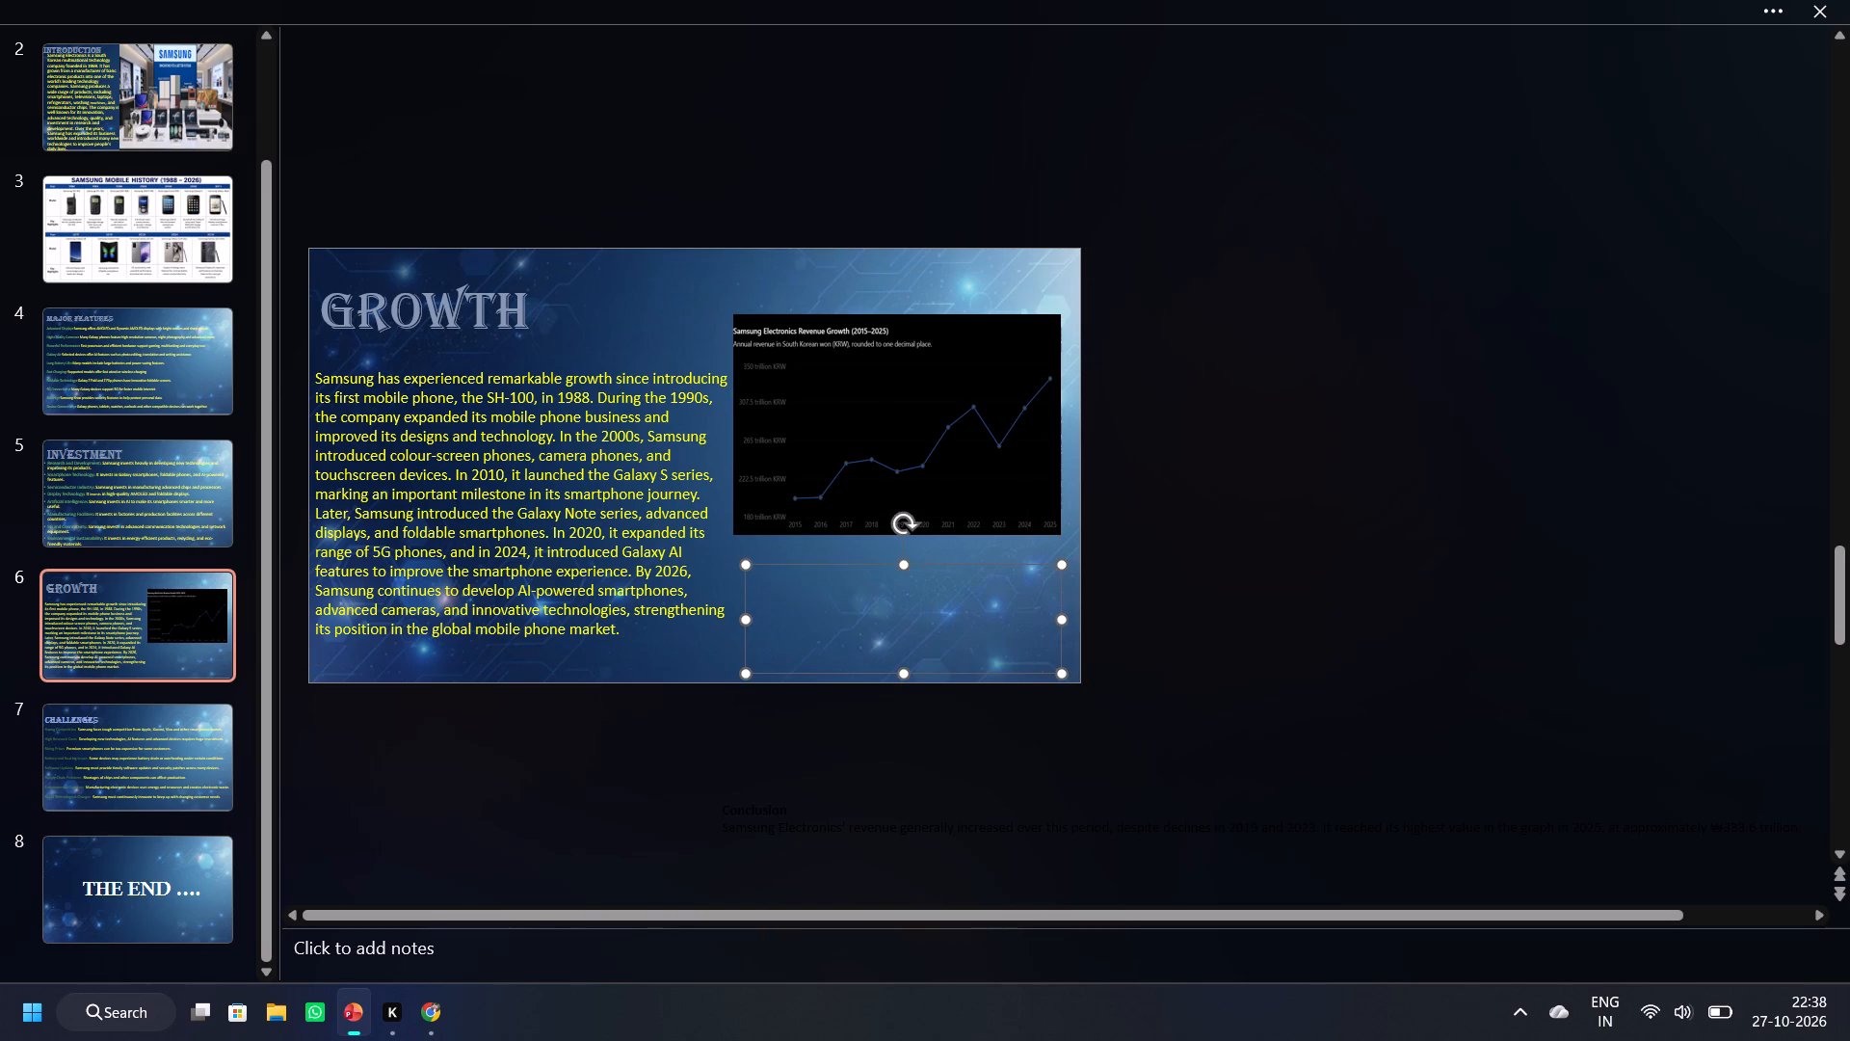
left_click(783, 602)
key("ctrl+v")
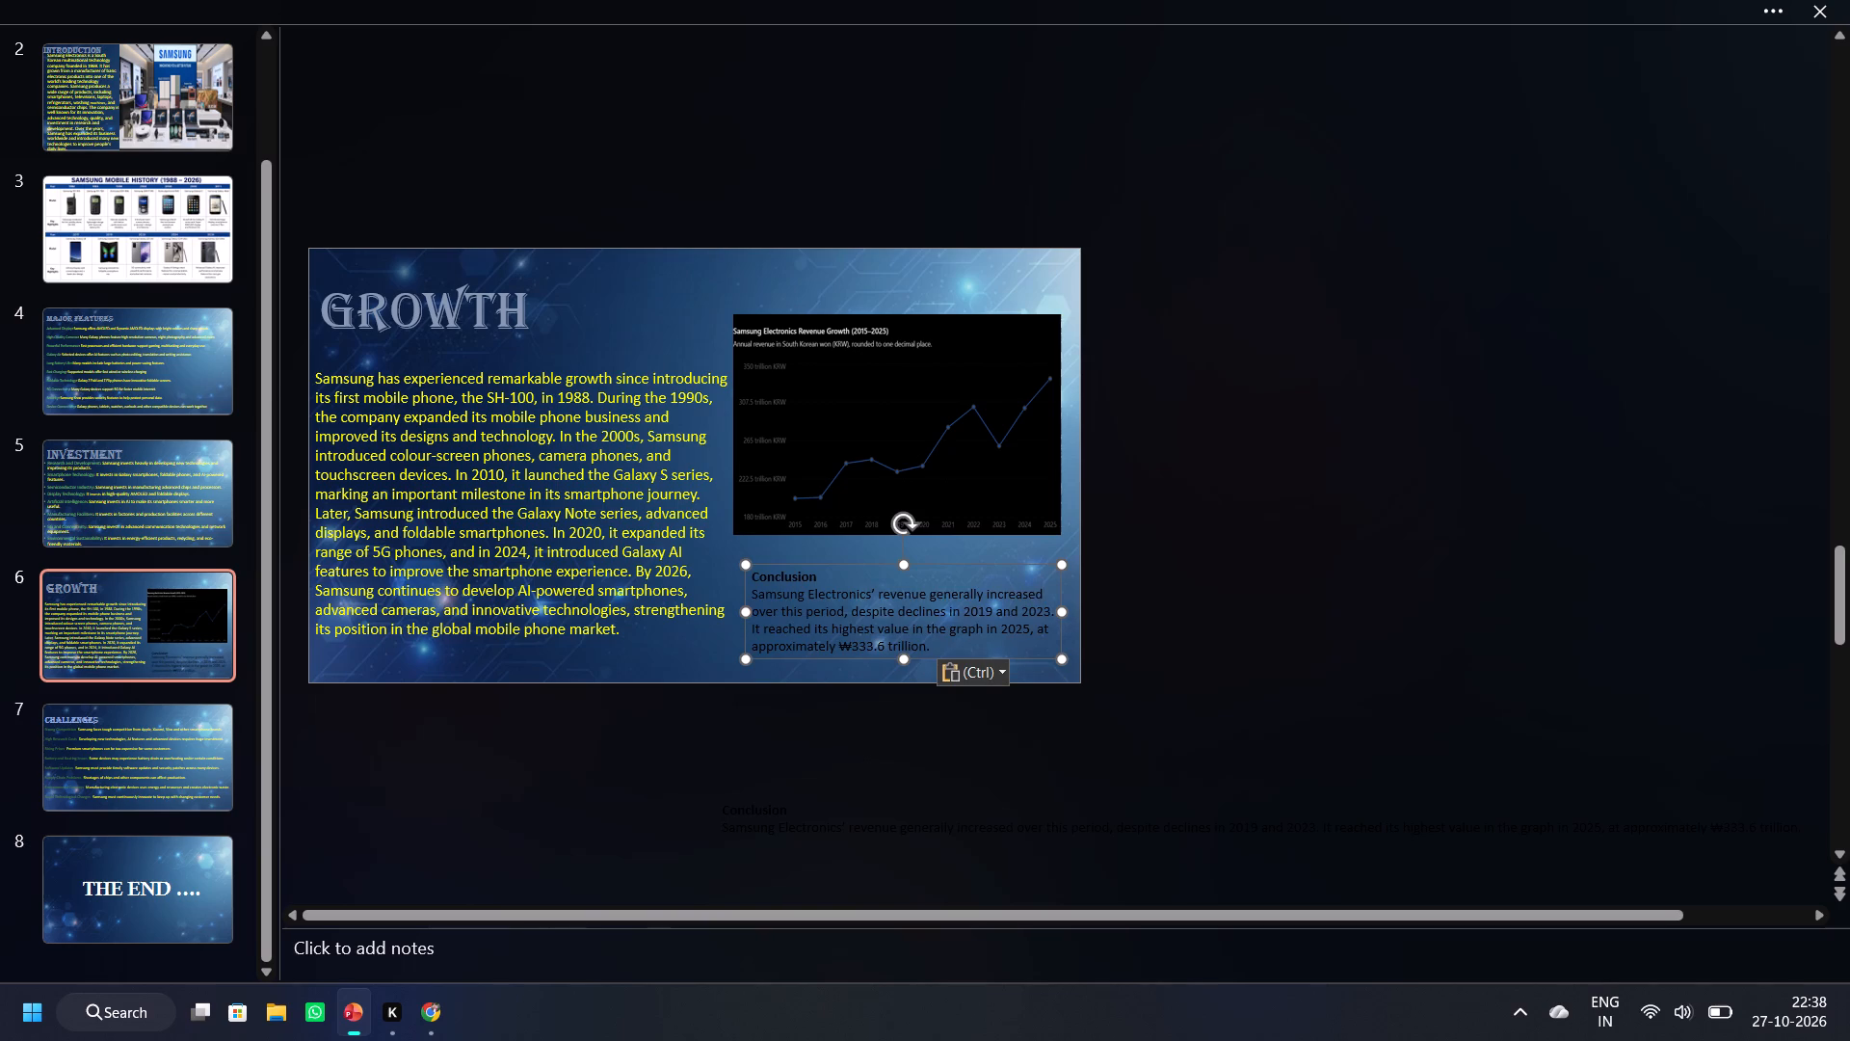
Colour the "Conclusion" heading beneath the revenue graph with the recently used green.
left_click(755, 573)
left_click_drag(755, 573, 826, 563)
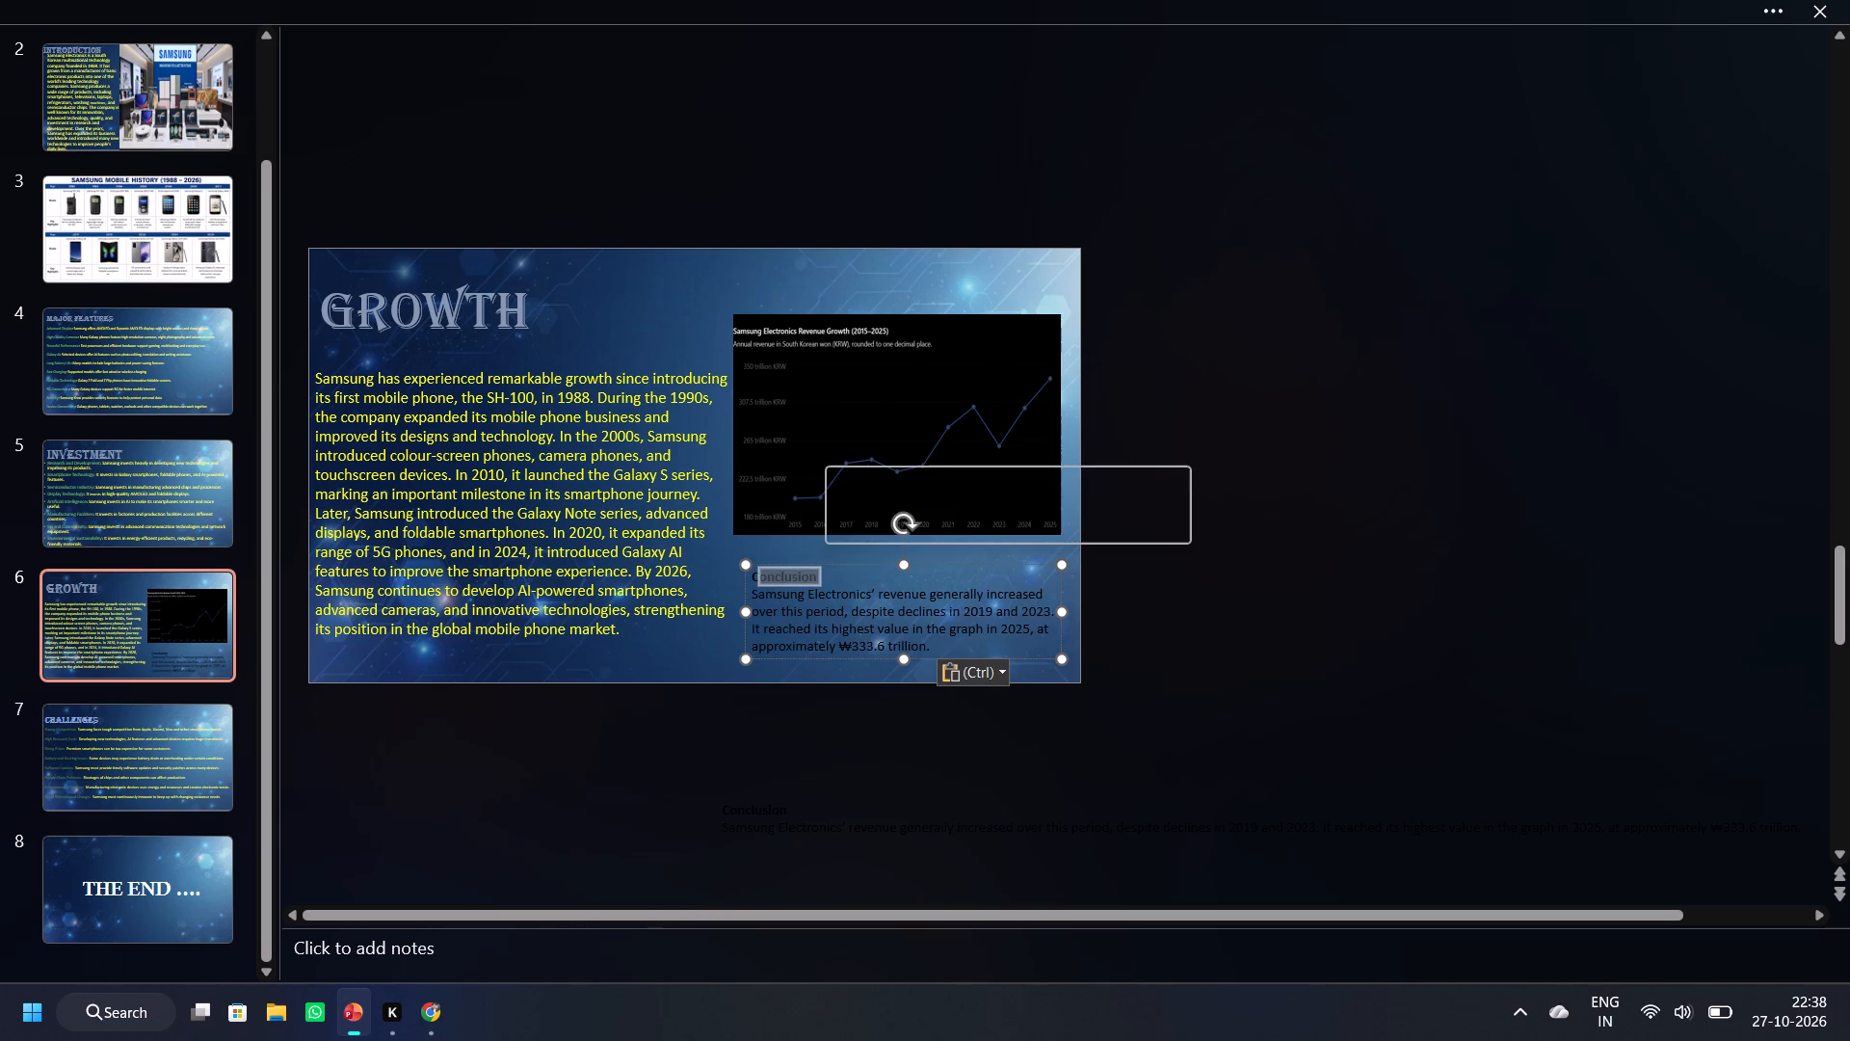
left_click(753, 571)
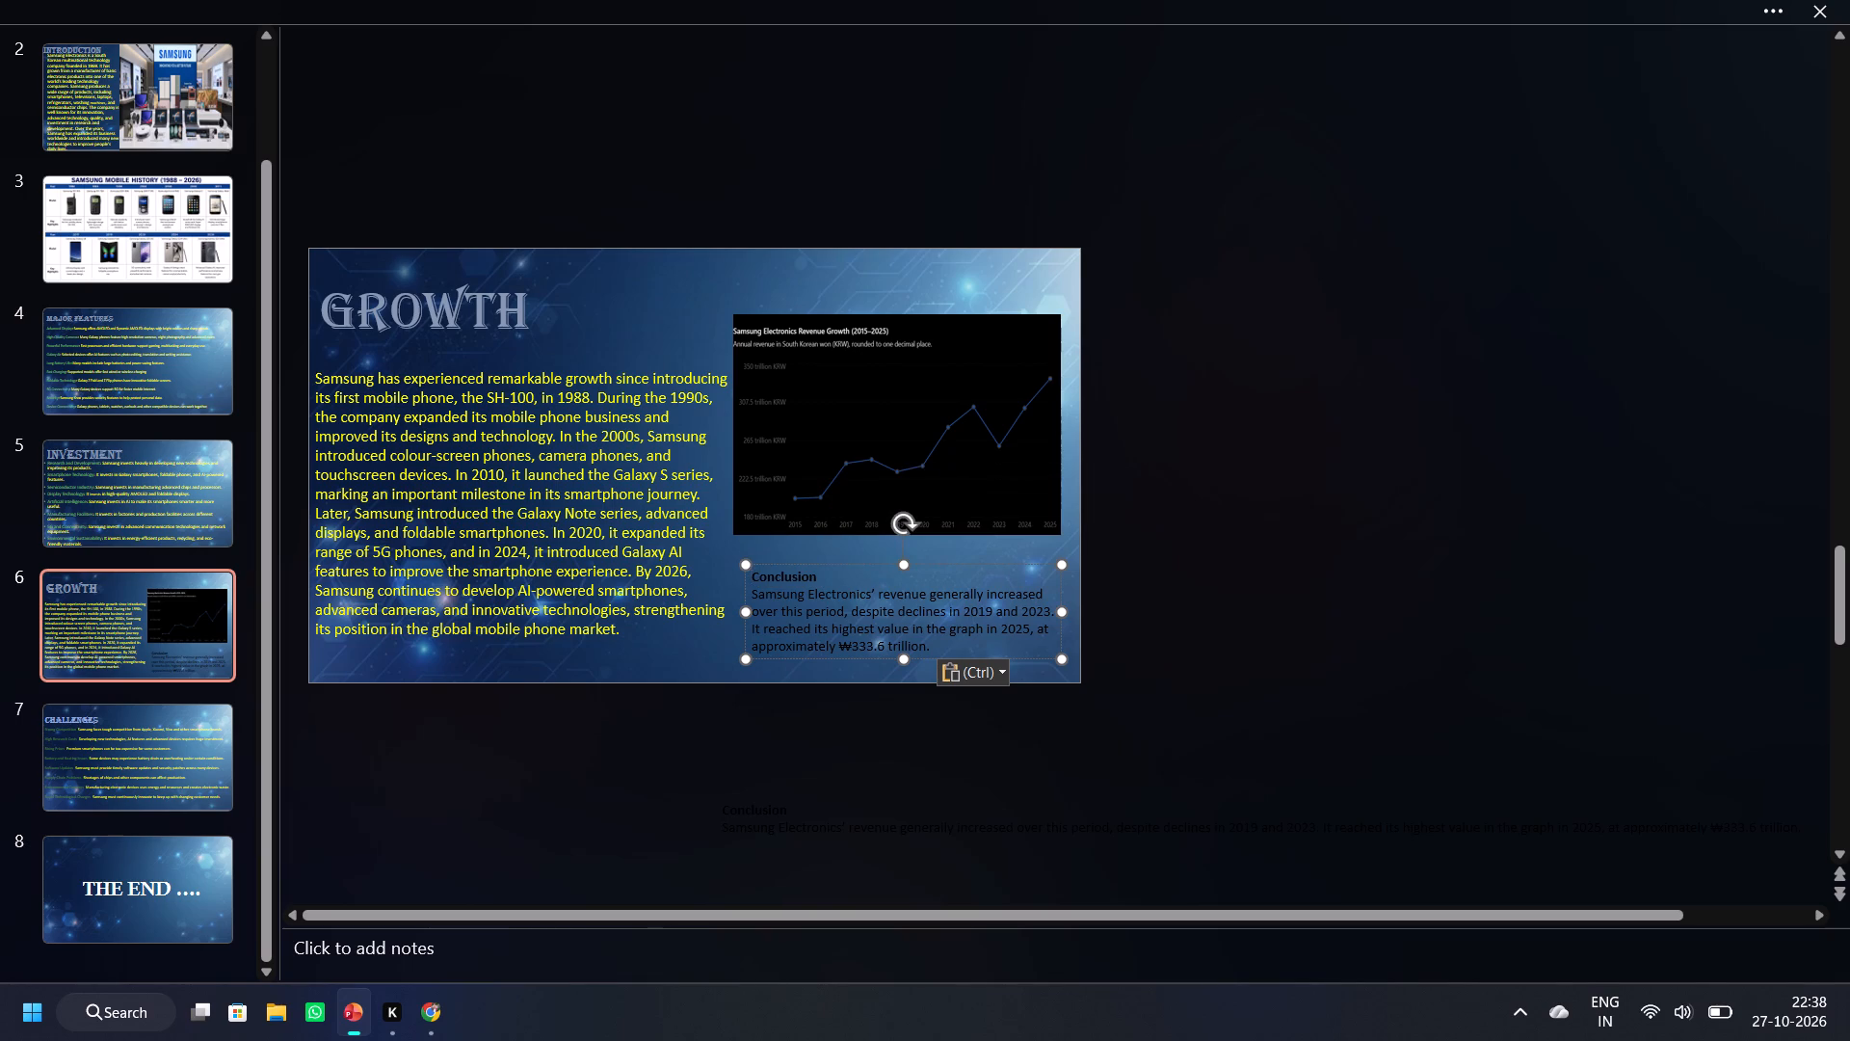
triple_click(806, 576)
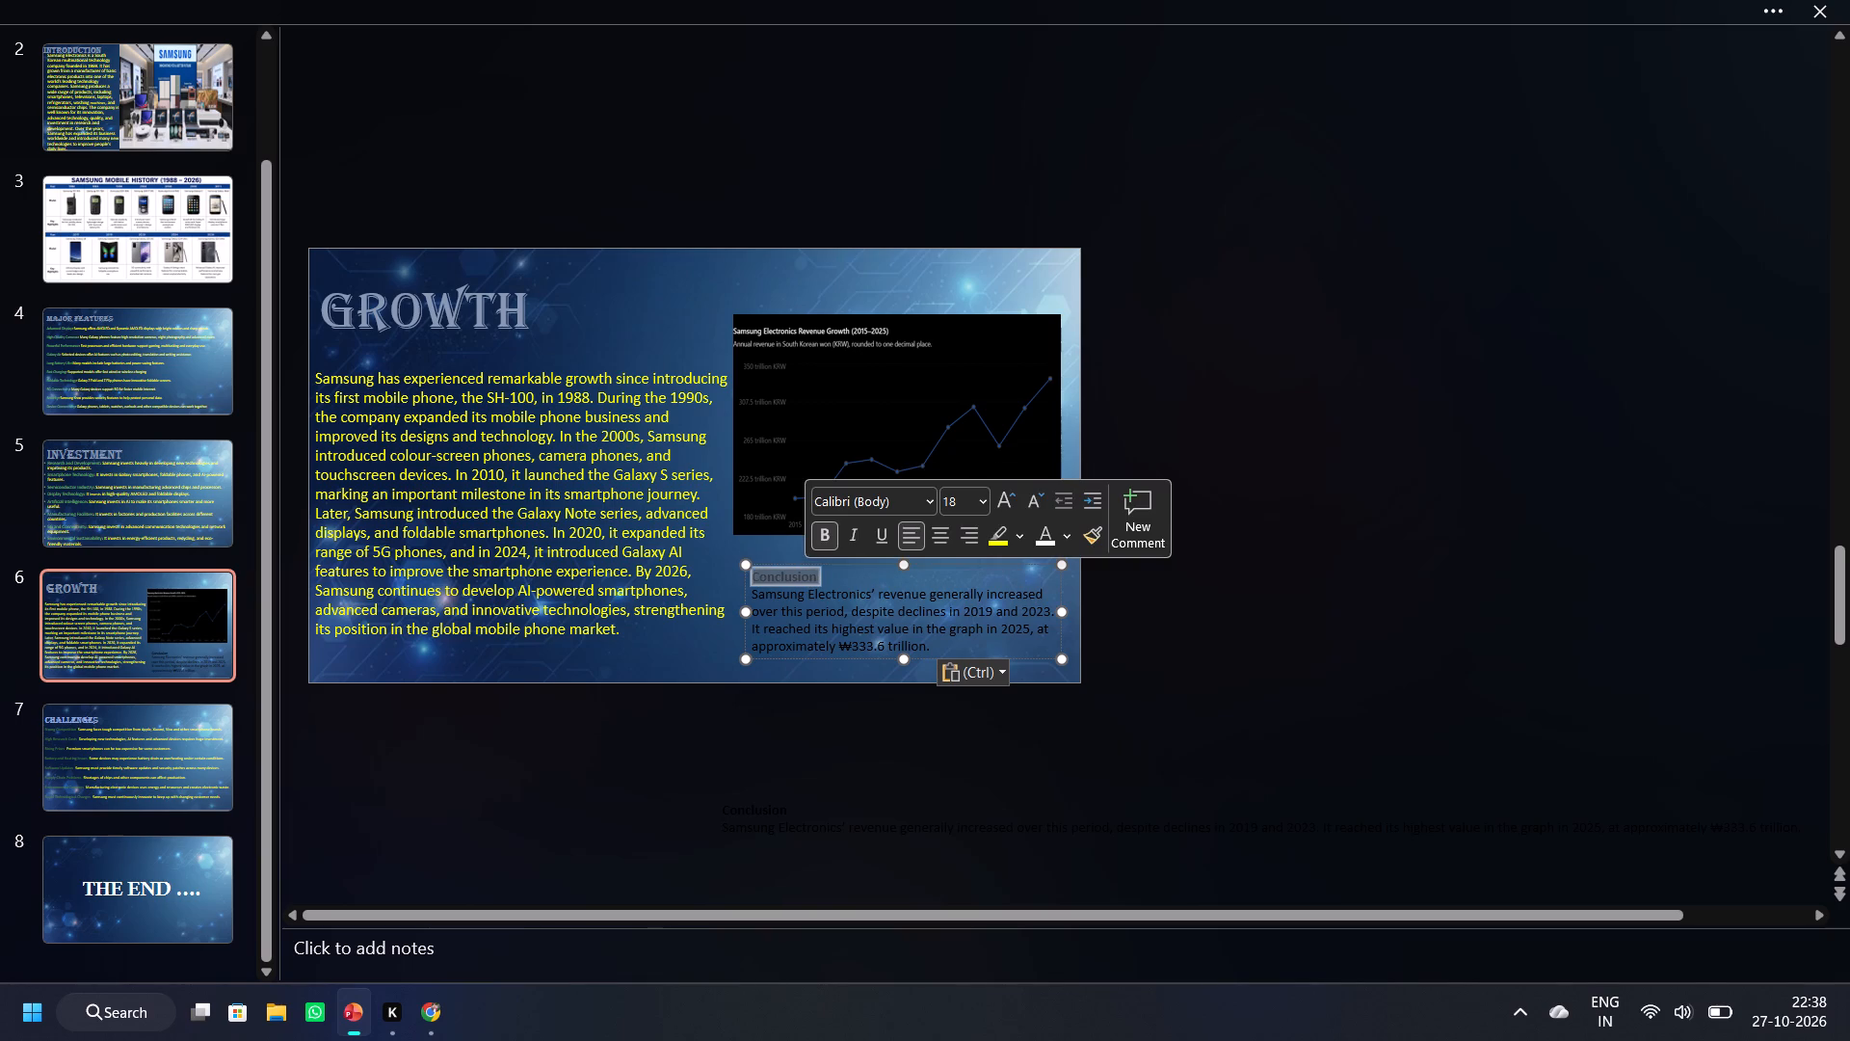
left_click(1043, 540)
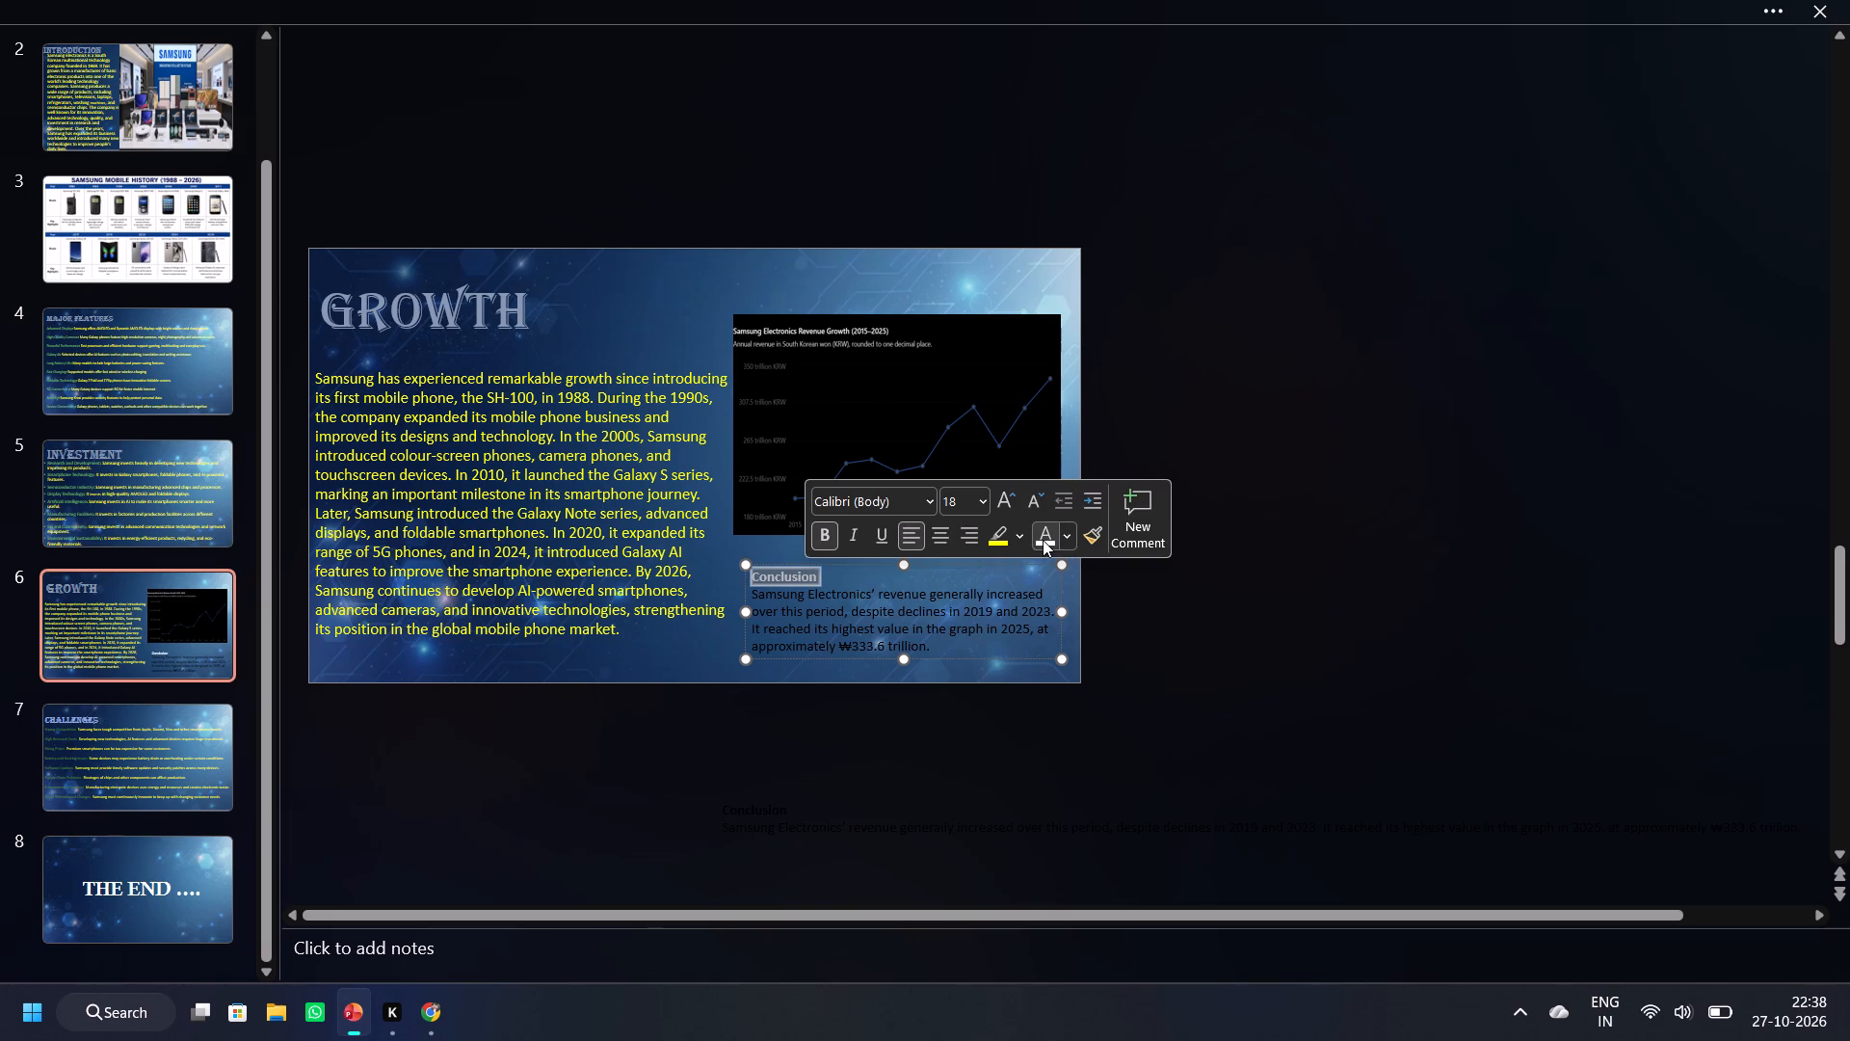
left_click(1070, 545)
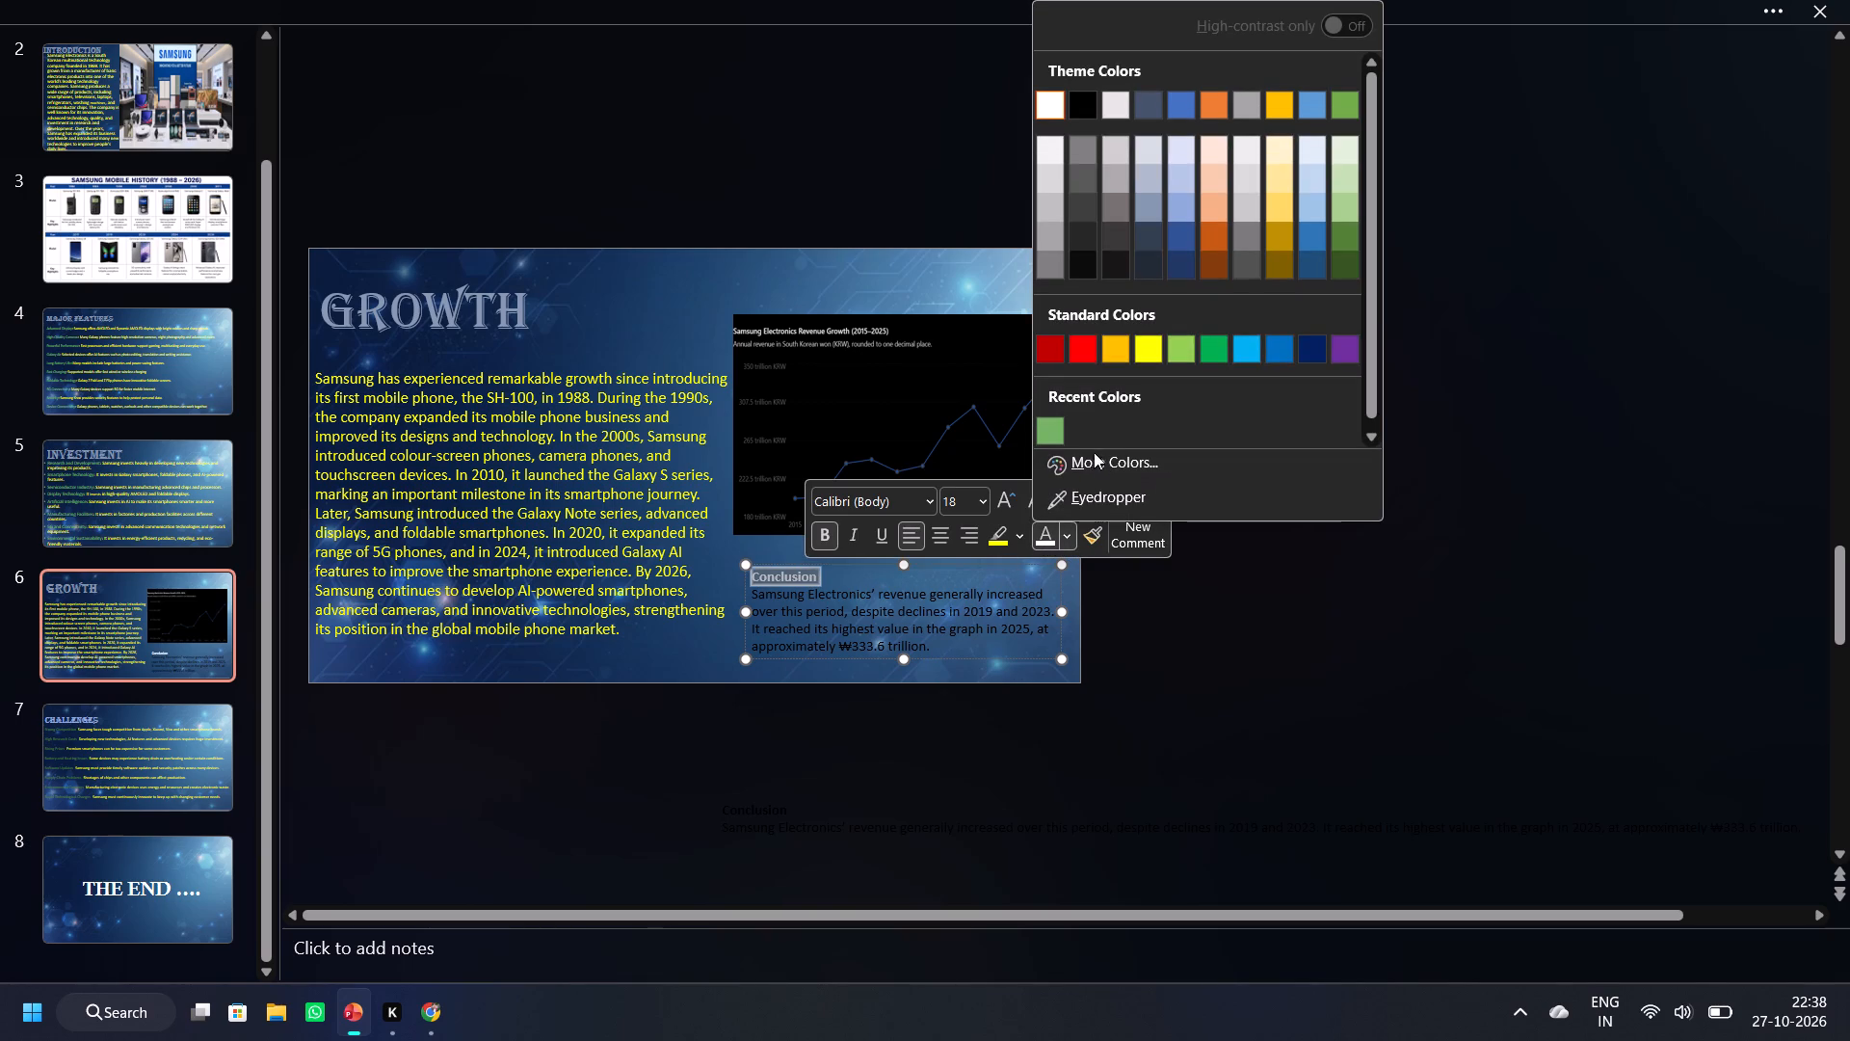
left_click(1044, 426)
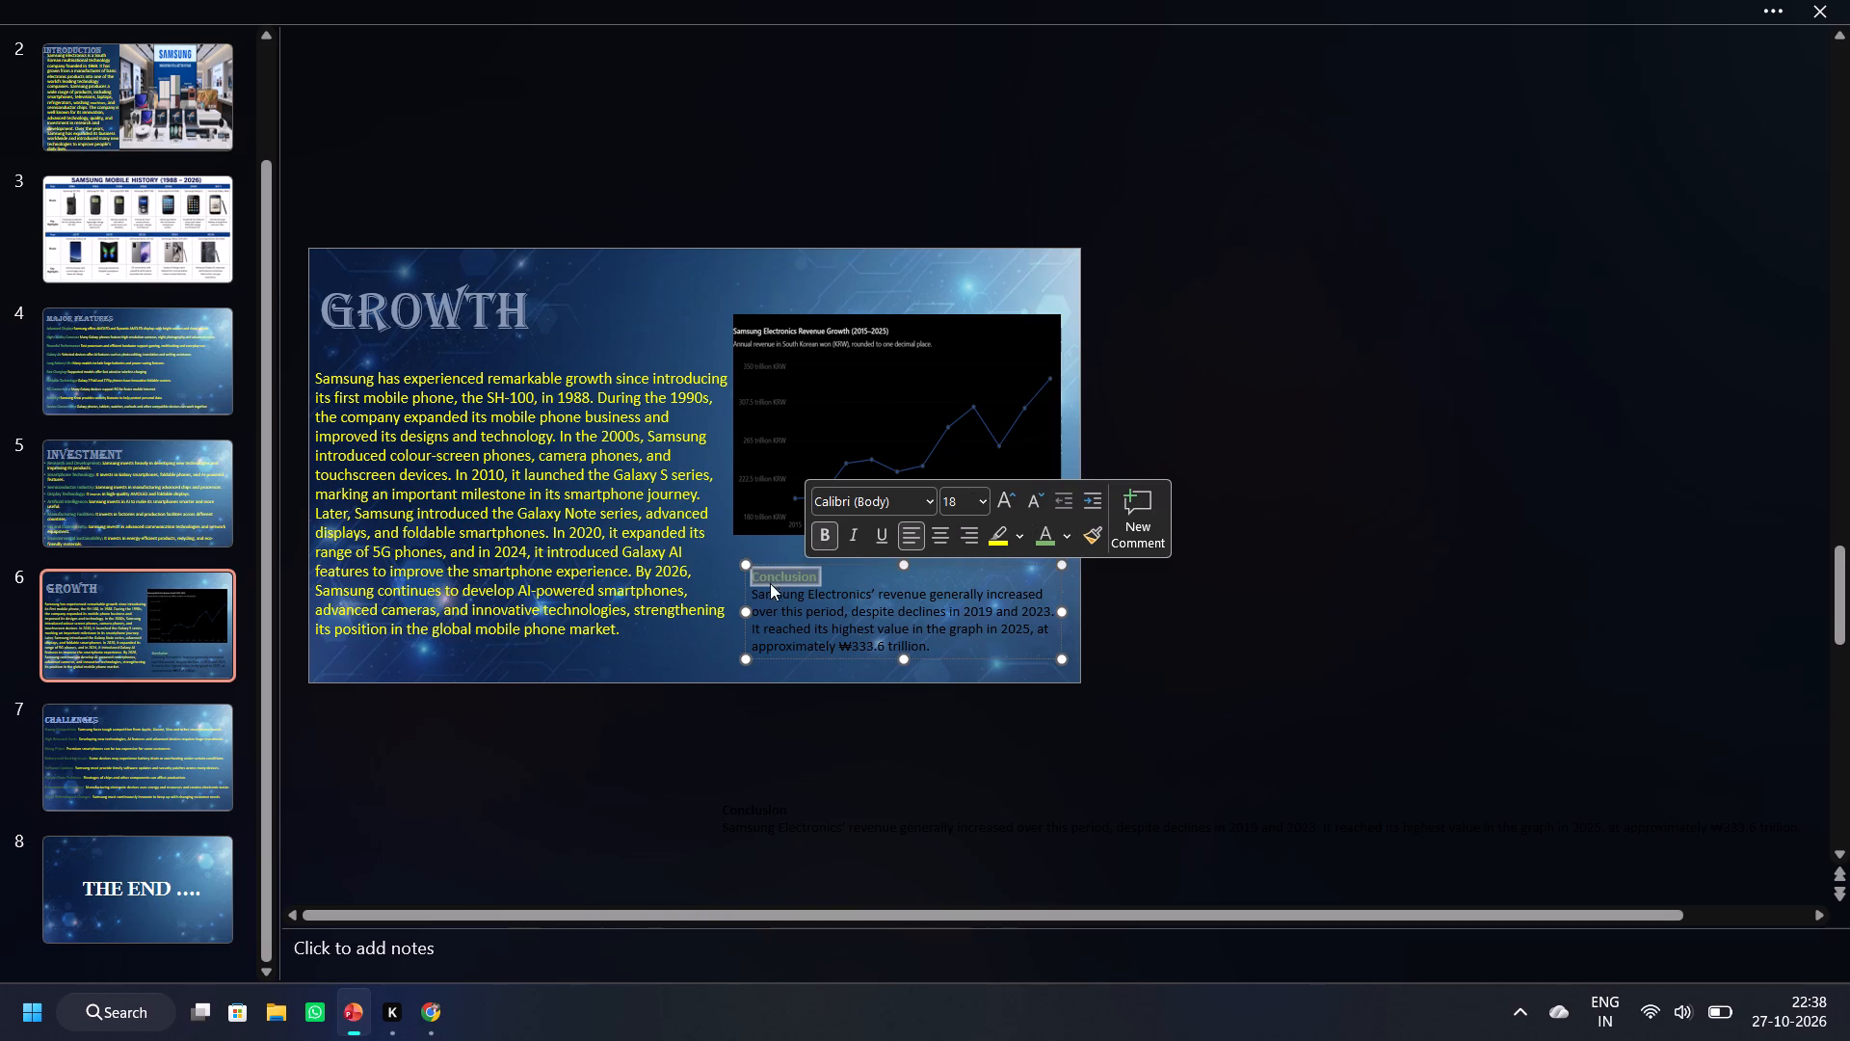
Colour the conclusion paragraph below its heading, from "Samsung Electronics' revenue" to "₩333.6 trillion", standard yellow.
left_click(761, 599)
left_click_drag(761, 599, 904, 664)
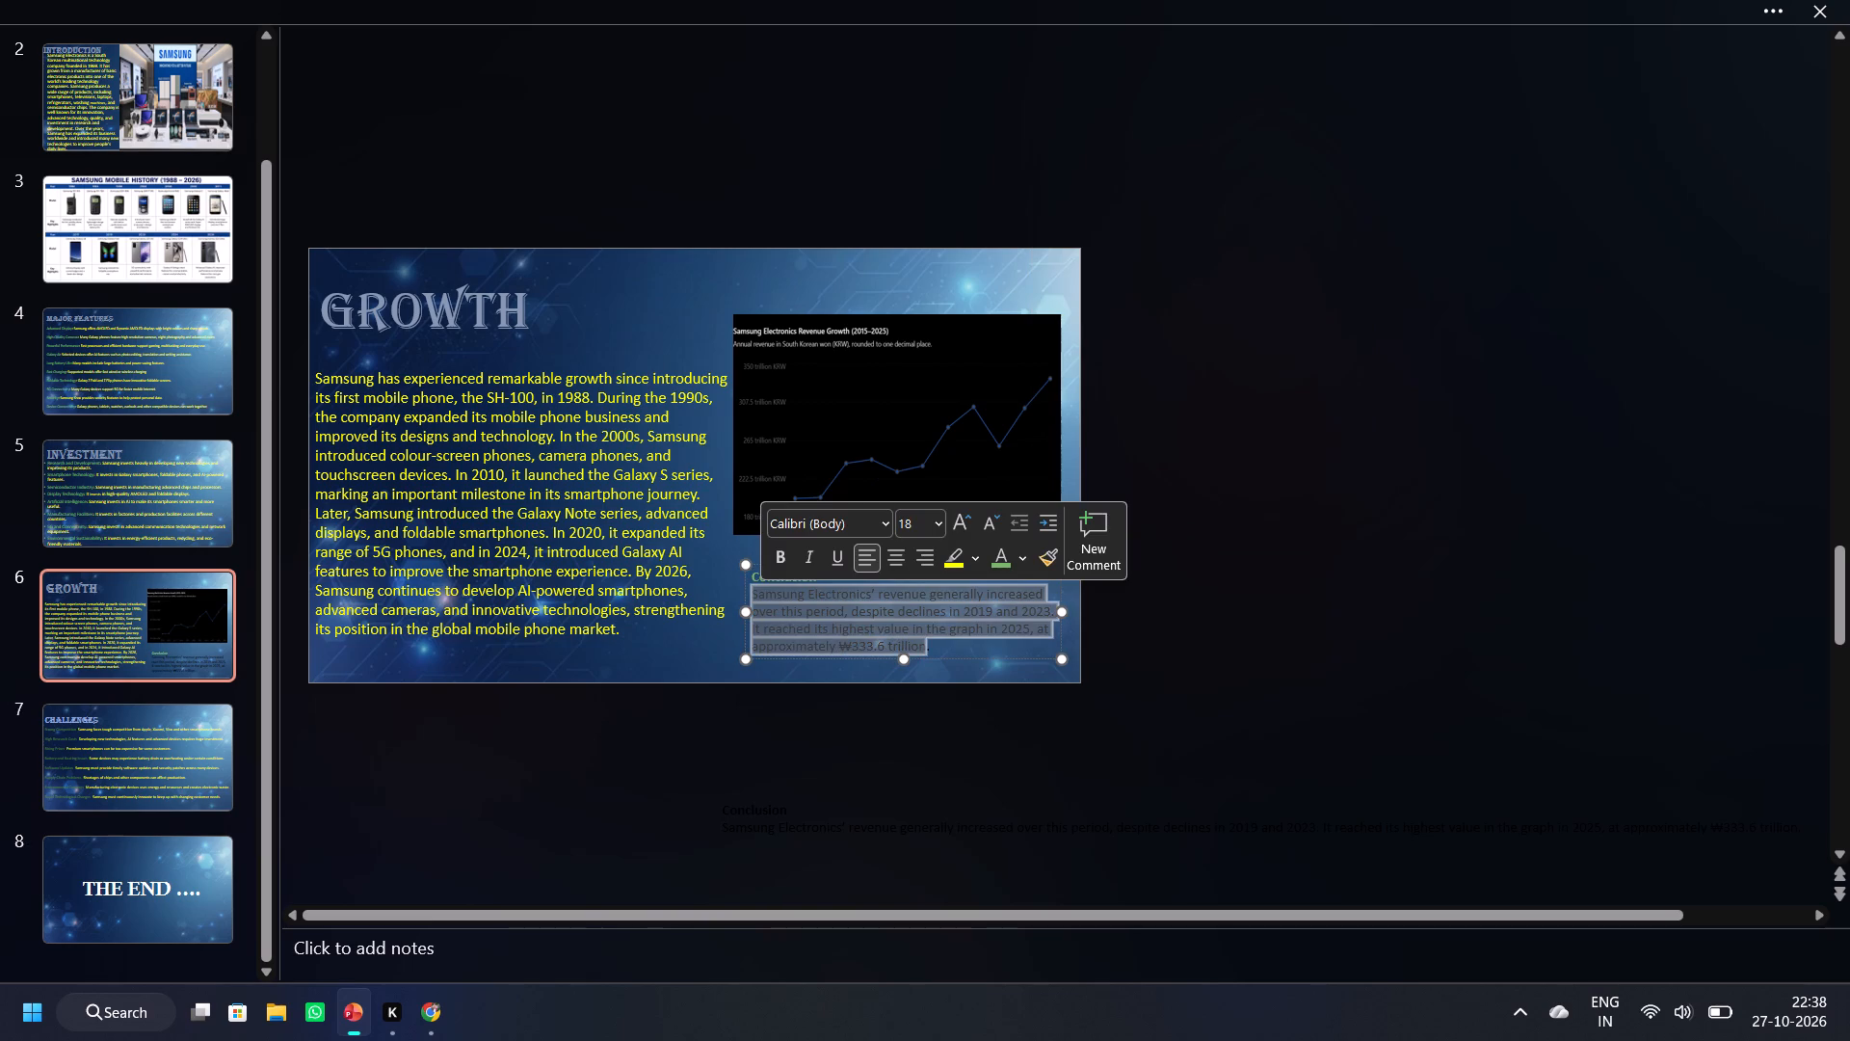
left_click_drag(904, 664, 929, 661)
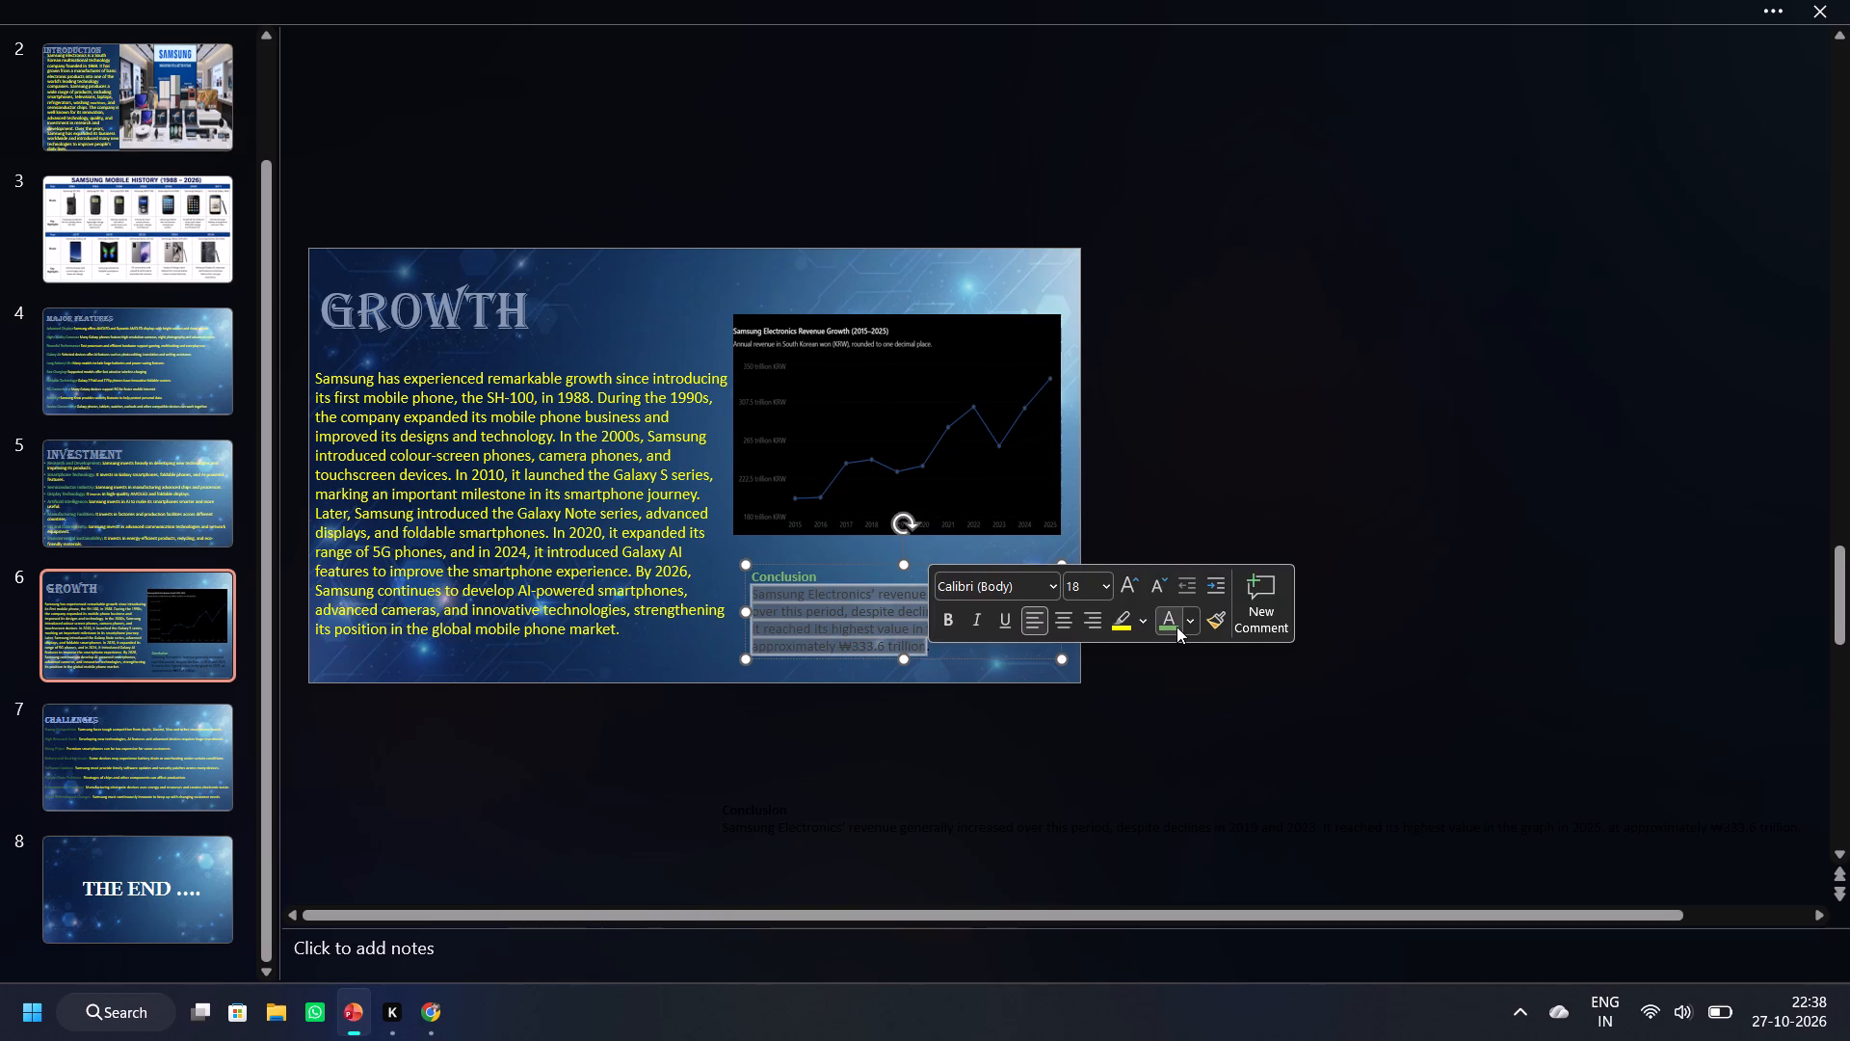
left_click(1176, 627)
left_click(1184, 625)
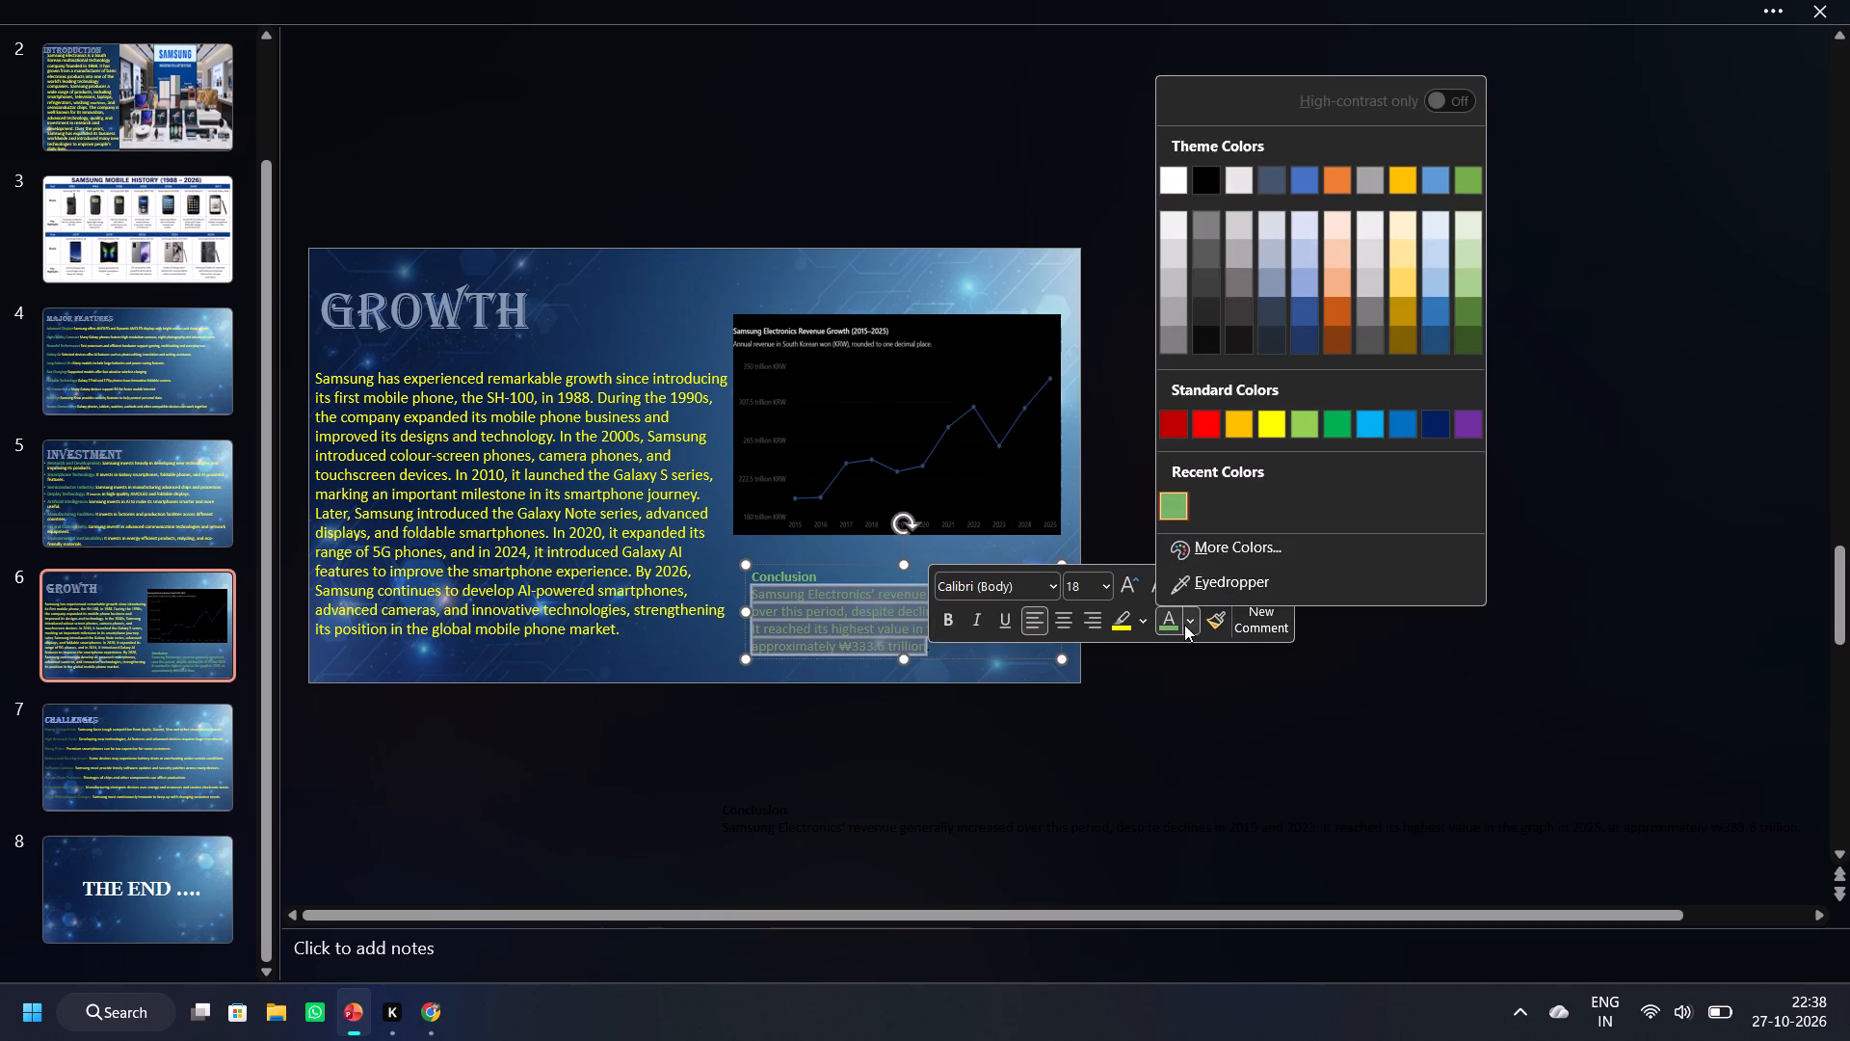
left_click(1270, 431)
Select the leftover conclusion text box in the empty area below the Growth slide.
left_click(876, 804)
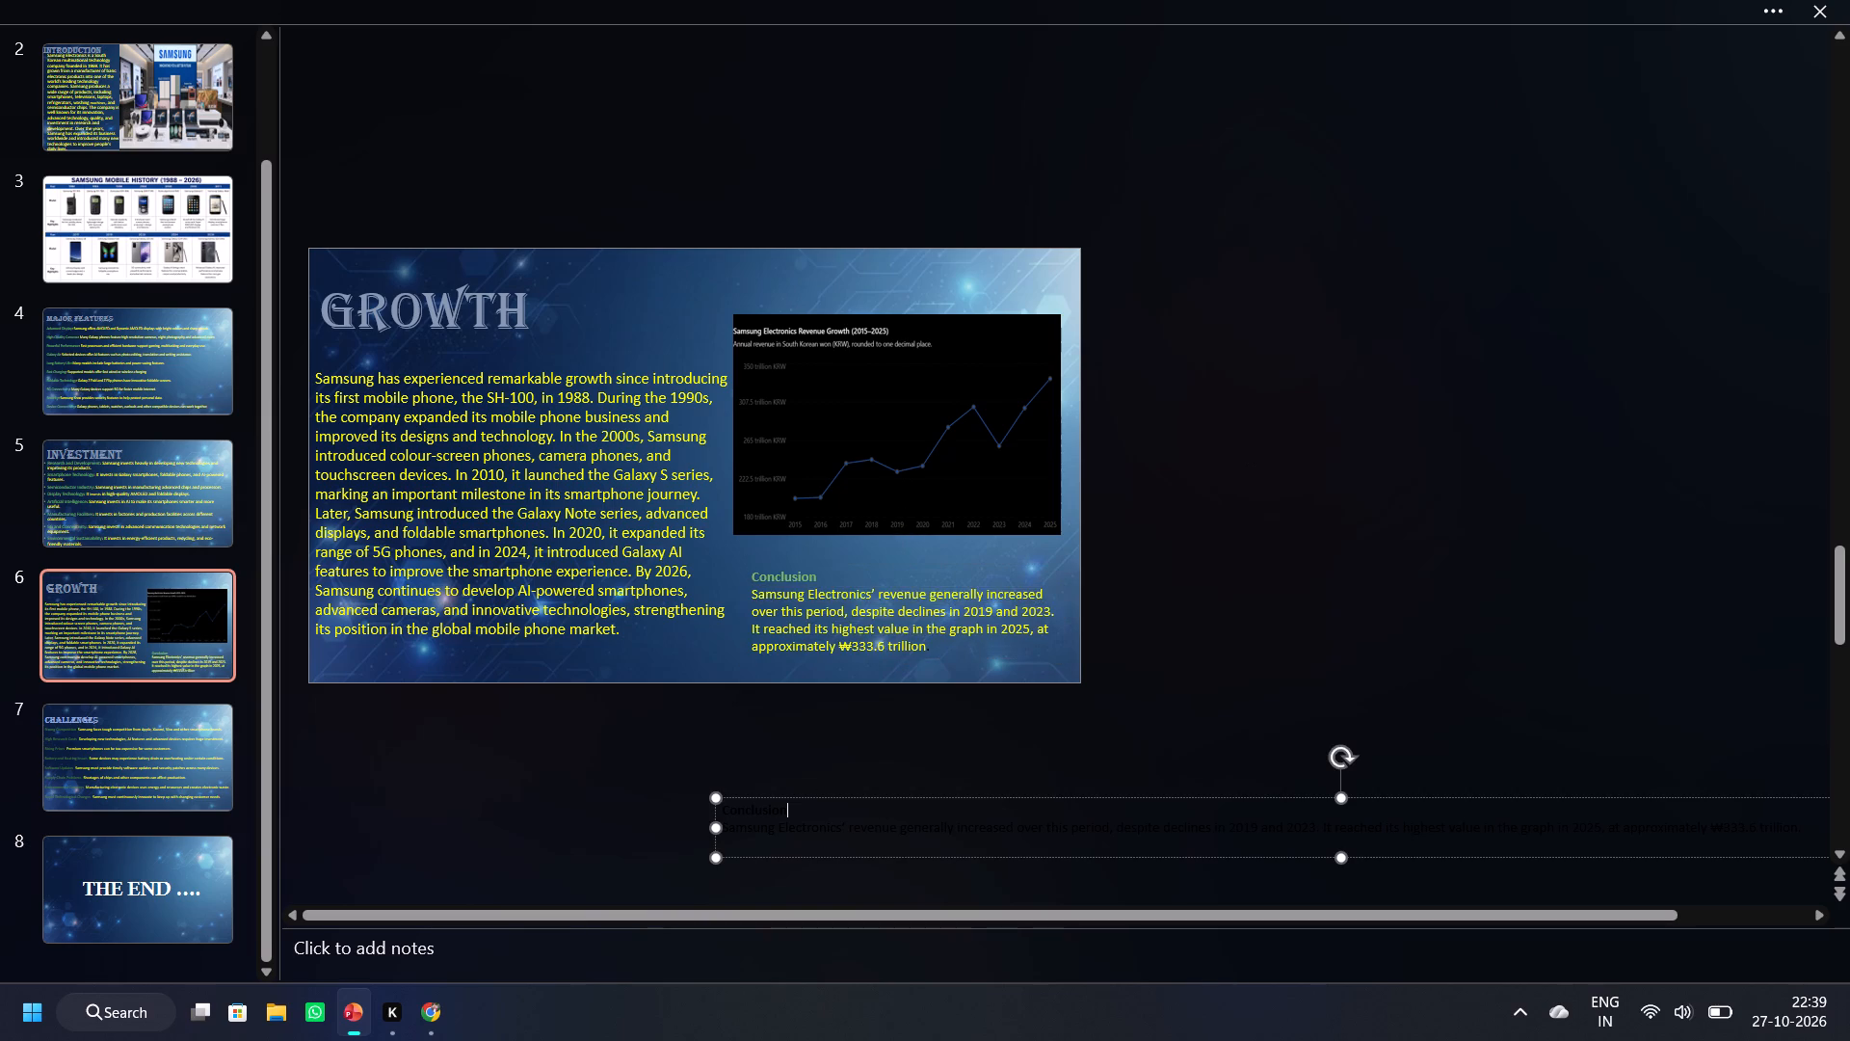
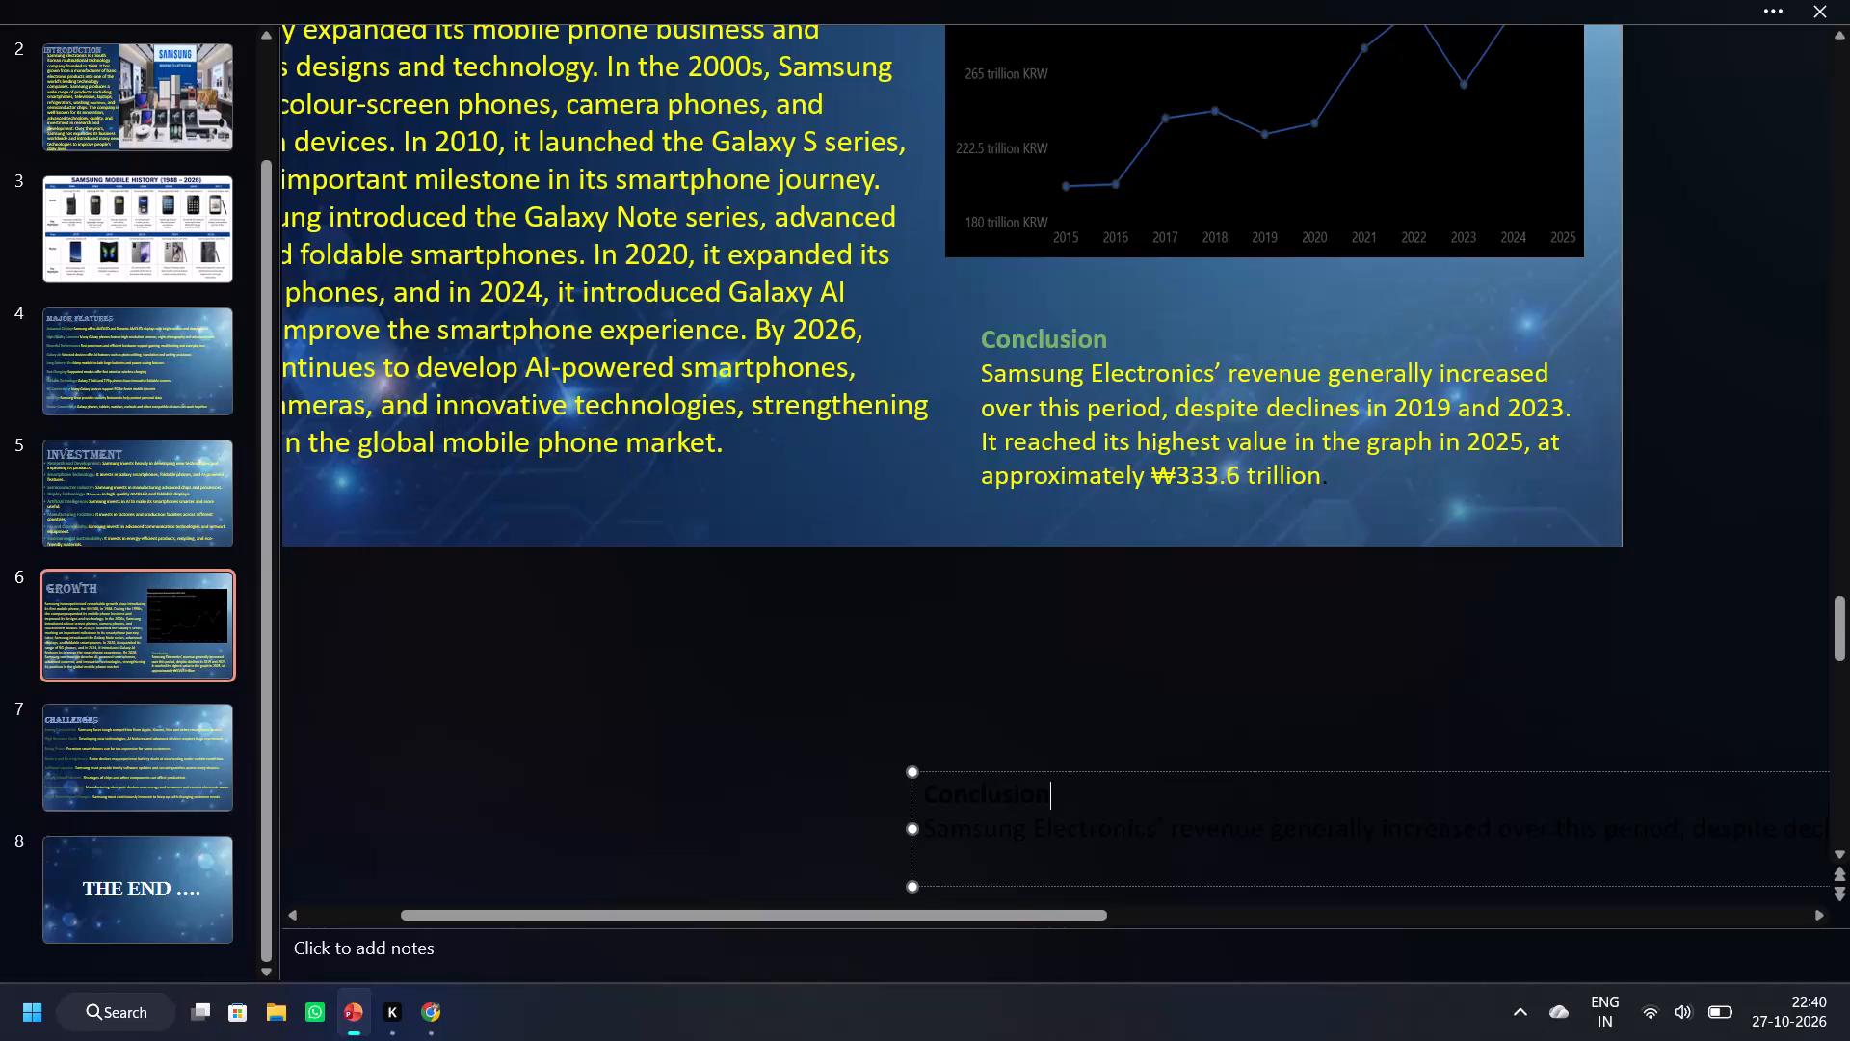
Recolour the conclusion paragraph, from "Samsung Electronics' revenue" to "₩333.6 trillion.", including its full stop, with the lightest orange theme tint.
left_click(982, 365)
left_click_drag(982, 365, 1427, 517)
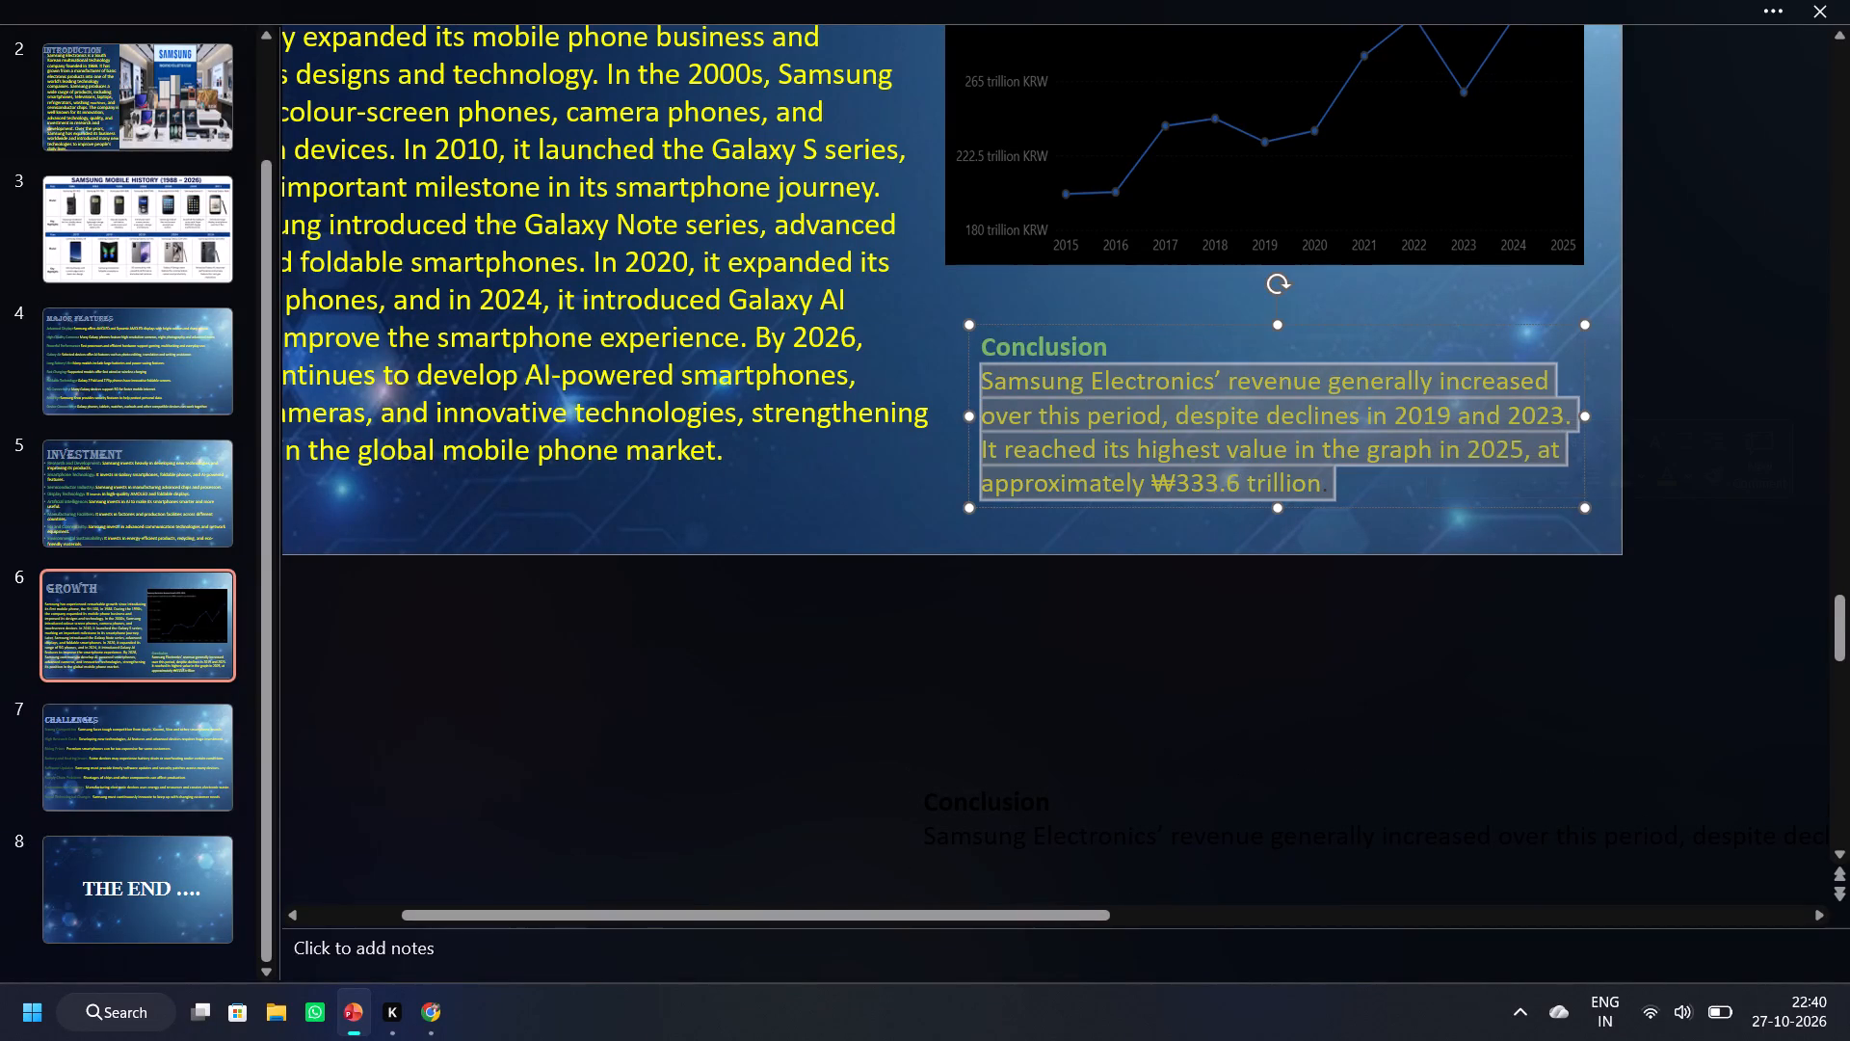
left_click(1232, 0)
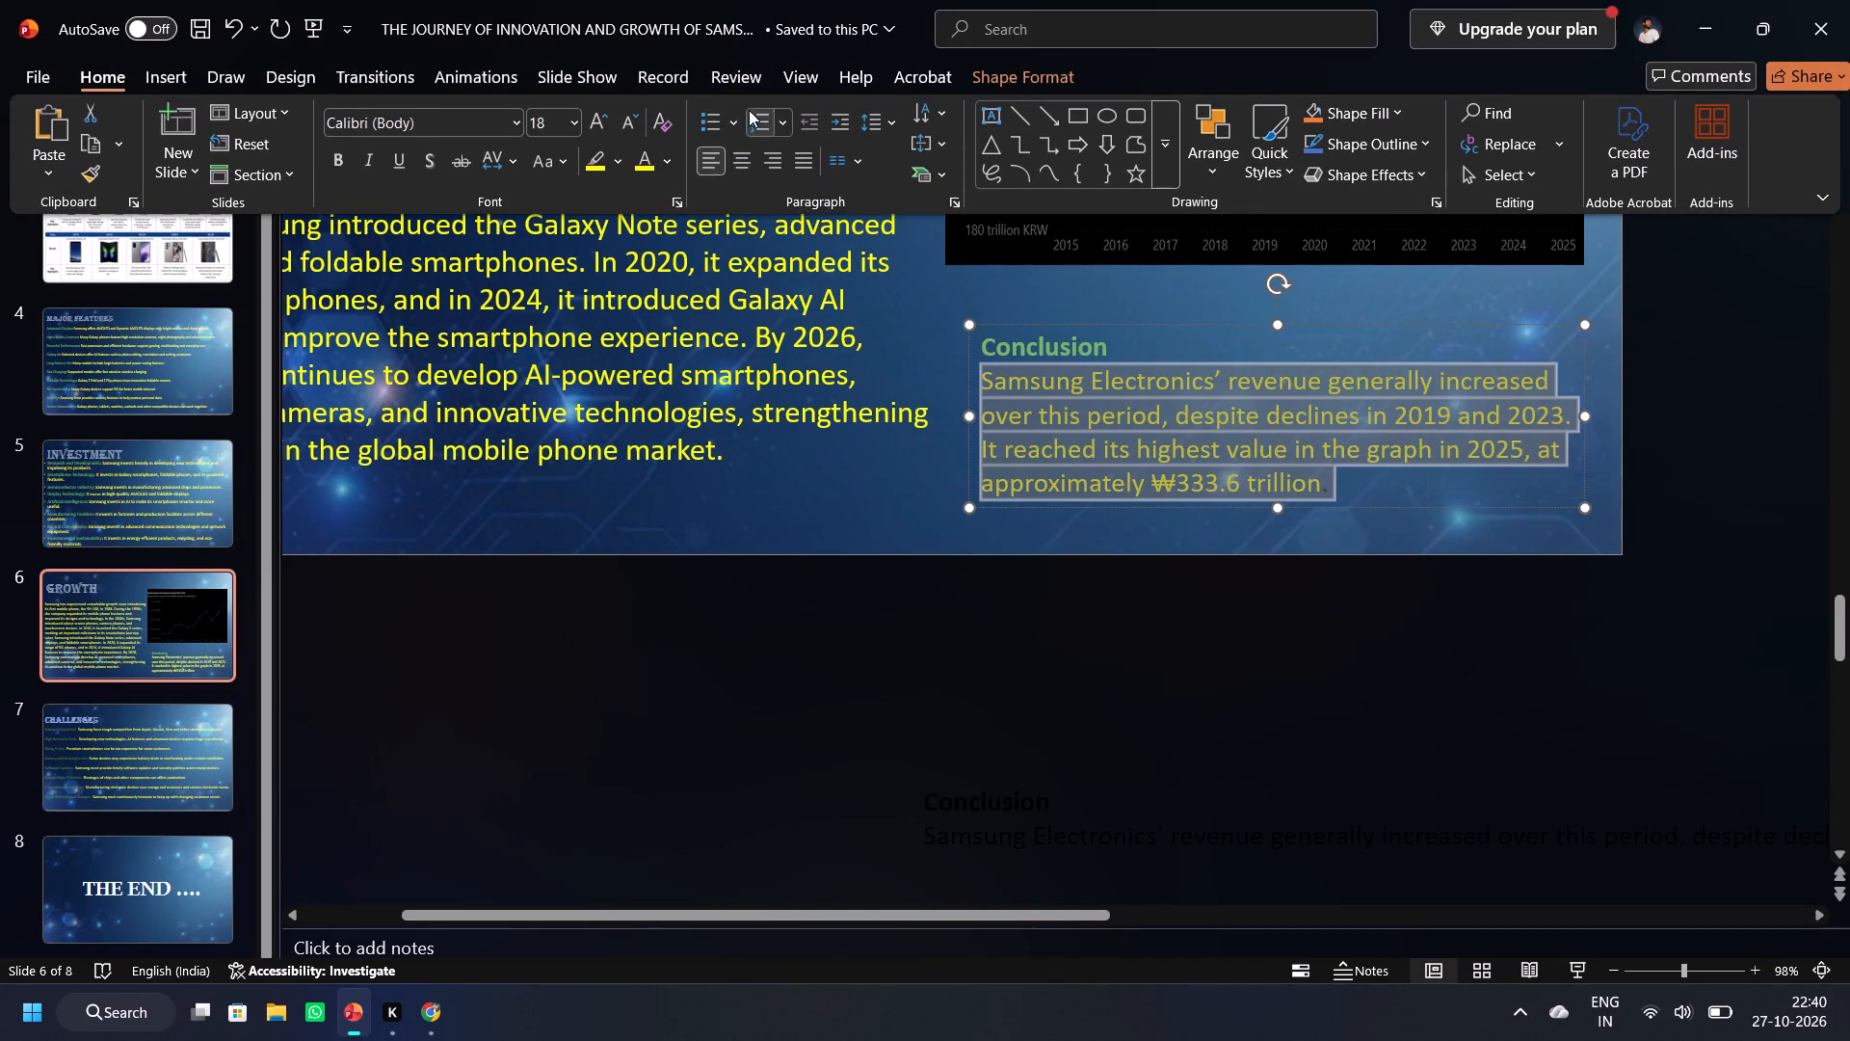
left_click(658, 155)
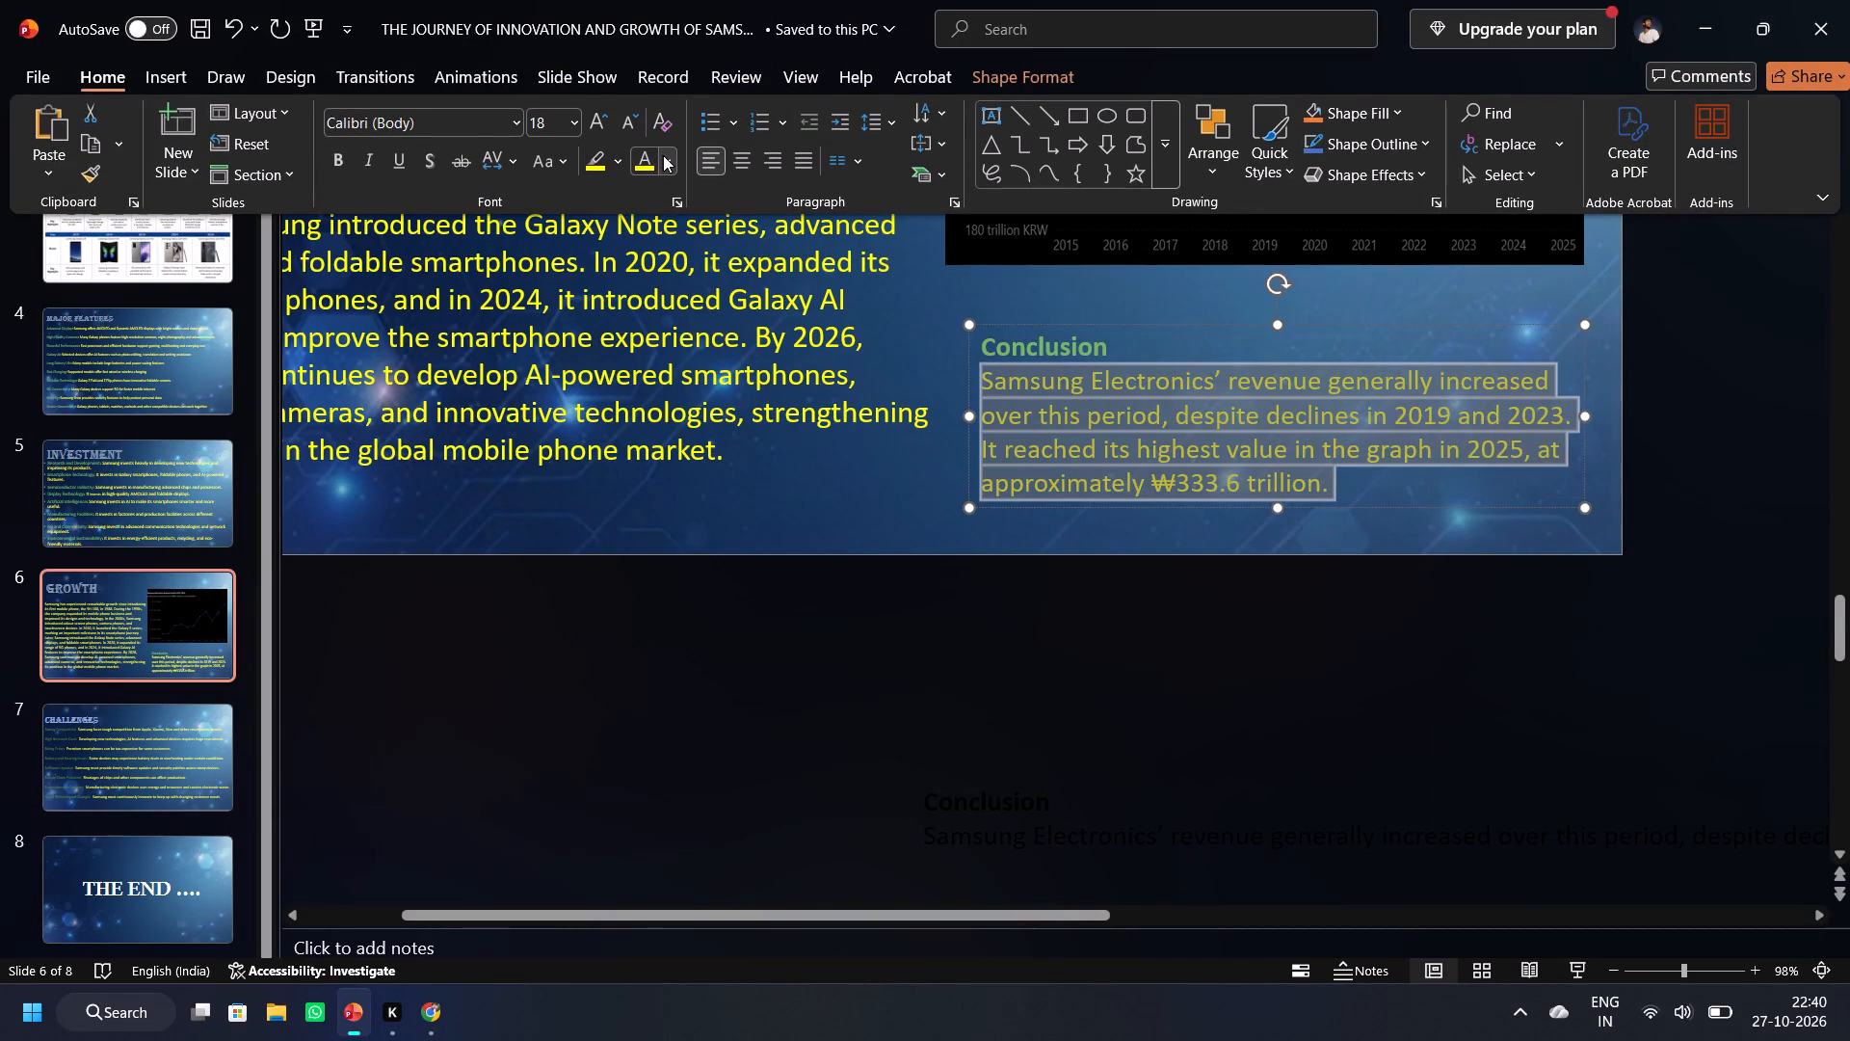
left_click(664, 155)
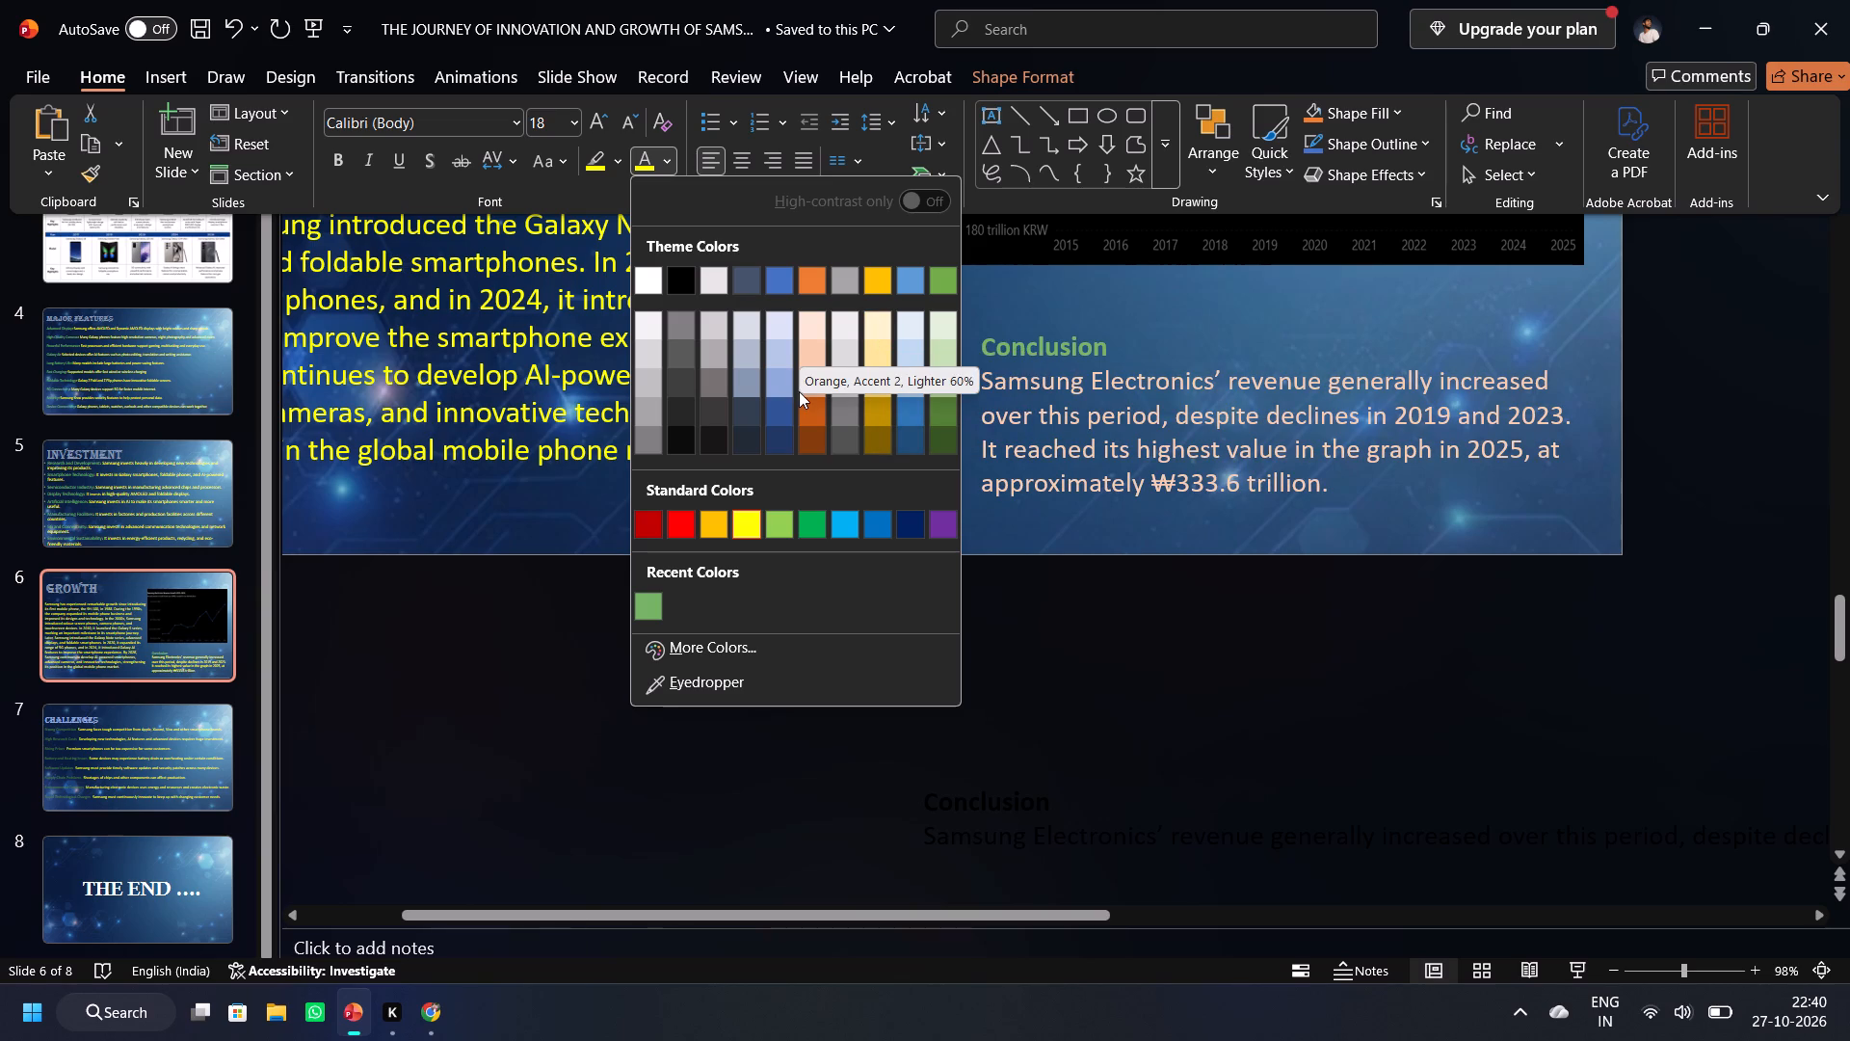
left_click(806, 333)
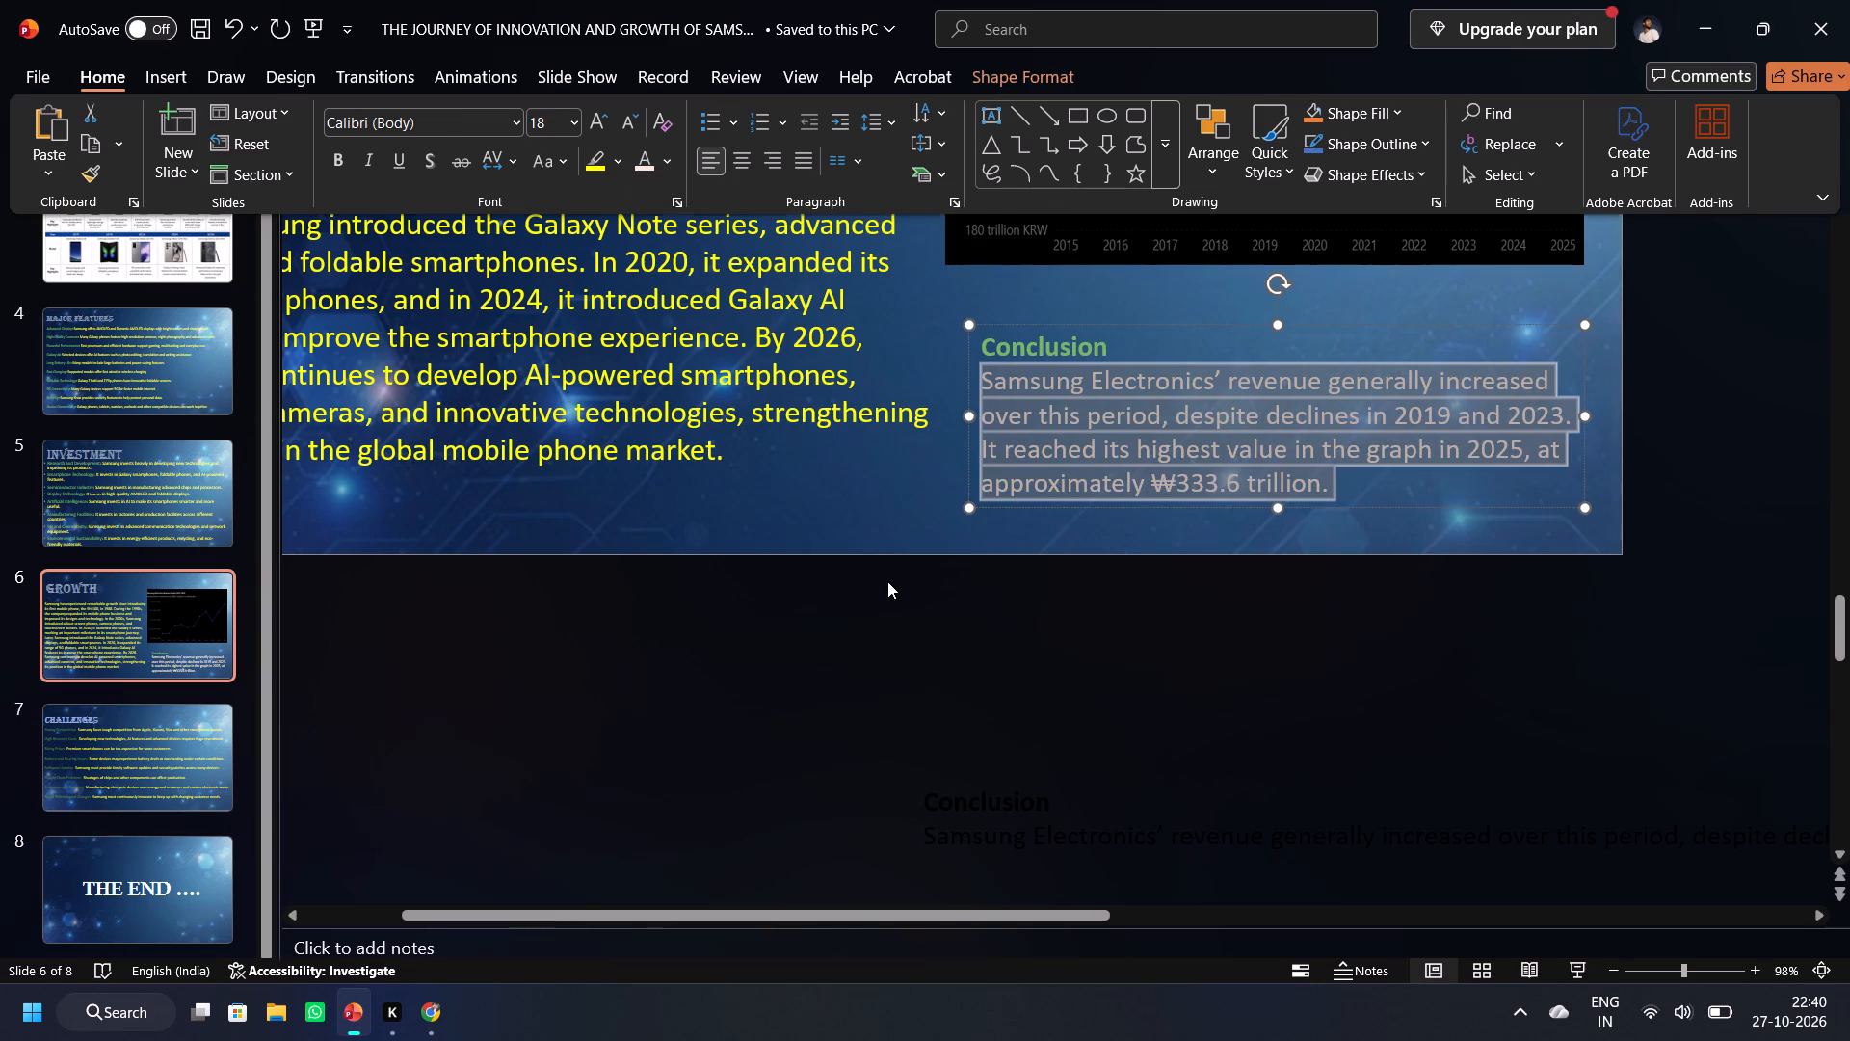
left_click(887, 581)
left_click(892, 547)
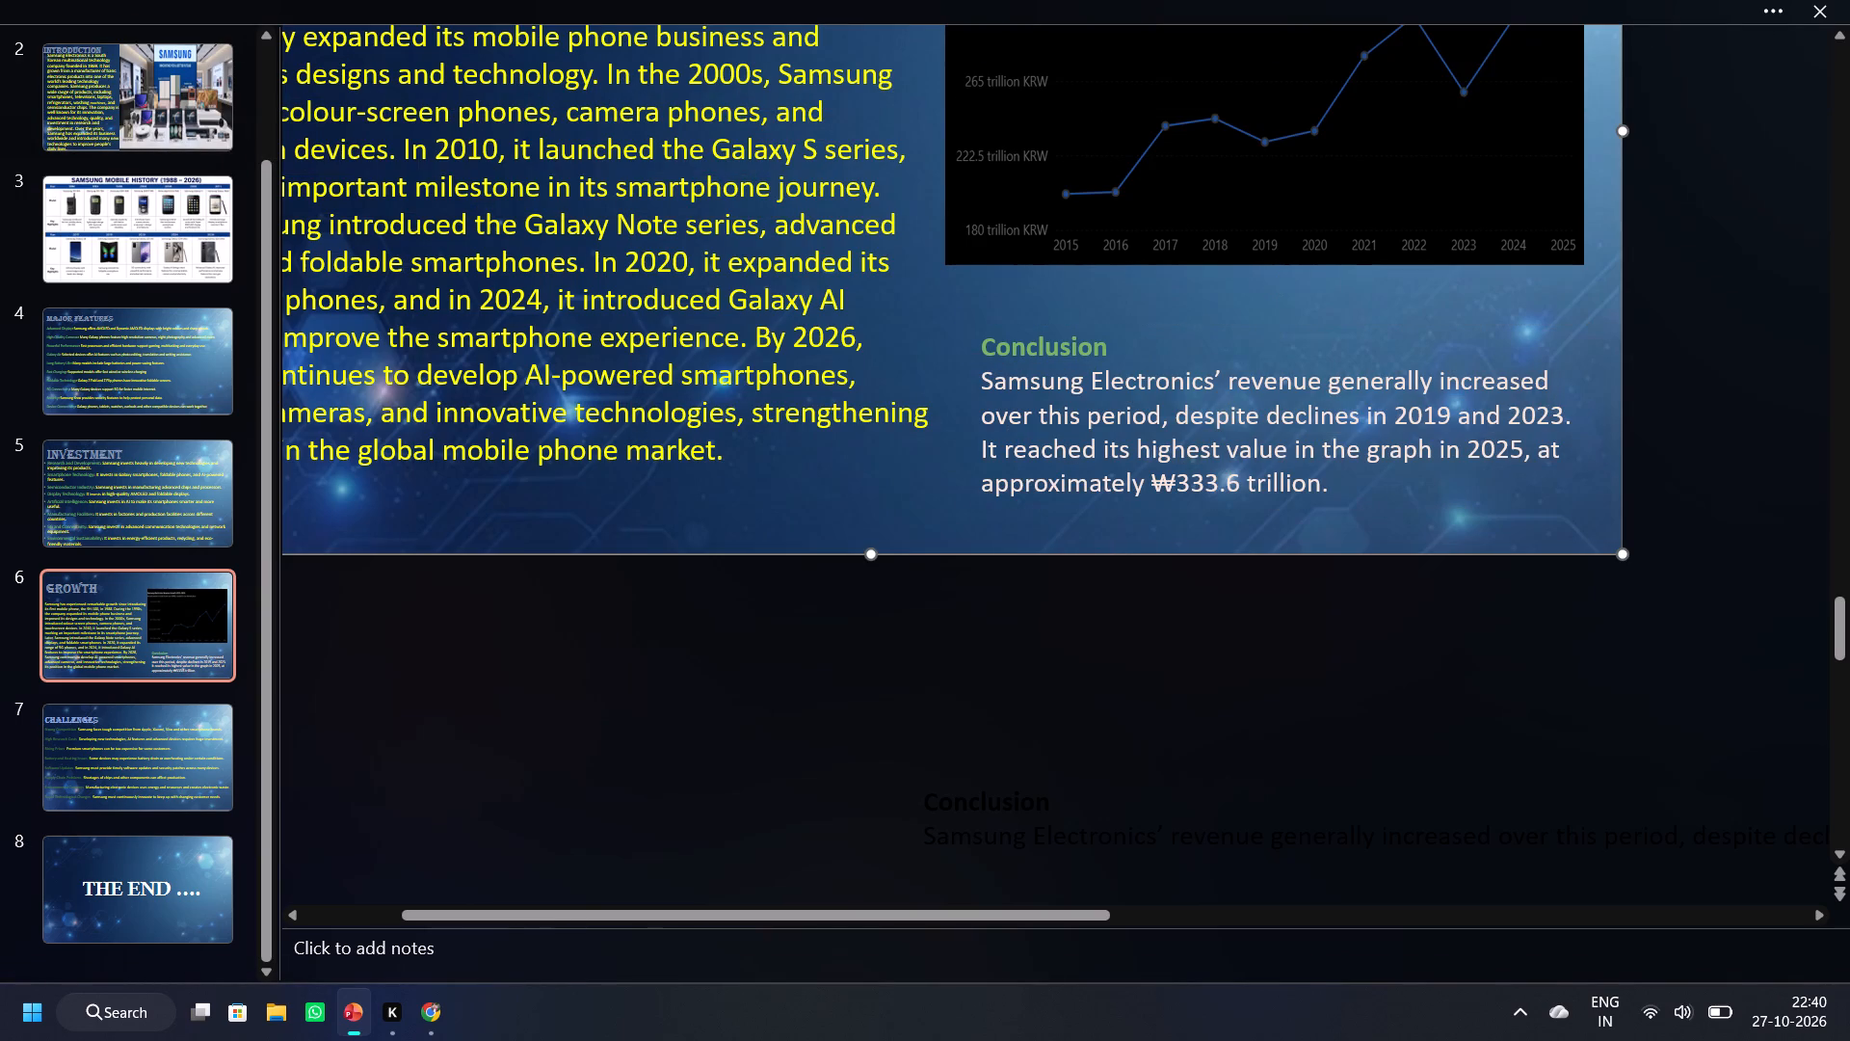
Recolour the "Conclusion" heading beneath the revenue graph with the third tint of the blue theme colour.
left_click(988, 349)
left_click_drag(988, 349, 1080, 350)
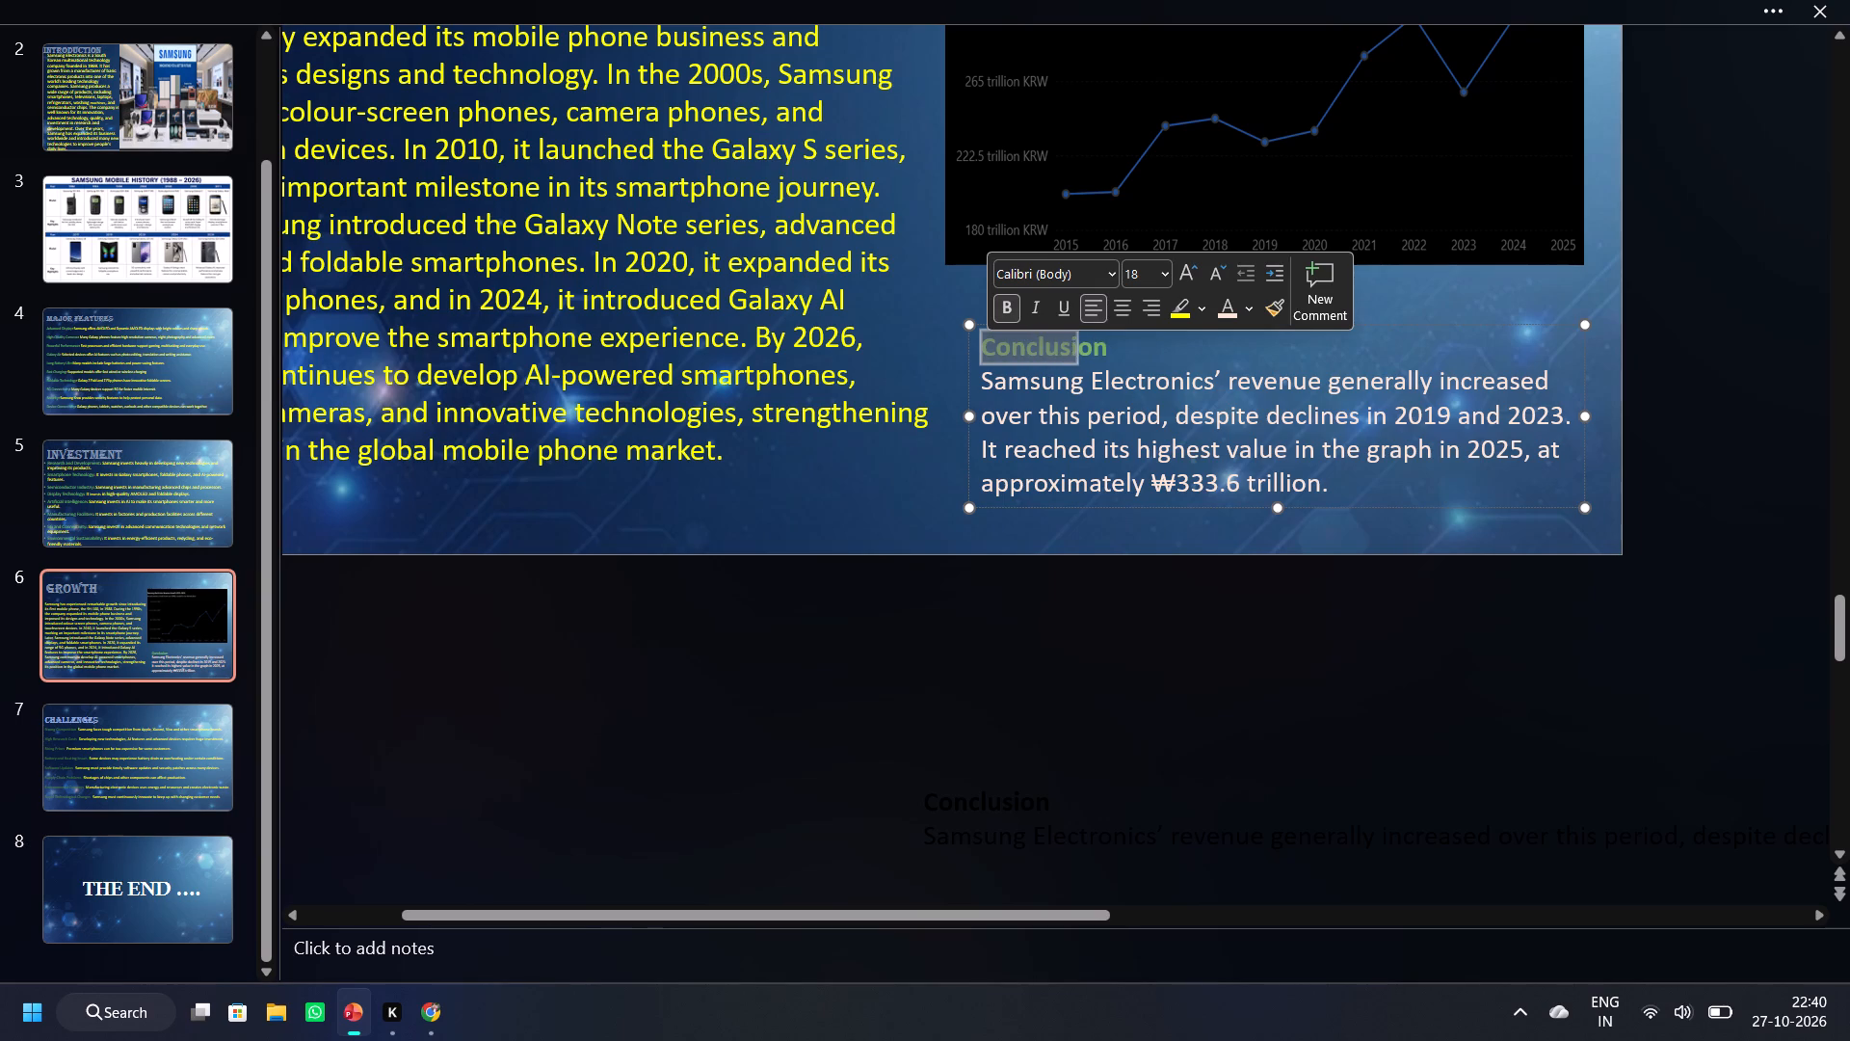
left_click_drag(1080, 350, 1103, 351)
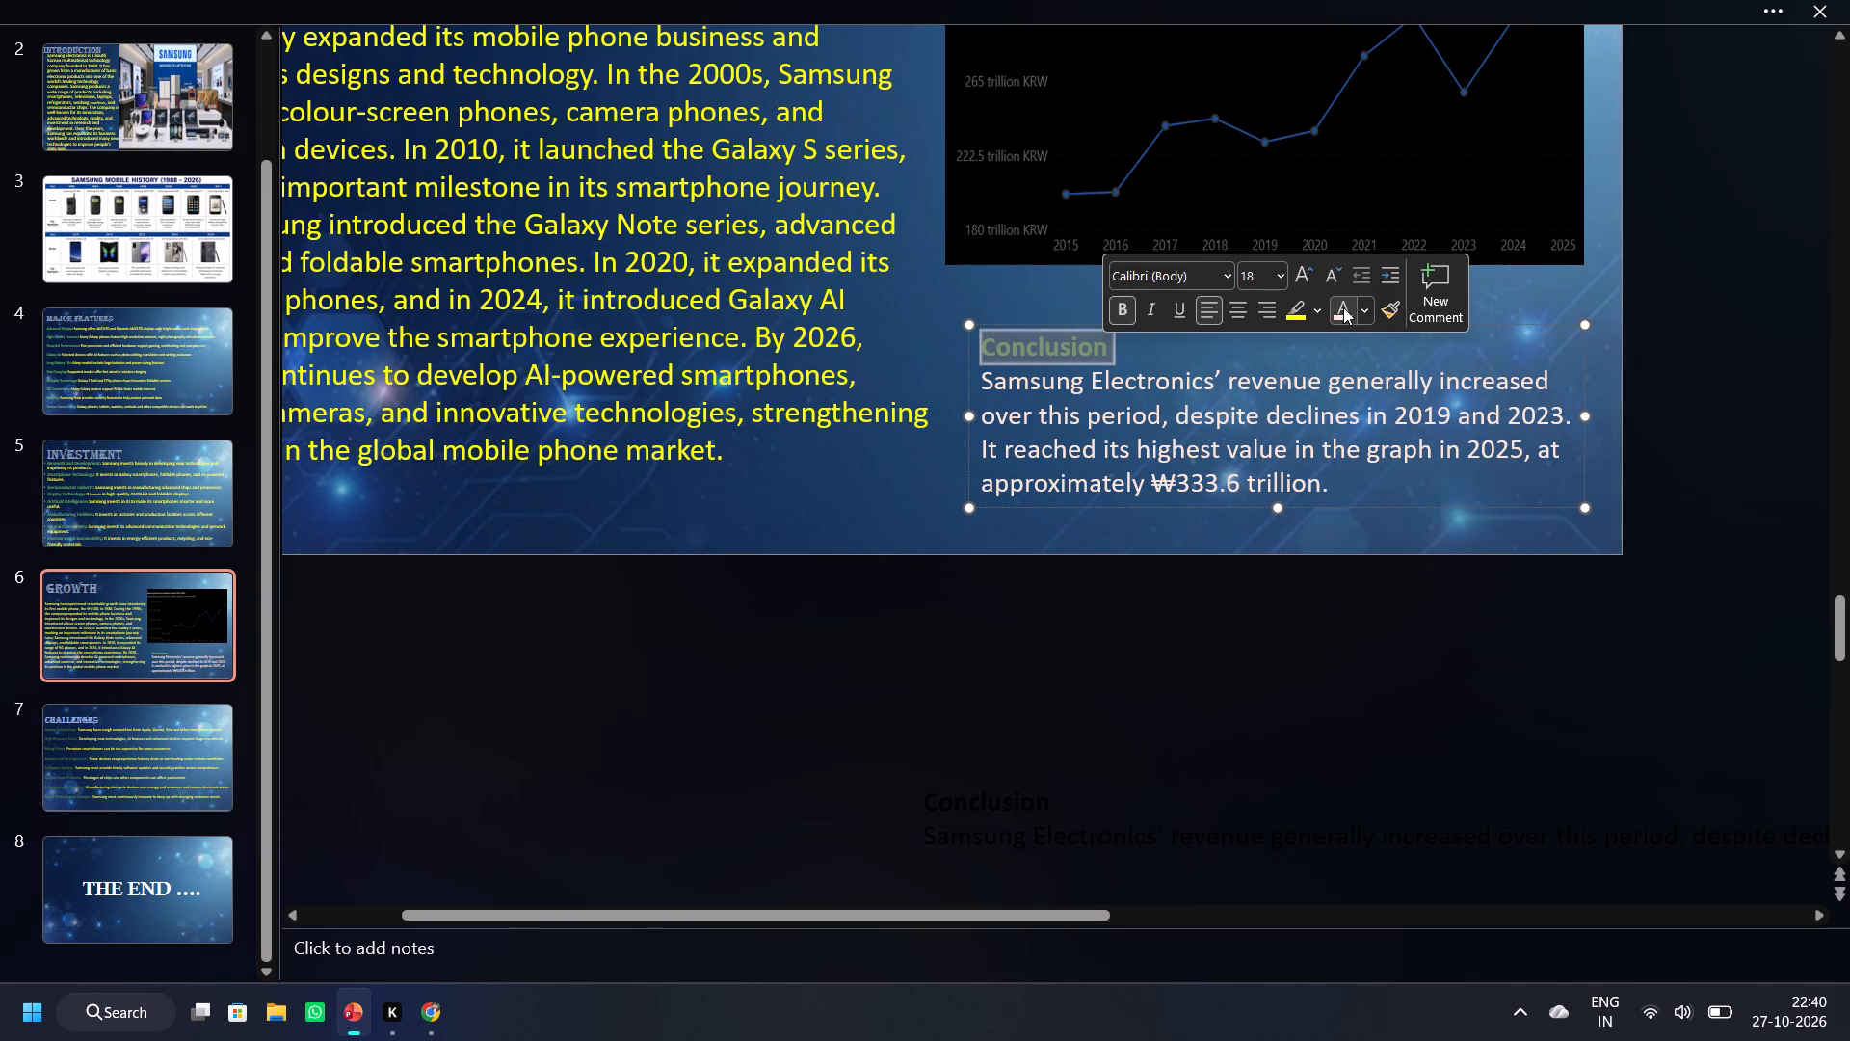
left_click(1362, 307)
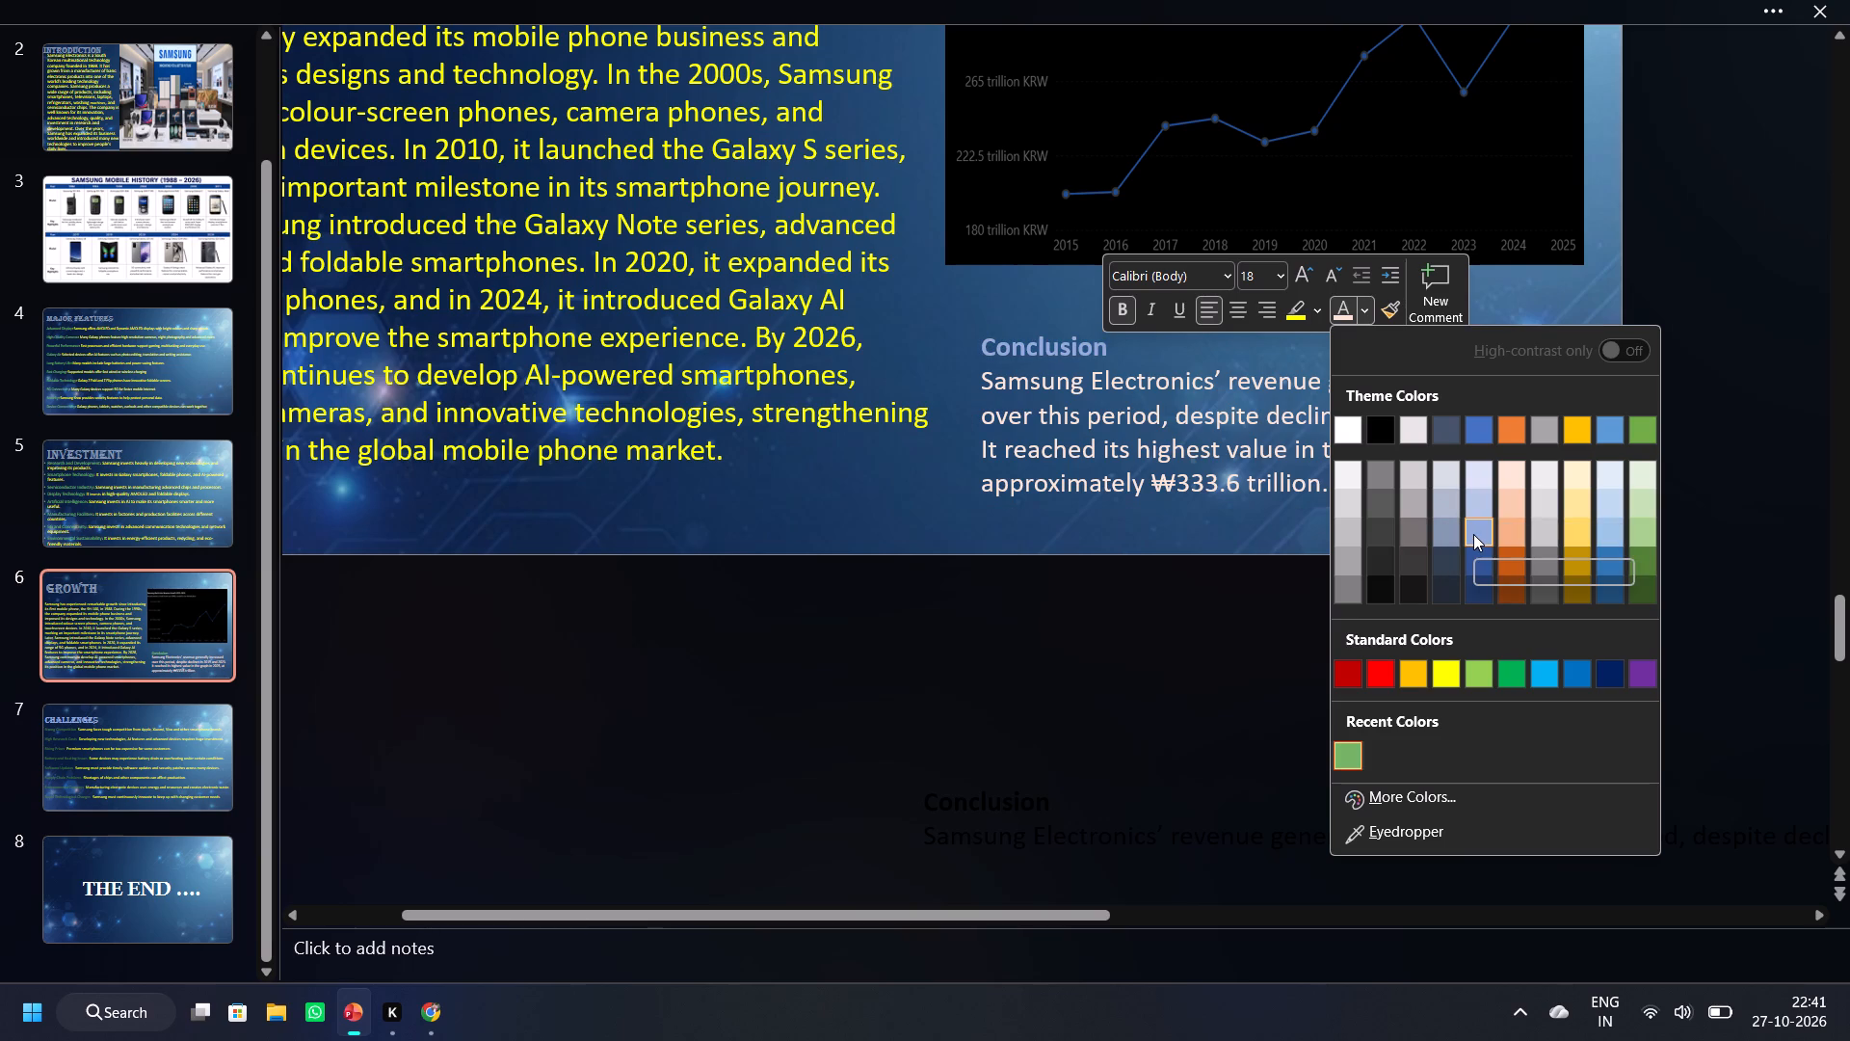
left_click(1473, 534)
left_click(1203, 624)
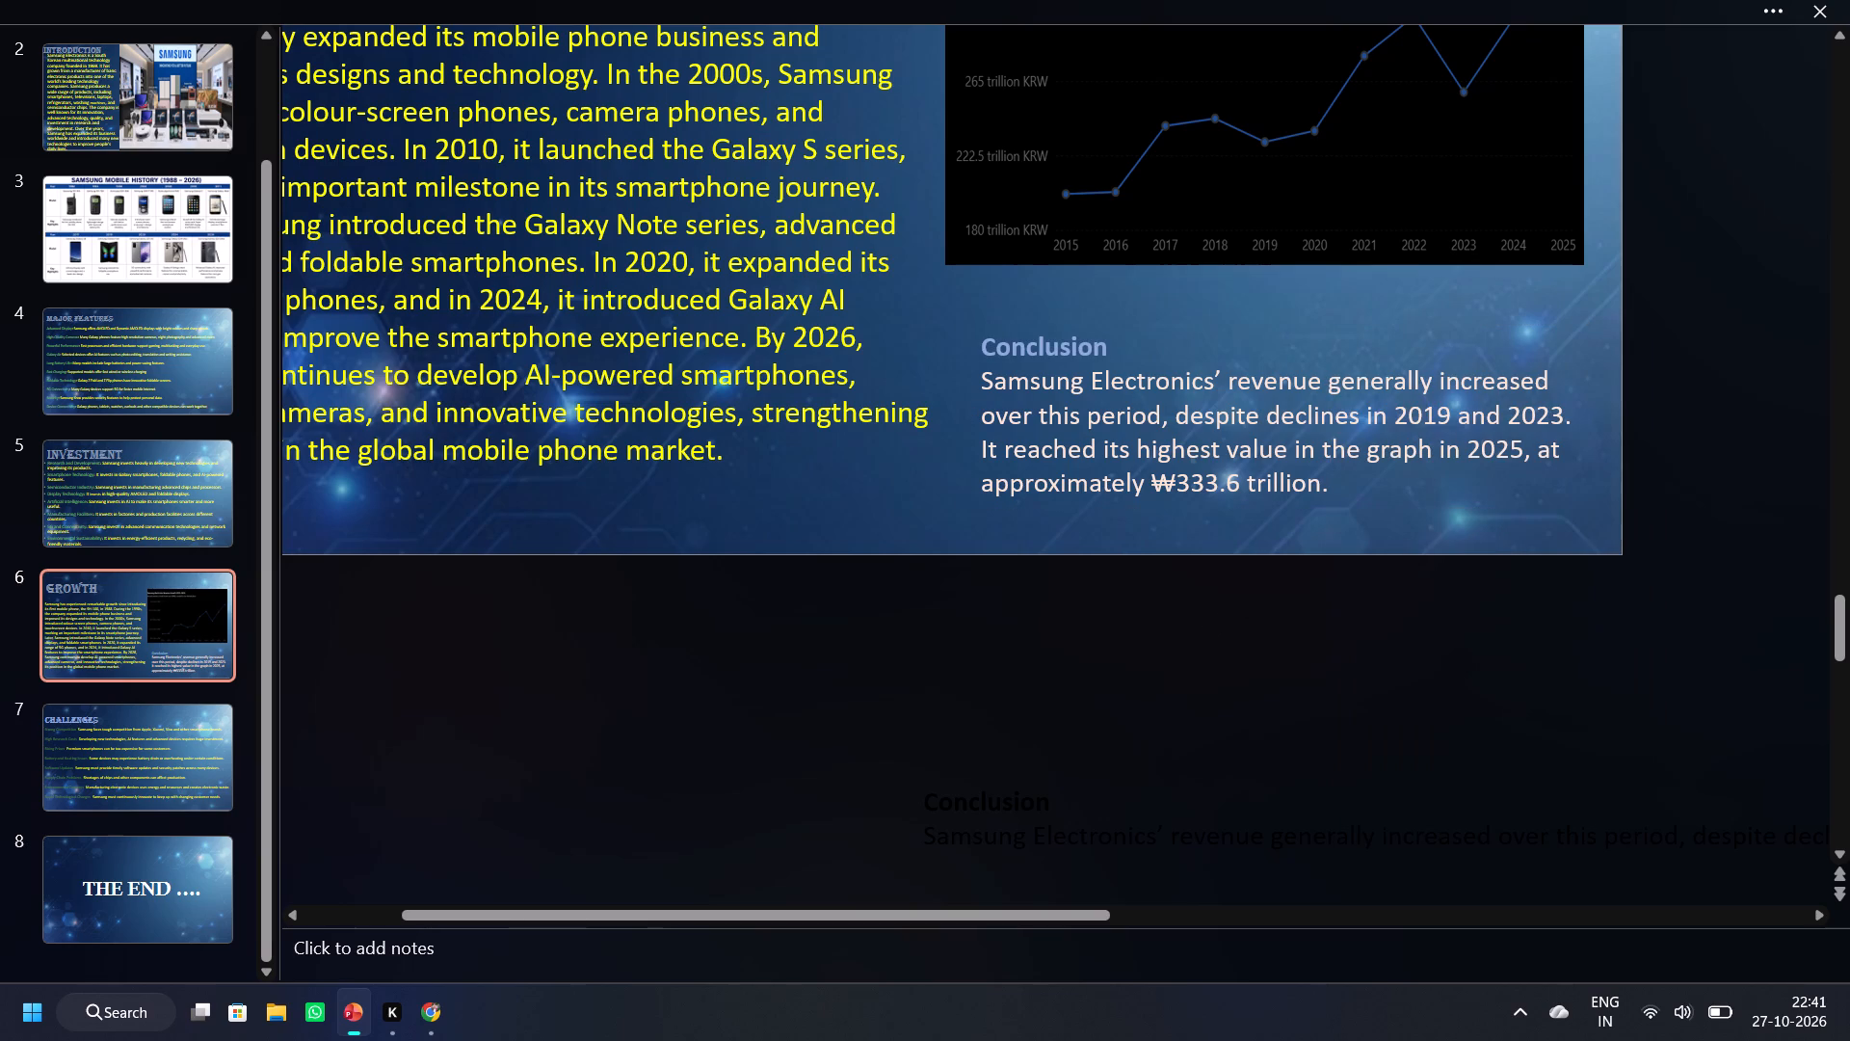
Play the slide show from the beginning through every slide to review the presentation, and exit it at the end.
scroll(1210, 354, "down", 3, "ctrl")
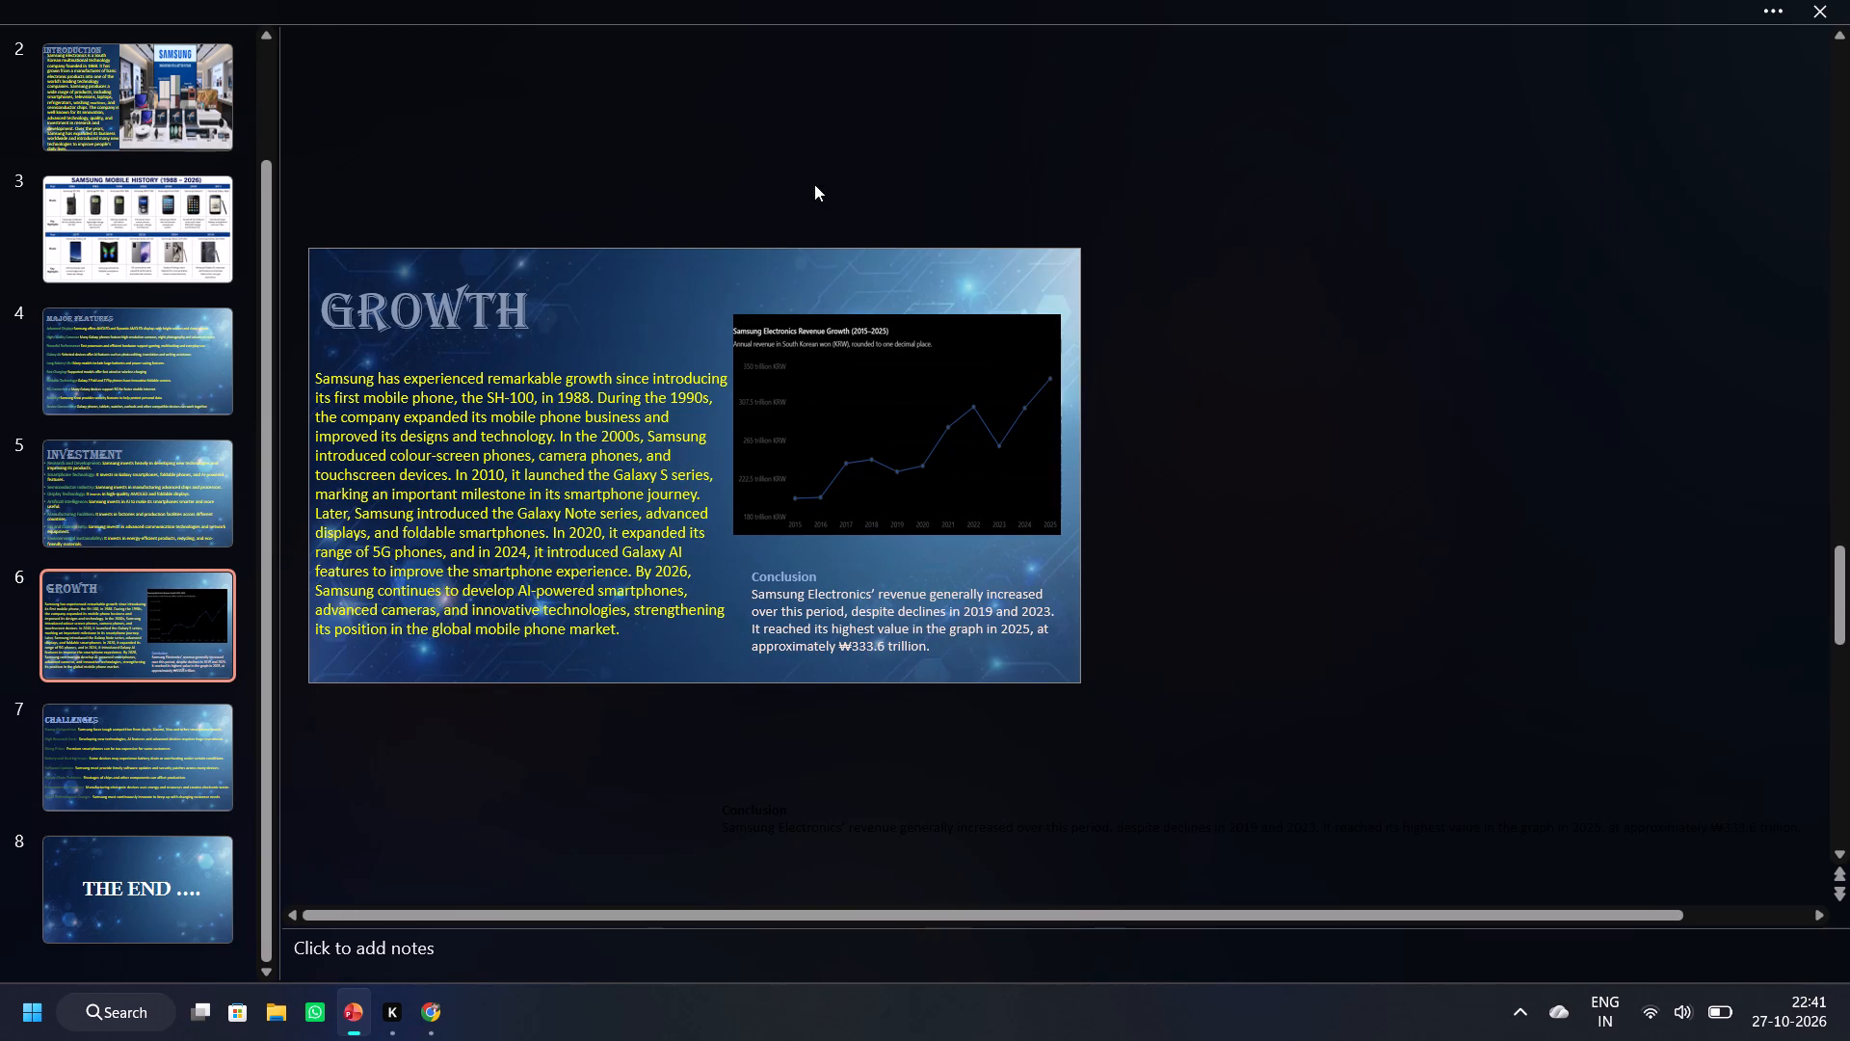
left_click(676, 0)
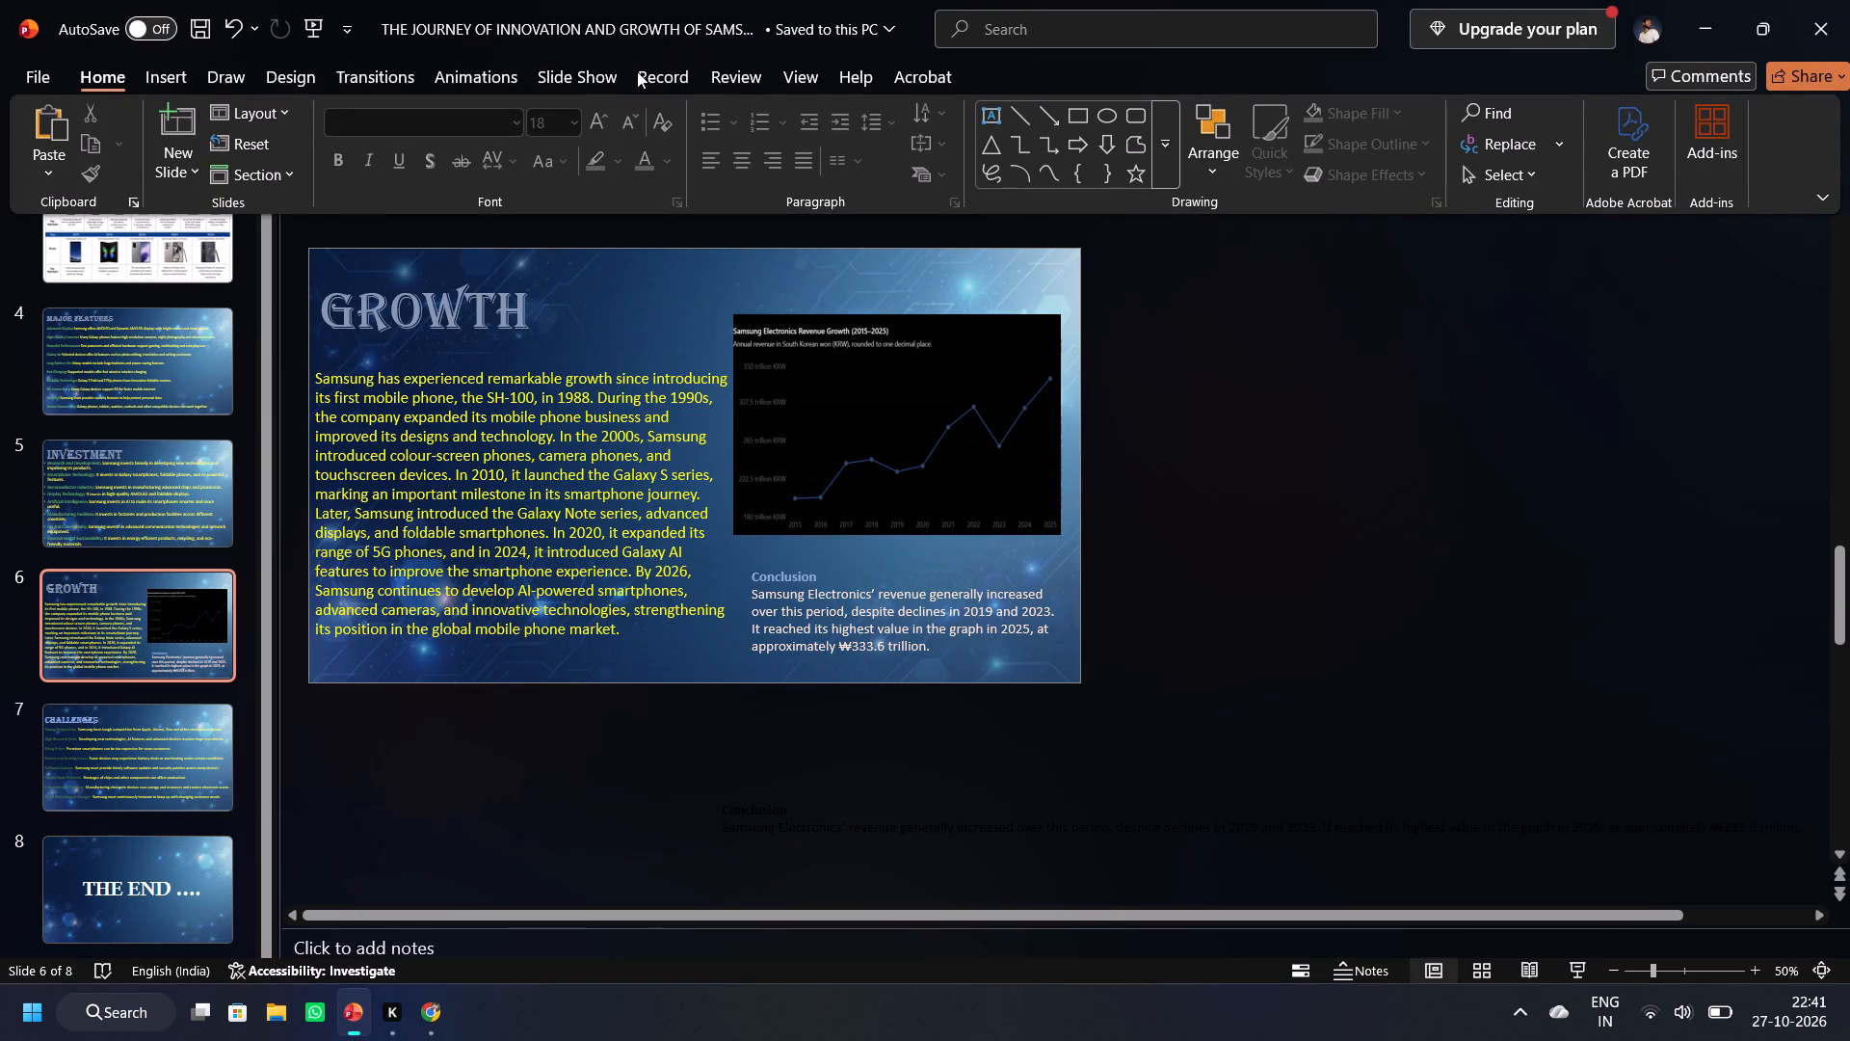
left_click(594, 75)
left_click(51, 147)
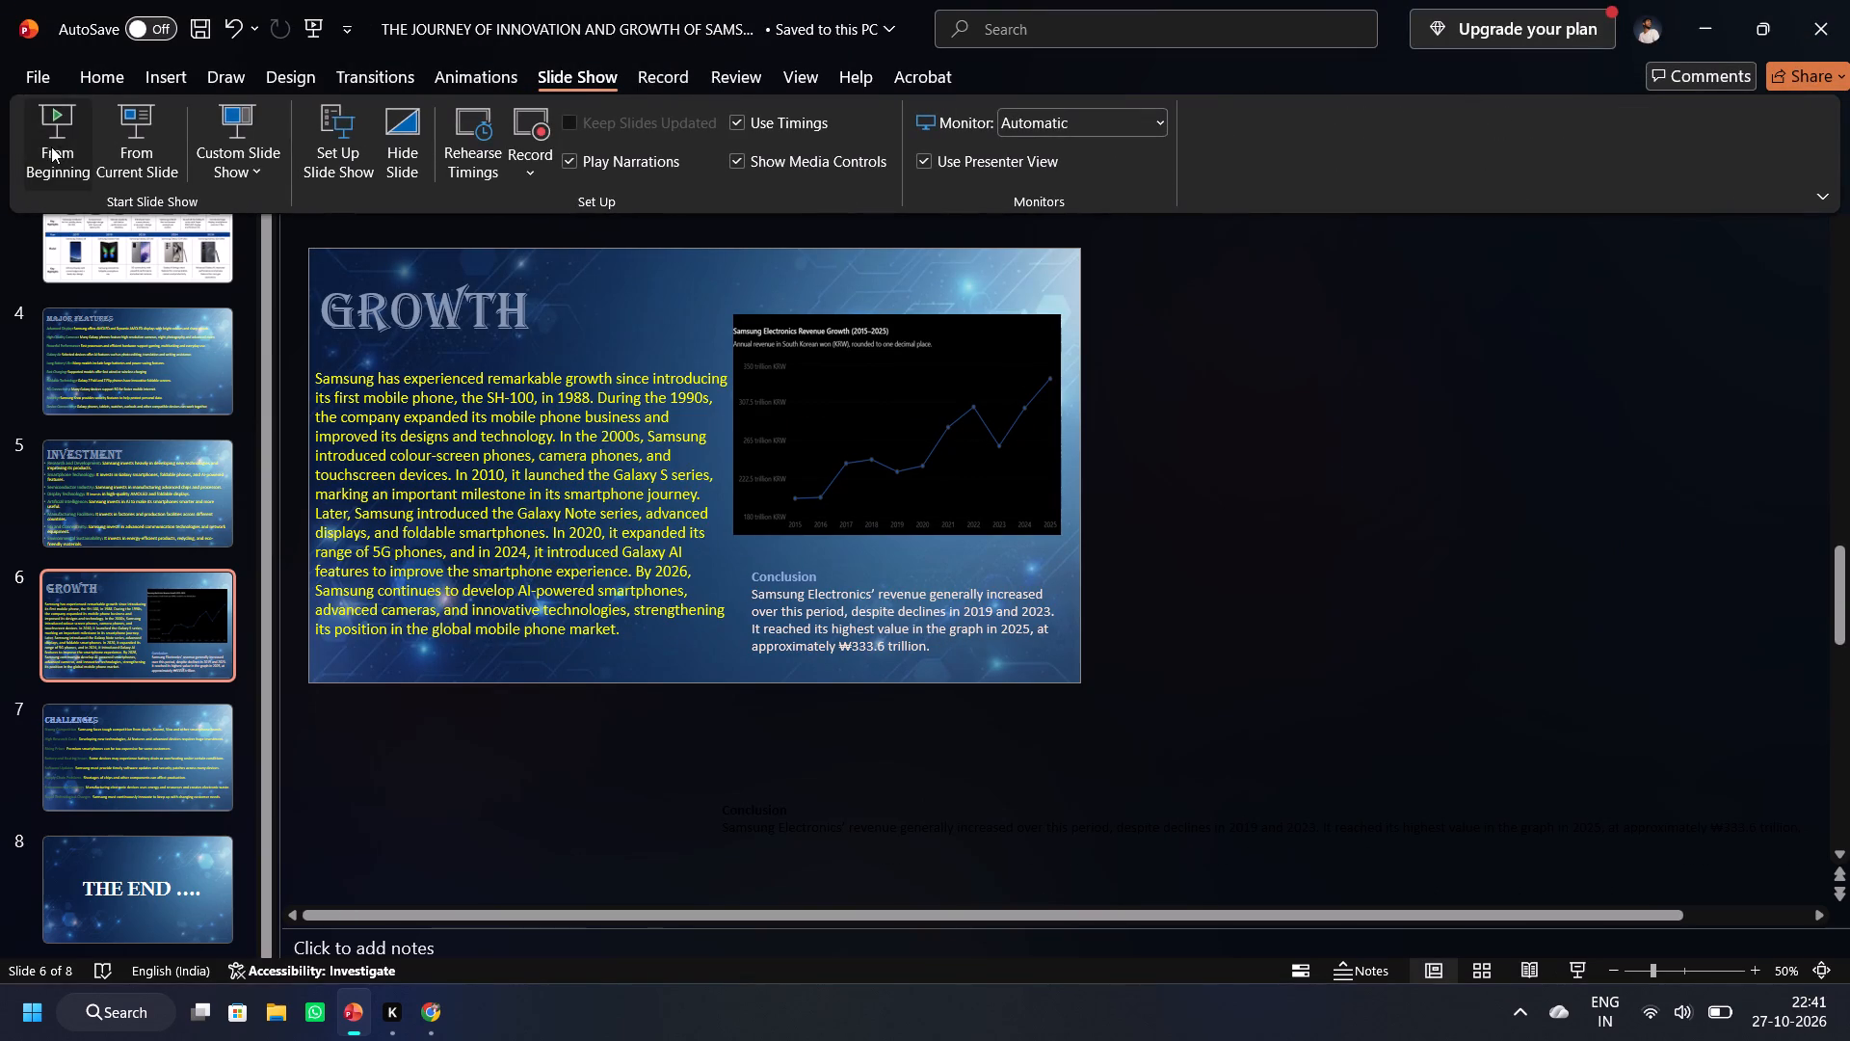
key("Right")
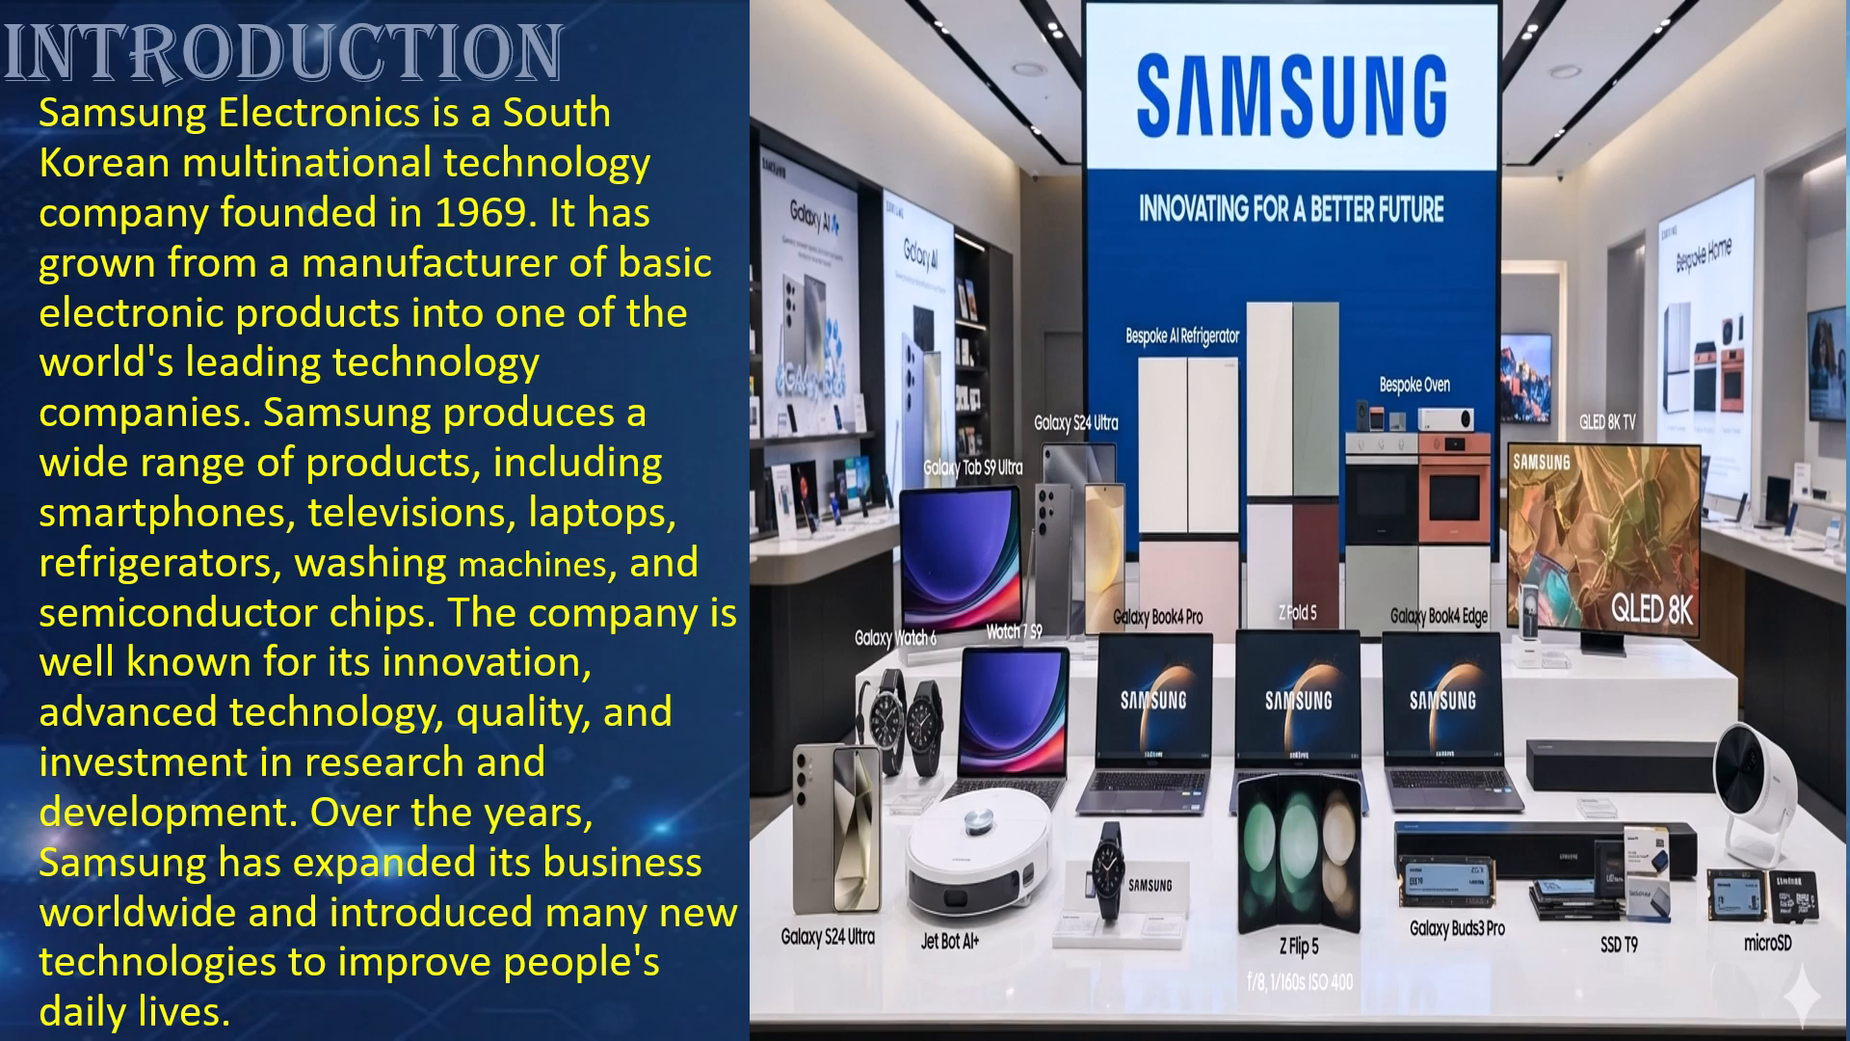
key("Right")
key("Right")
key("Right")
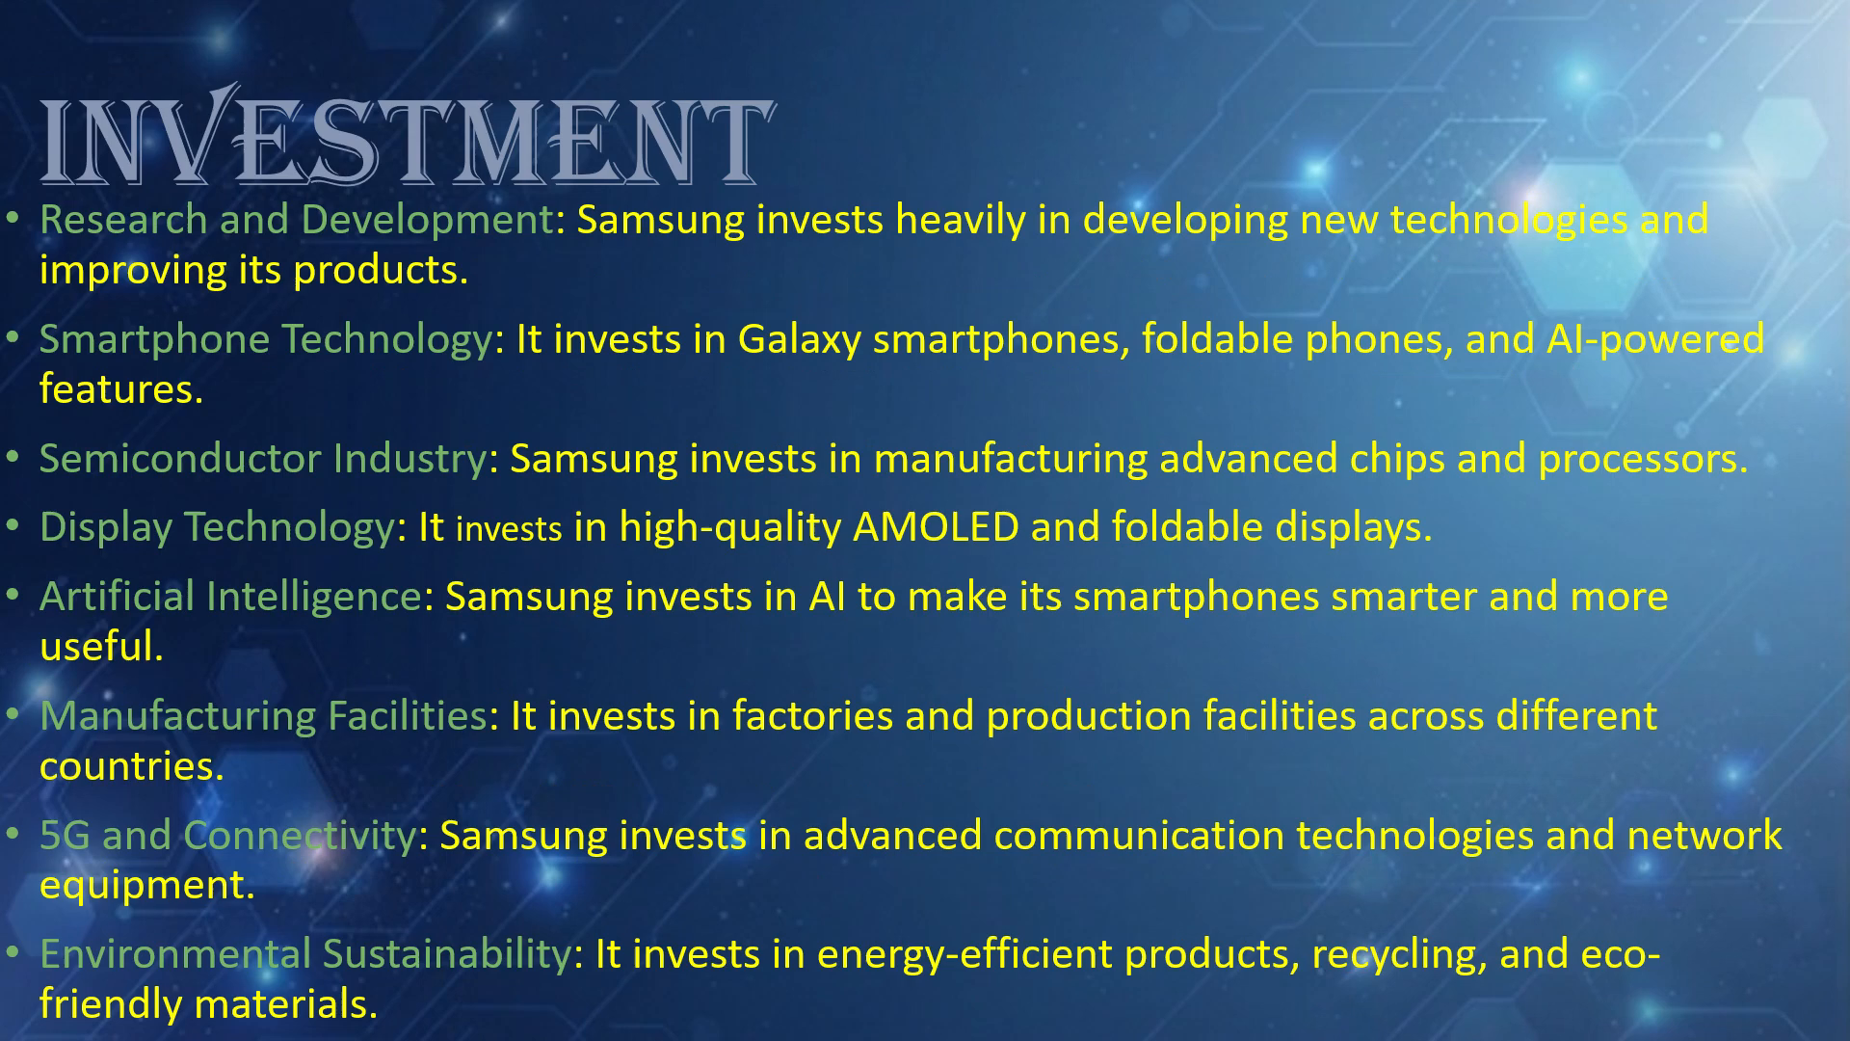
key("Right")
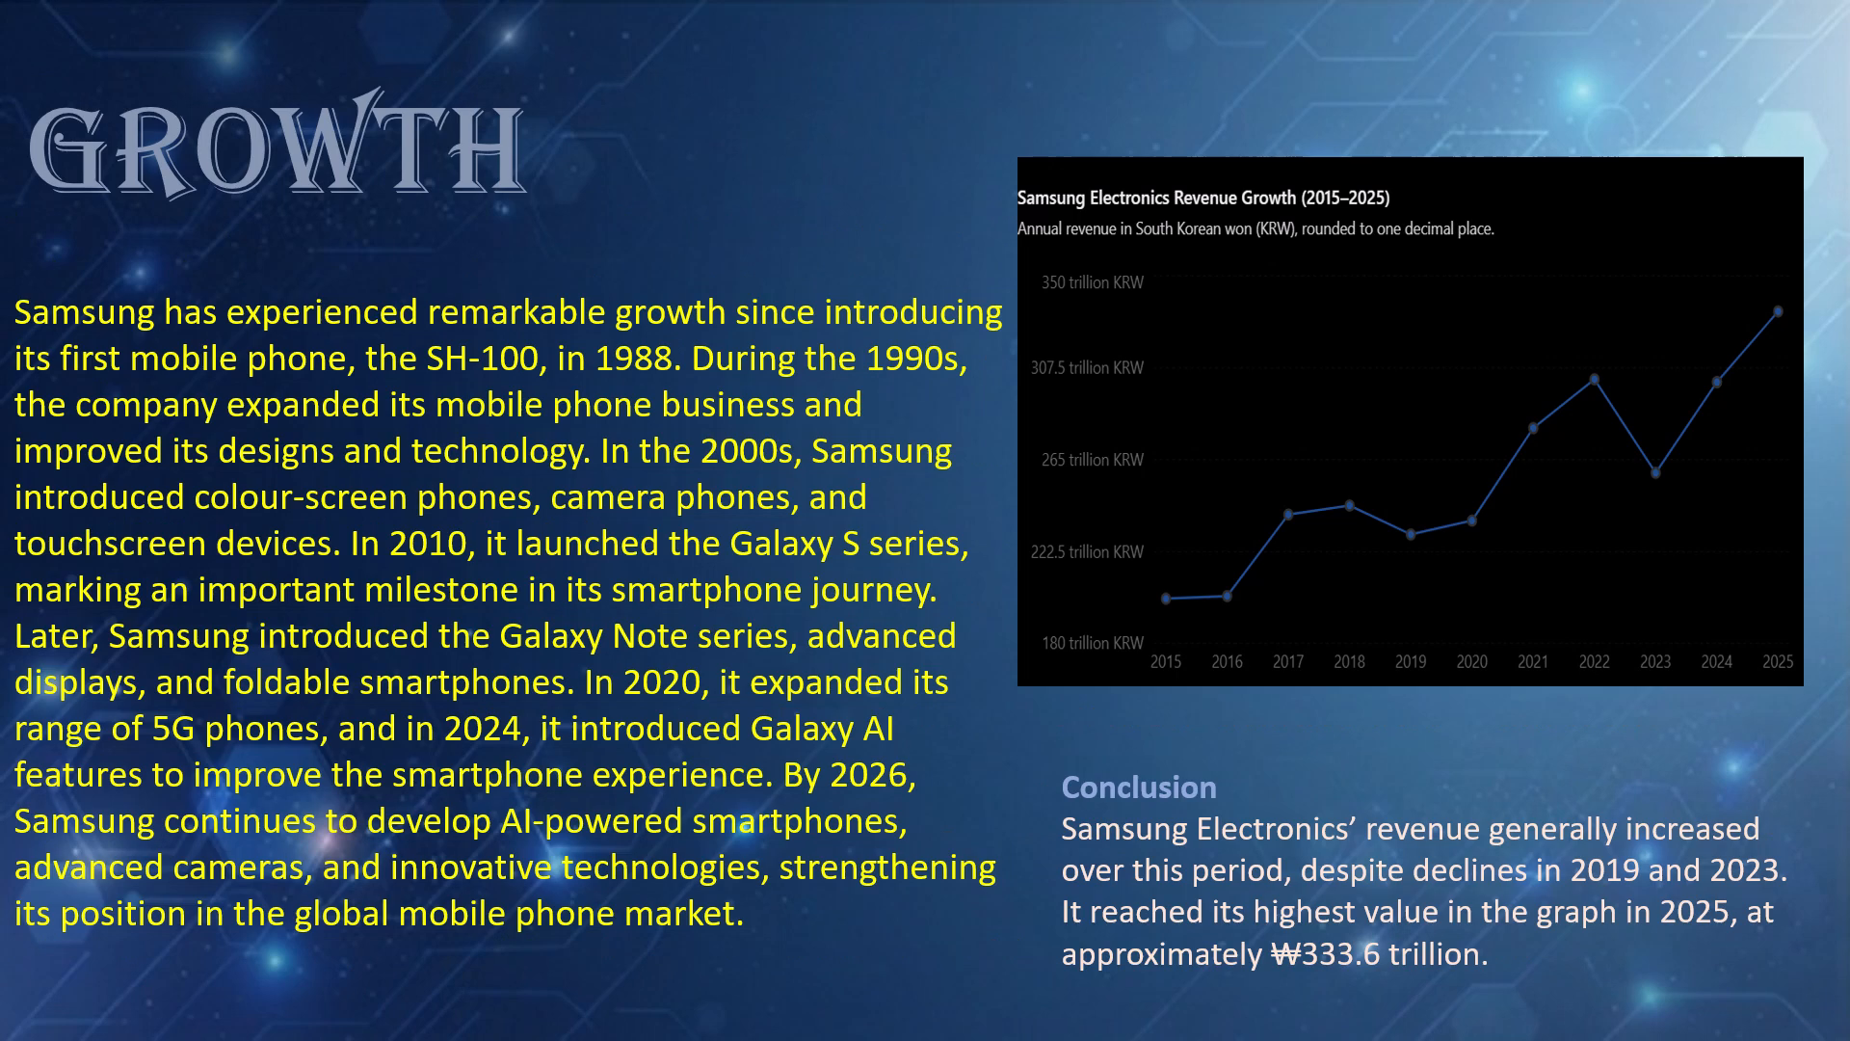
key("Right")
key("Right")
key("Right")
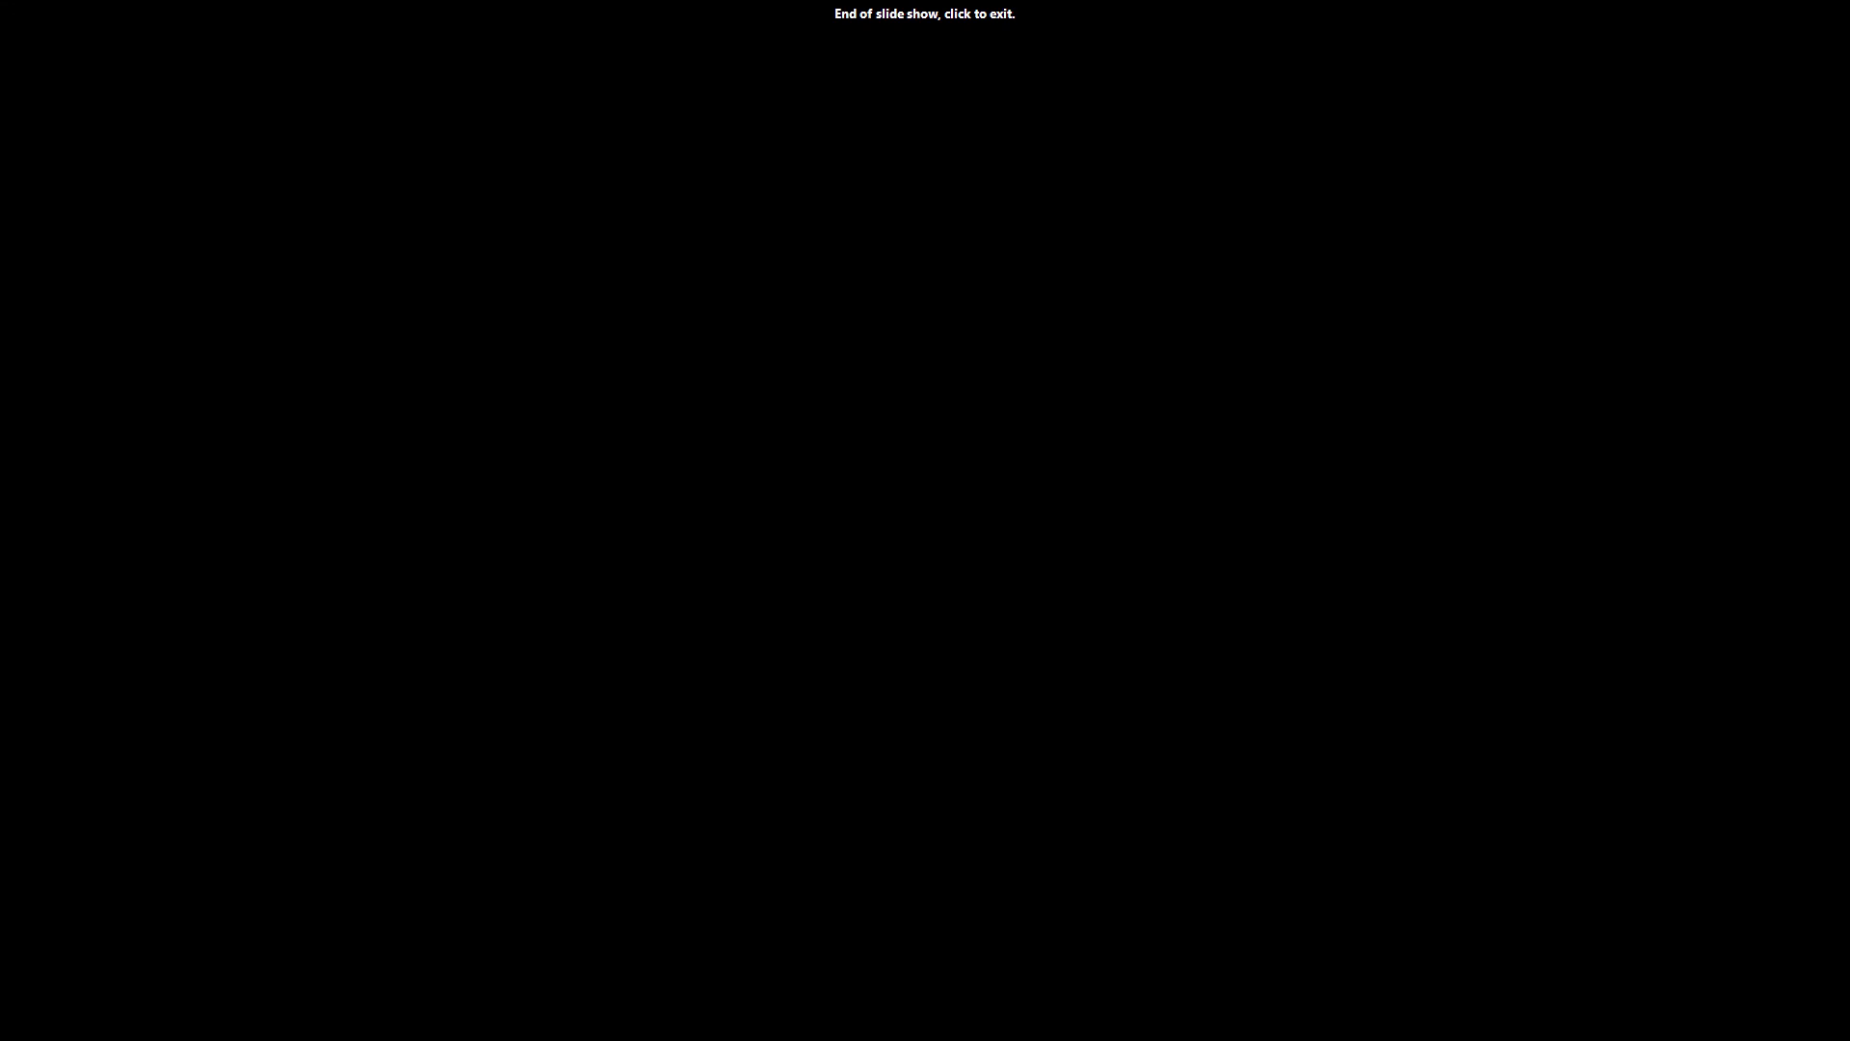
key("Escape")
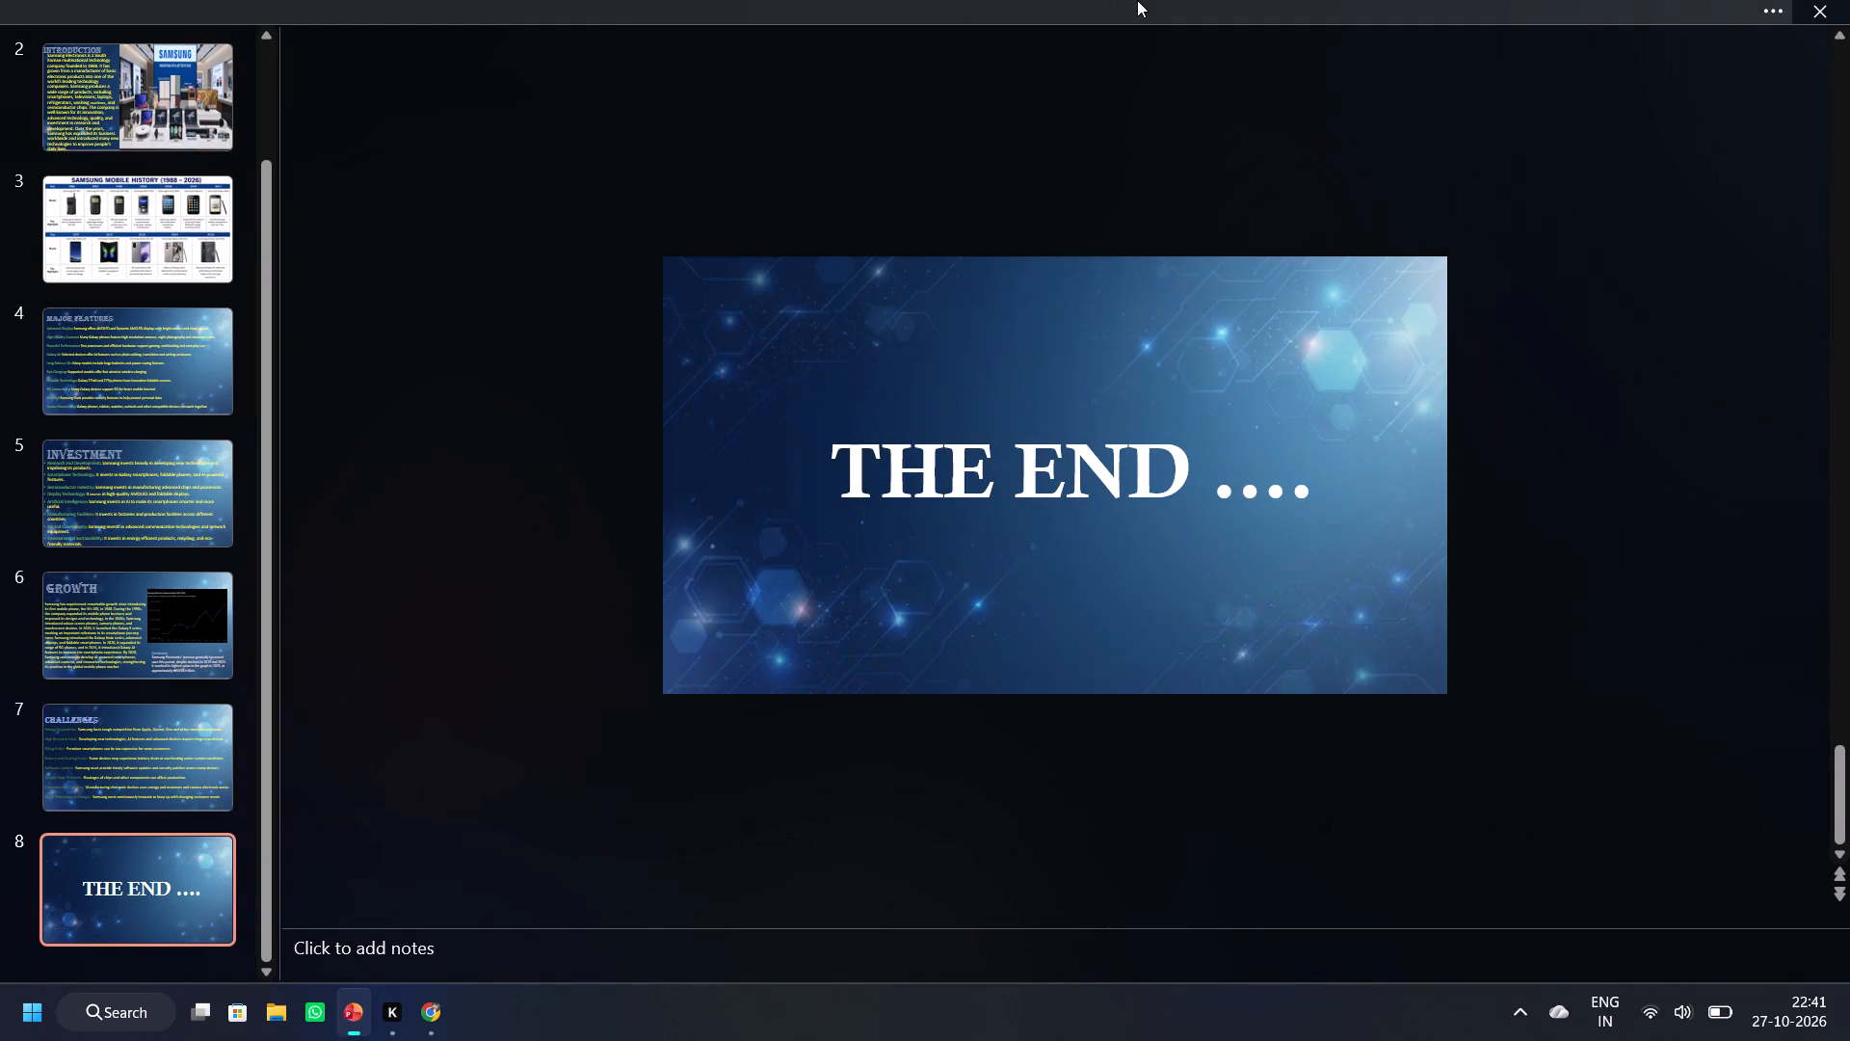
Close the presentation, saving its changes under the existing file name in the Downloads folder.
left_click(1817, 0)
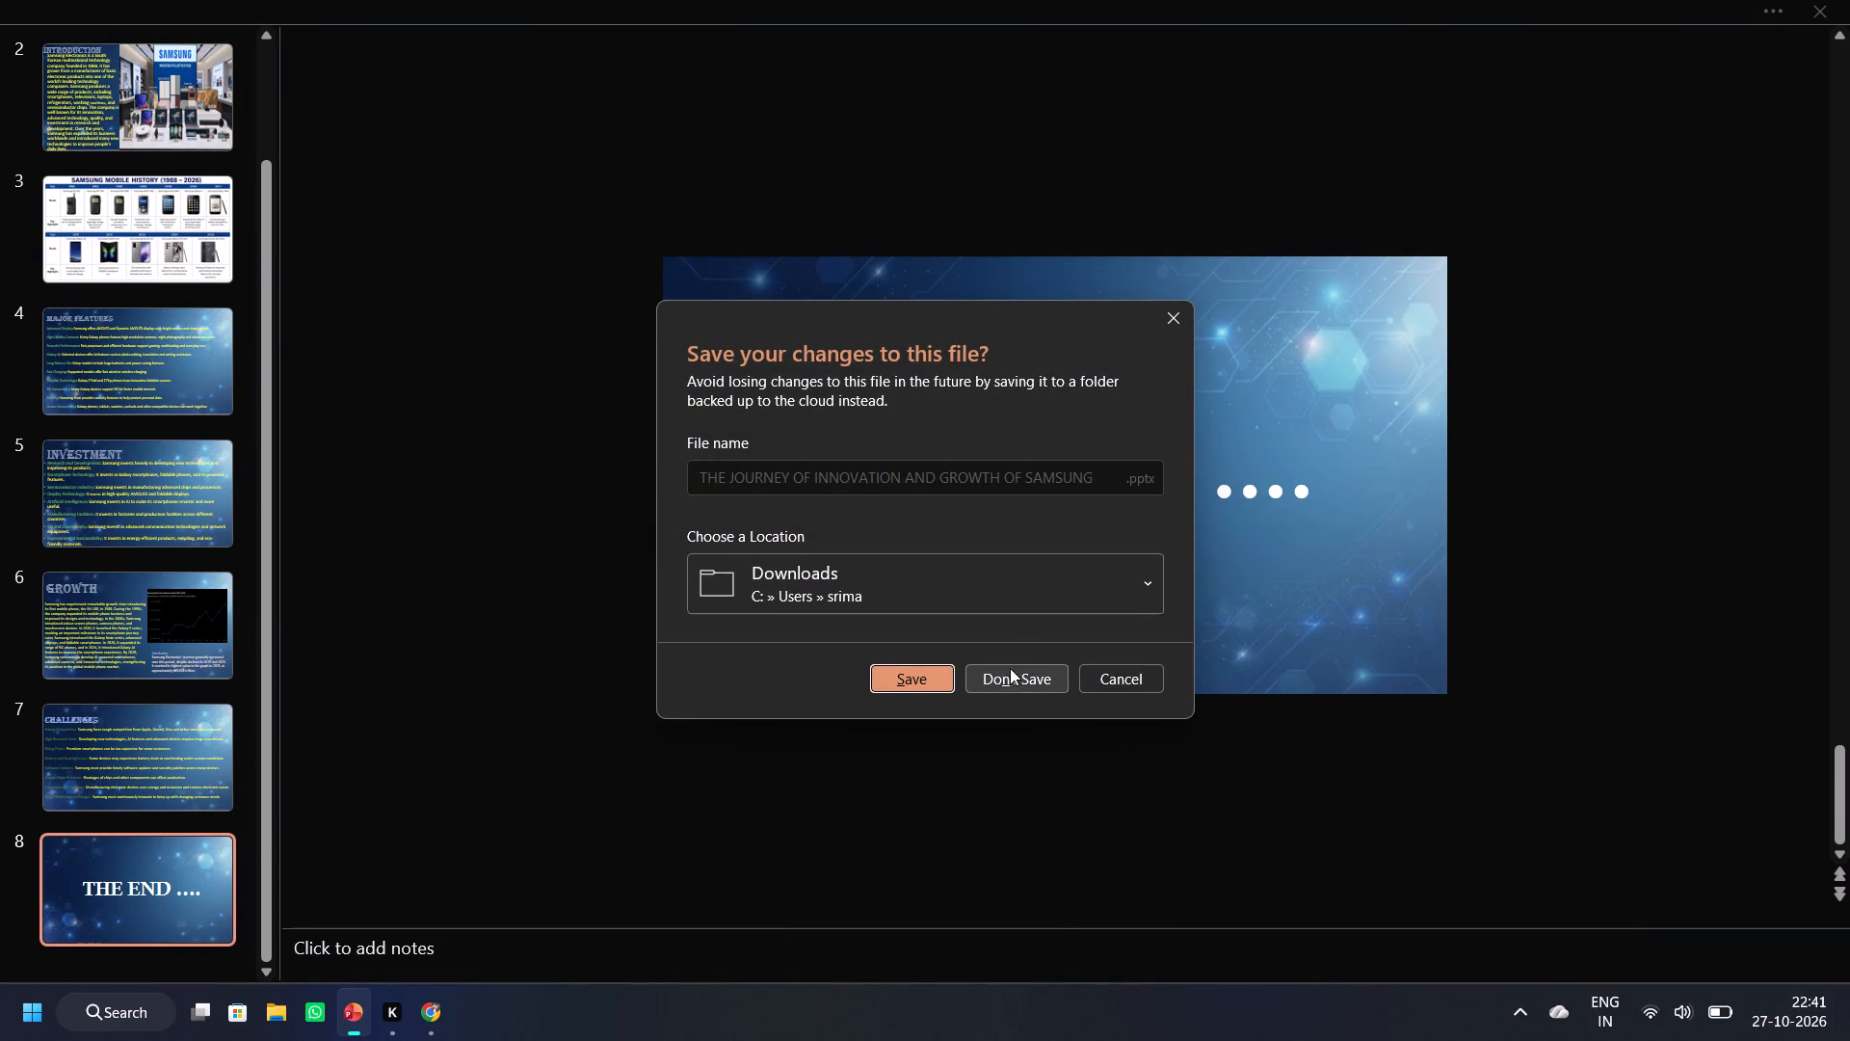
left_click(938, 671)
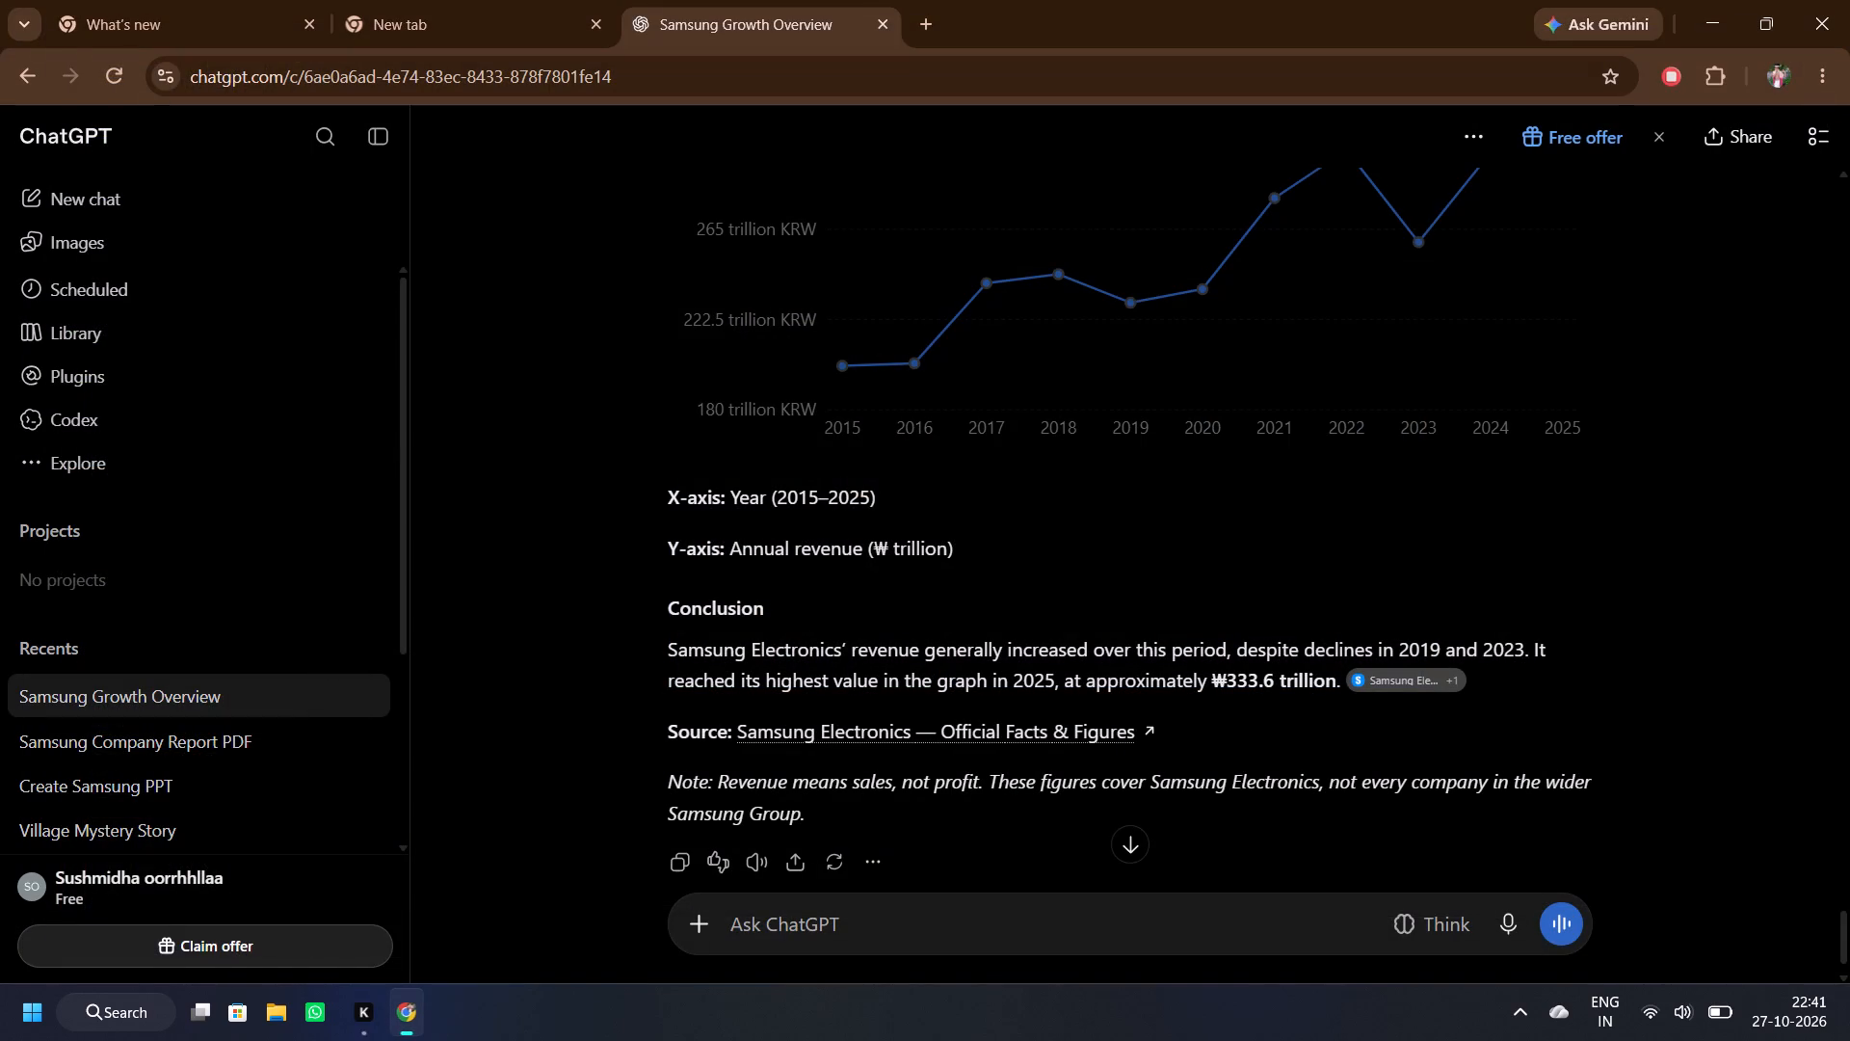